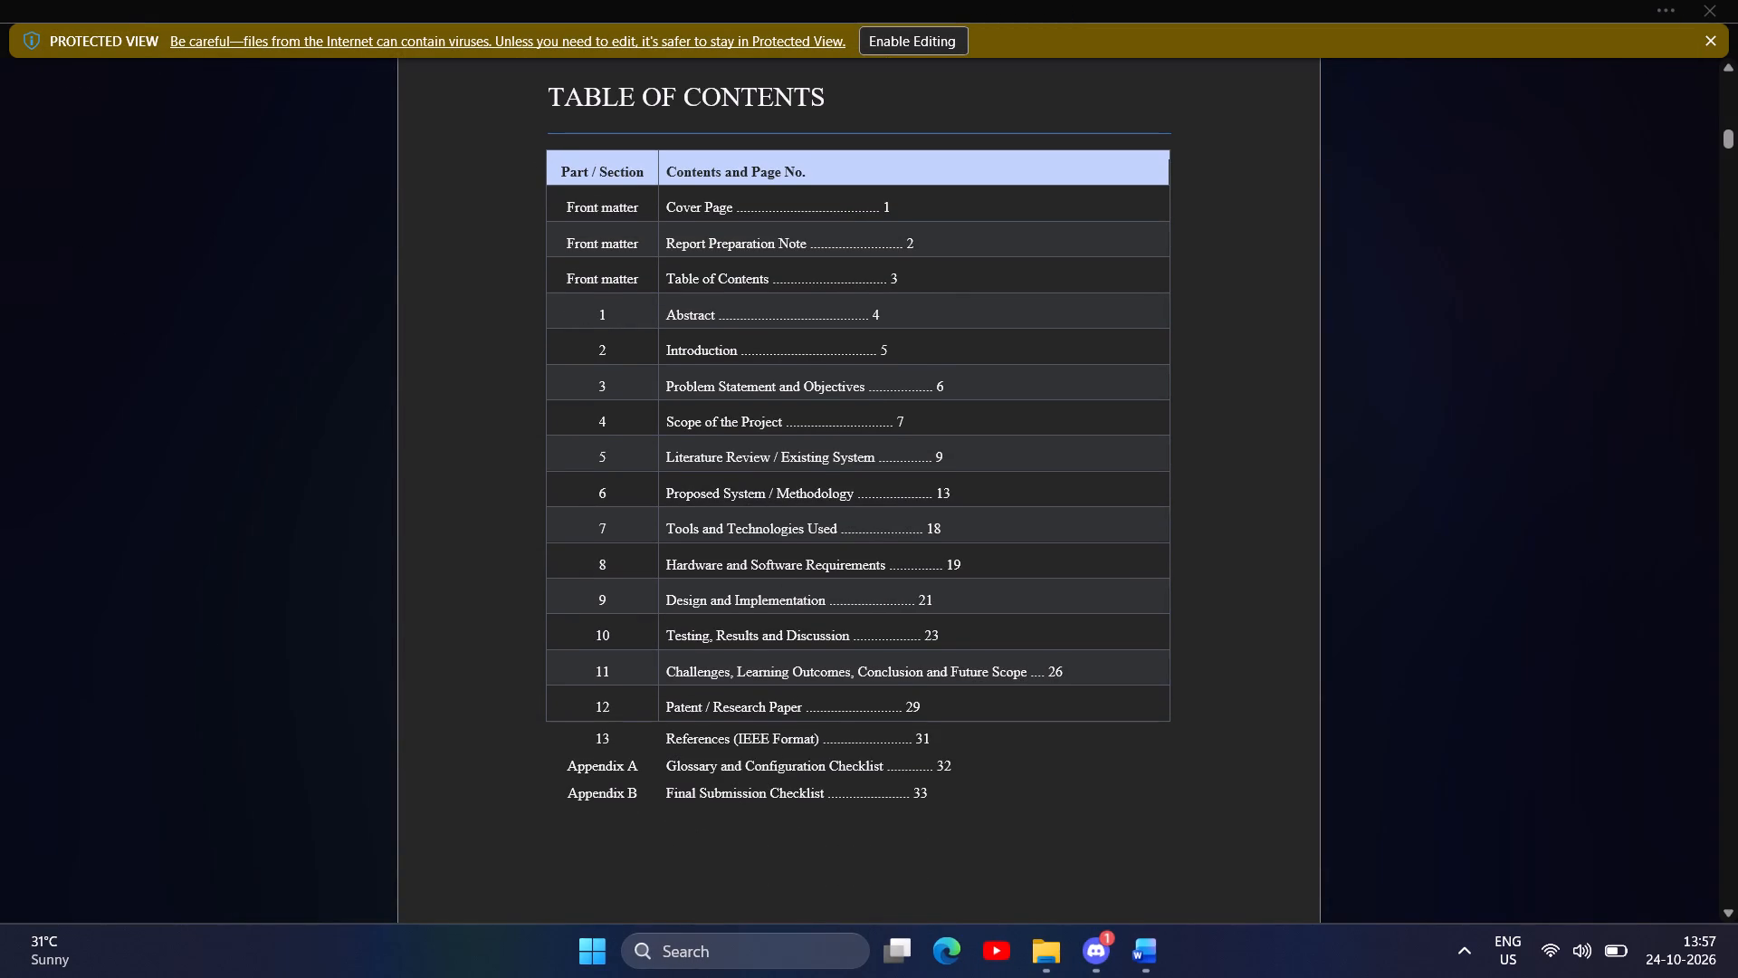
{"action": "left_click", "coordinate": [1716, 40]}
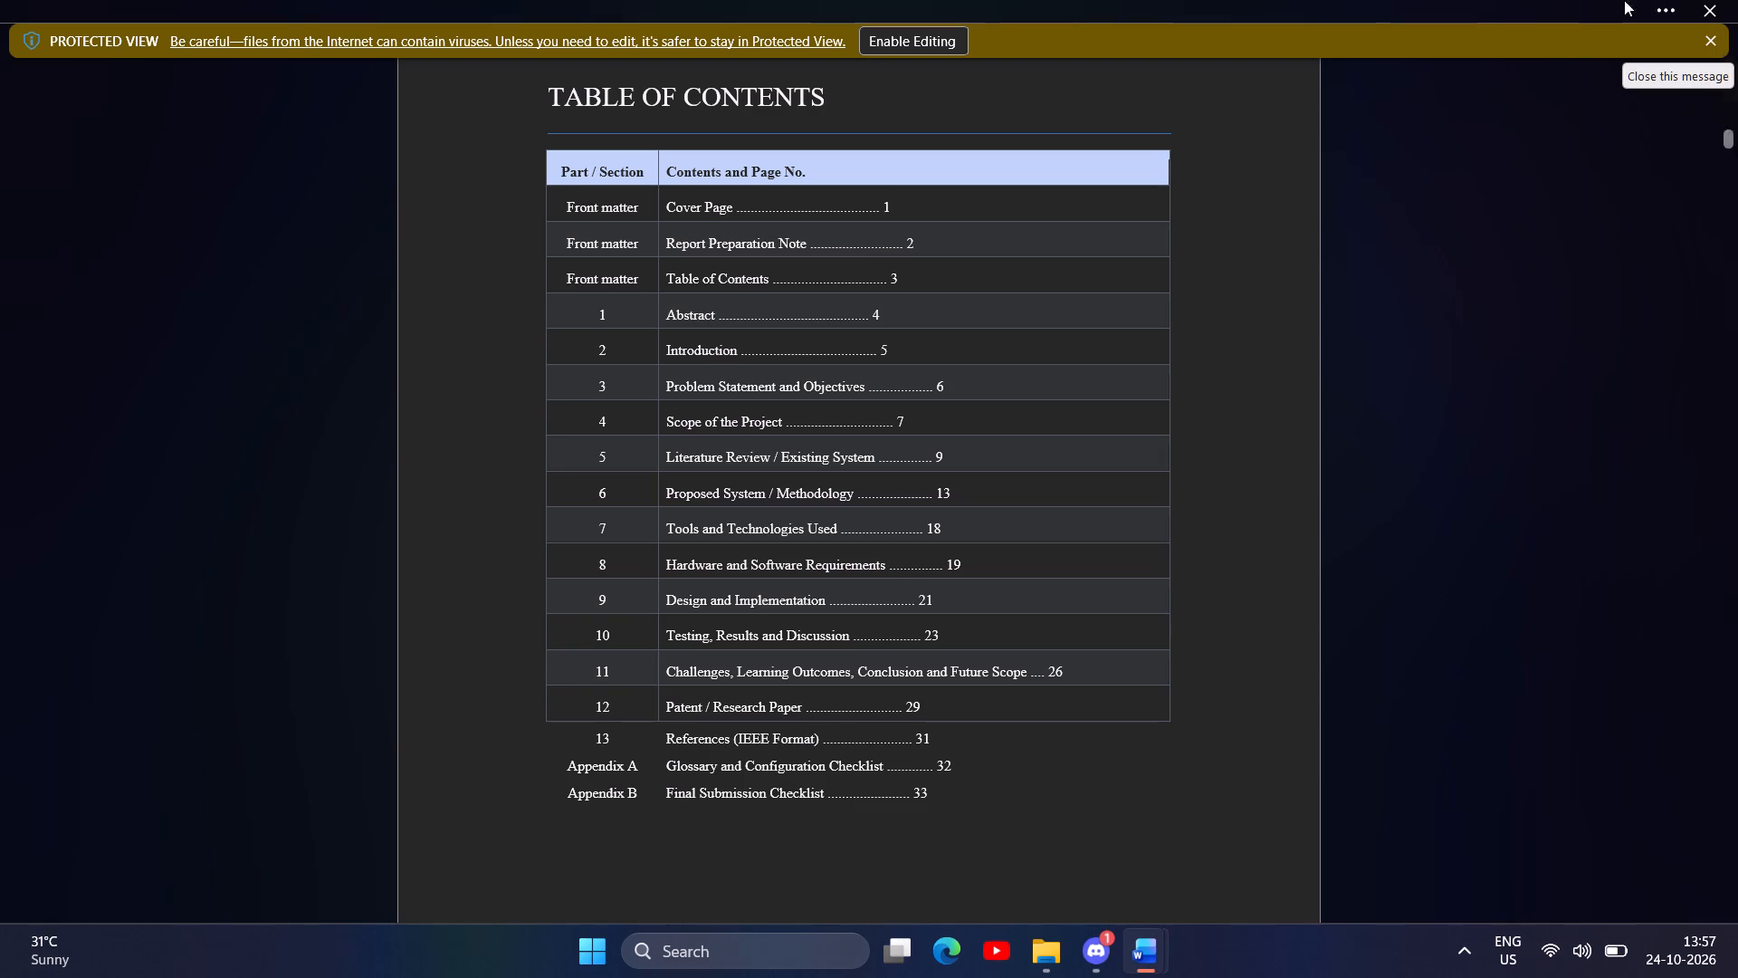
{"action": "left_click", "coordinate": [1707, 3]}
Examine the table of contents in the recovered unsaved copy of the report.
{"action": "scroll", "coordinate": [1103, 442], "scroll_direction": "down", "scroll_amount": 1}
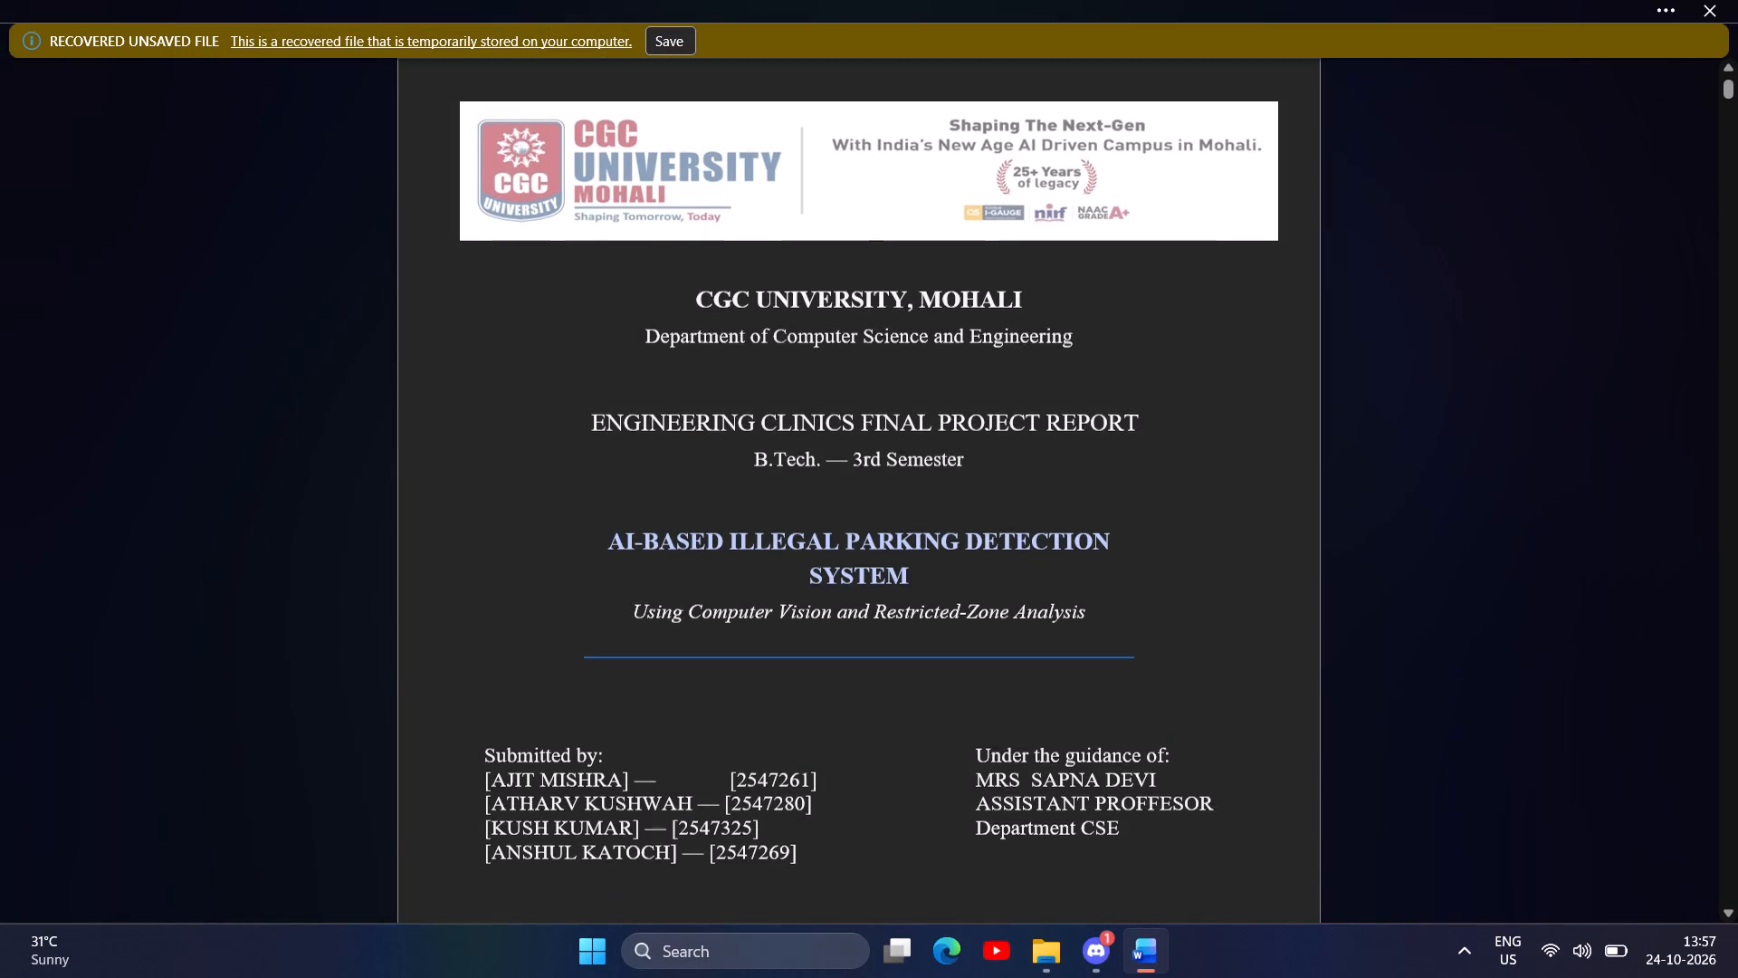
{"action": "scroll", "coordinate": [1103, 442], "scroll_direction": "down", "scroll_amount": 5}
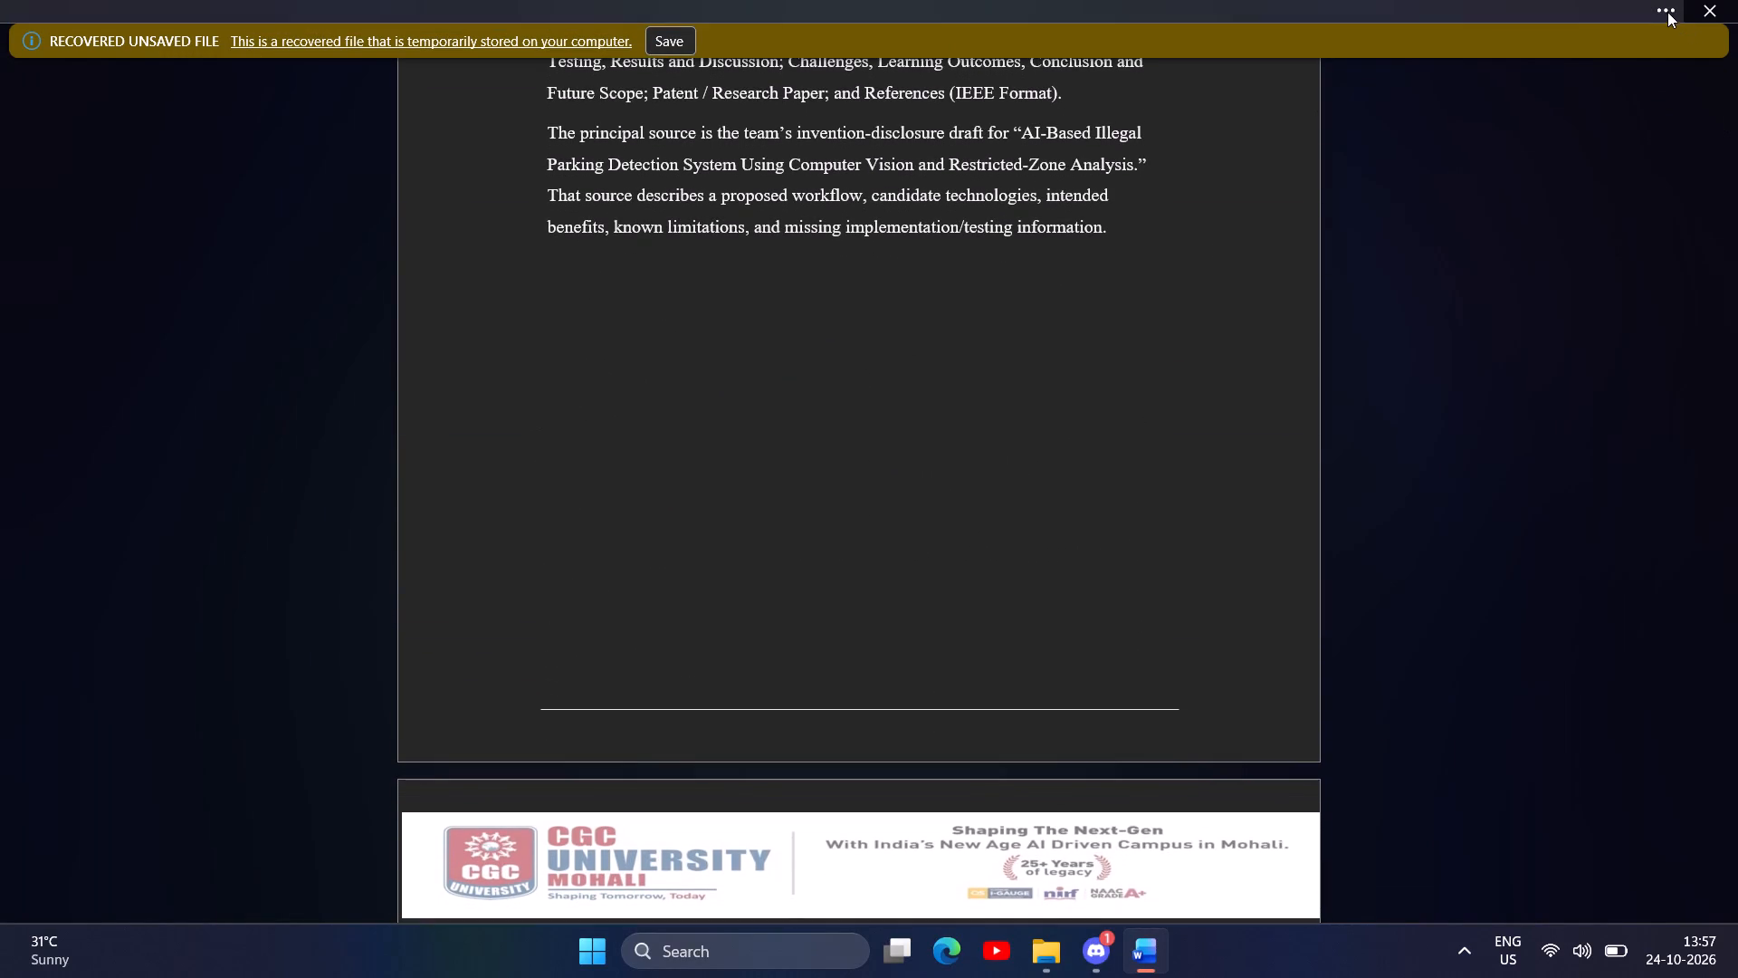
{"action": "left_click", "coordinate": [1666, 9]}
{"action": "left_click_drag", "start_coordinate": [1666, 9], "coordinate": [702, 419]}
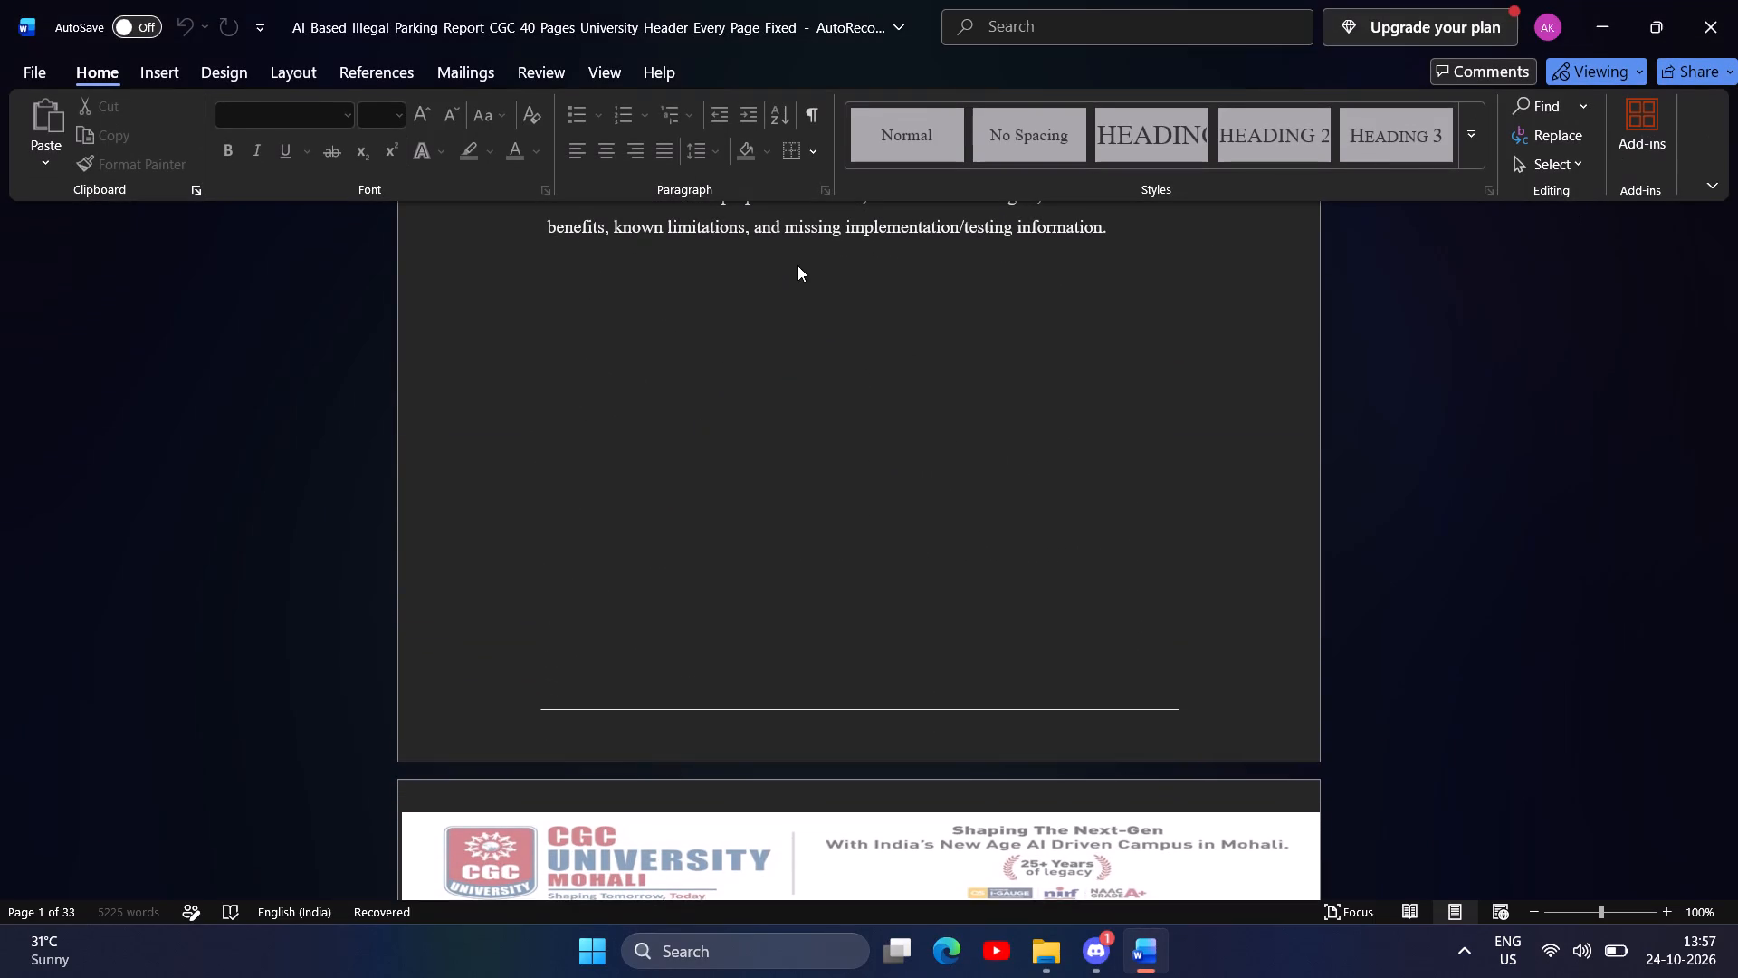
{"action": "scroll", "coordinate": [922, 512], "scroll_direction": "down", "scroll_amount": 2}
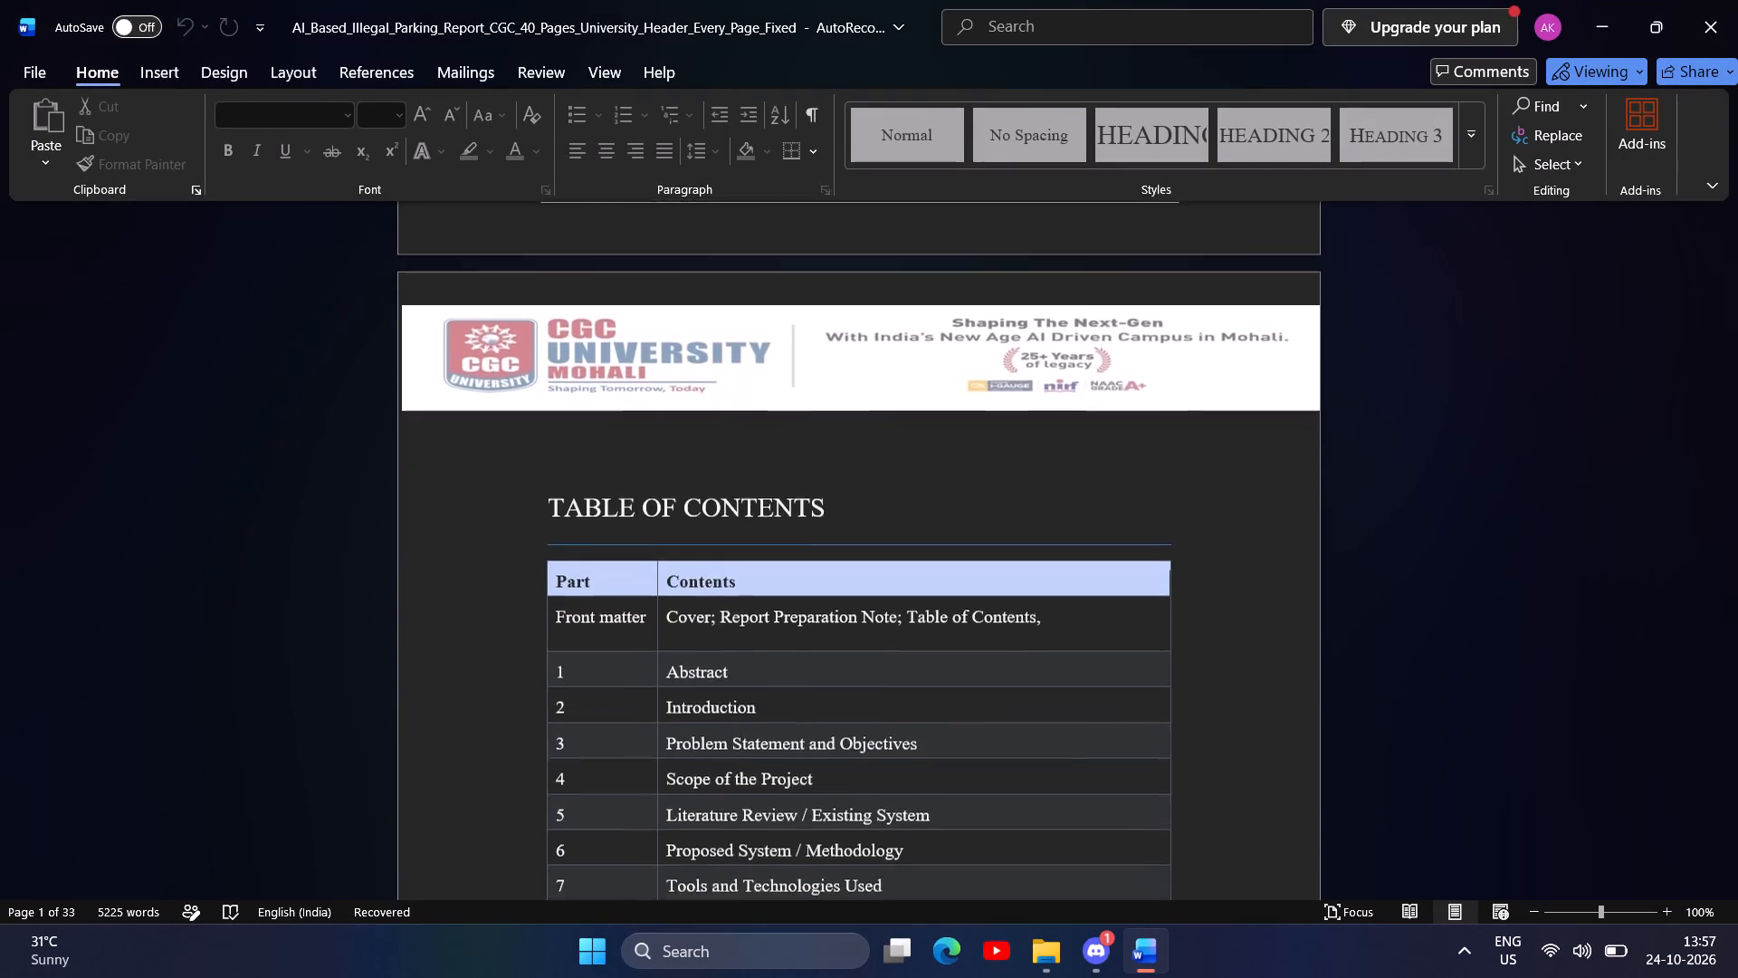
{"action": "scroll", "coordinate": [922, 512], "scroll_direction": "down", "scroll_amount": 1}
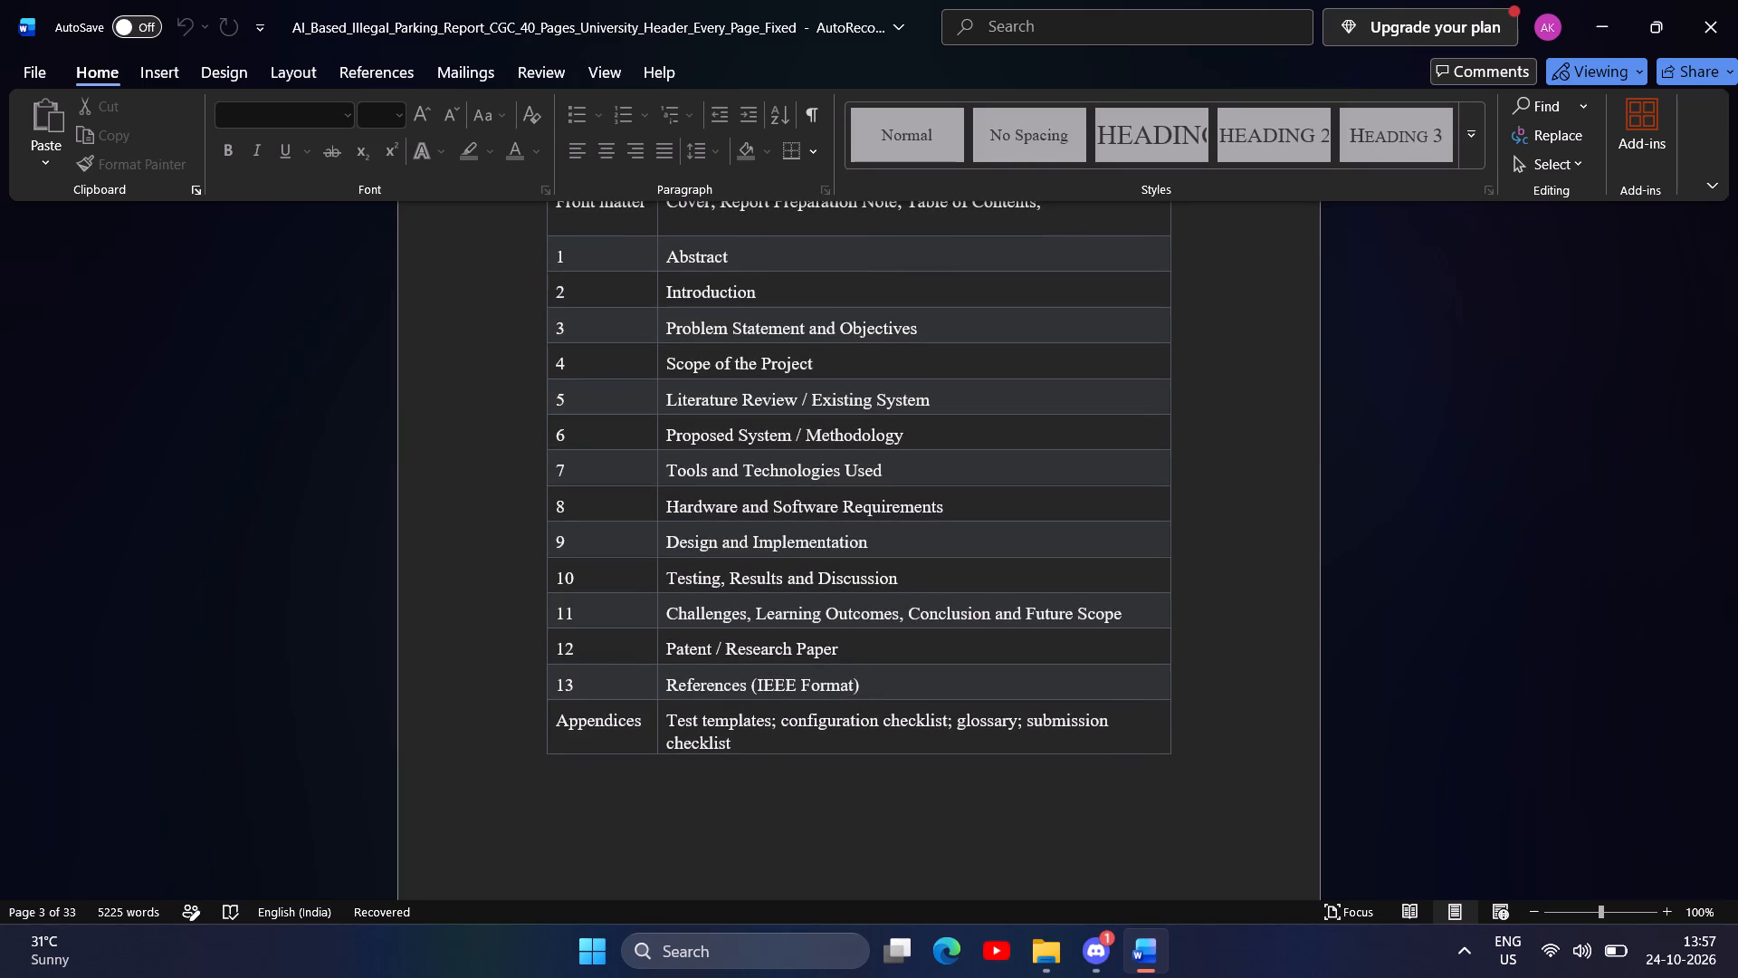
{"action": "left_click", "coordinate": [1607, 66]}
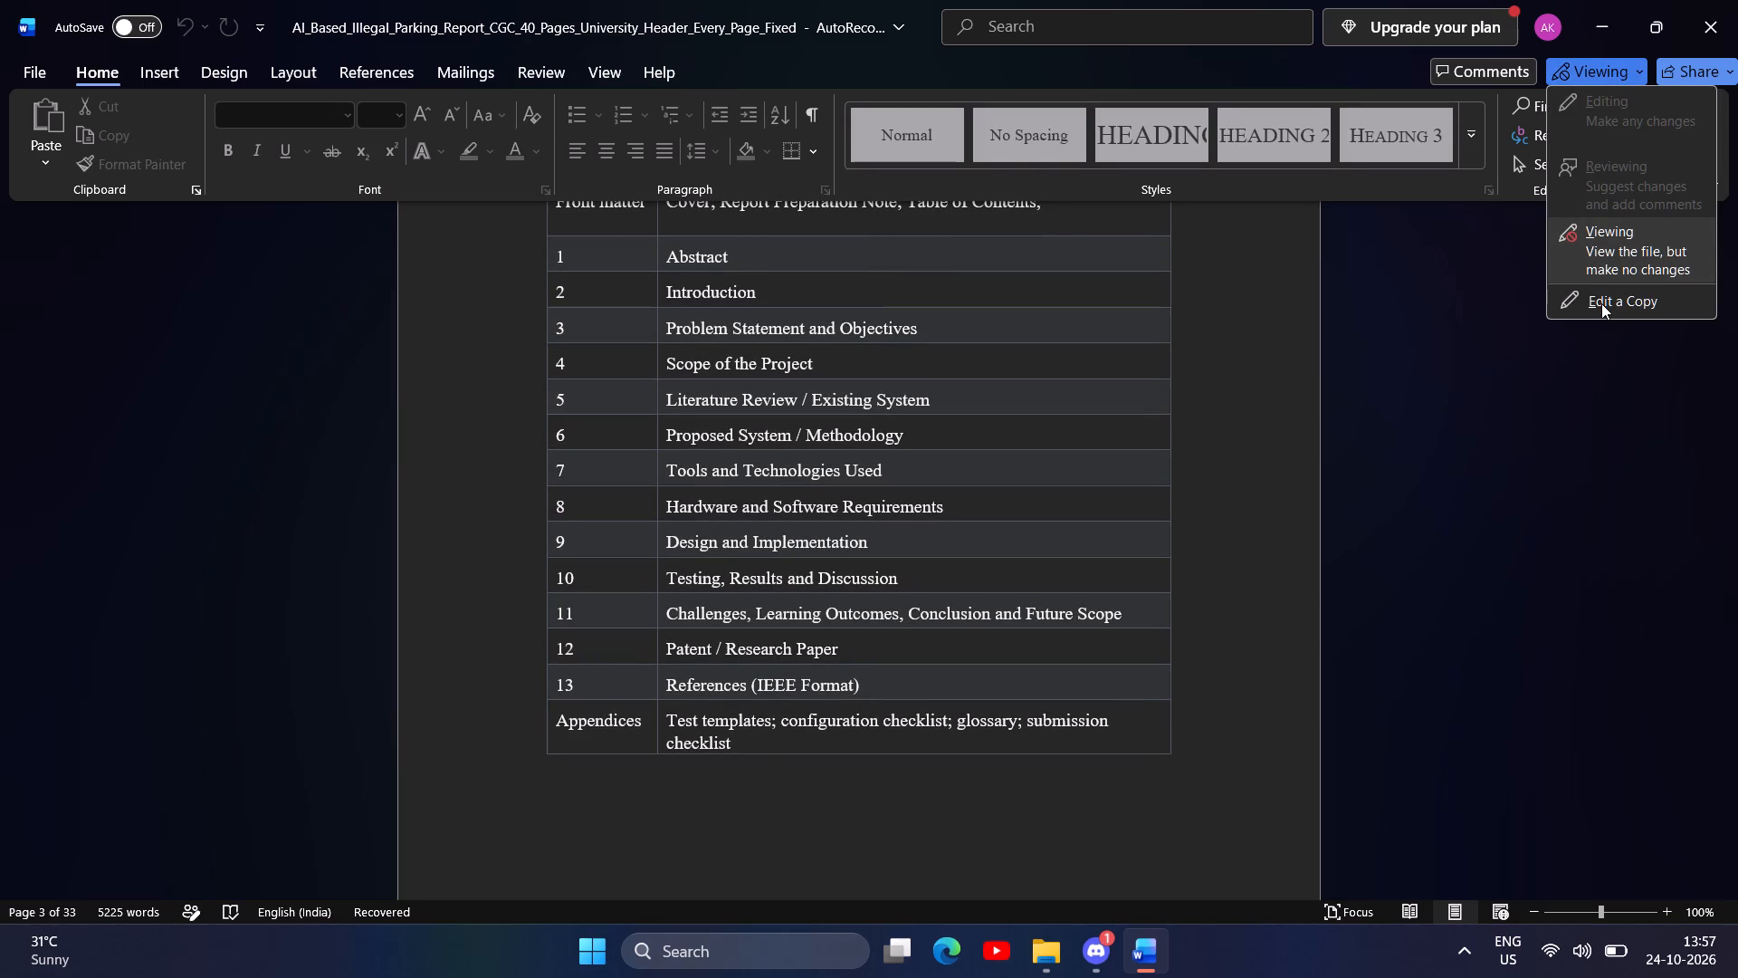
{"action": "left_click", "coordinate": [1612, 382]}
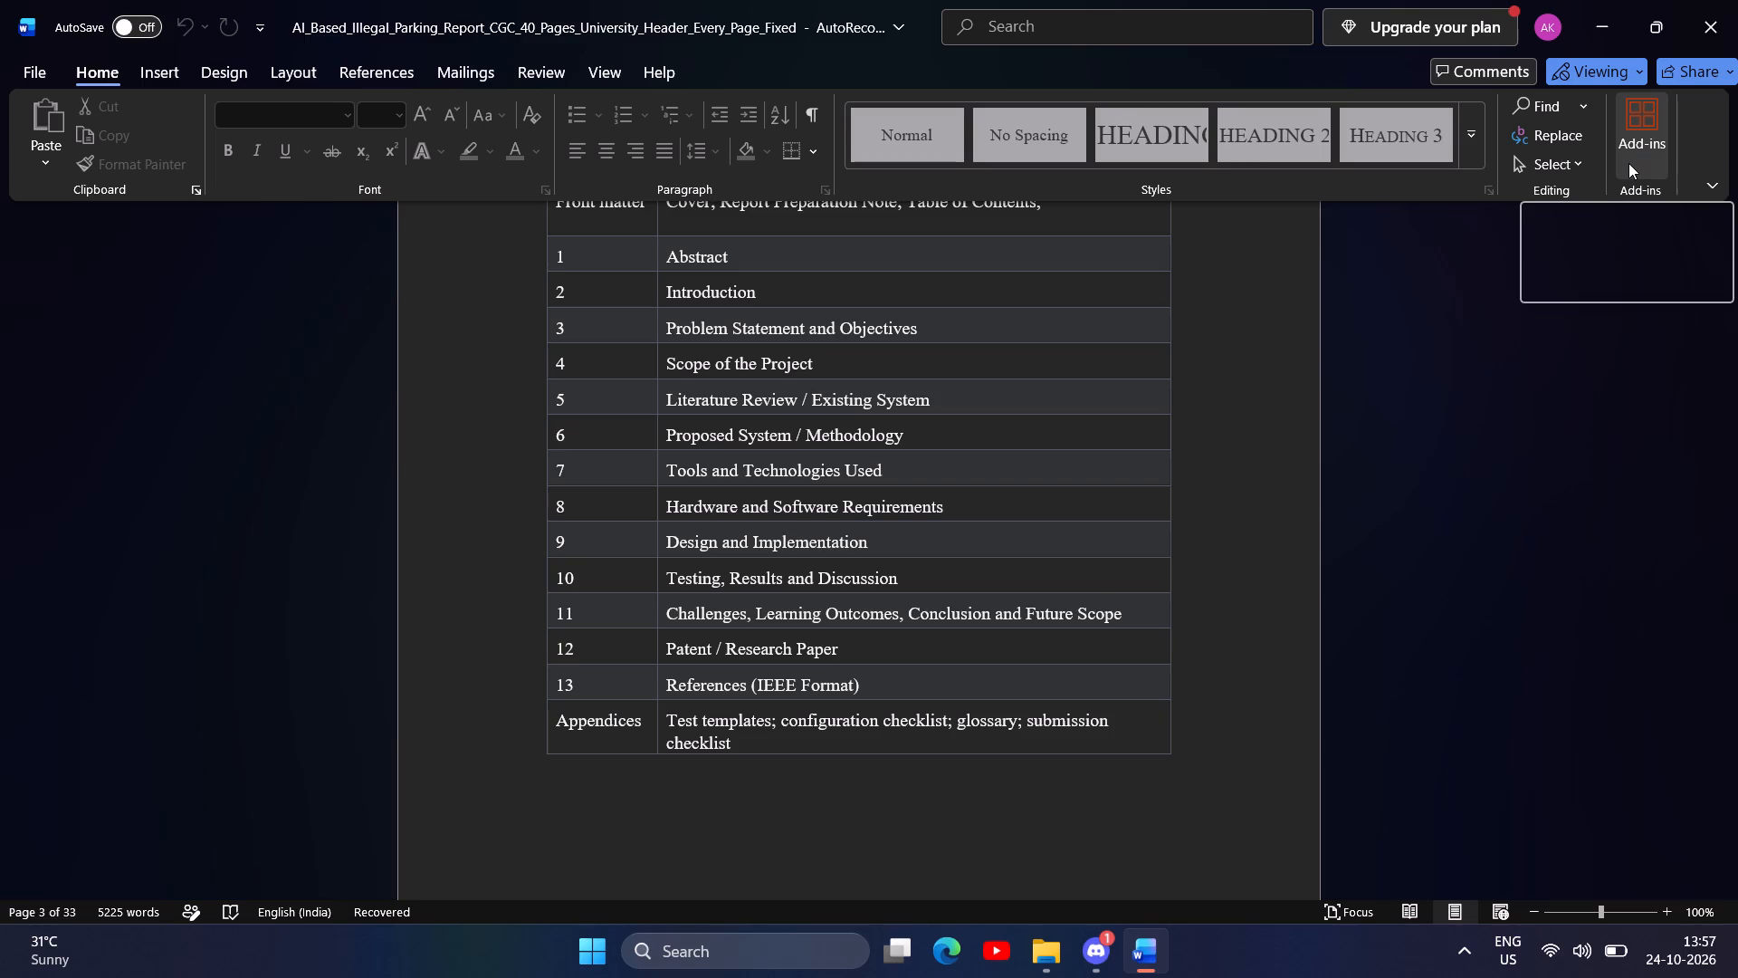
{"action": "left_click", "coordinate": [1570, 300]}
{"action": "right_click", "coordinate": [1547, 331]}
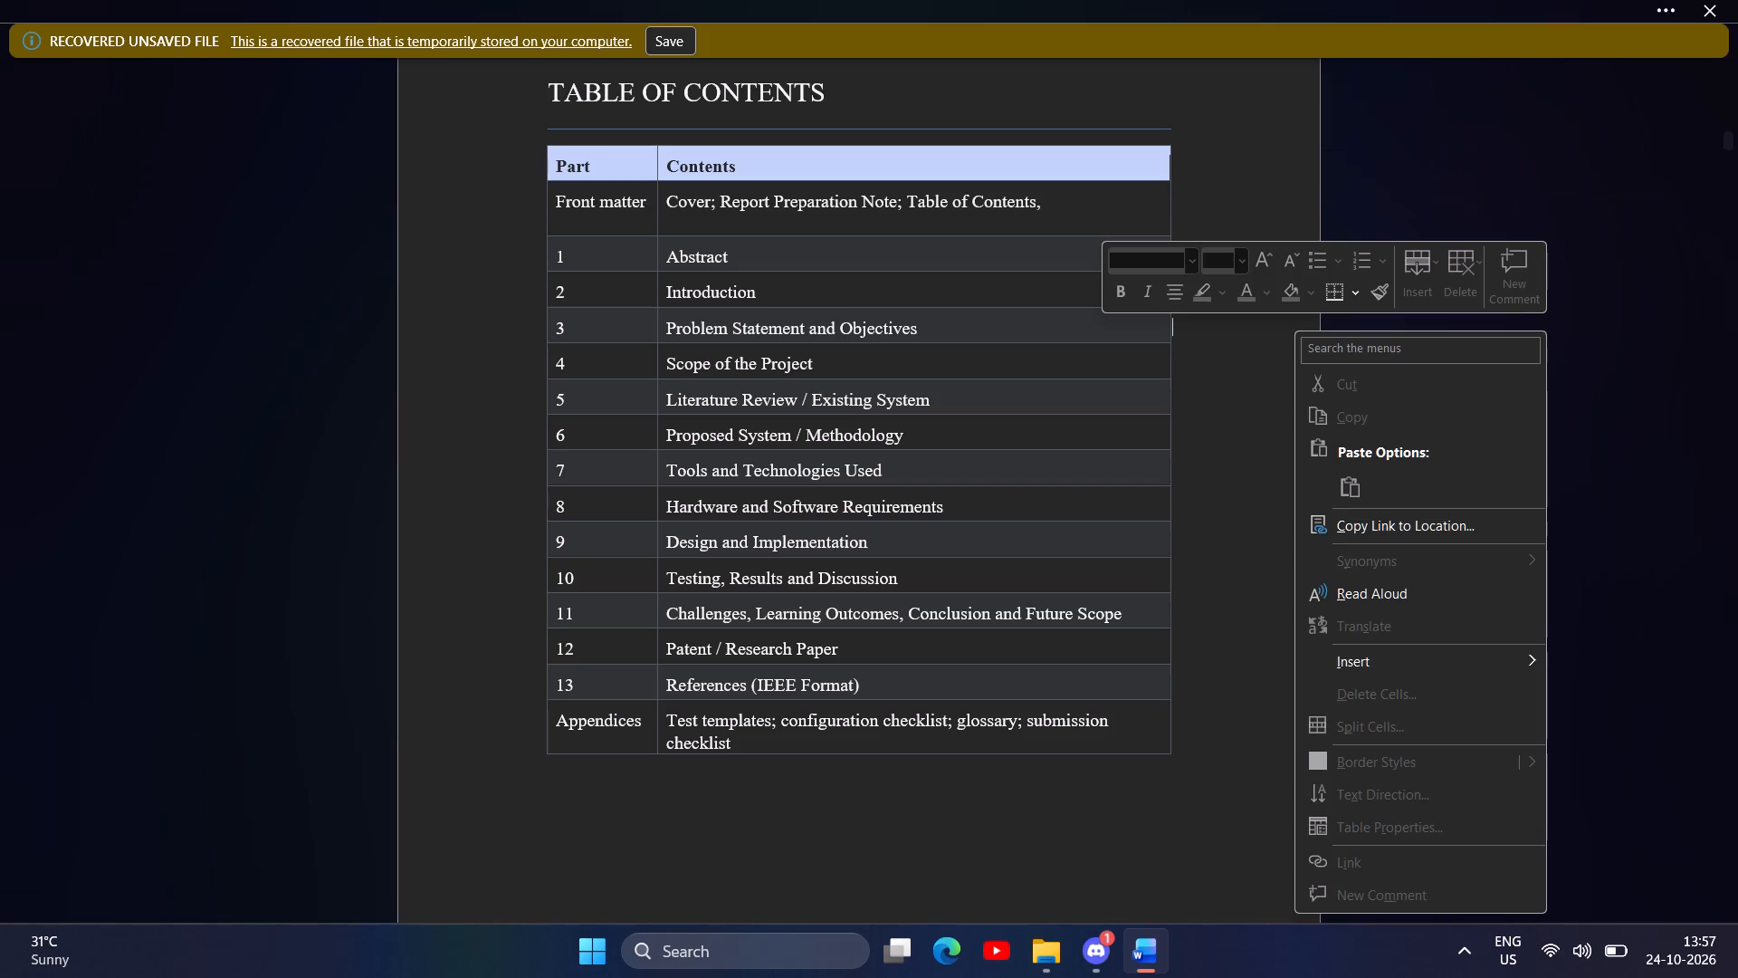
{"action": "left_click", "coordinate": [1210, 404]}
Review the recovered report's cover, table of contents, Abstract and Introduction pages.
{"action": "scroll", "coordinate": [1210, 404], "scroll_direction": "down", "scroll_amount": 2}
{"action": "scroll", "coordinate": [1210, 404], "scroll_direction": "up", "scroll_amount": 3}
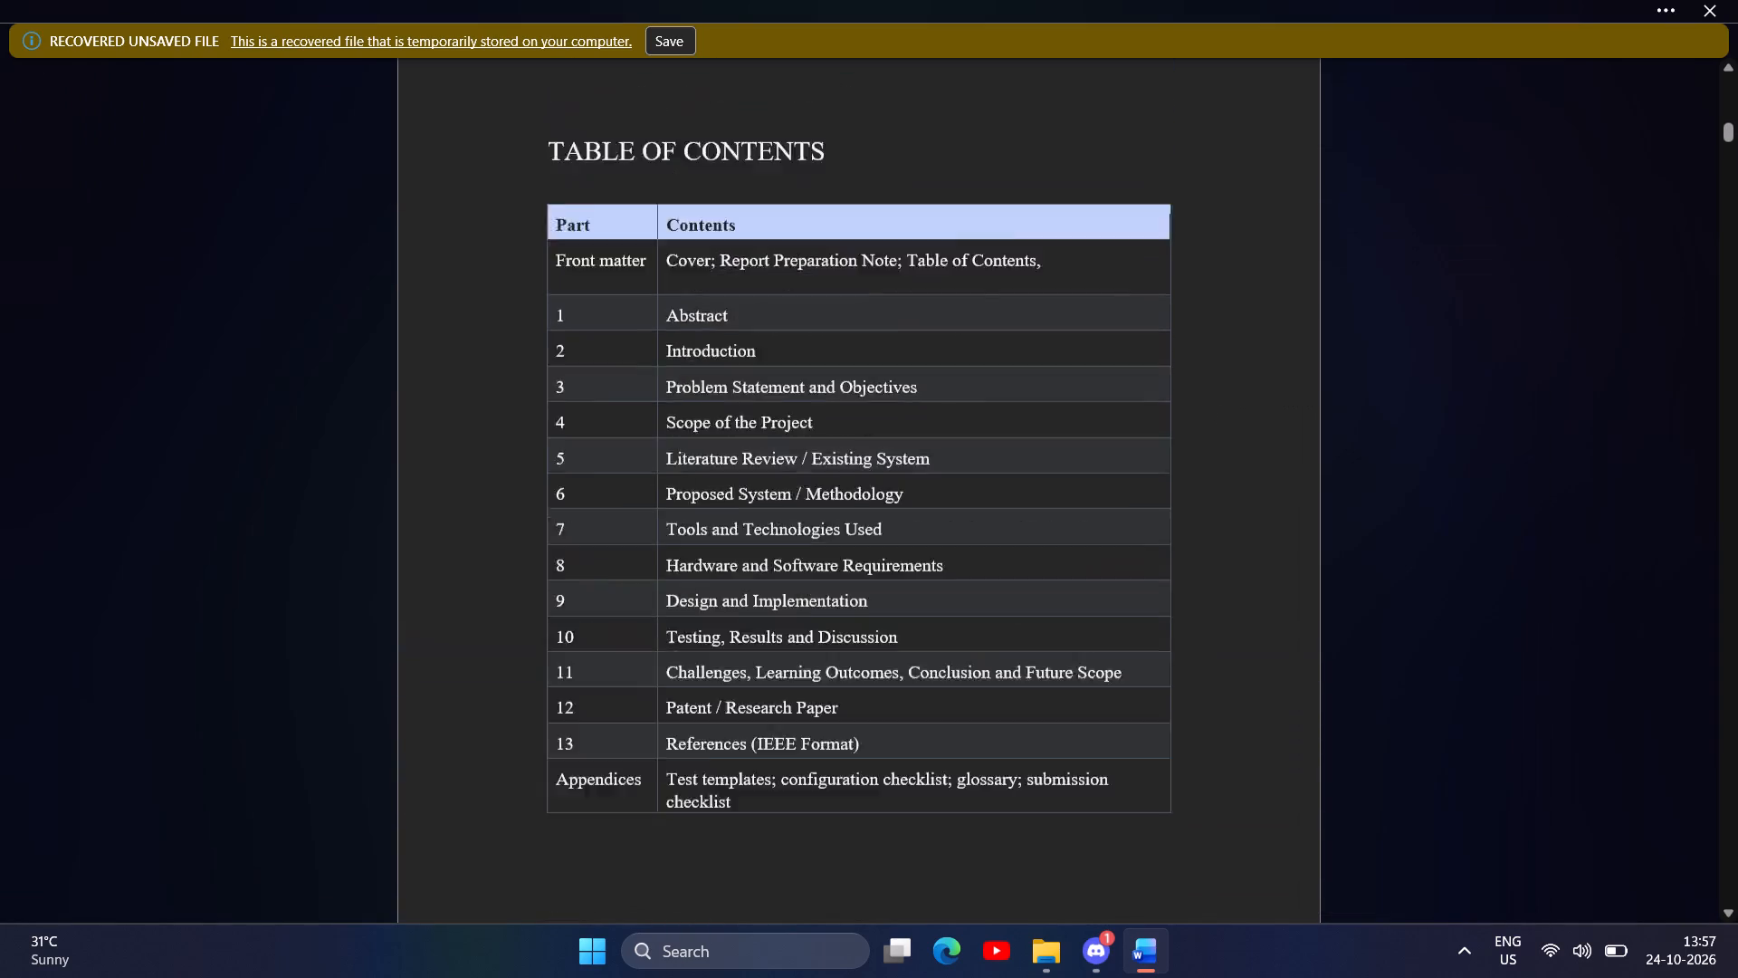
{"action": "scroll", "coordinate": [1210, 404], "scroll_direction": "up", "scroll_amount": 6}
{"action": "scroll", "coordinate": [1210, 404], "scroll_direction": "down", "scroll_amount": 1}
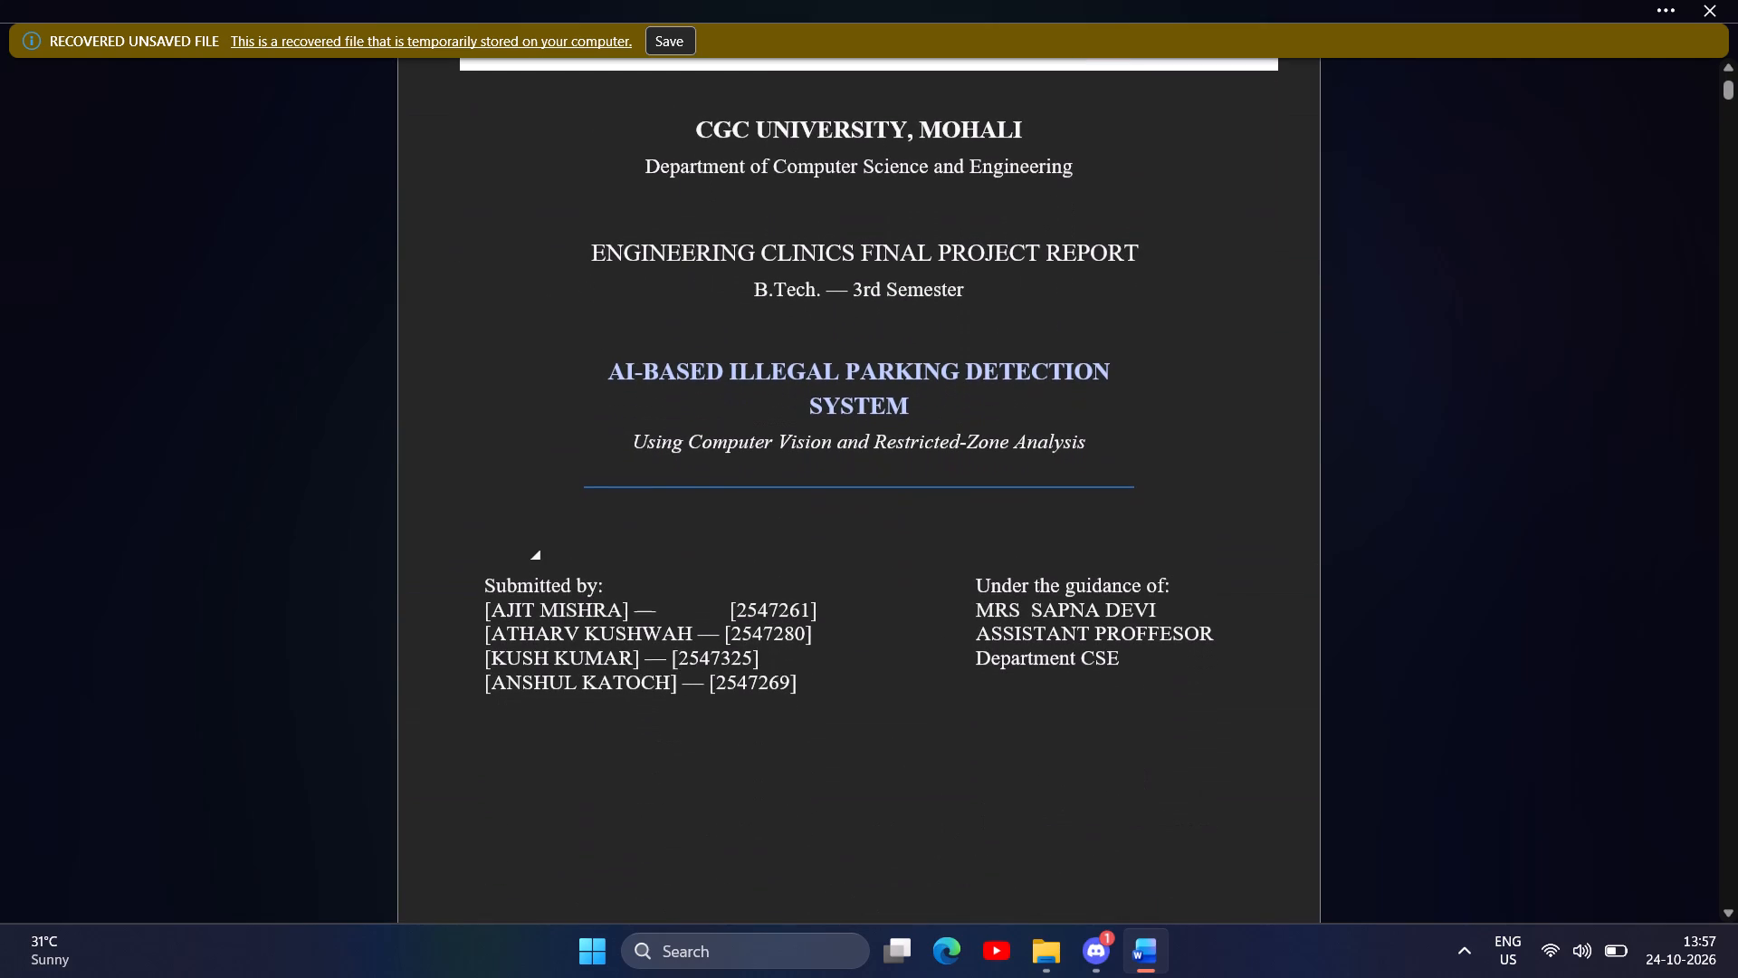
{"action": "scroll", "coordinate": [989, 609], "scroll_direction": "down", "scroll_amount": 12}
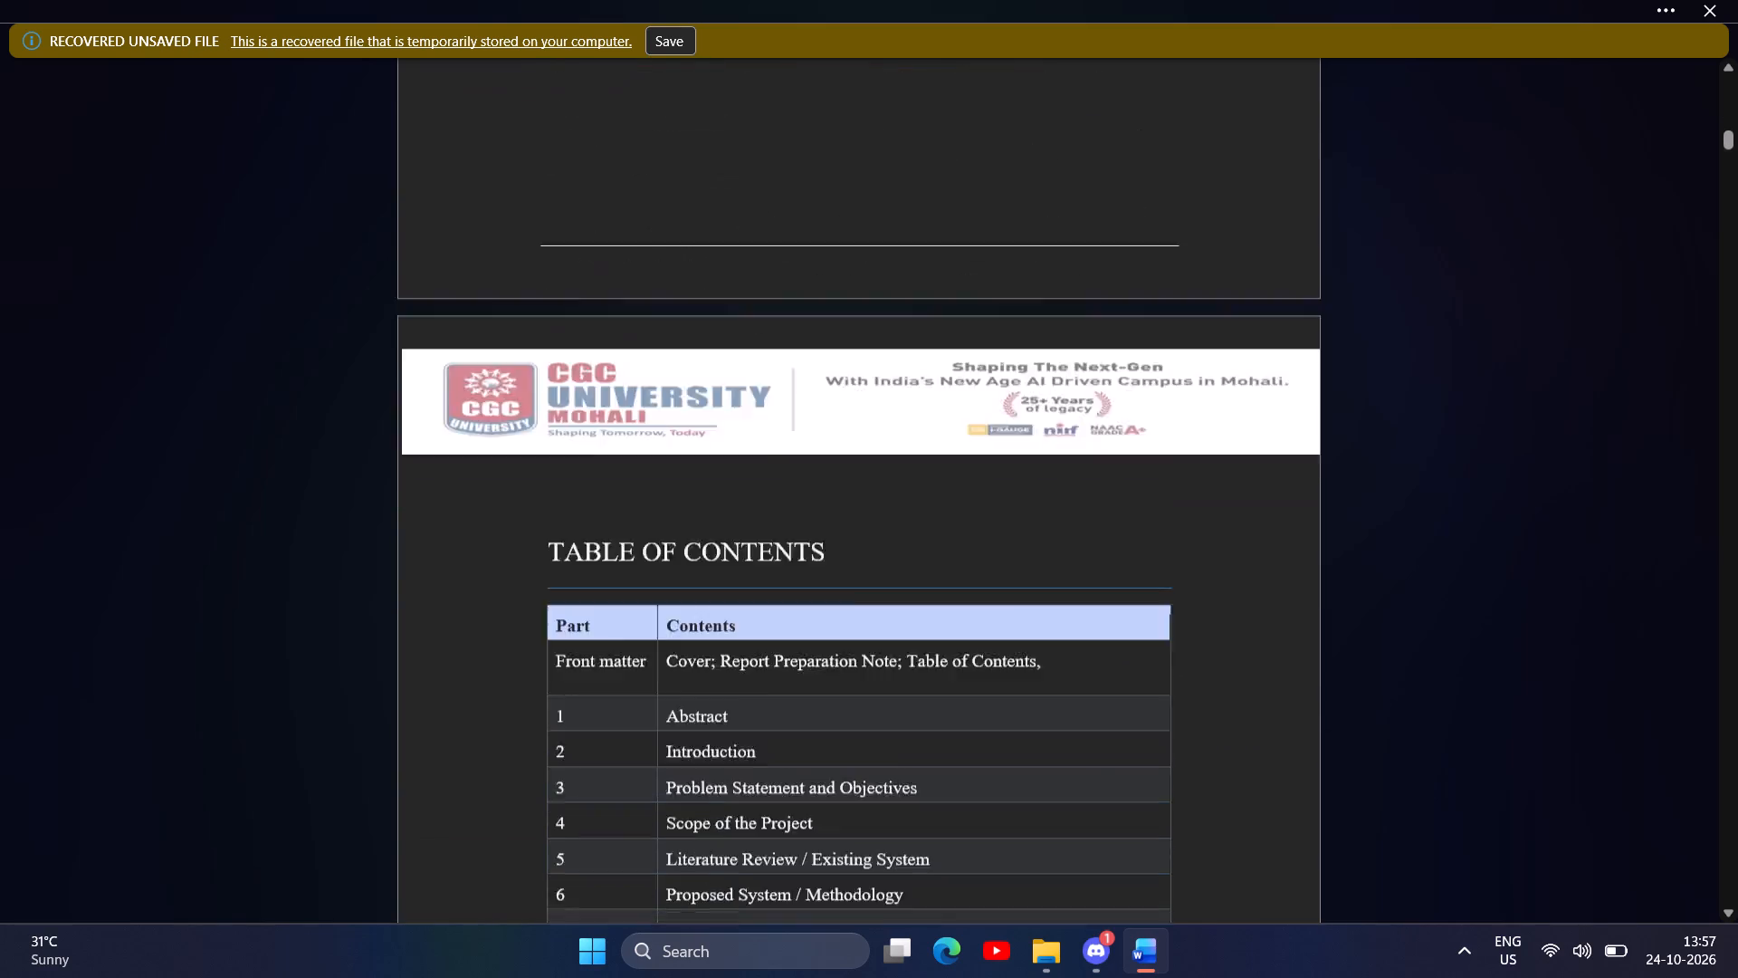
{"action": "scroll", "coordinate": [989, 609], "scroll_direction": "down", "scroll_amount": 2}
{"action": "scroll", "coordinate": [989, 609], "scroll_direction": "up", "scroll_amount": 6}
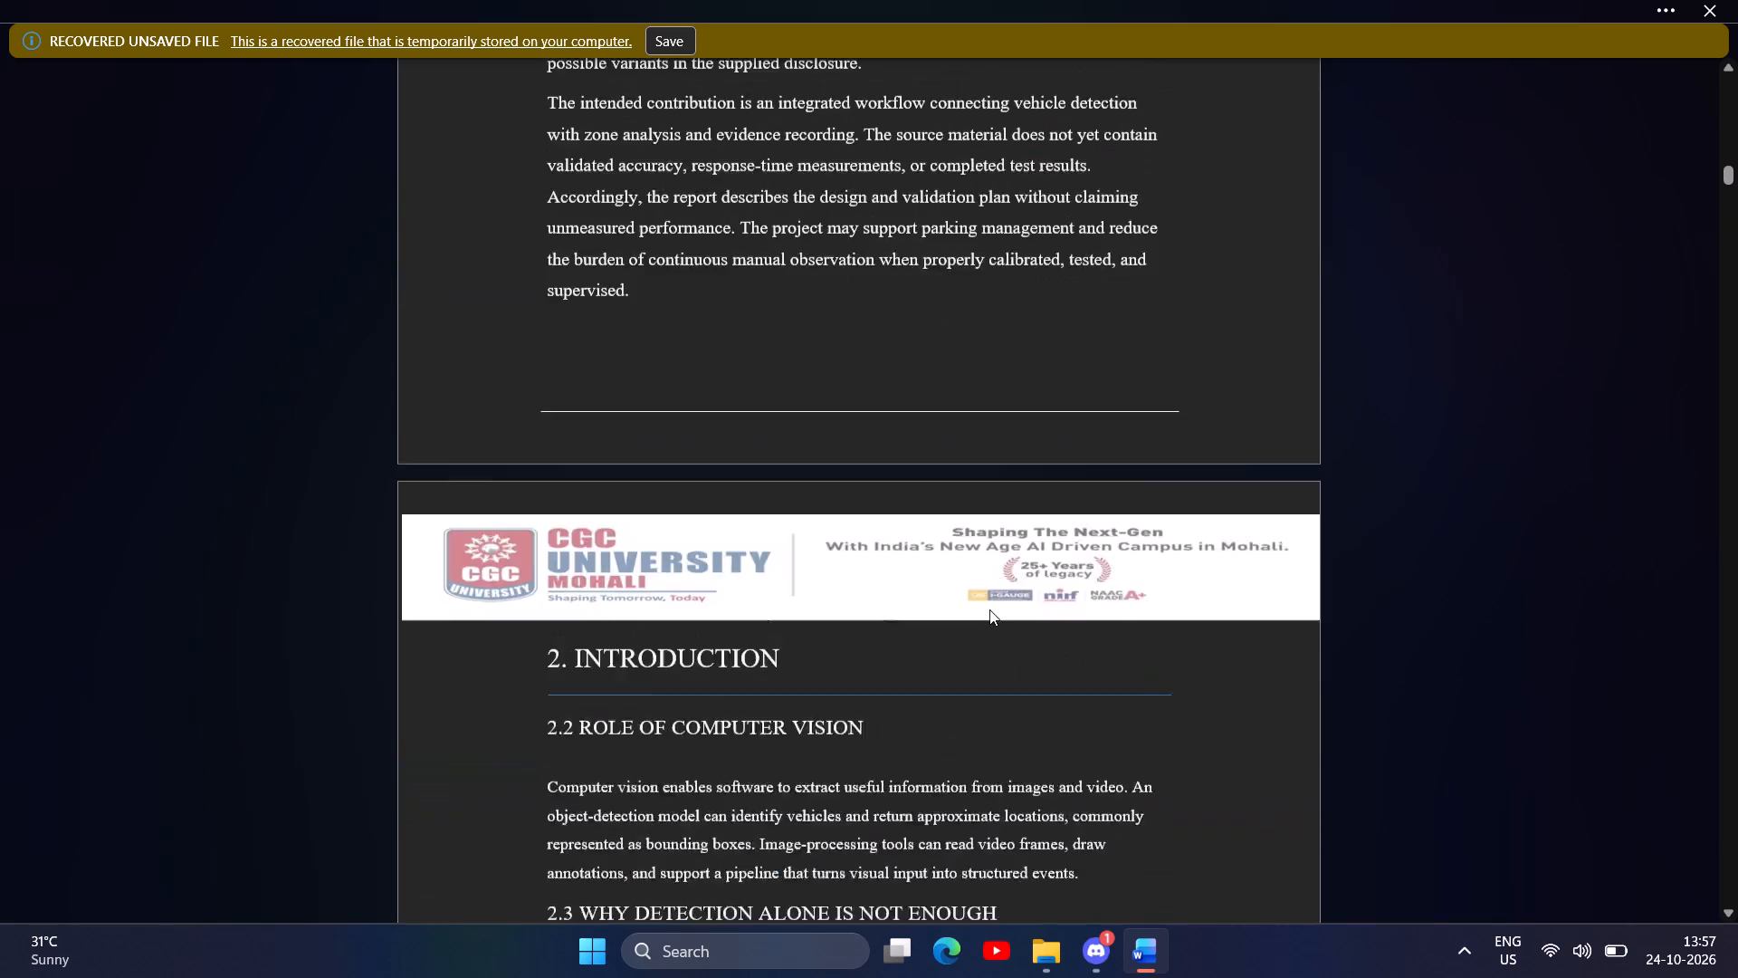
{"action": "scroll", "coordinate": [989, 609], "scroll_direction": "up", "scroll_amount": 3}
{"action": "scroll", "coordinate": [989, 609], "scroll_direction": "down", "scroll_amount": 1}
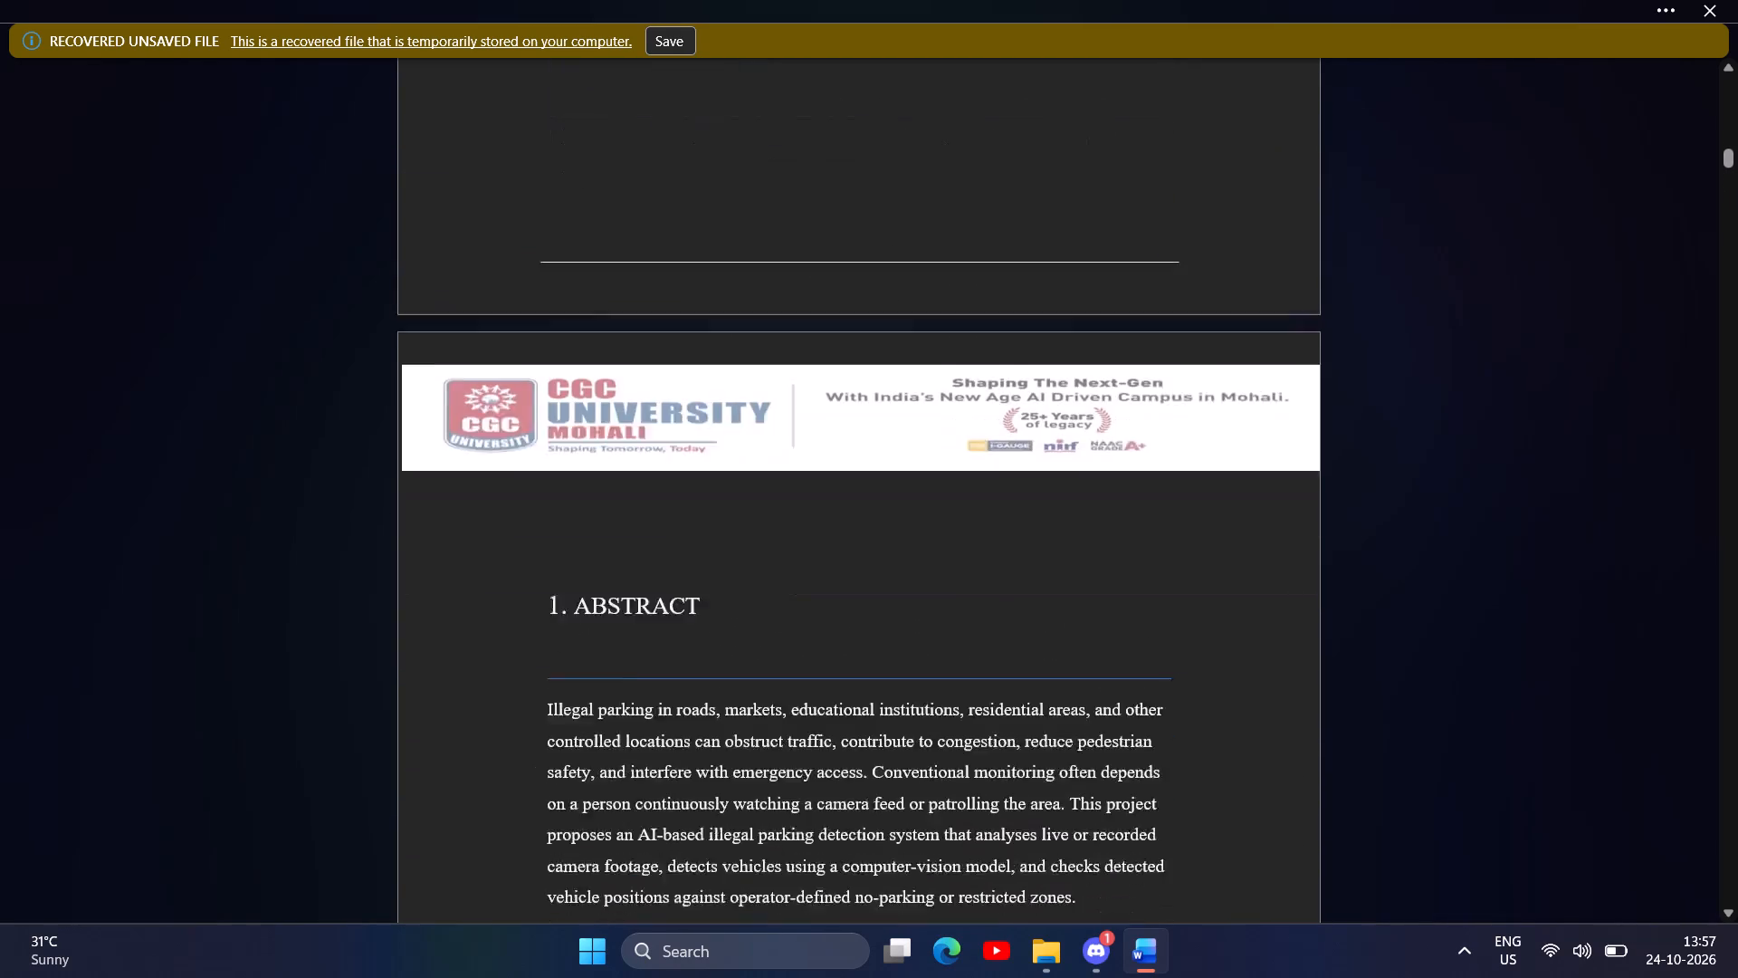
{"action": "scroll", "coordinate": [989, 609], "scroll_direction": "down", "scroll_amount": 2}
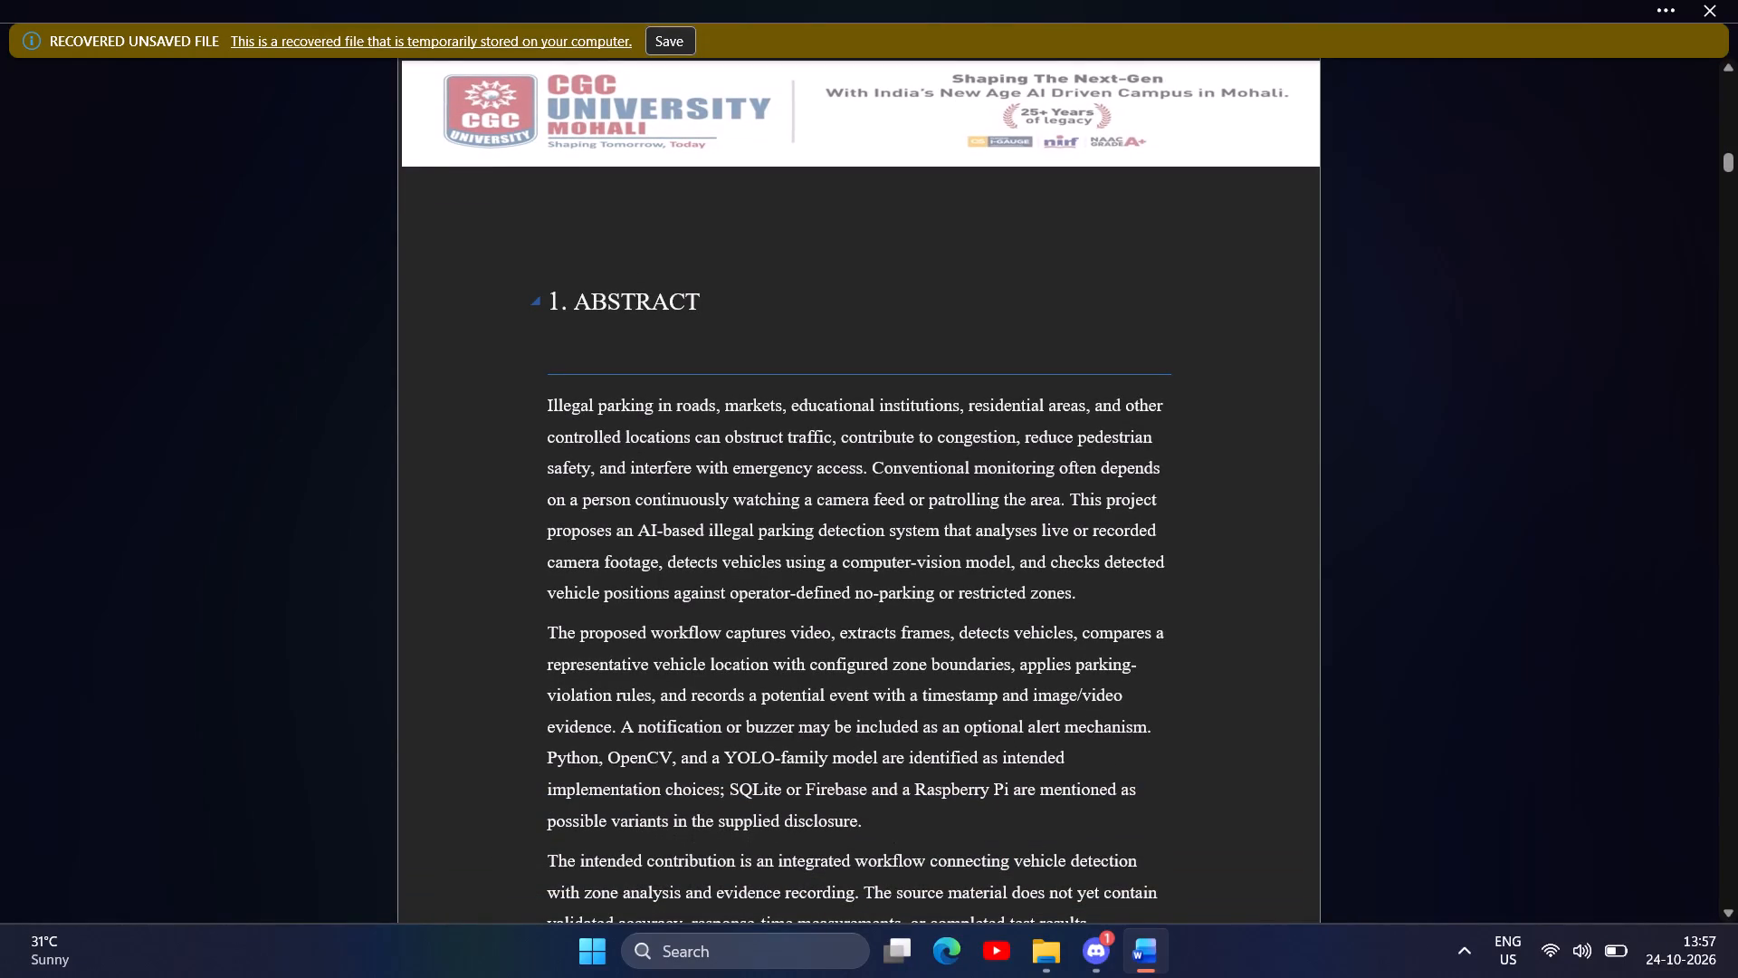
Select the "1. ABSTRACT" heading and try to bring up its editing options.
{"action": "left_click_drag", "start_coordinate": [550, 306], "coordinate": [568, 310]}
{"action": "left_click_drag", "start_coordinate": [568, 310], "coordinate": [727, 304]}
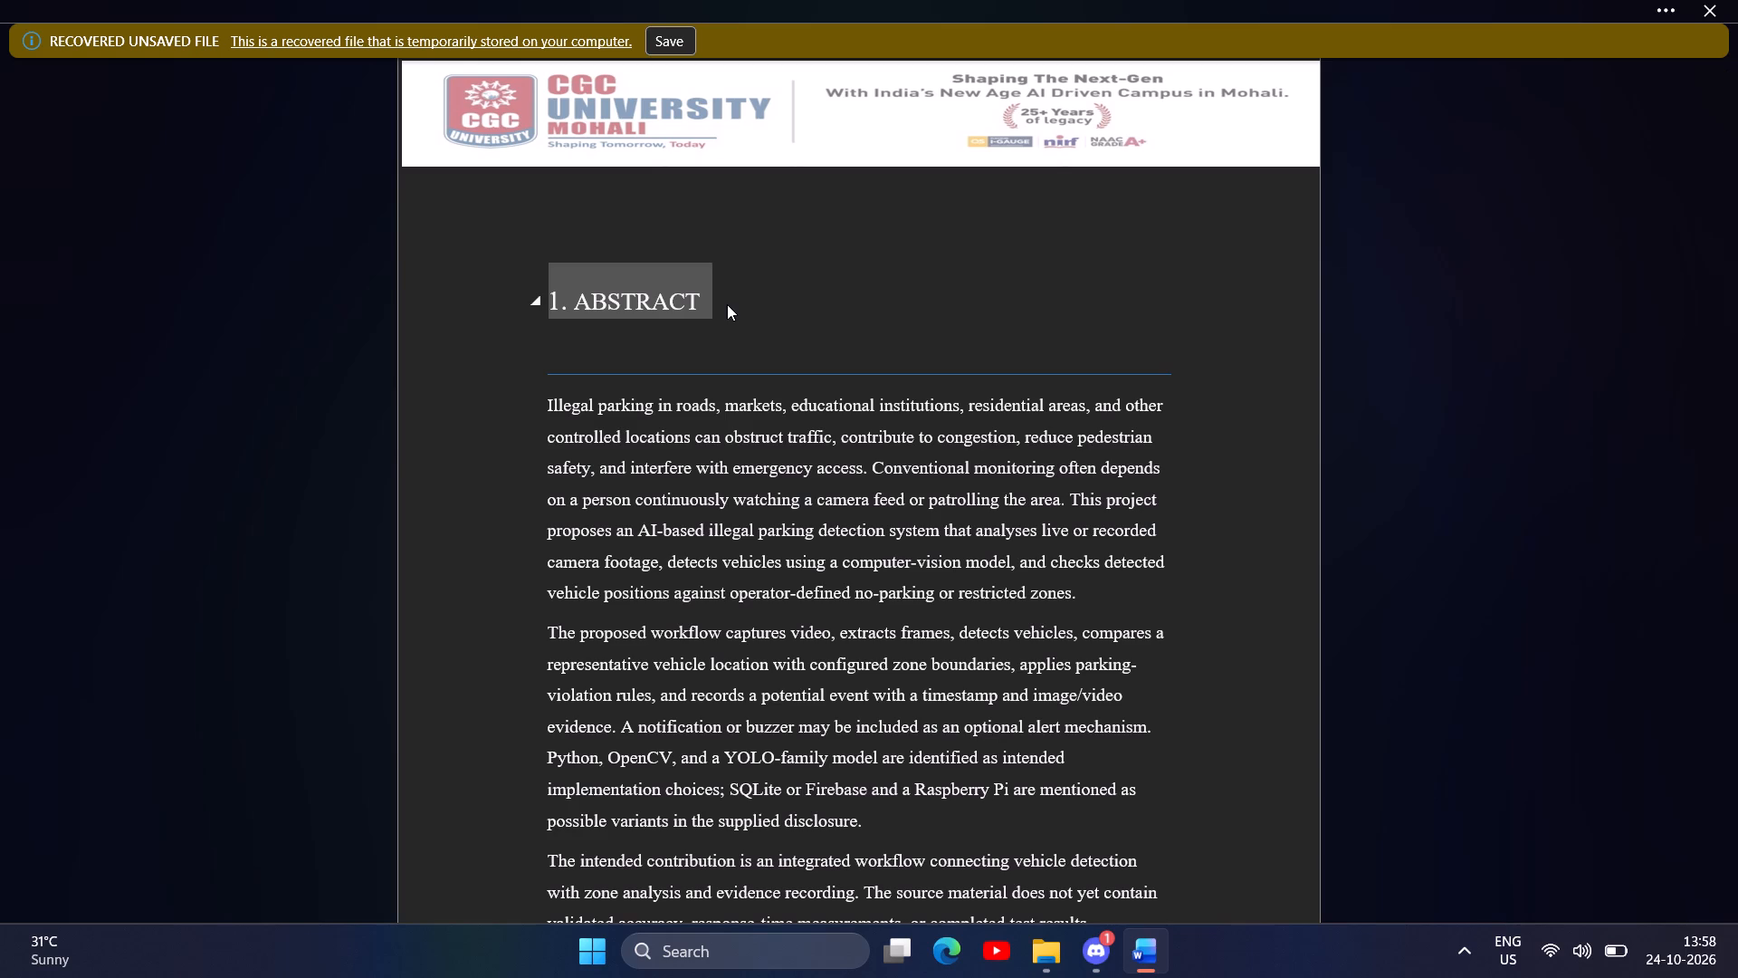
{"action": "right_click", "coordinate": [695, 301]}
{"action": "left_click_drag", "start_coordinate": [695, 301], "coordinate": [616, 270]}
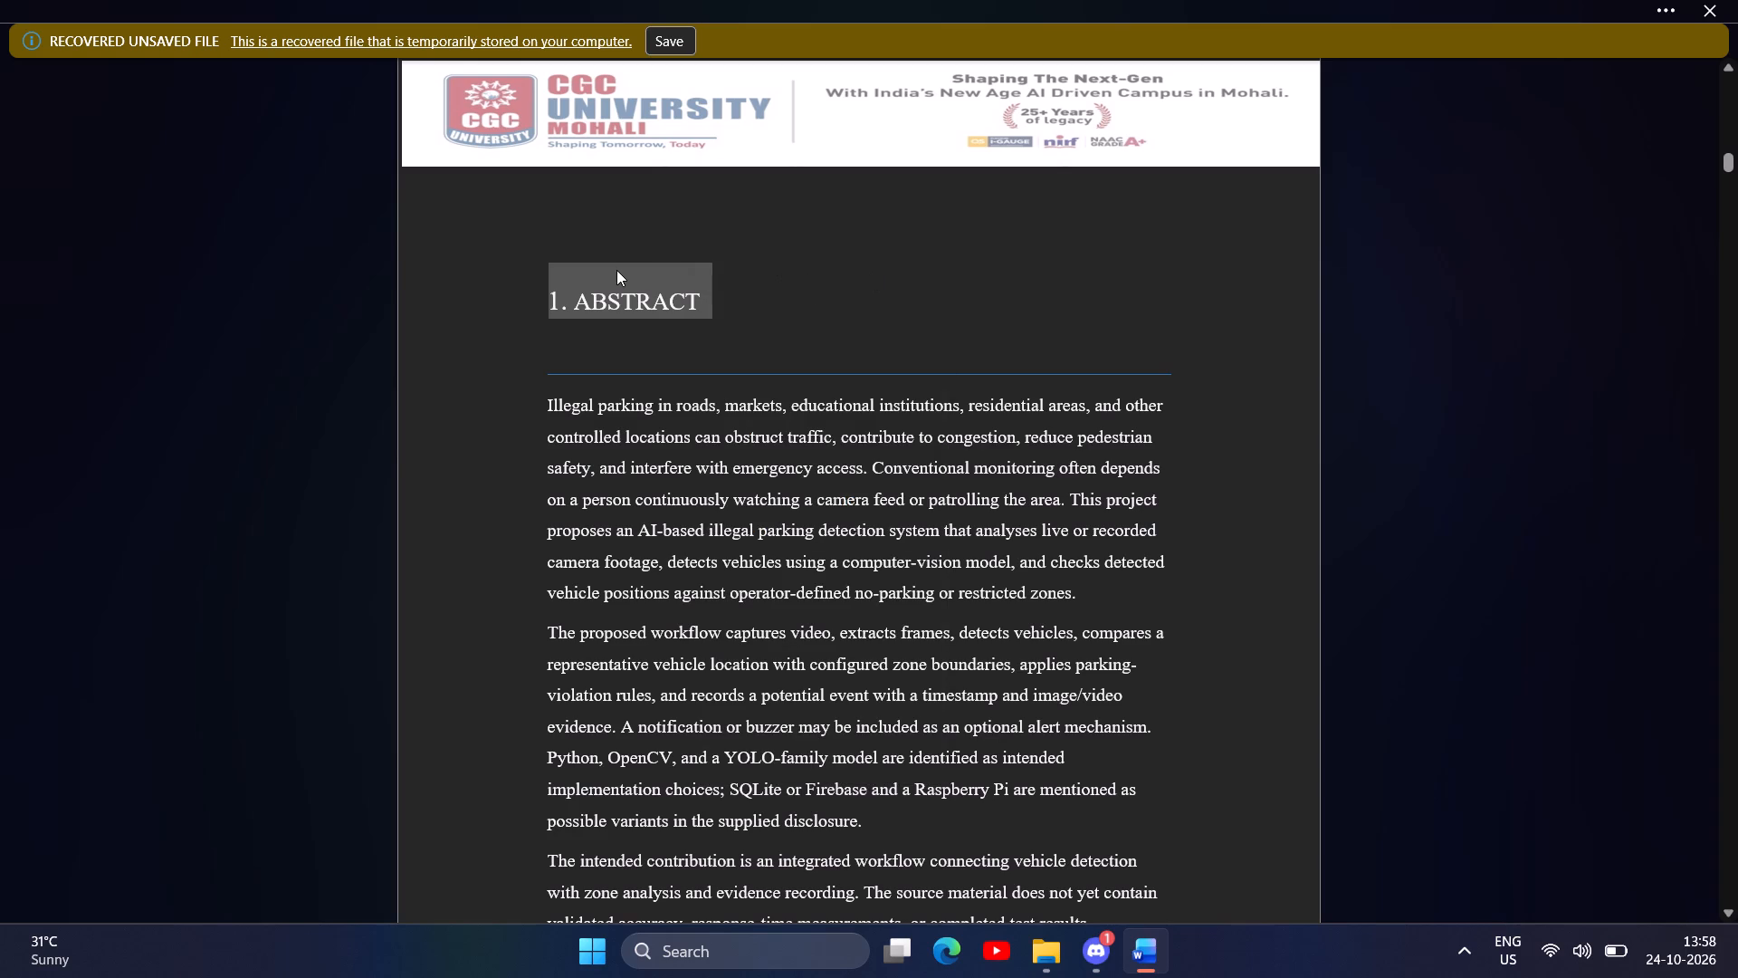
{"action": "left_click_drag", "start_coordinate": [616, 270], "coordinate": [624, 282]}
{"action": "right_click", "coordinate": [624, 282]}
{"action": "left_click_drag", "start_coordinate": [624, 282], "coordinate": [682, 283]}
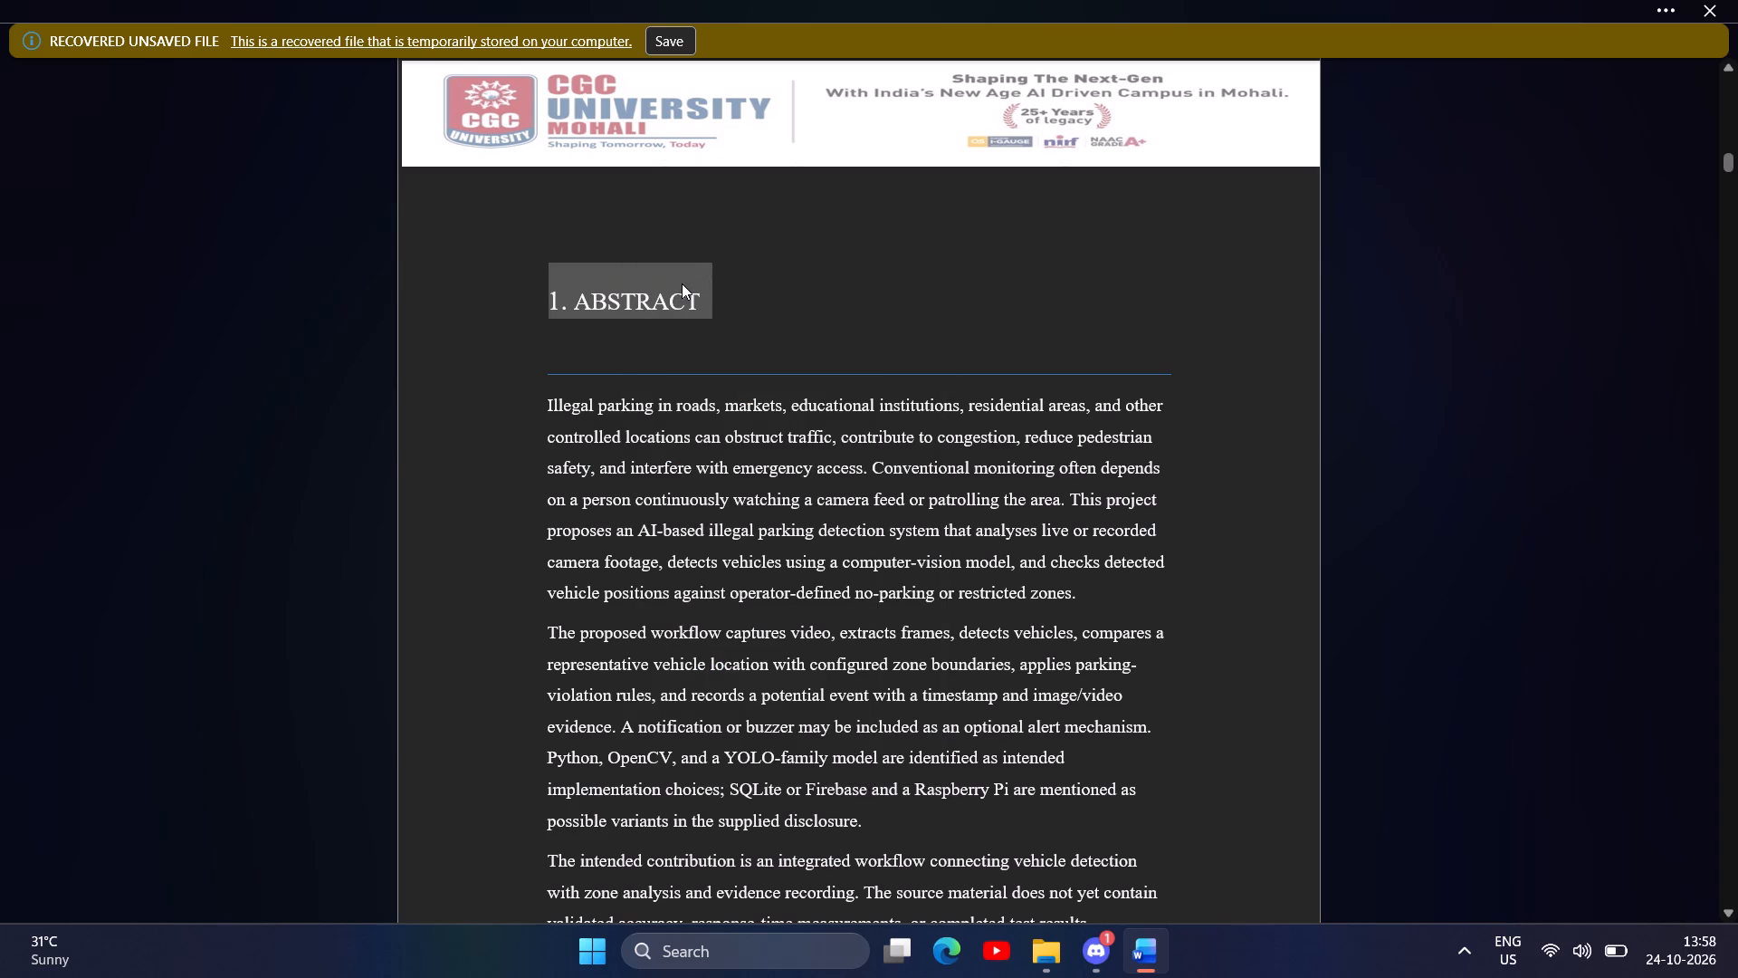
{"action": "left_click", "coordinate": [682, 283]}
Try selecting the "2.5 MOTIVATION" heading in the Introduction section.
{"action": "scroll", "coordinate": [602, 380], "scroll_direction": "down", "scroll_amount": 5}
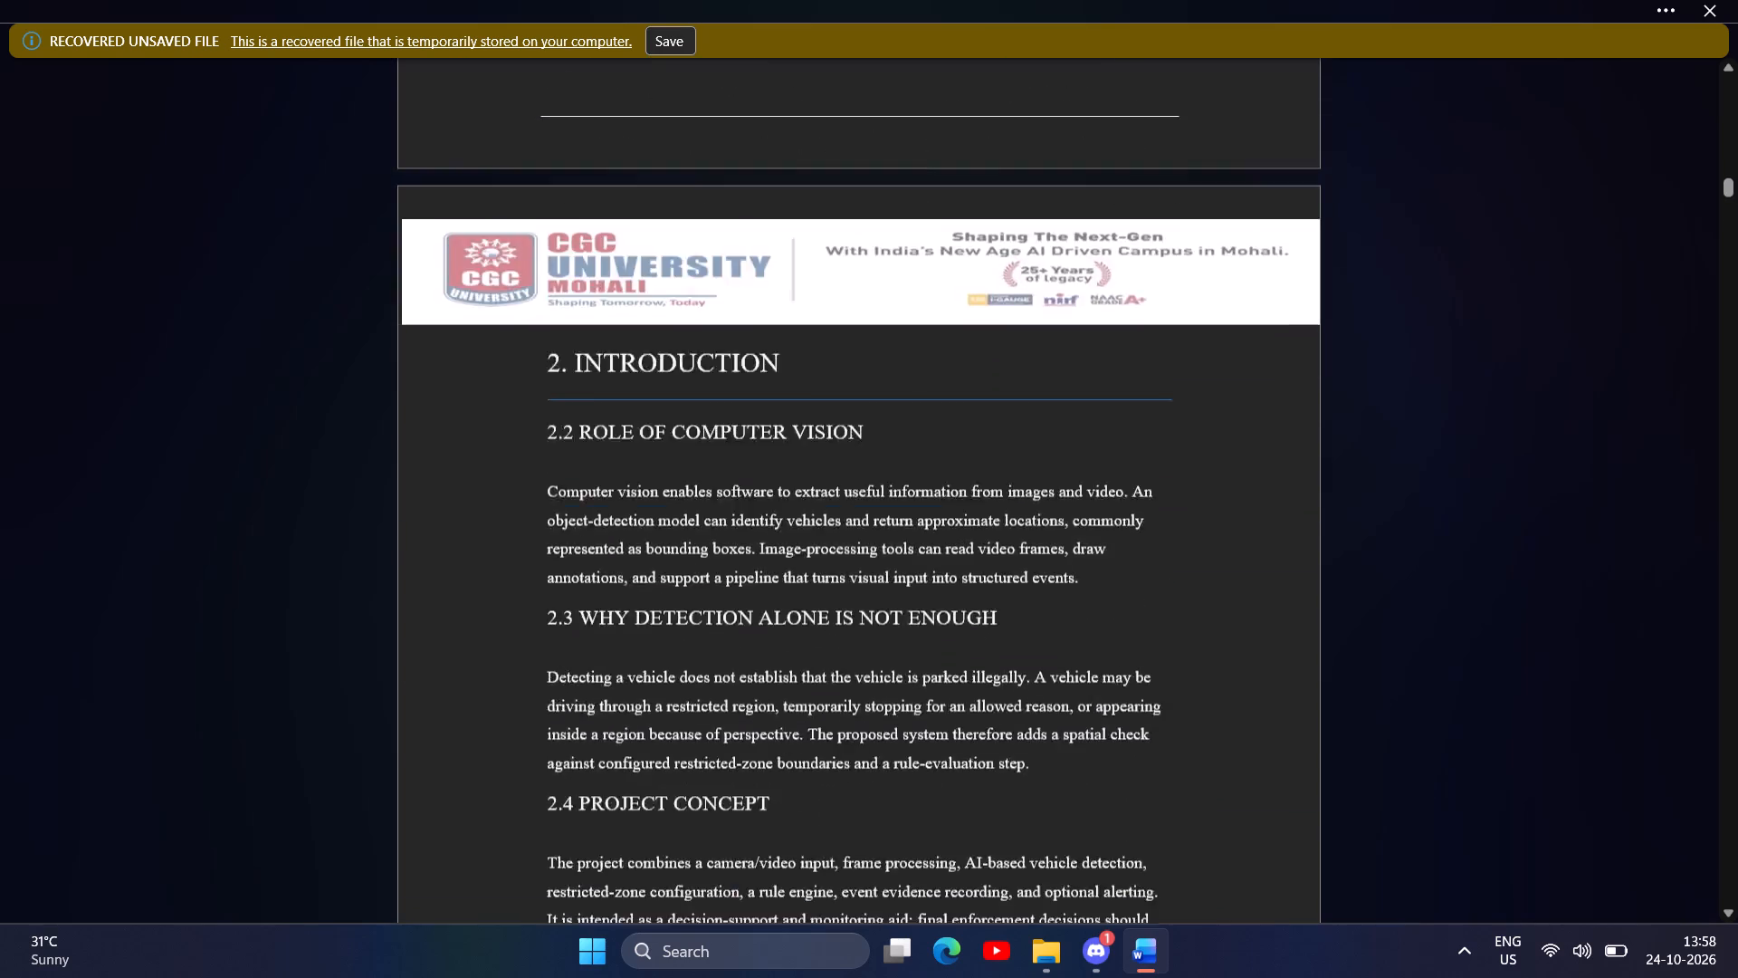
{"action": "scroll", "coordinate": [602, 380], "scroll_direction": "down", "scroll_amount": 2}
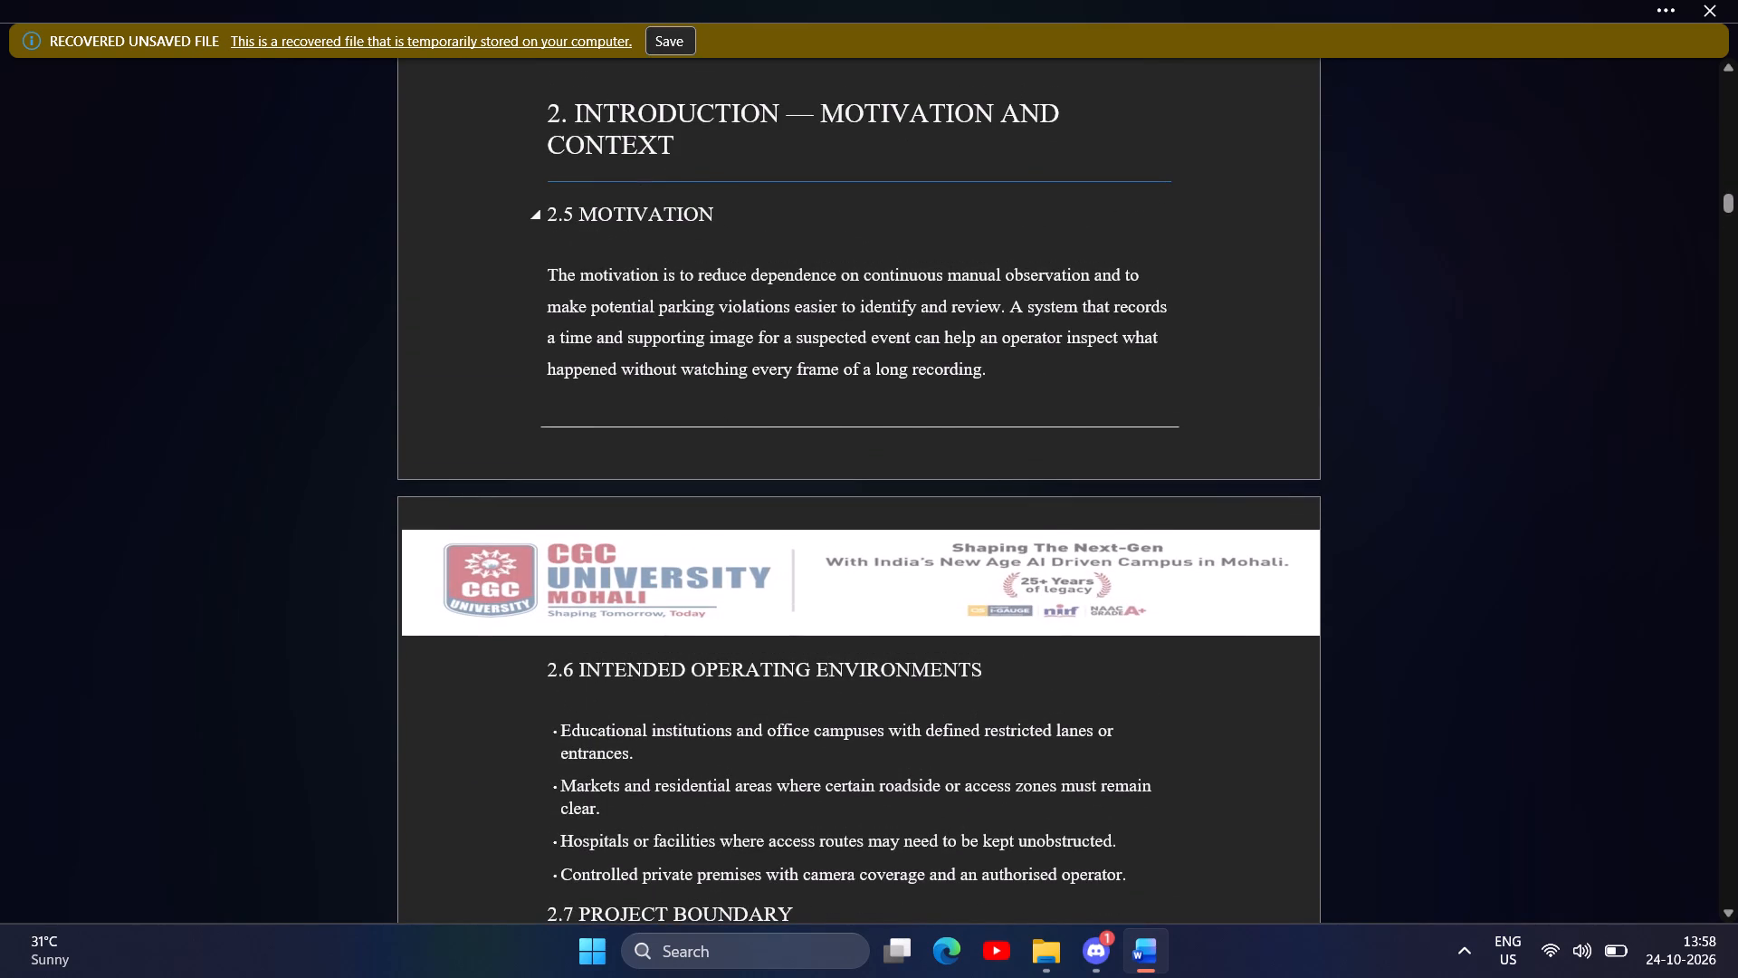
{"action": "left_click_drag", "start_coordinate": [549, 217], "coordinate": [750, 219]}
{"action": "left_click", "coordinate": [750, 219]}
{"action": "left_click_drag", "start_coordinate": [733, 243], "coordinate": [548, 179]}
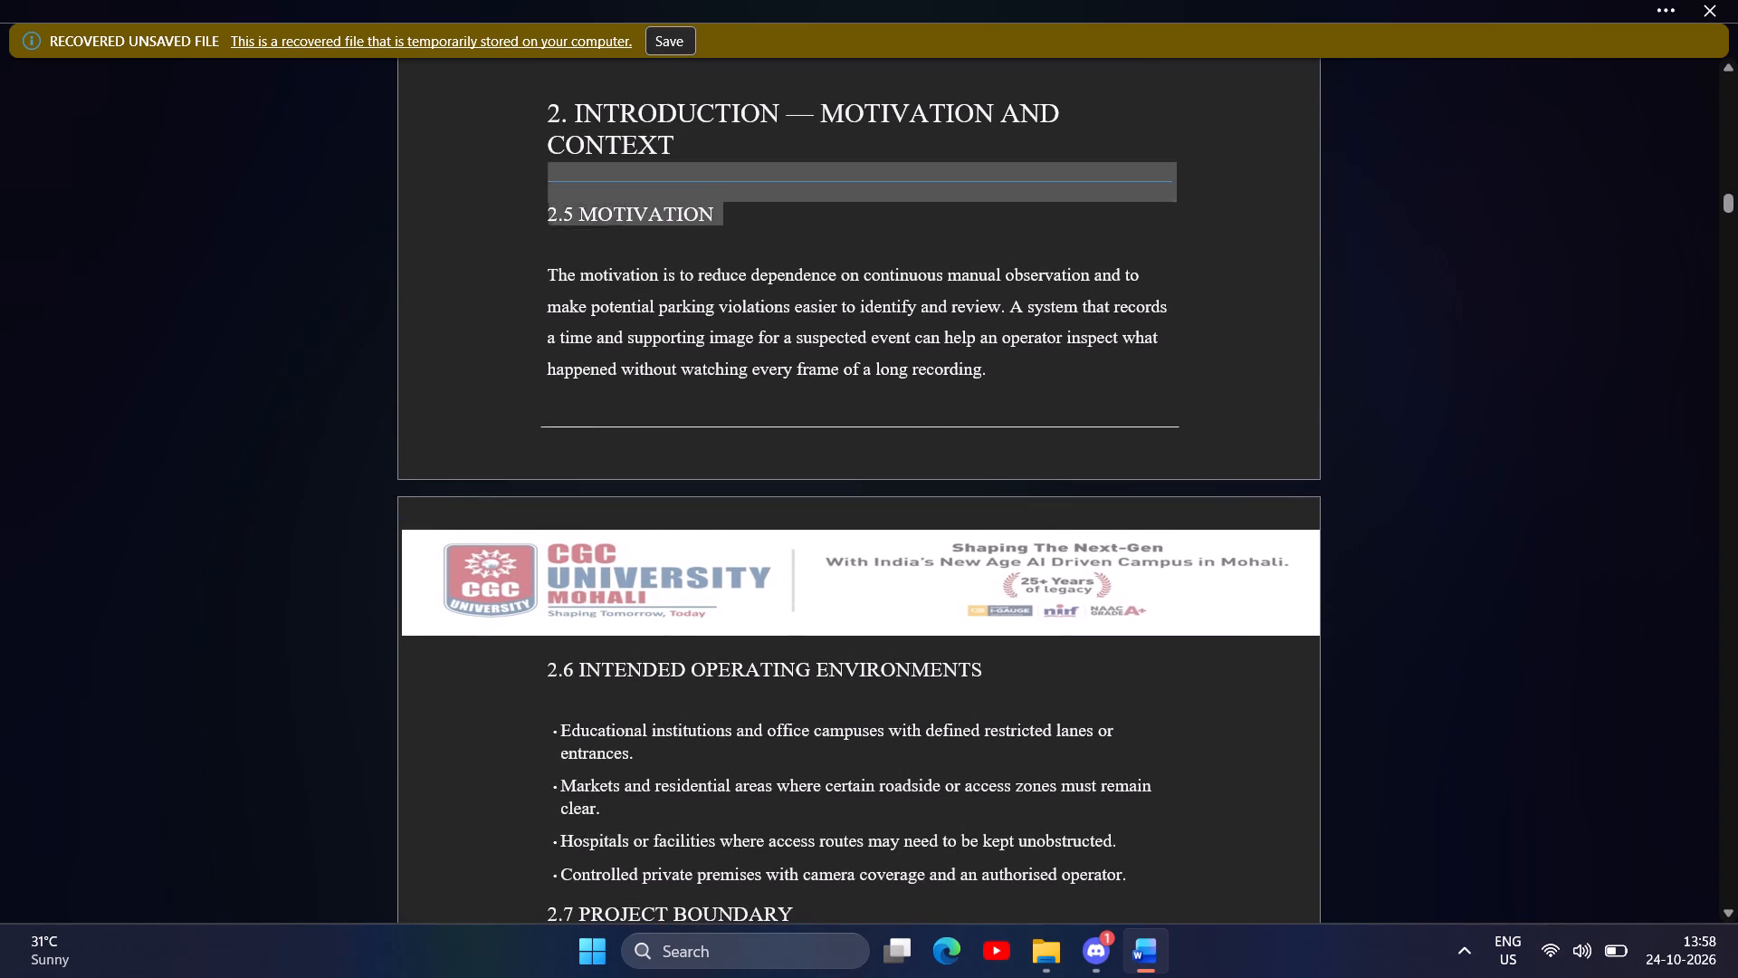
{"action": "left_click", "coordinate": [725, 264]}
Close the recovered report without saving the changes.
{"action": "left_click", "coordinate": [1679, 0]}
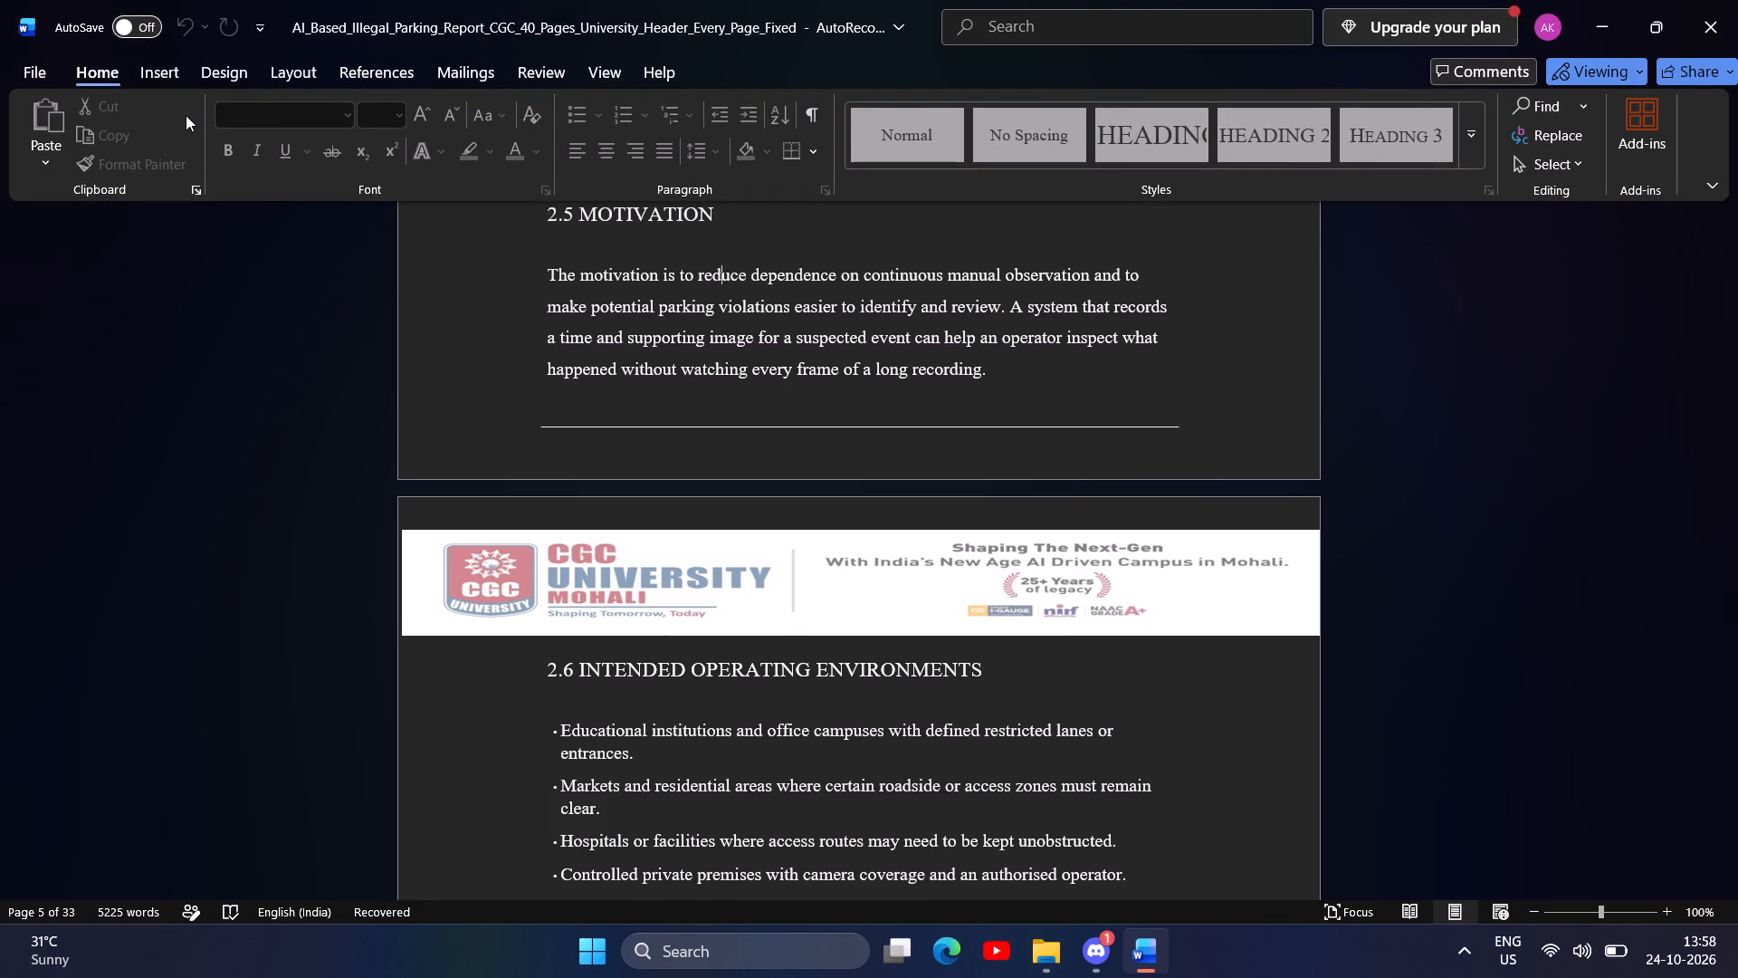
{"action": "left_click", "coordinate": [1737, 66]}
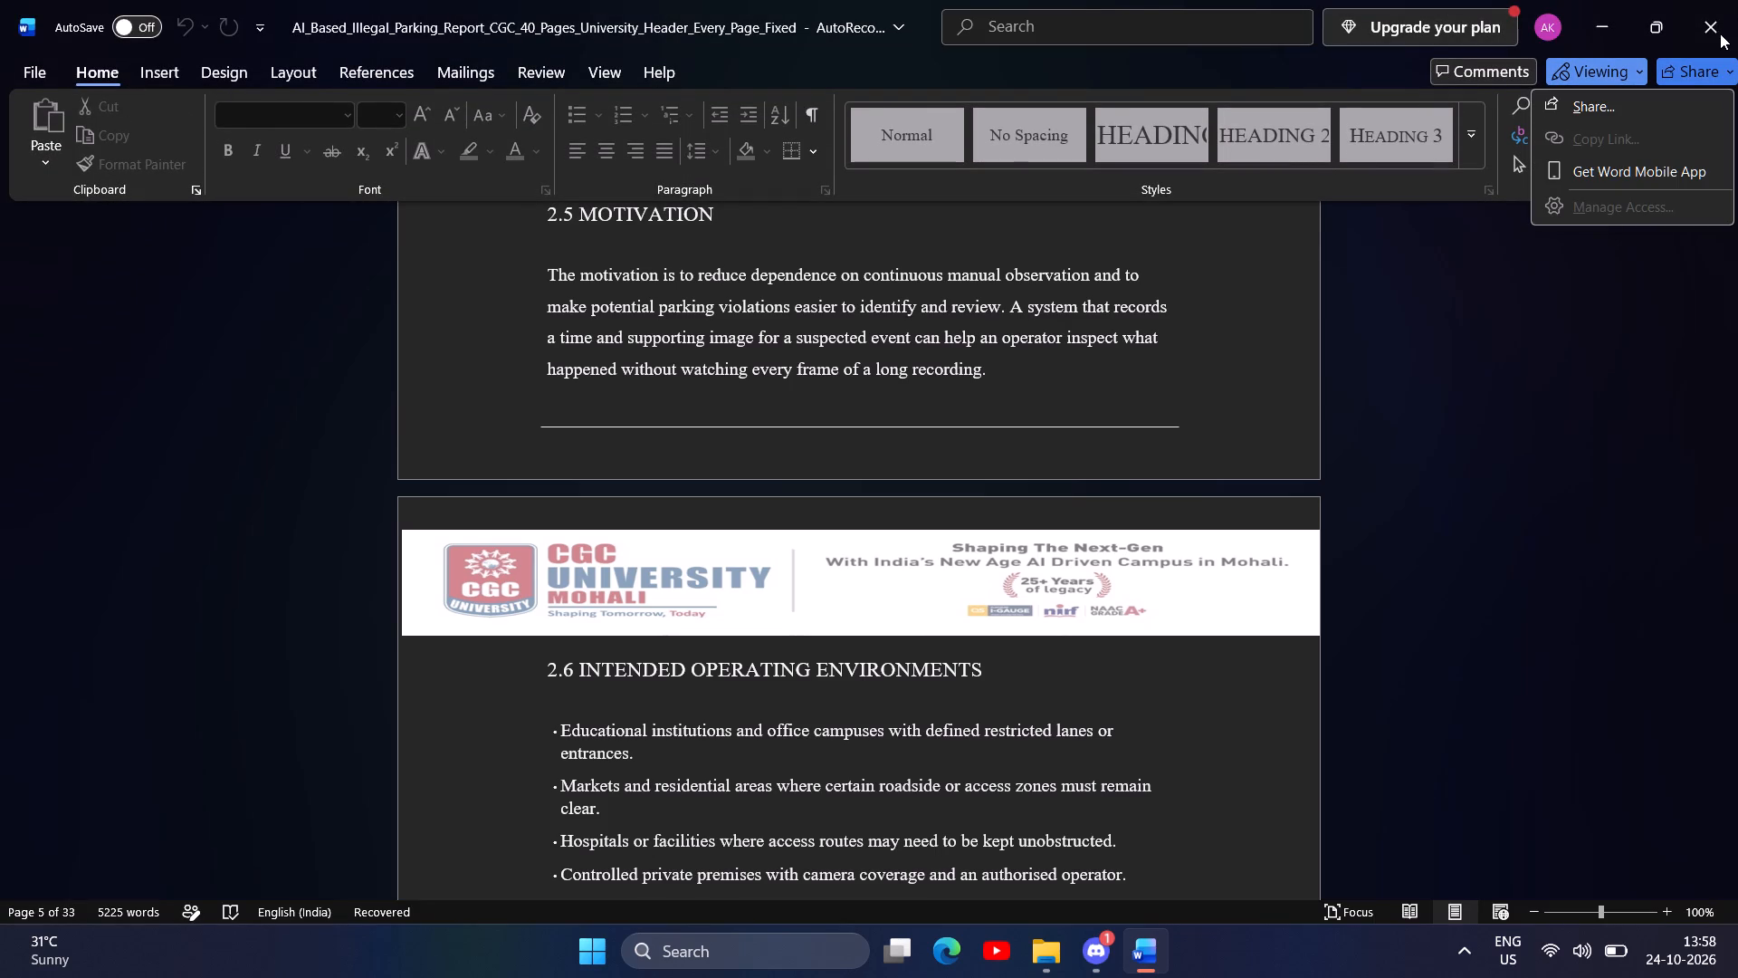
{"action": "left_click", "coordinate": [1720, 34]}
{"action": "left_click", "coordinate": [964, 477]}
{"action": "left_click_drag", "start_coordinate": [963, 478], "coordinate": [963, 479]}
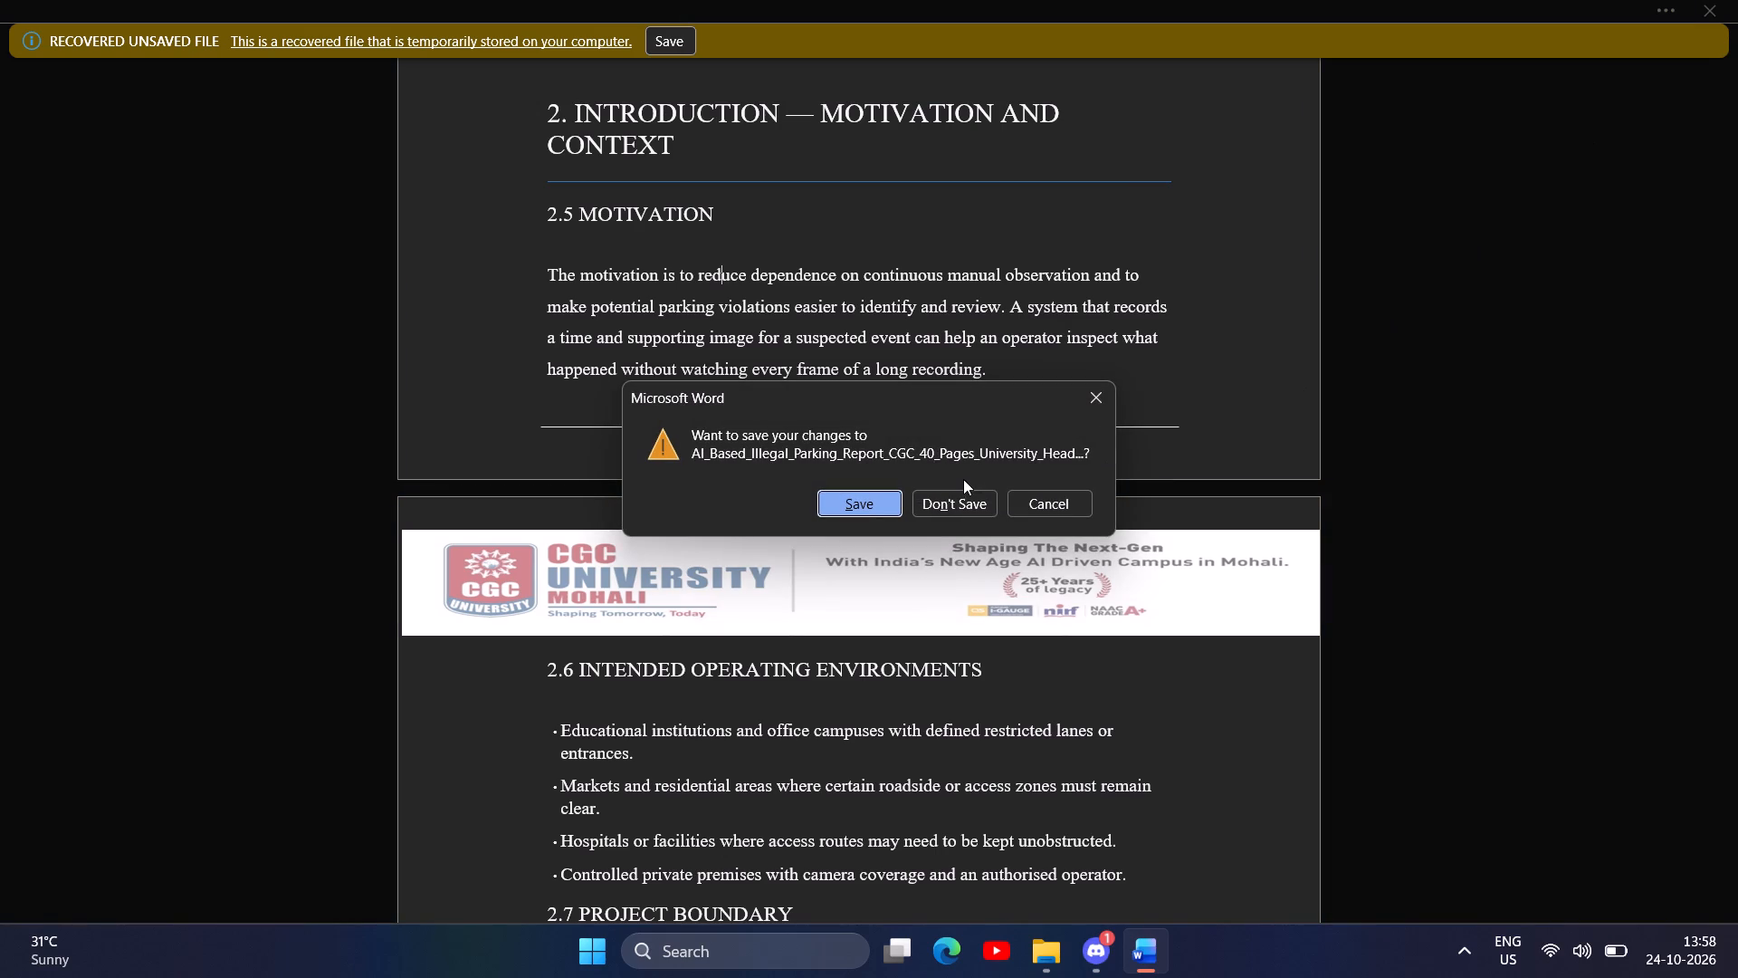
{"action": "left_click_drag", "start_coordinate": [963, 479], "coordinate": [958, 499]}
{"action": "left_click", "coordinate": [958, 499]}
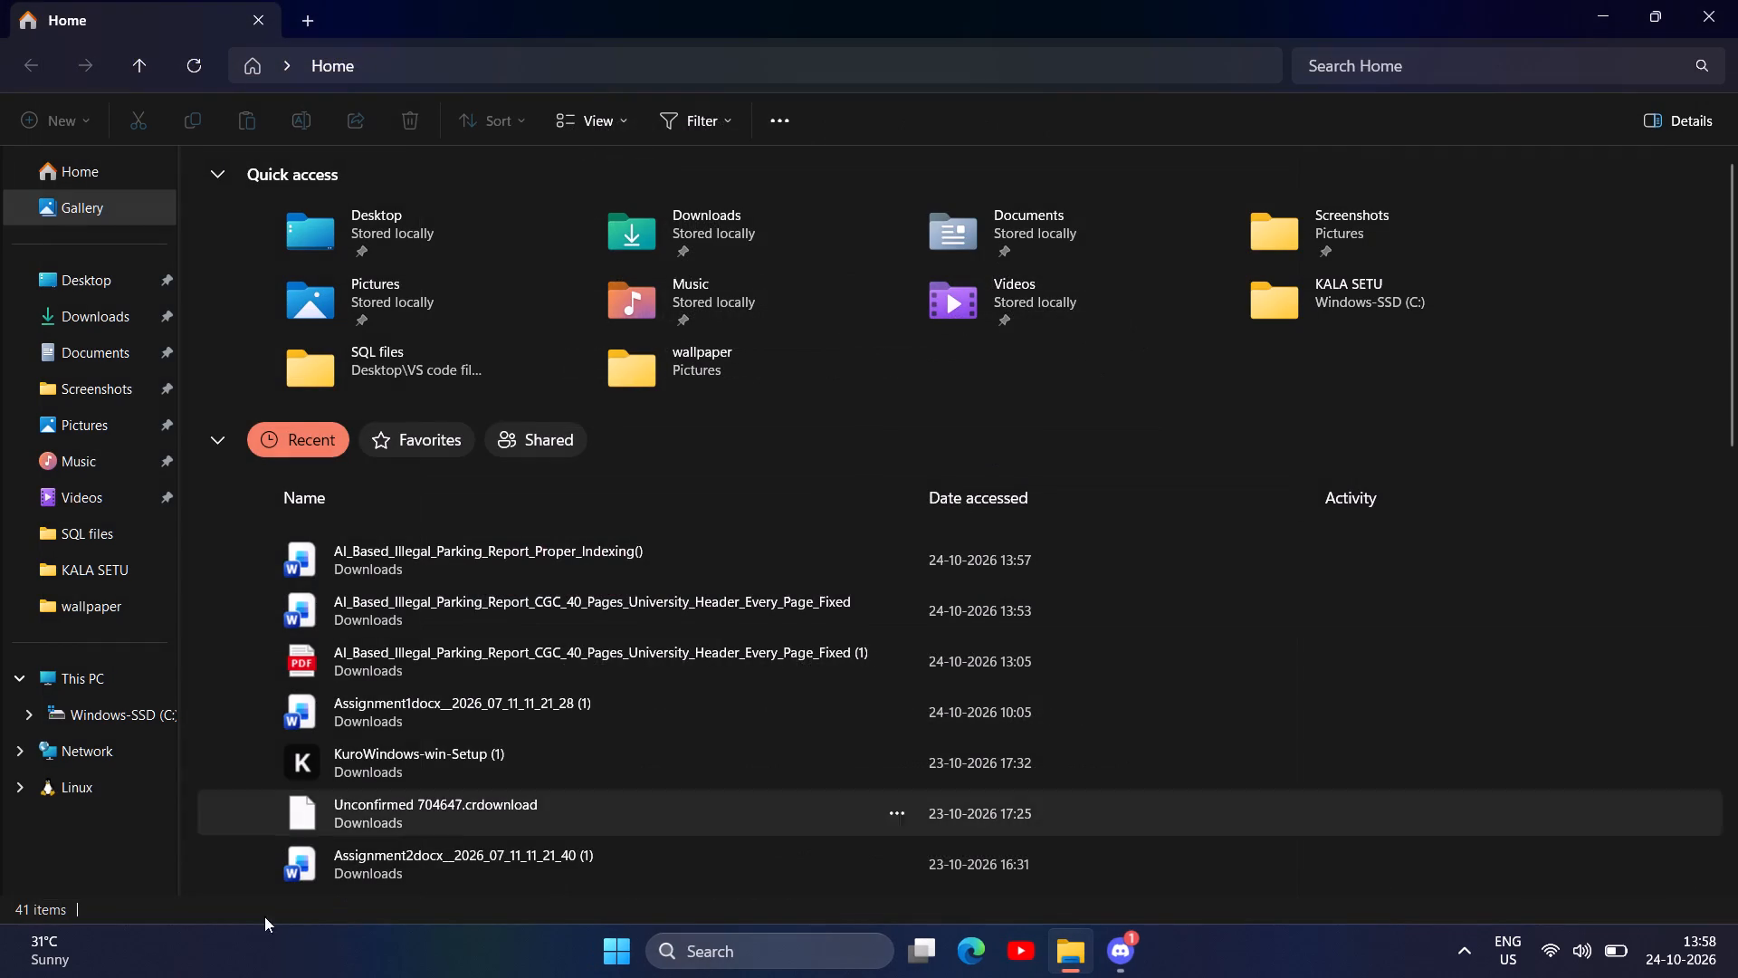
Open the recent Word report AI_Based_Illegal_Parking_Report_CGC_40_Pages_University_Header_Every_Page_Fixed, examine its opening pages and table of contents, and close it.
{"action": "double_click", "coordinate": [453, 611]}
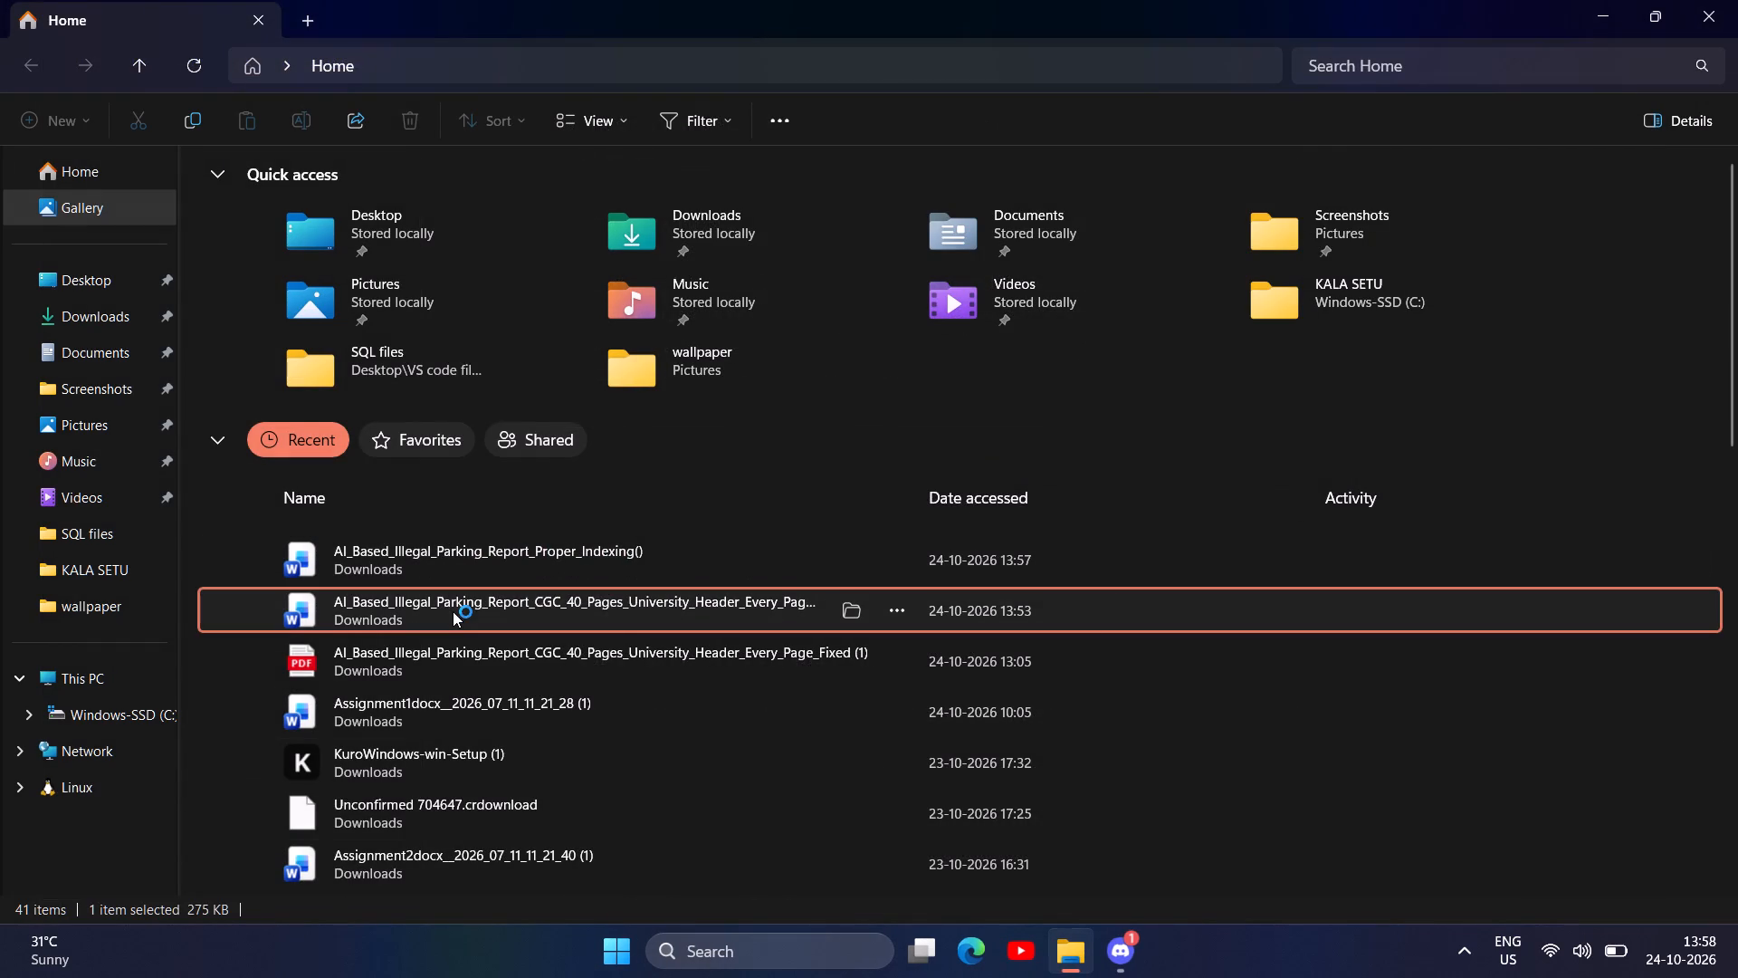
{"action": "scroll", "coordinate": [618, 626], "scroll_direction": "down", "scroll_amount": 1}
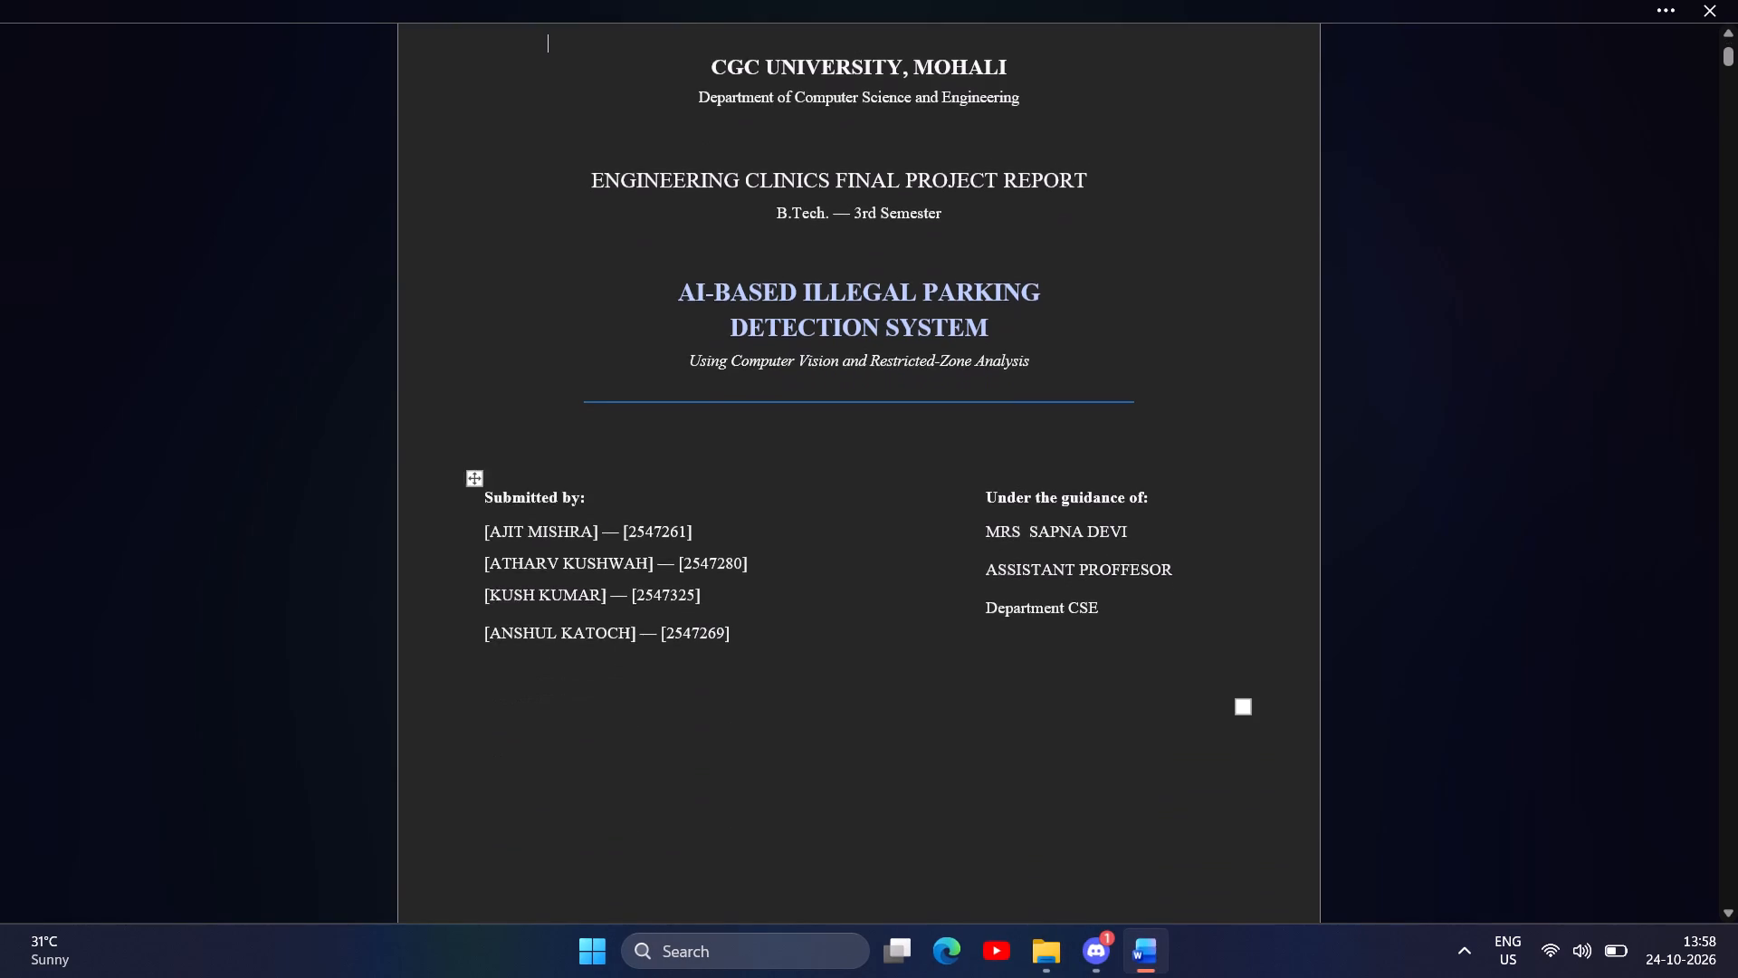
{"action": "scroll", "coordinate": [618, 626], "scroll_direction": "down", "scroll_amount": 5}
{"action": "scroll", "coordinate": [618, 626], "scroll_direction": "up", "scroll_amount": 1, "text": "ctrl"}
{"action": "scroll", "coordinate": [618, 626], "scroll_direction": "down", "scroll_amount": 1, "text": "ctrl"}
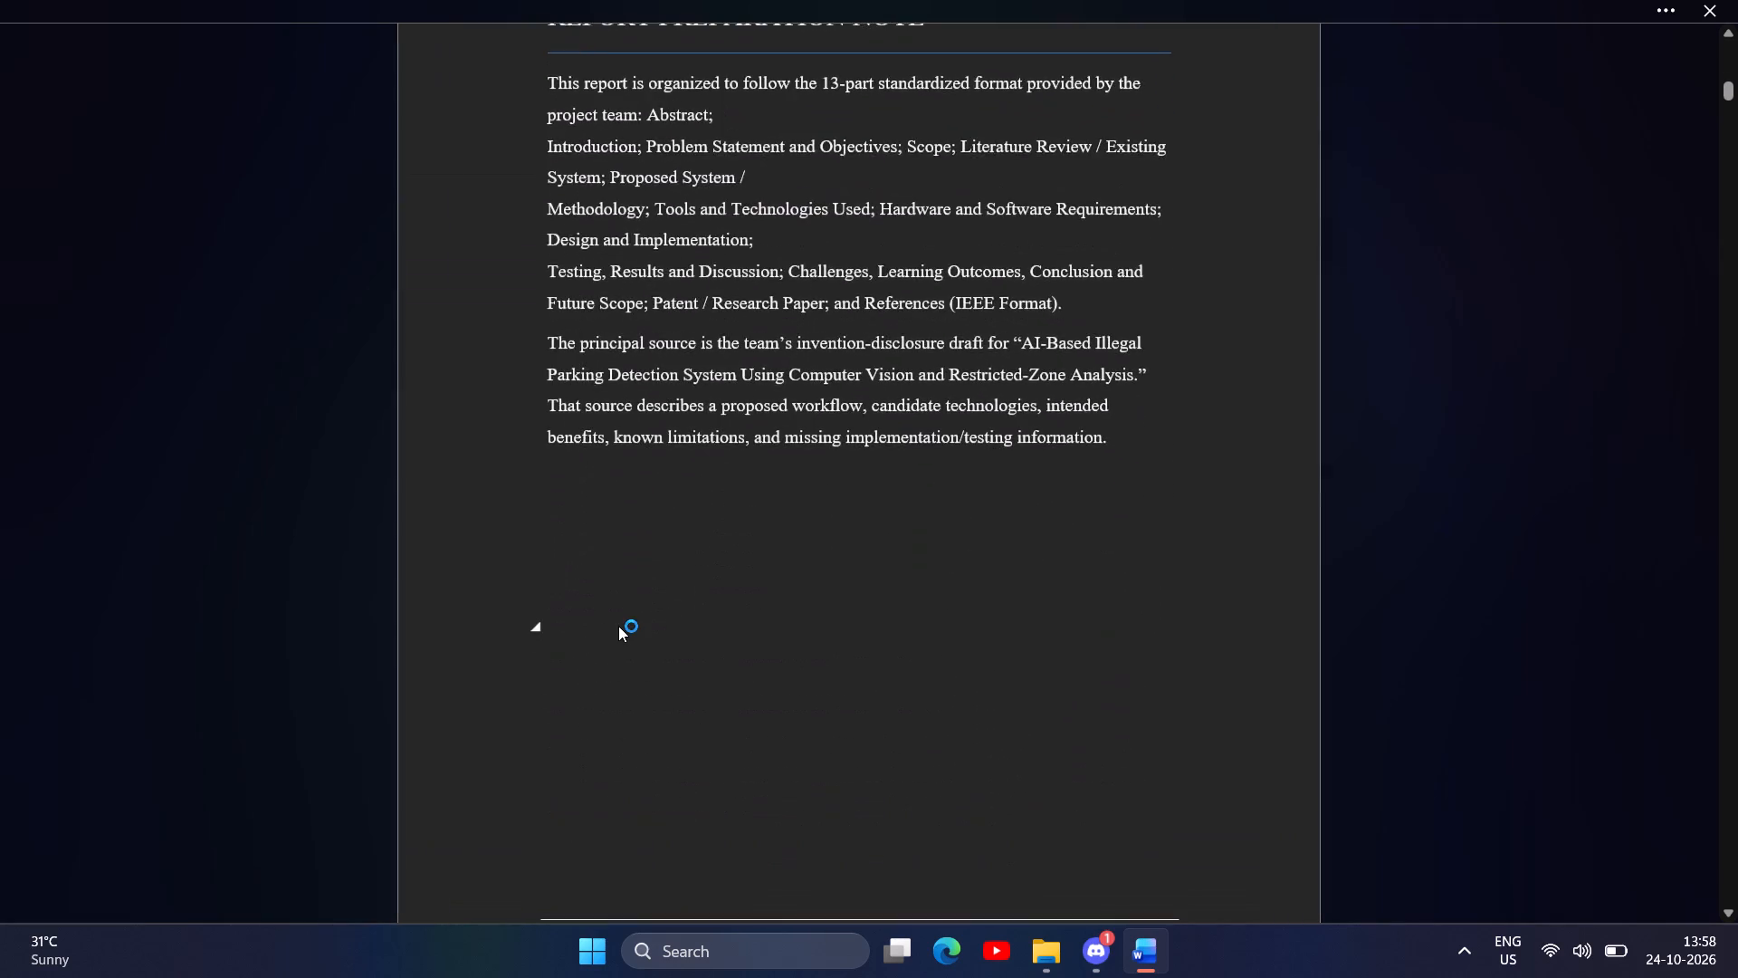
{"action": "scroll", "coordinate": [618, 626], "scroll_direction": "down", "scroll_amount": 2, "text": "ctrl"}
{"action": "scroll", "coordinate": [618, 626], "scroll_direction": "down", "scroll_amount": 1}
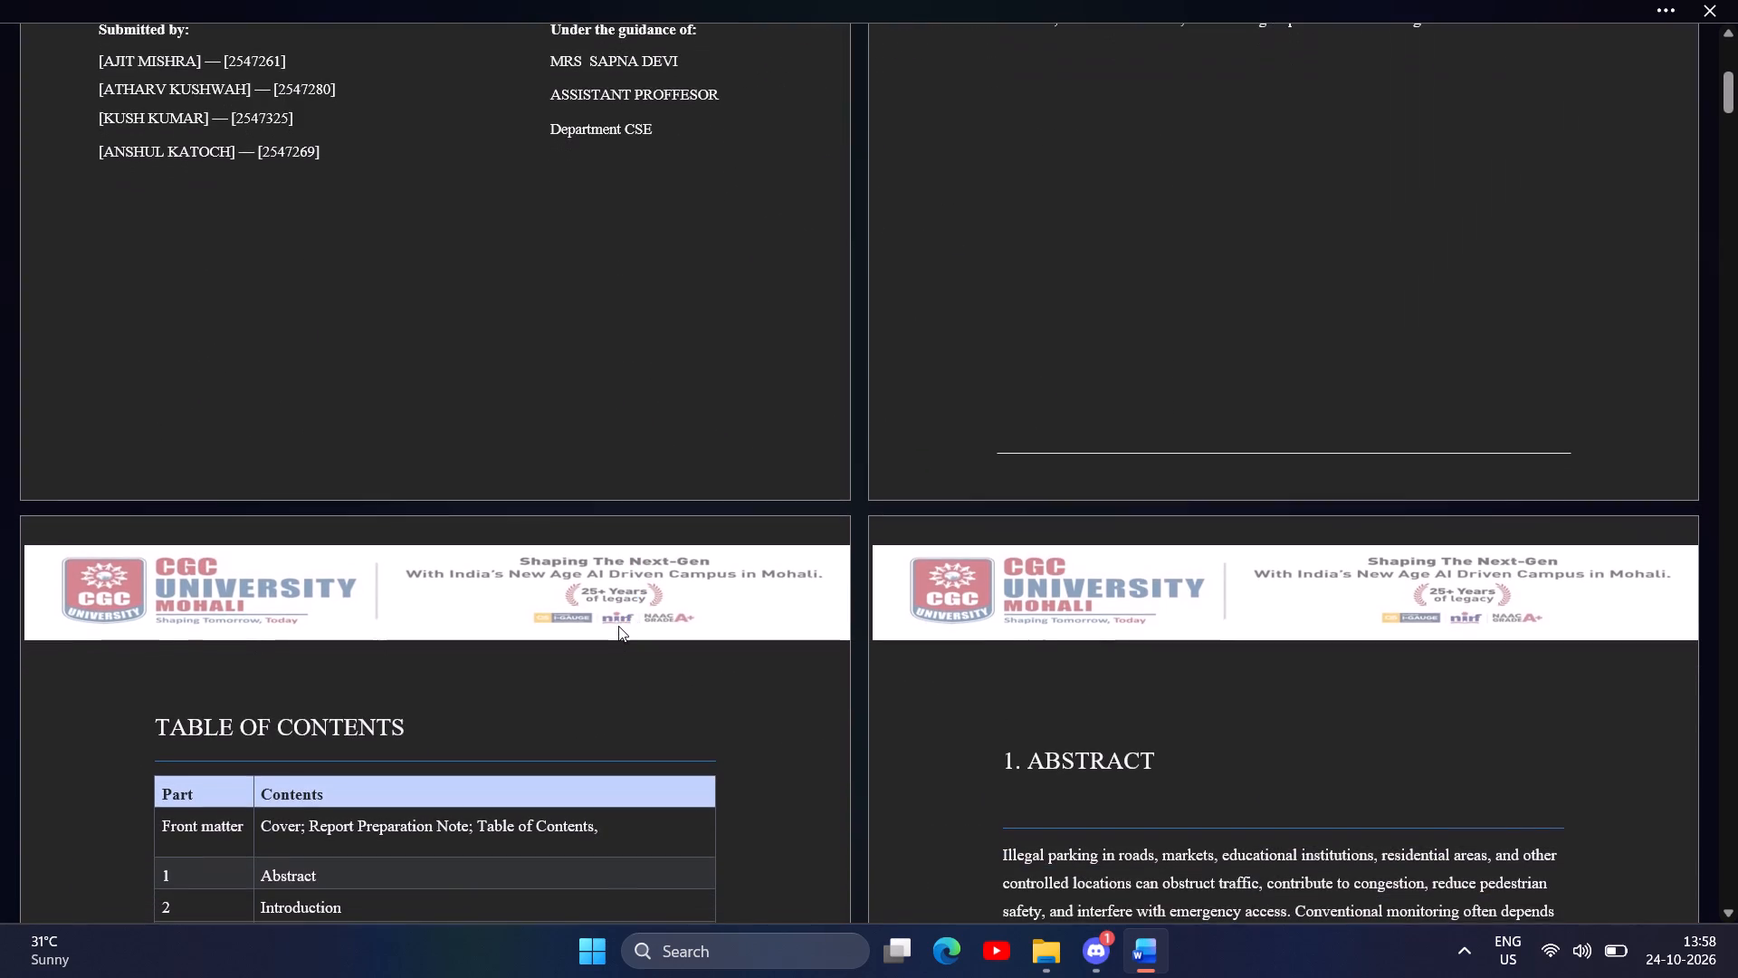
{"action": "scroll", "coordinate": [618, 626], "scroll_direction": "up", "scroll_amount": 5}
{"action": "scroll", "coordinate": [618, 626], "scroll_direction": "down", "scroll_amount": 2, "text": "ctrl"}
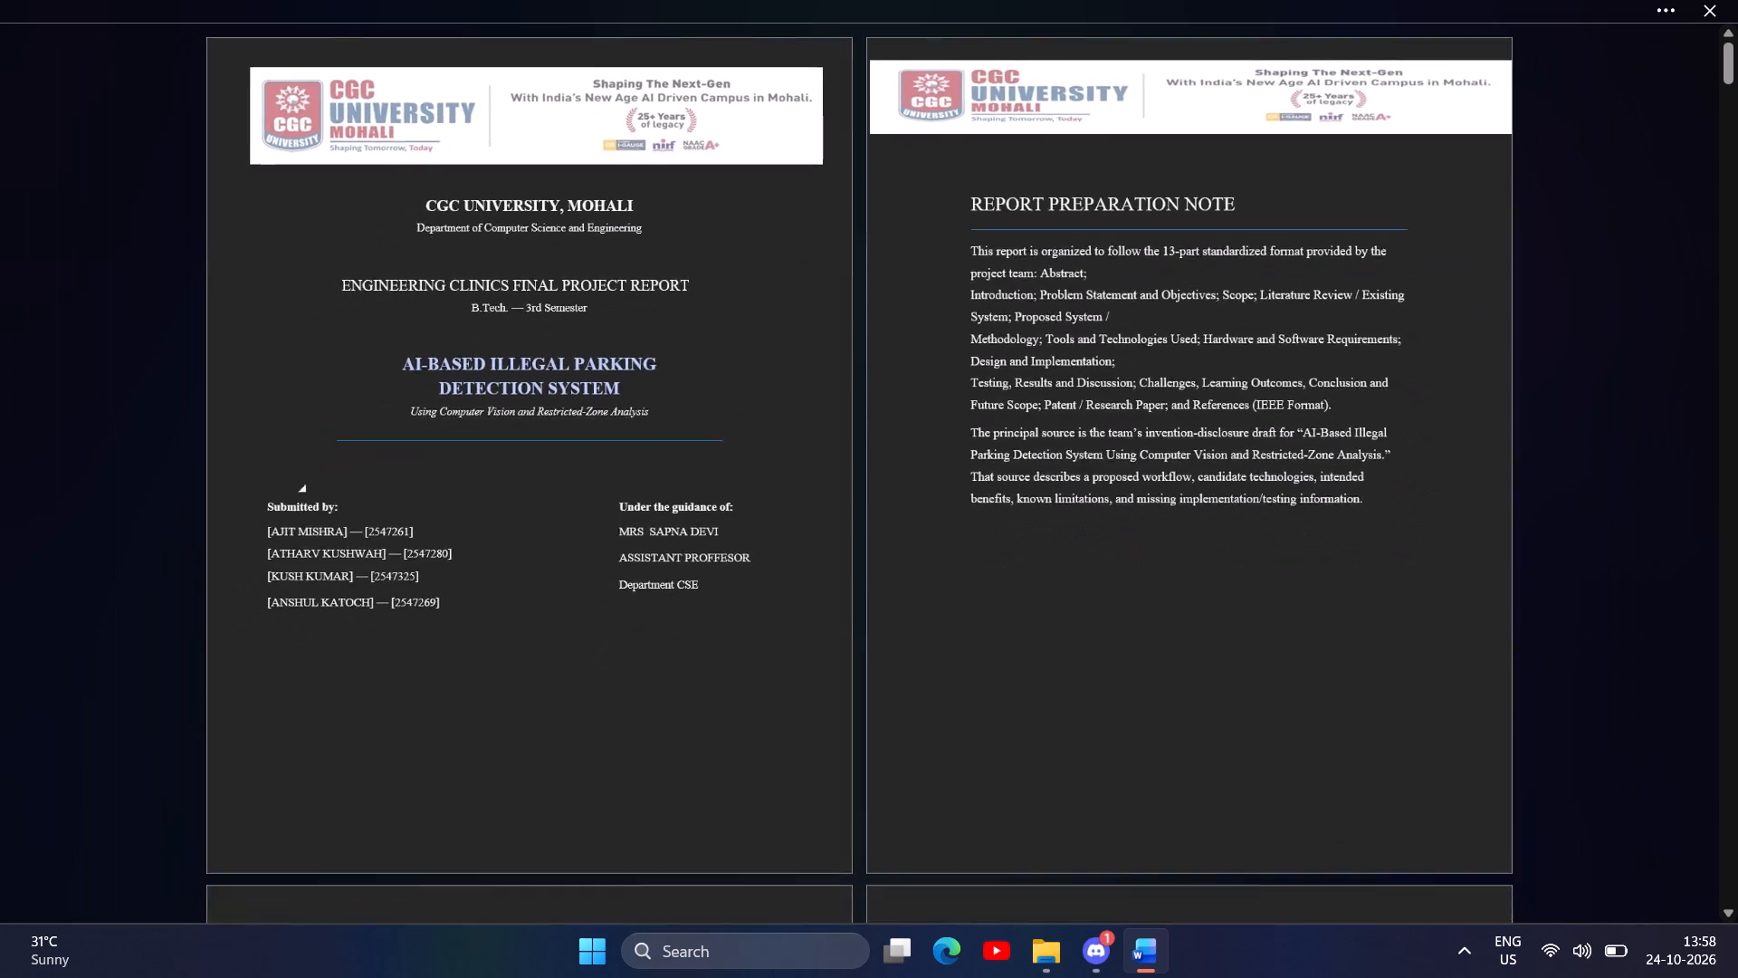
{"action": "scroll", "coordinate": [618, 626], "scroll_direction": "down", "scroll_amount": 2, "text": "ctrl"}
{"action": "scroll", "coordinate": [618, 626], "scroll_direction": "down", "scroll_amount": 2}
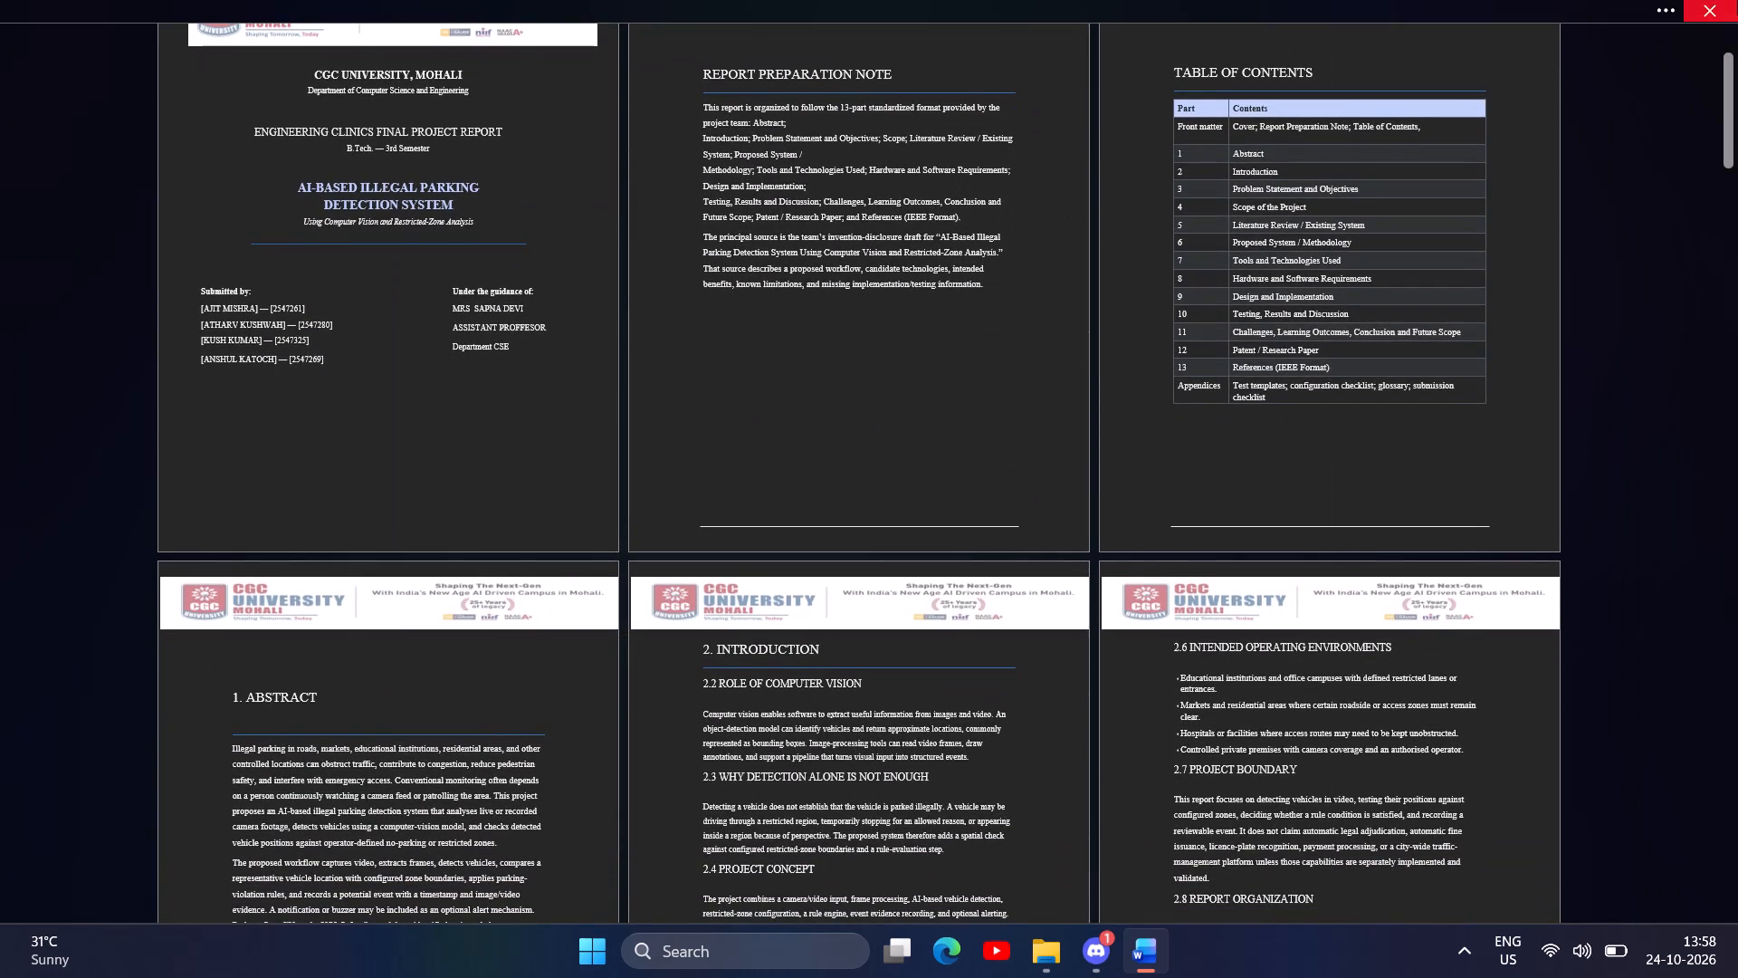
{"action": "left_click", "coordinate": [1737, 0]}
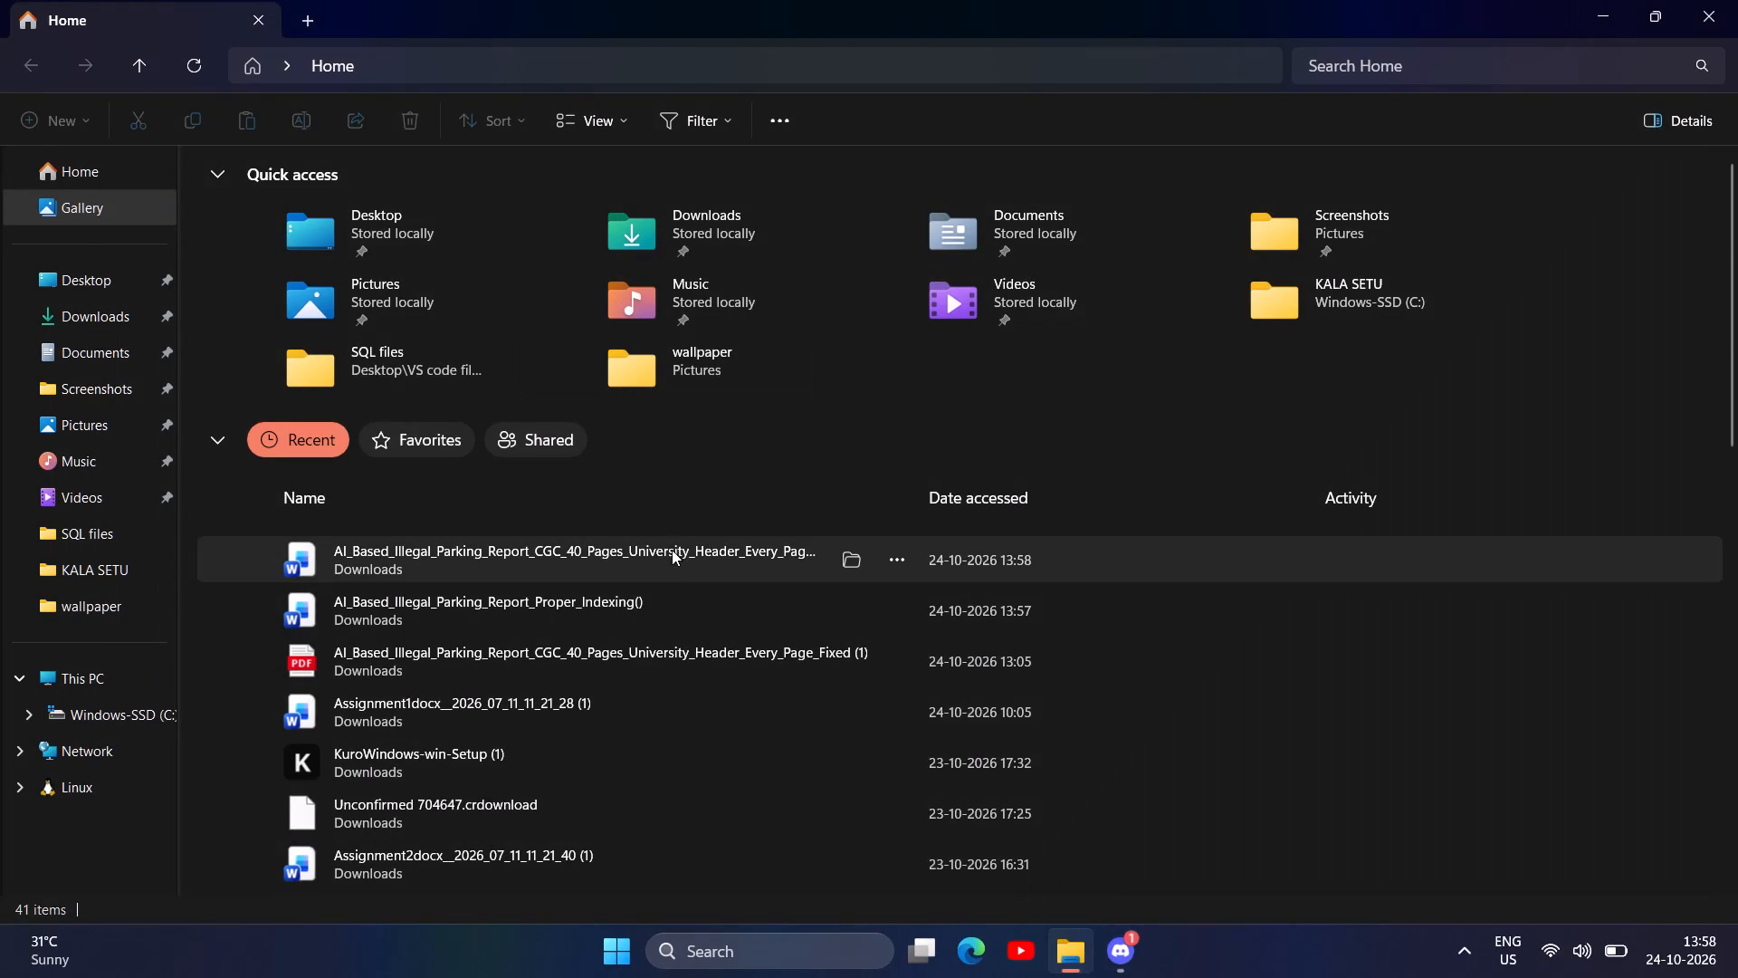
Open the recent Word report AI_Based_Illegal_Parking_Report_CGC_40_Pages_University_Header_Every_Page_Fixed, examine its pages up to the Introduction, and close it.
{"action": "double_click", "coordinate": [673, 577]}
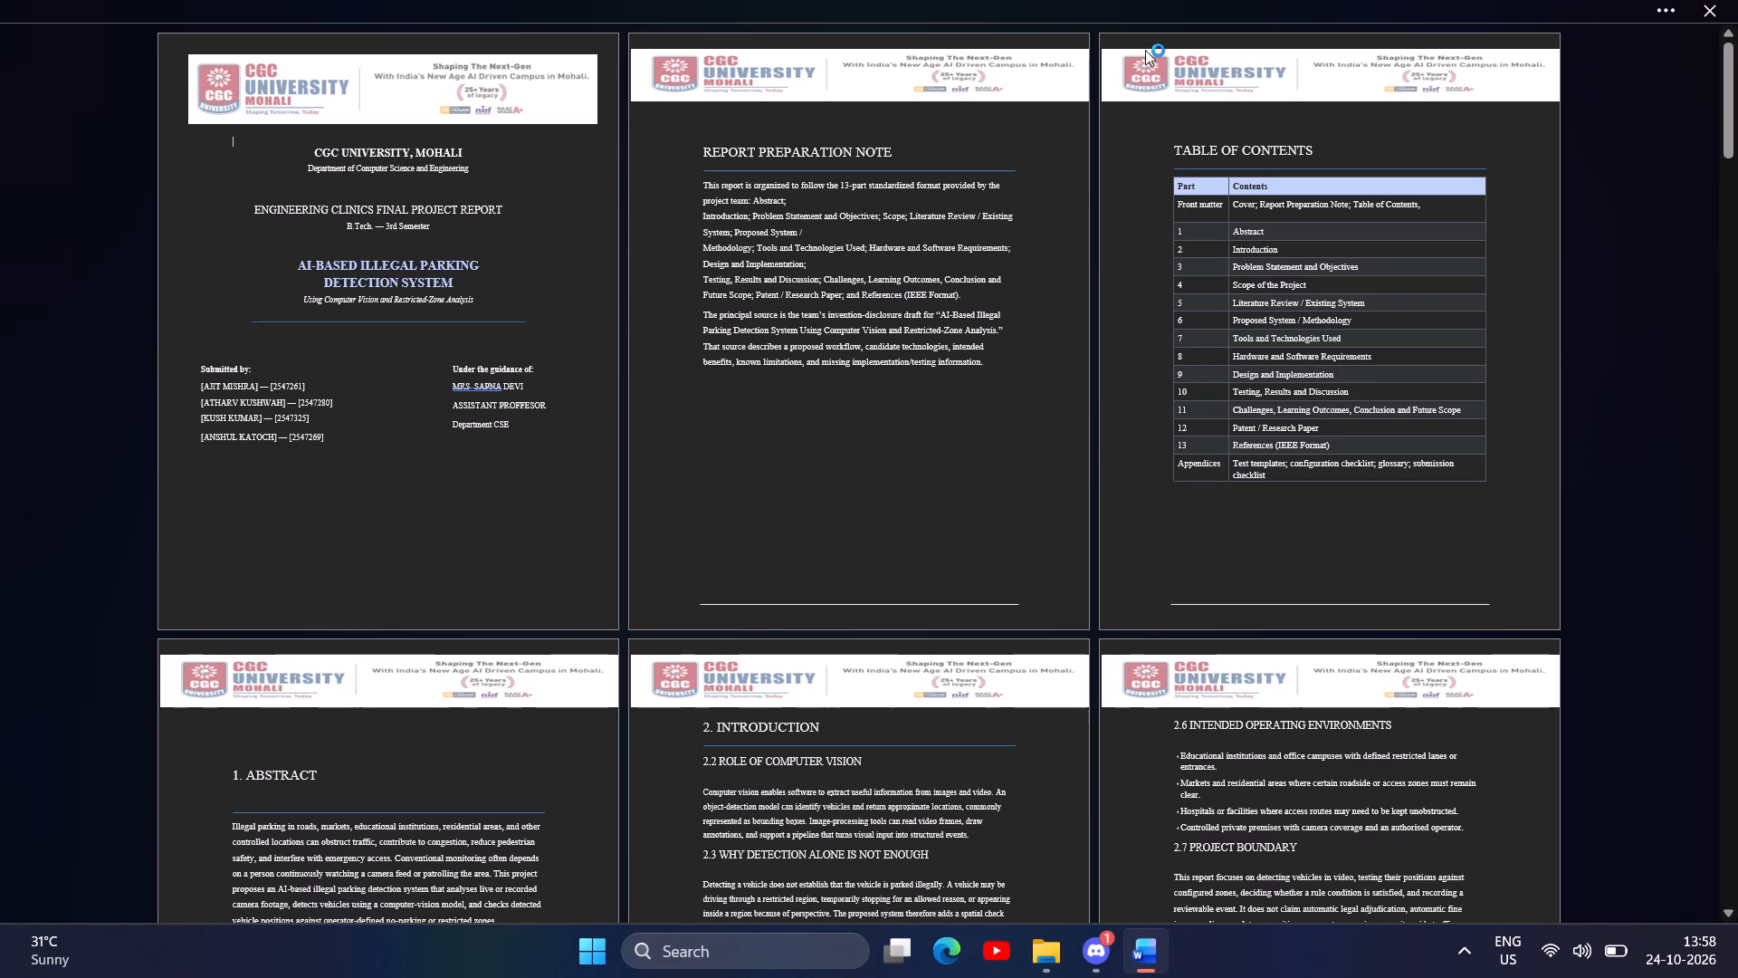
{"action": "scroll", "coordinate": [1149, 0], "scroll_direction": "up", "scroll_amount": 1}
{"action": "scroll", "coordinate": [1149, 0], "scroll_direction": "down", "scroll_amount": 1}
{"action": "scroll", "coordinate": [1149, 0], "scroll_direction": "left", "scroll_amount": 1}
{"action": "scroll", "coordinate": [244, 246], "scroll_direction": "down", "scroll_amount": 1}
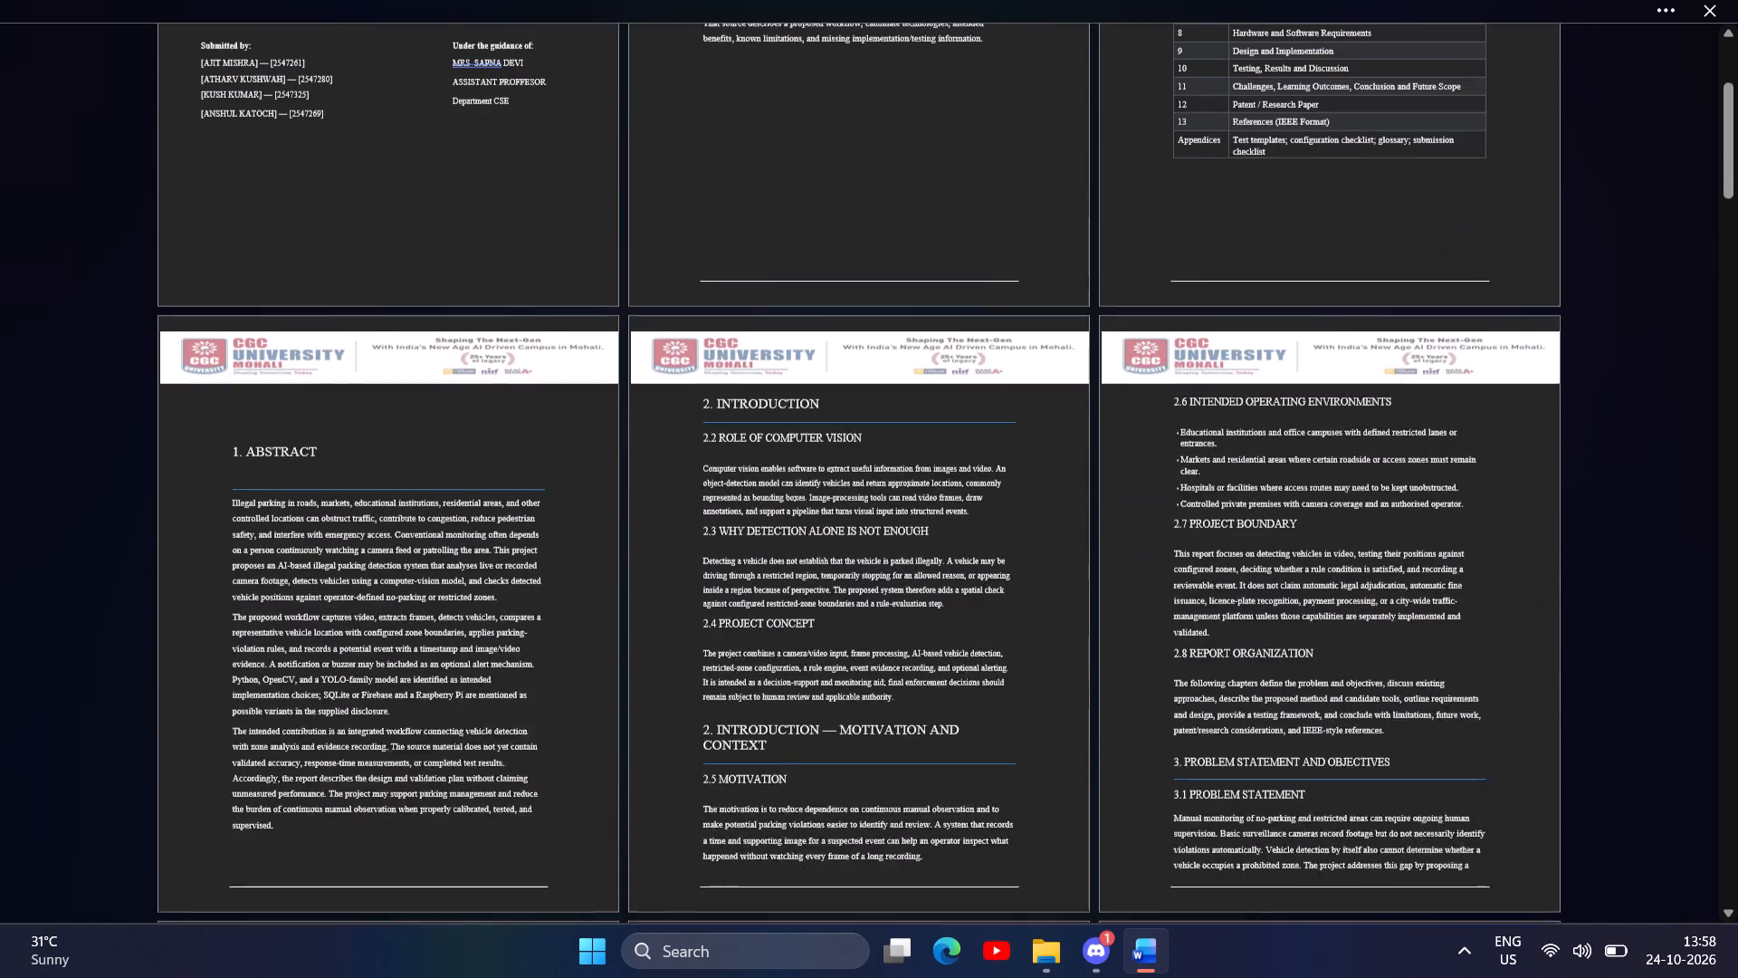
{"action": "left_click", "coordinate": [1737, 0]}
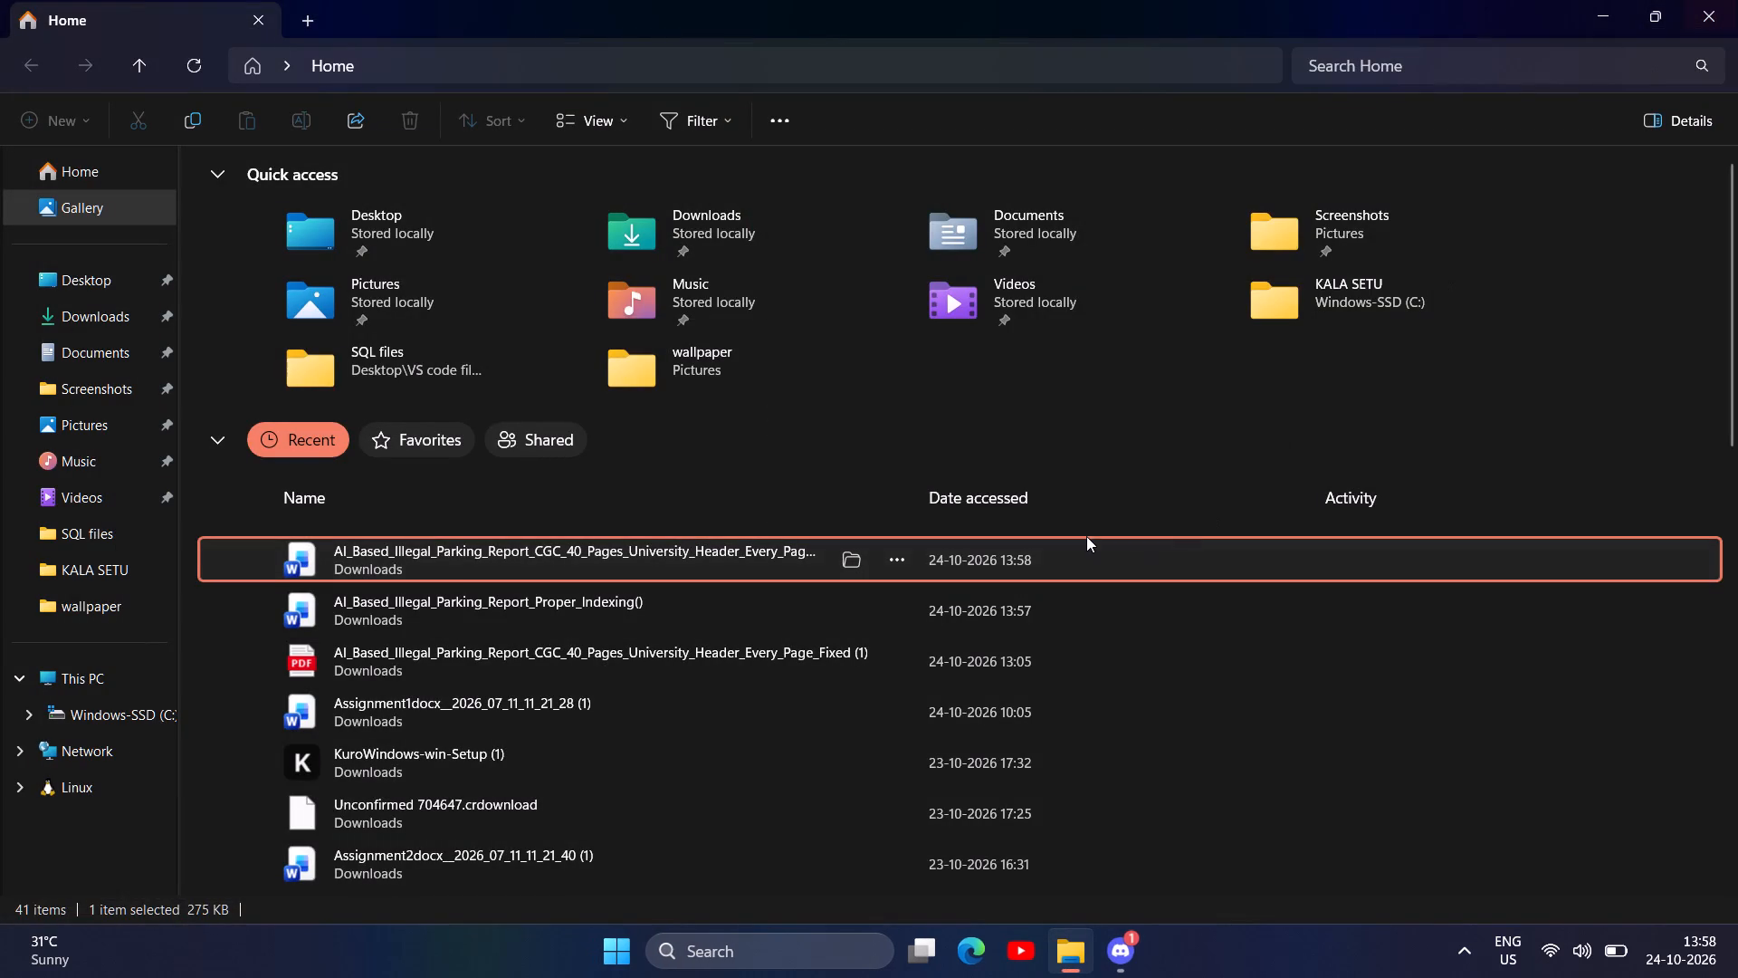
Reopen the AI_Based_Illegal_Parking_Report_CGC_40_Pages_University_Header_Every_Page_Fixed report and bring up Word's formatting commands.
{"action": "double_click", "coordinate": [1086, 536]}
{"action": "double_click", "coordinate": [1075, 567]}
{"action": "left_click", "coordinate": [1678, 4]}
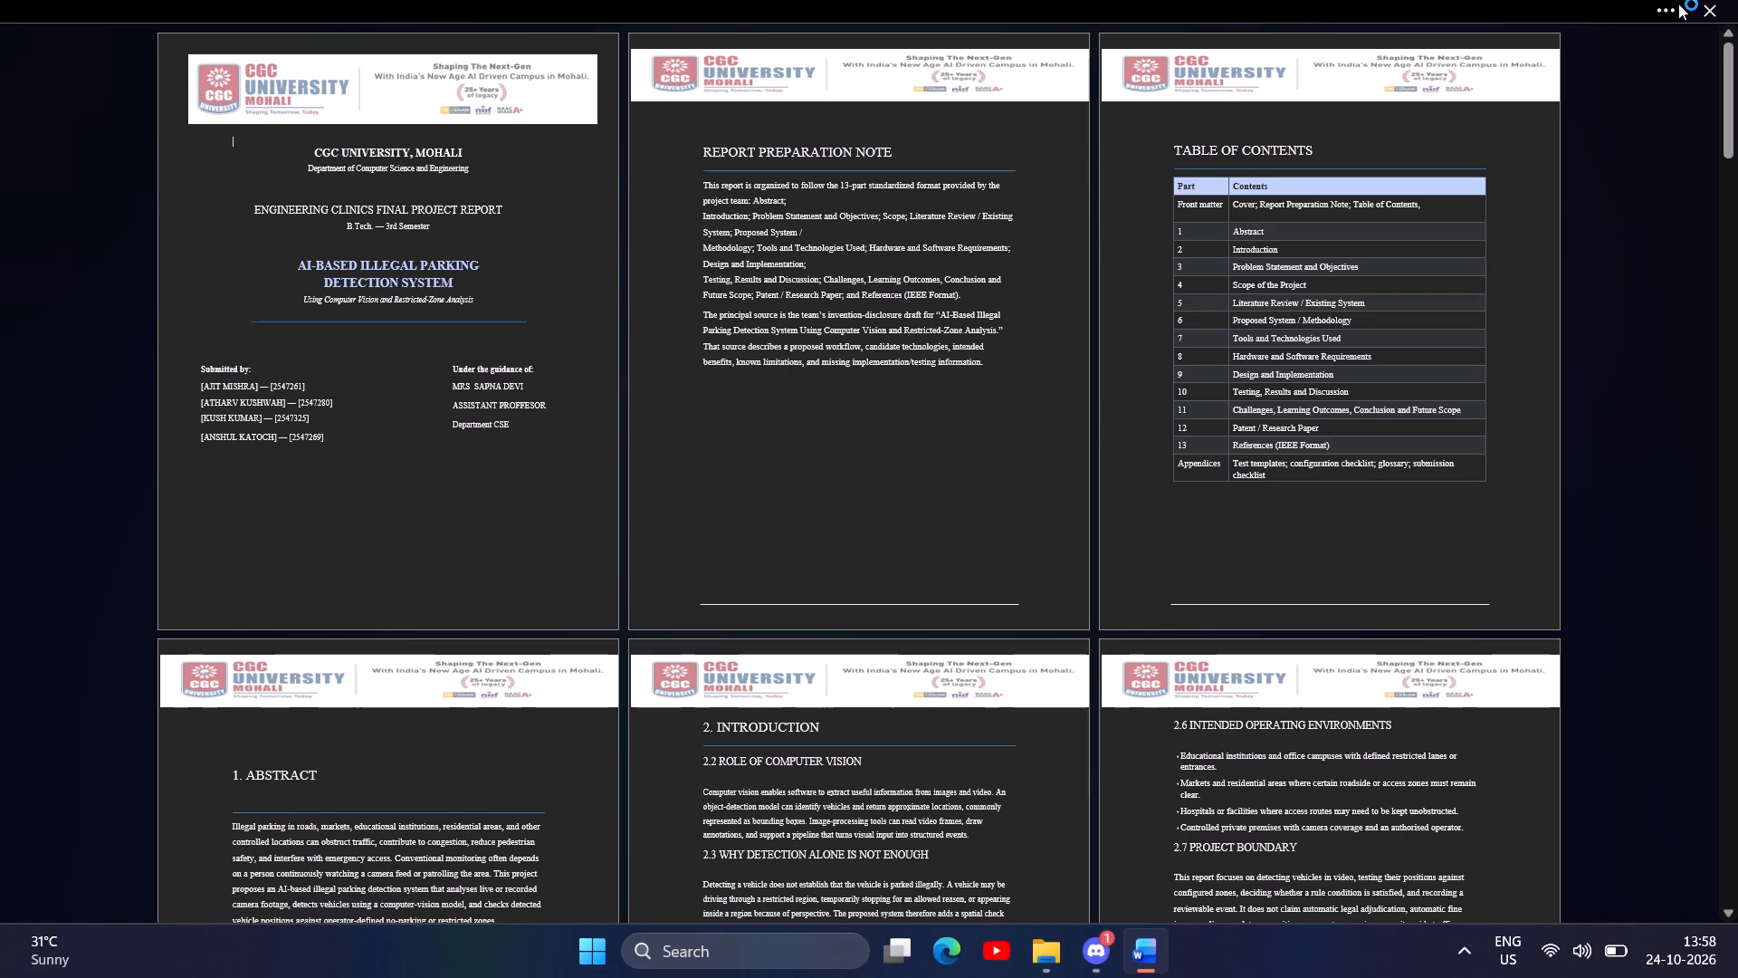
{"action": "left_click", "coordinate": [1639, 53]}
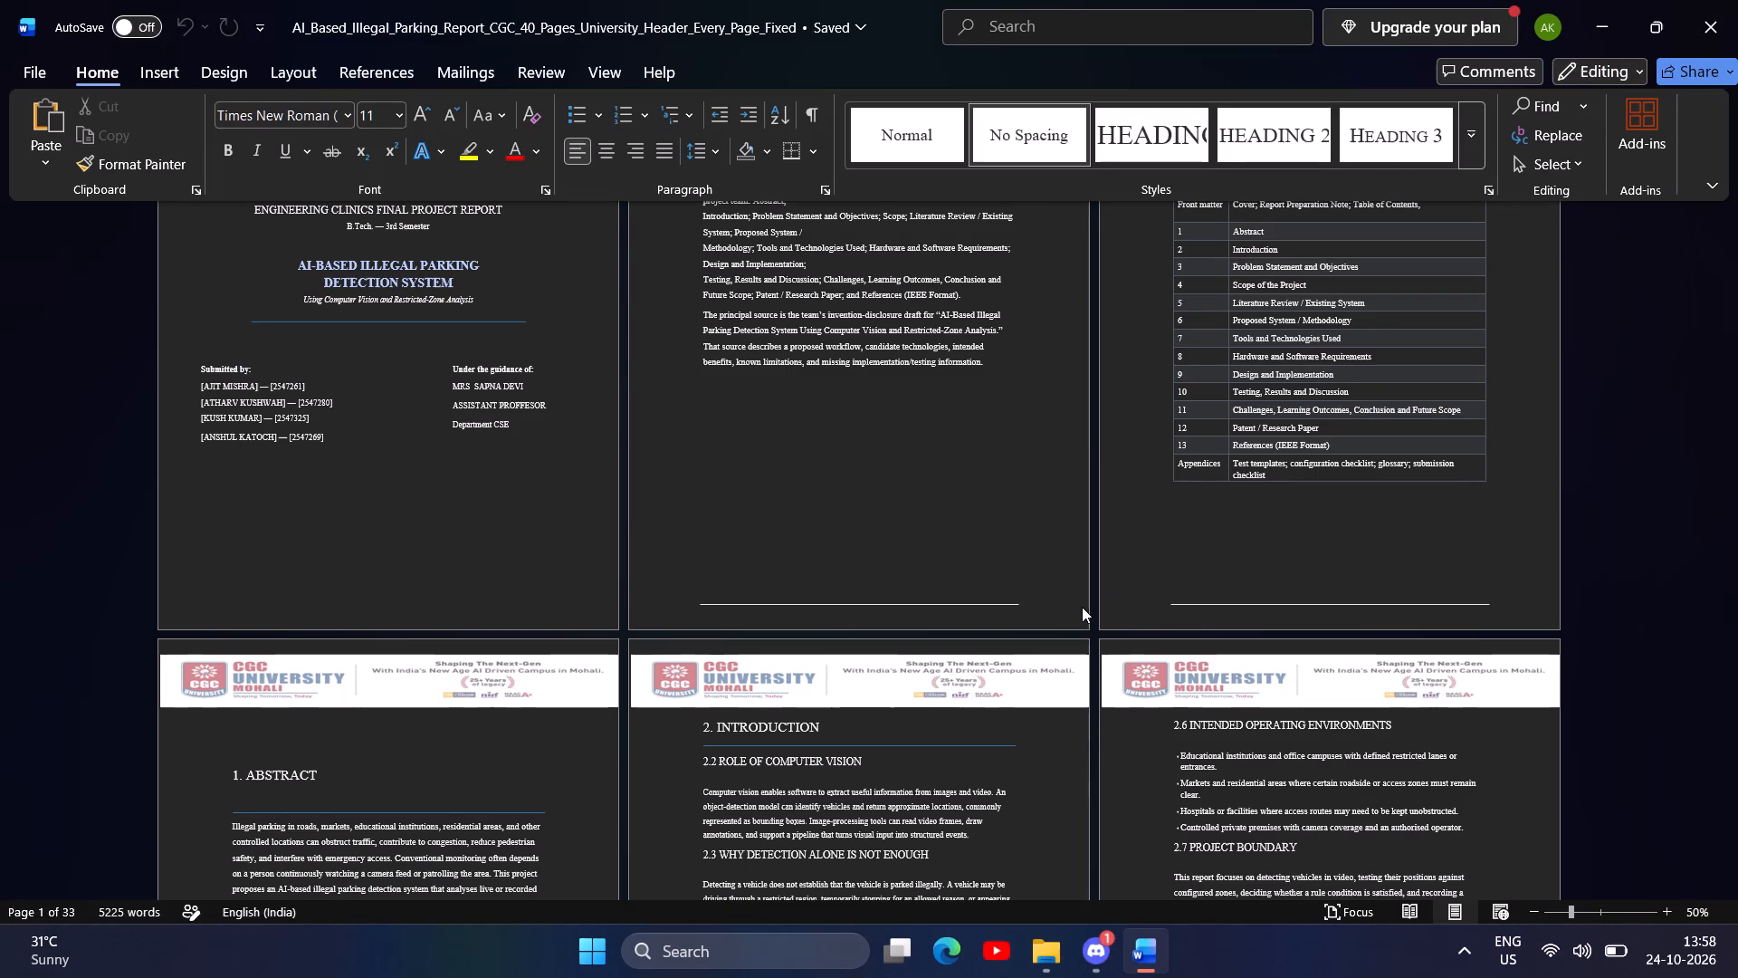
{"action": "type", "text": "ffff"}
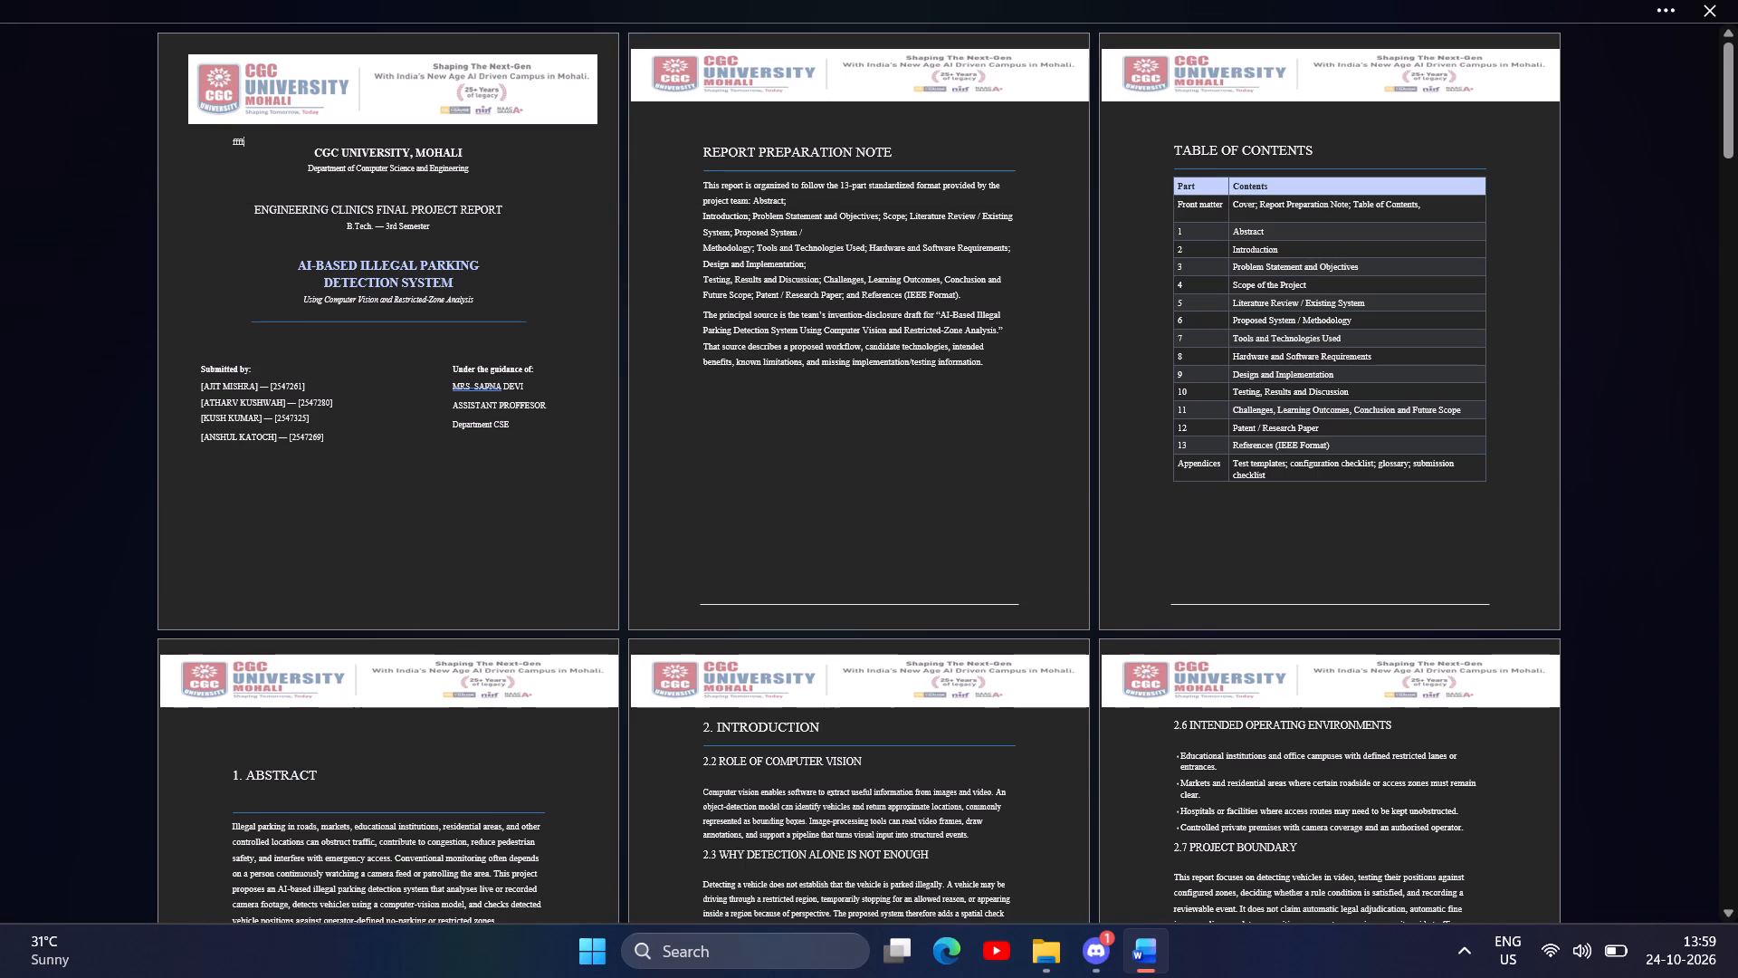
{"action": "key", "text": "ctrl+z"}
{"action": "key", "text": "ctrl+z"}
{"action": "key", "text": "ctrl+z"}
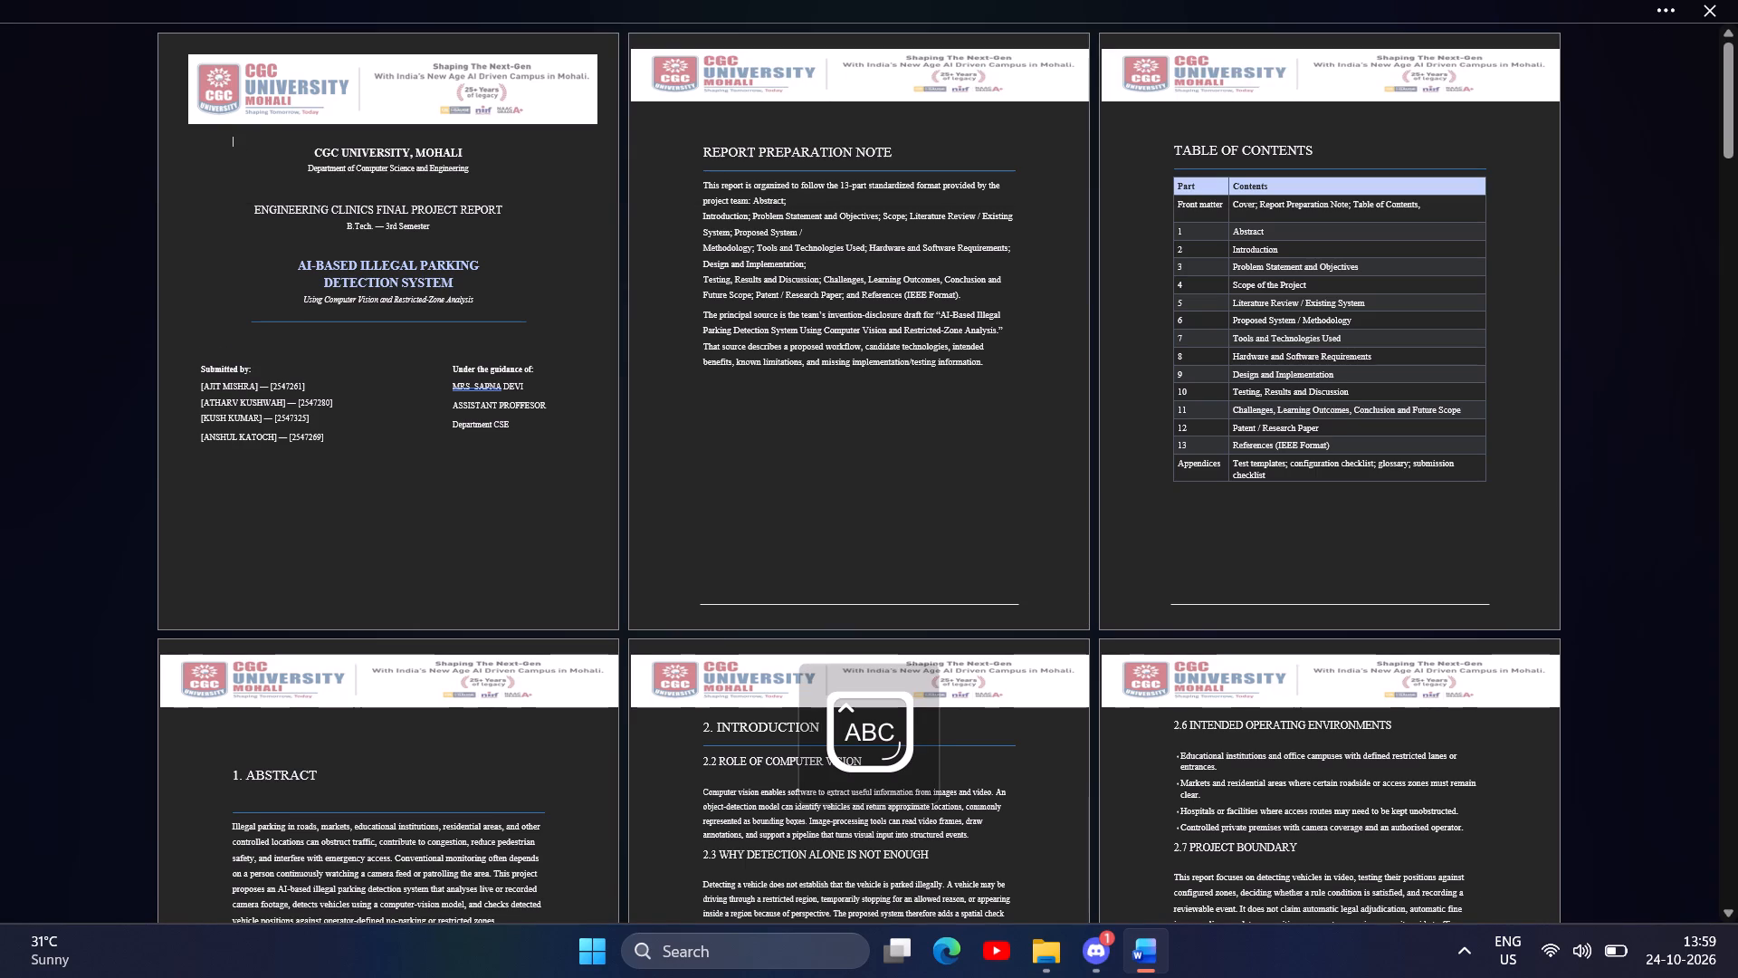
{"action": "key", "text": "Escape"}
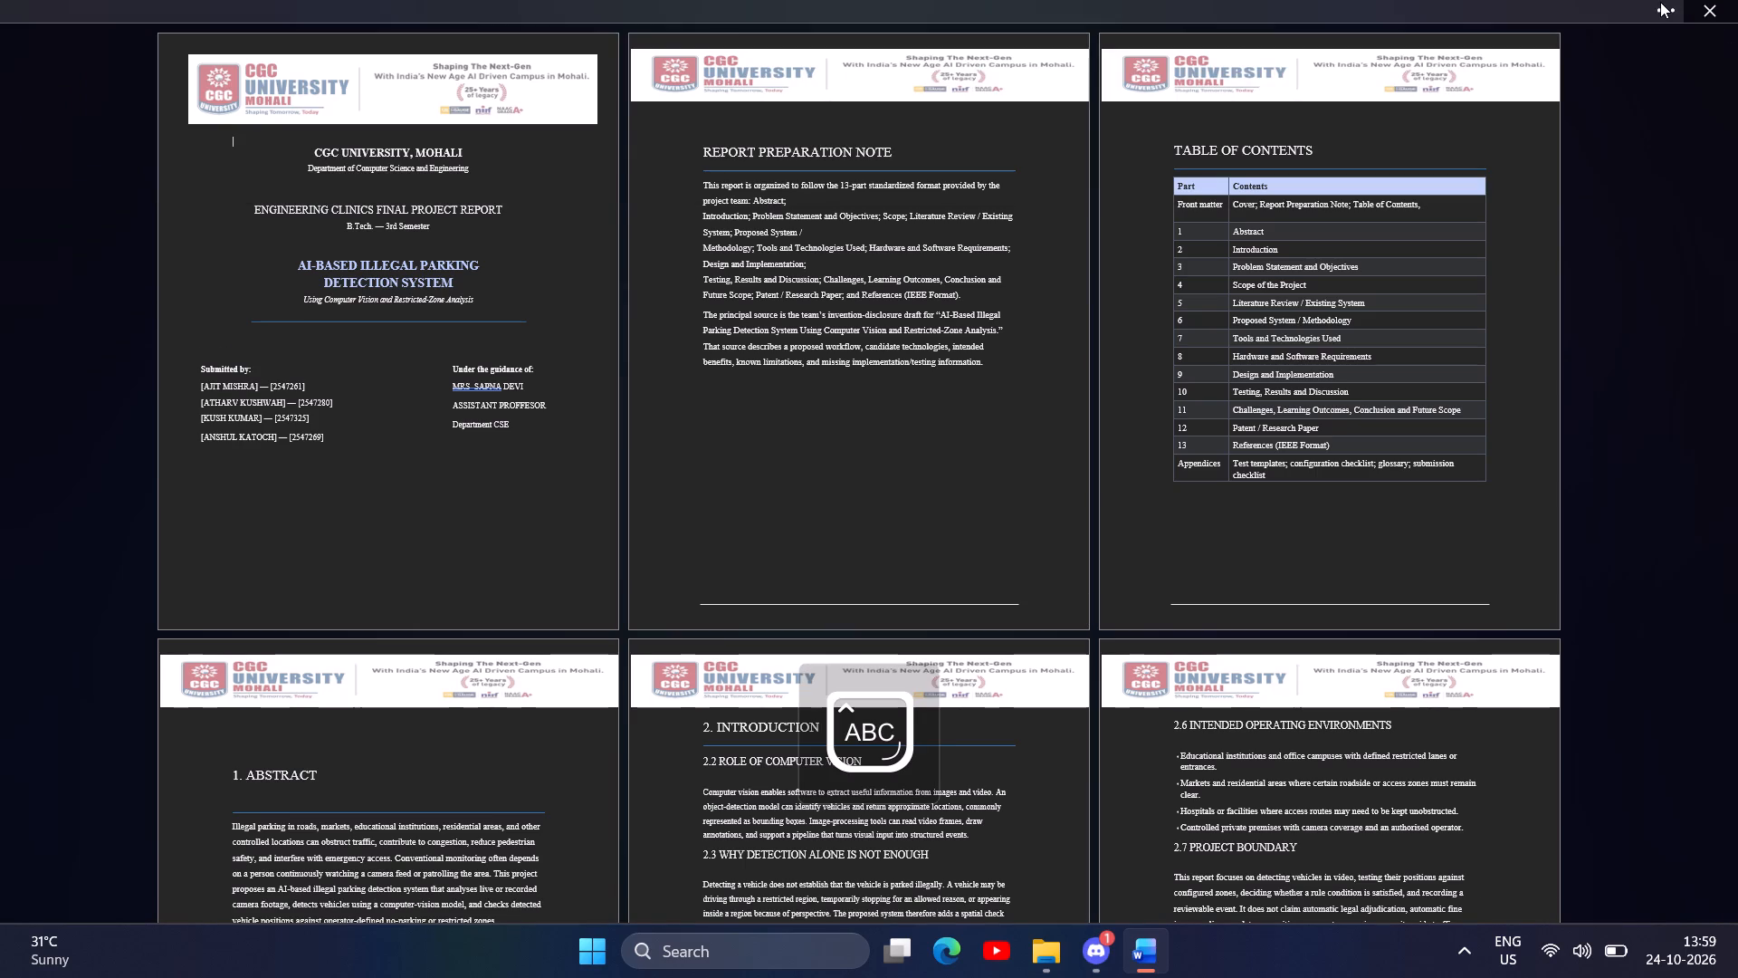
Check the font and size used by the "1. ABSTRACT" heading.
{"action": "left_click", "coordinate": [1660, 2]}
{"action": "left_click", "coordinate": [902, 134]}
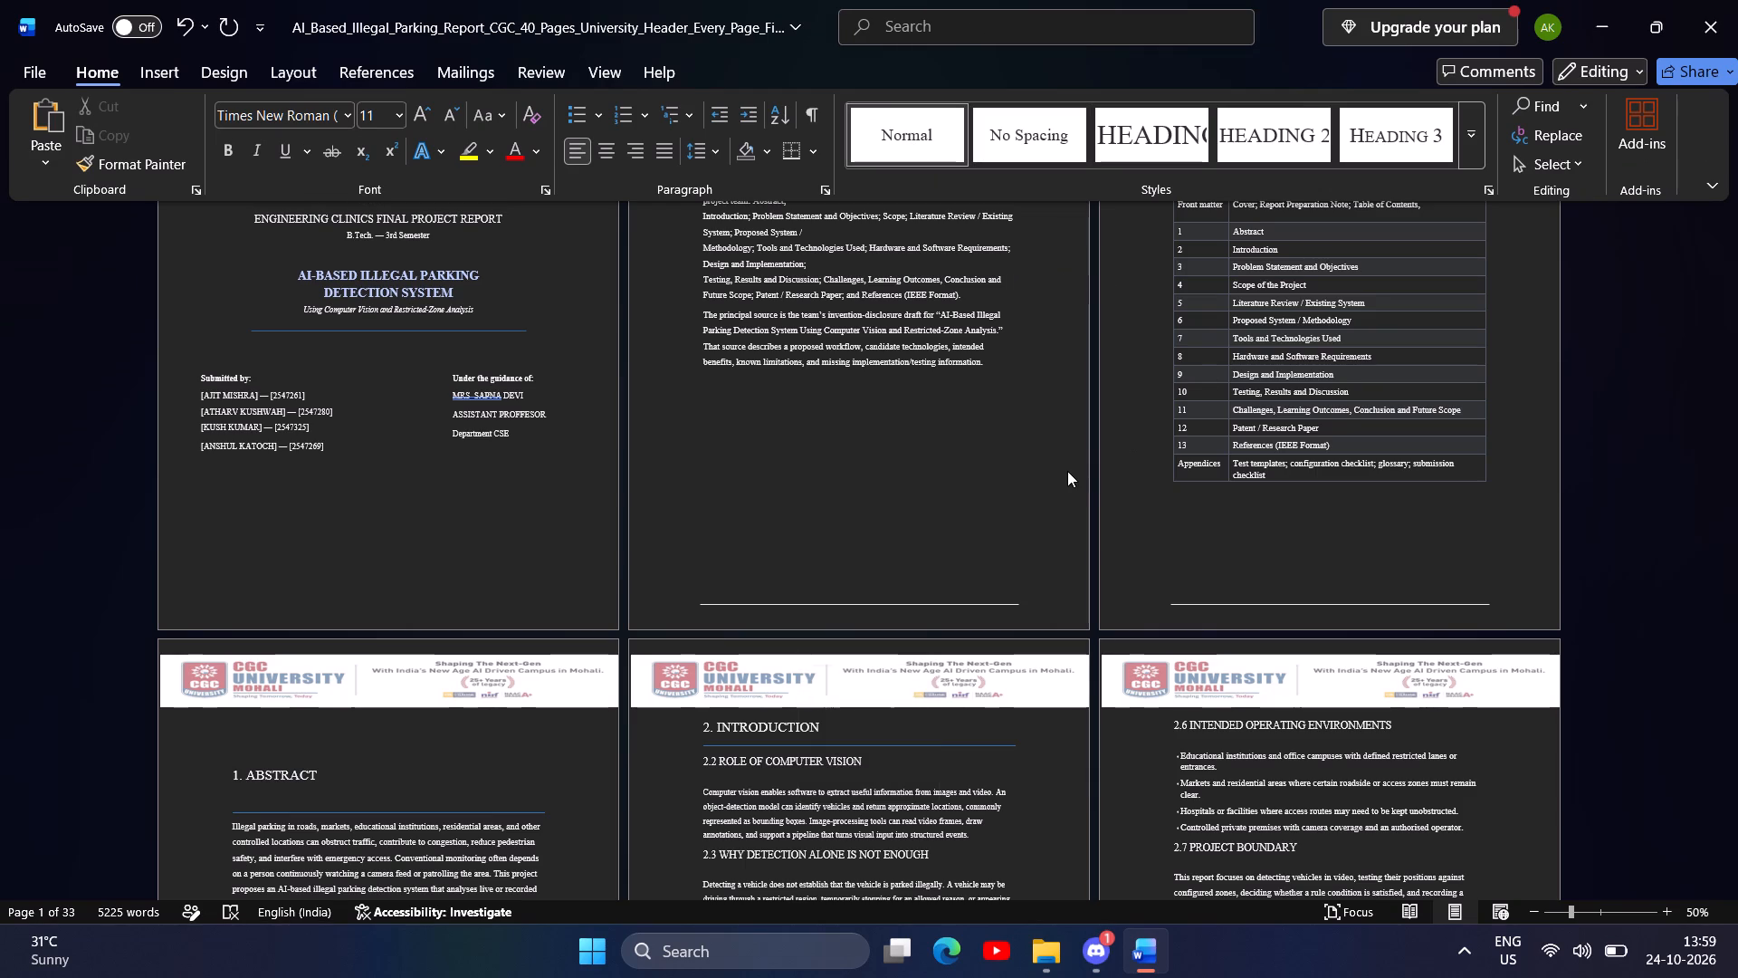
{"action": "scroll", "coordinate": [1067, 471], "scroll_direction": "up", "scroll_amount": 1}
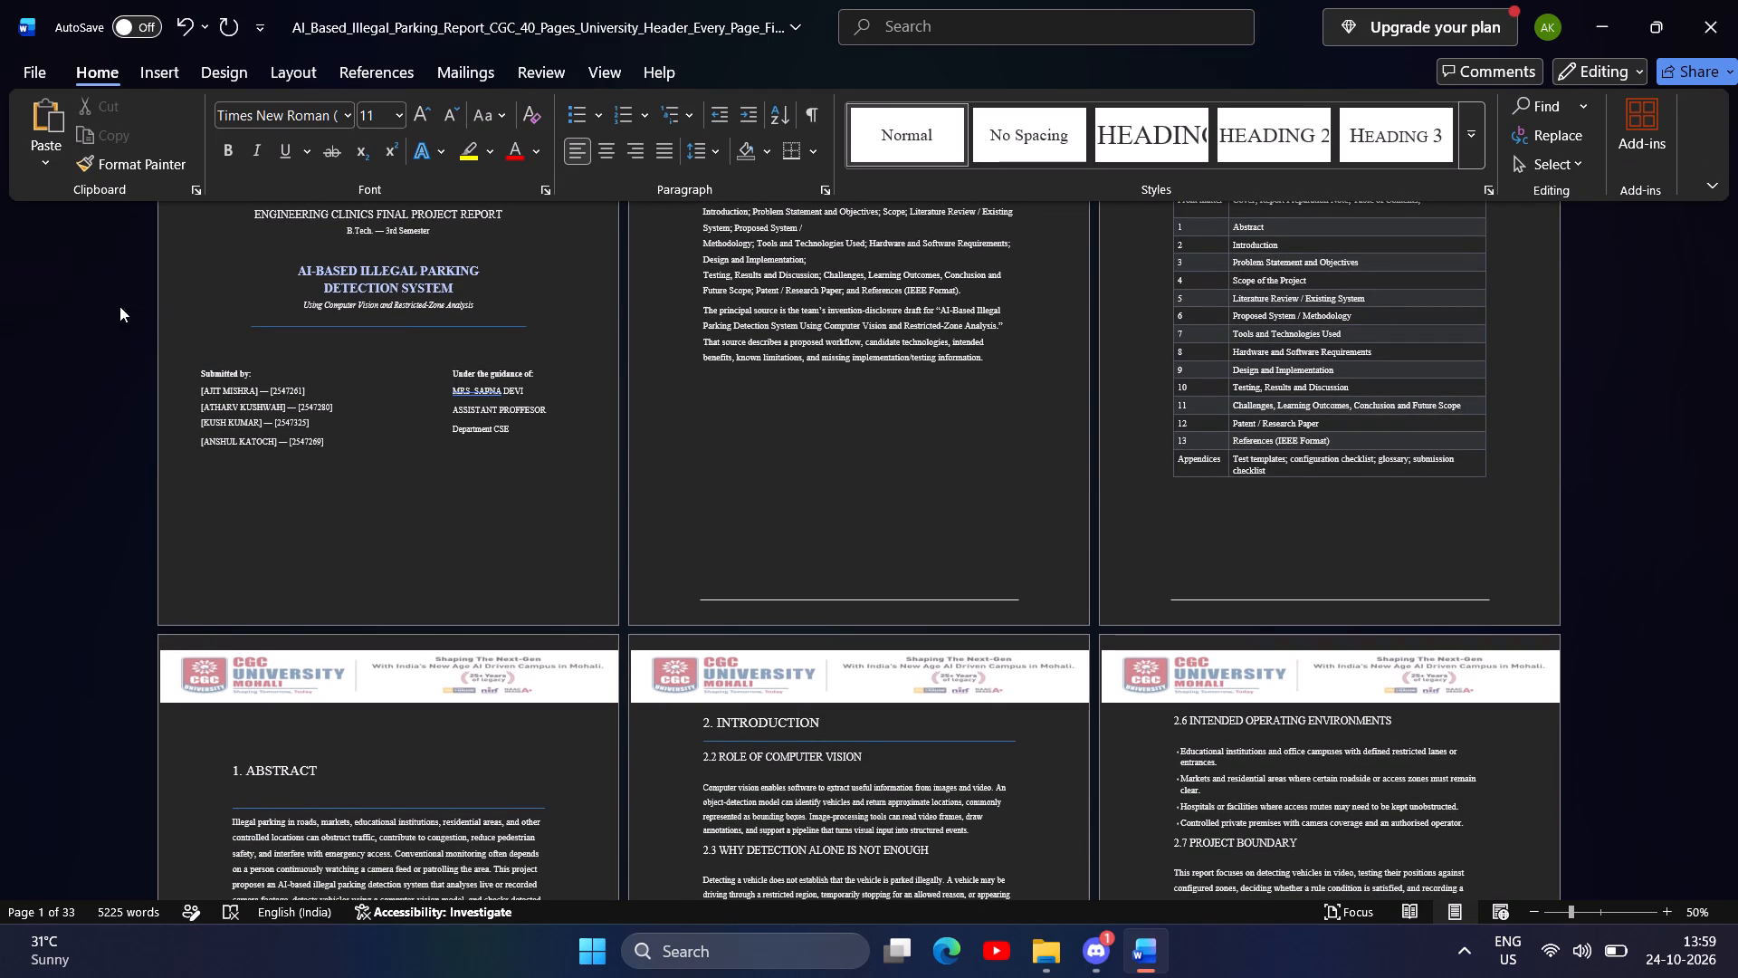
{"action": "left_click", "coordinate": [63, 338]}
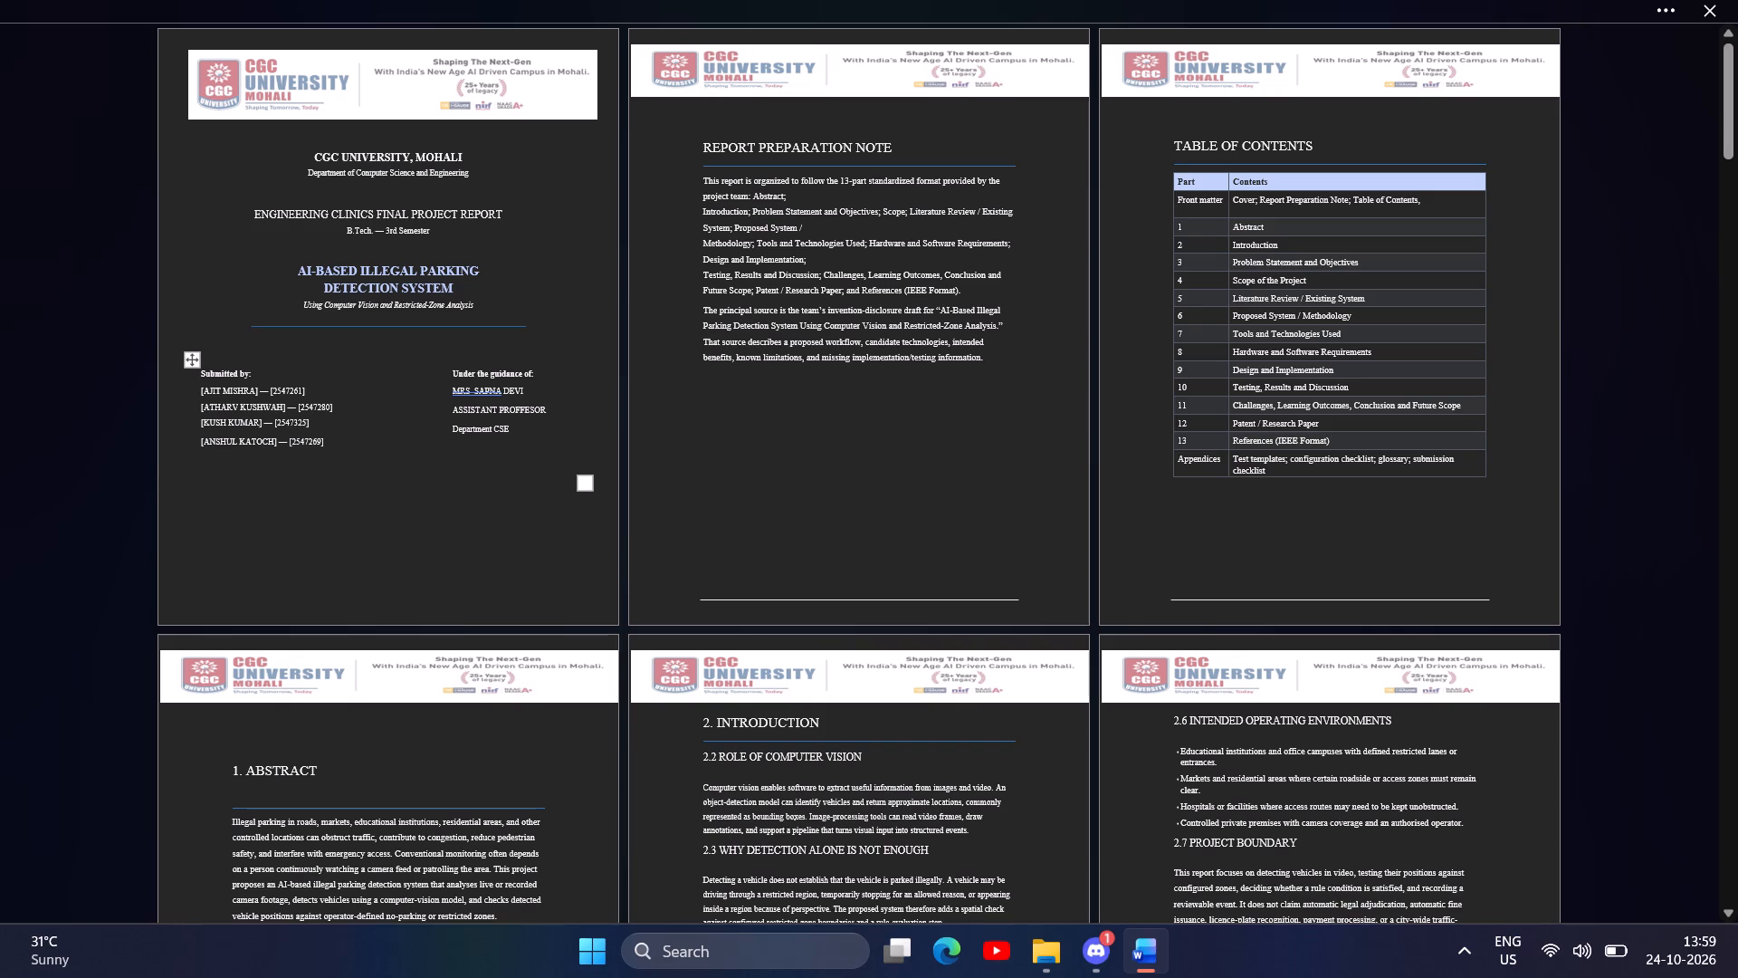
{"action": "left_click", "coordinate": [300, 768]}
{"action": "left_click", "coordinate": [1676, 11]}
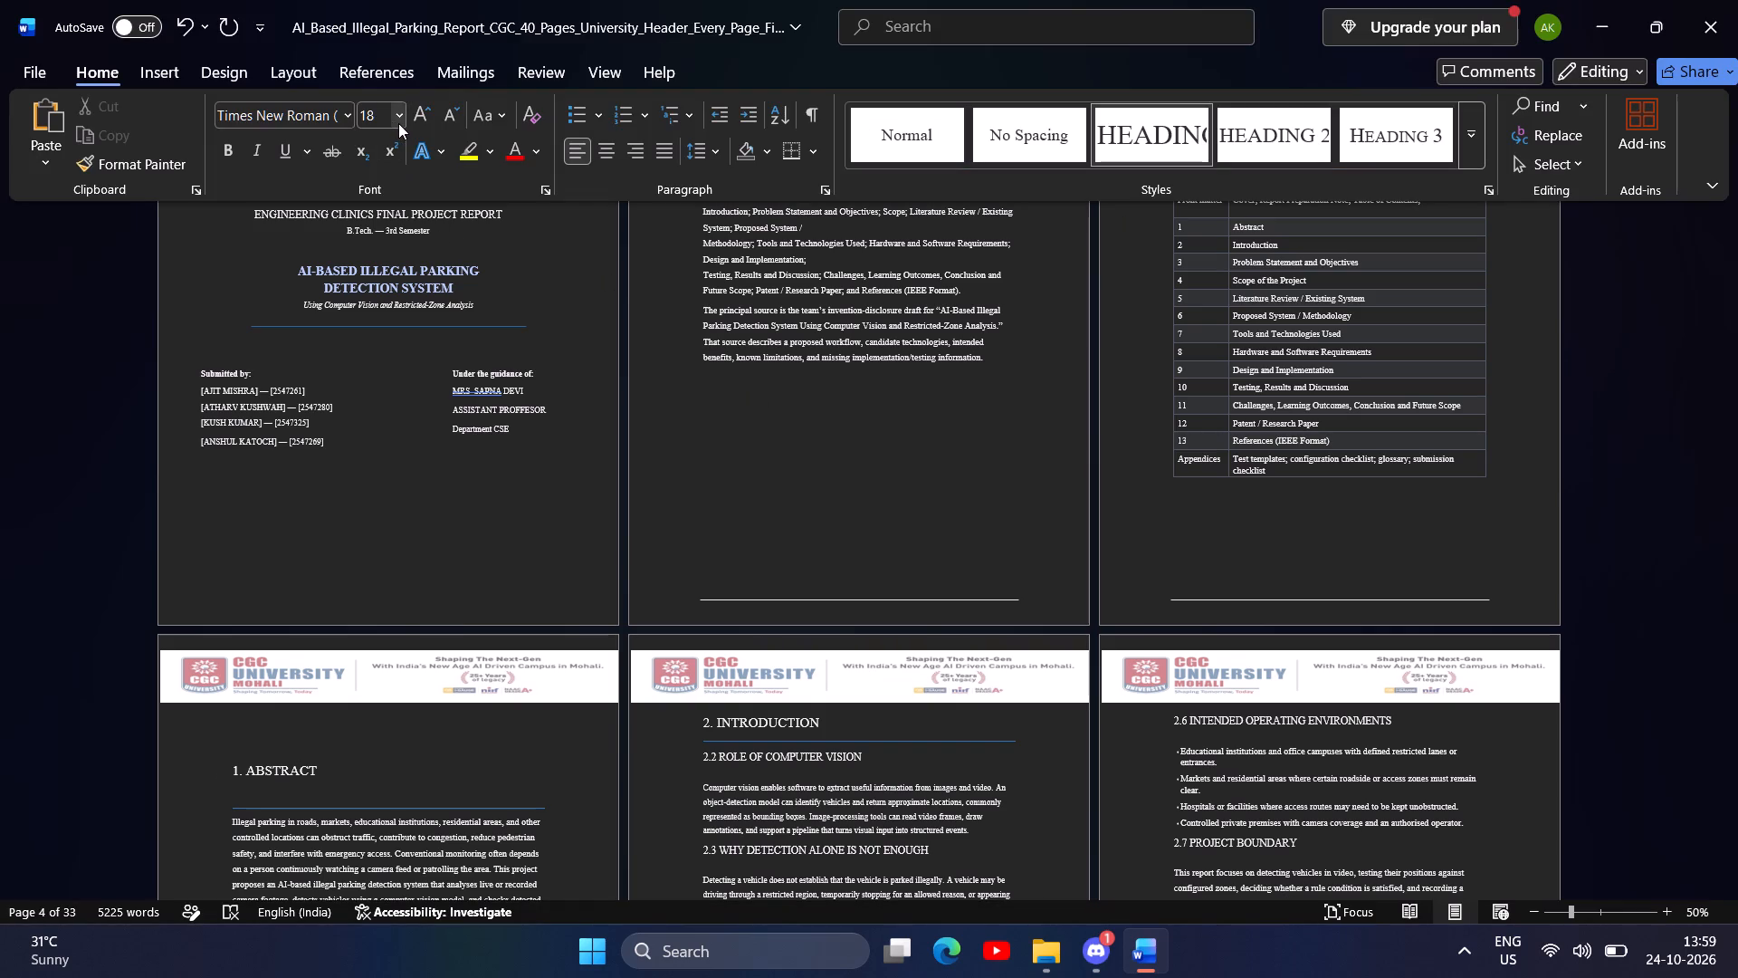
Check the font size of the "2.2 ROLE OF COMPUTER VISION" and "2.6 INTENDED OPERATING ENVIRONMENTS" headings.
{"action": "scroll", "coordinate": [378, 654], "scroll_direction": "up", "scroll_amount": 1}
{"action": "scroll", "coordinate": [312, 763], "scroll_direction": "up", "scroll_amount": 1}
{"action": "left_click_drag", "start_coordinate": [860, 753], "coordinate": [841, 753]}
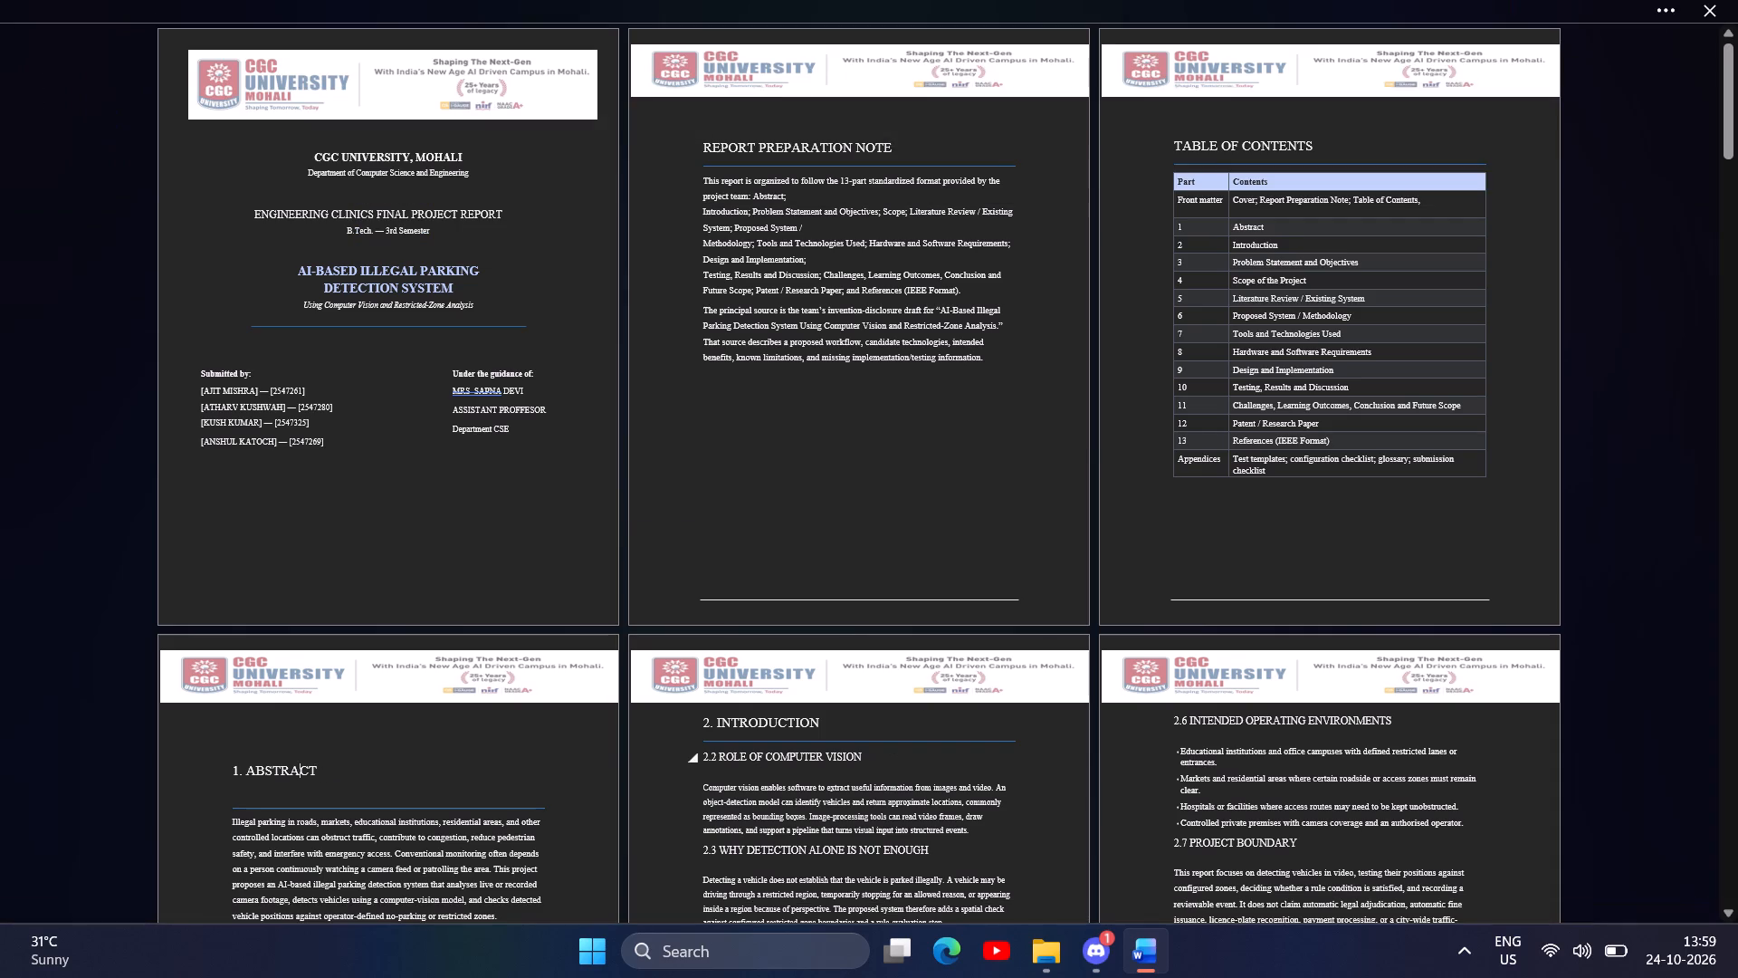
{"action": "left_click_drag", "start_coordinate": [841, 753], "coordinate": [699, 761]}
{"action": "left_click_drag", "start_coordinate": [869, 758], "coordinate": [703, 756]}
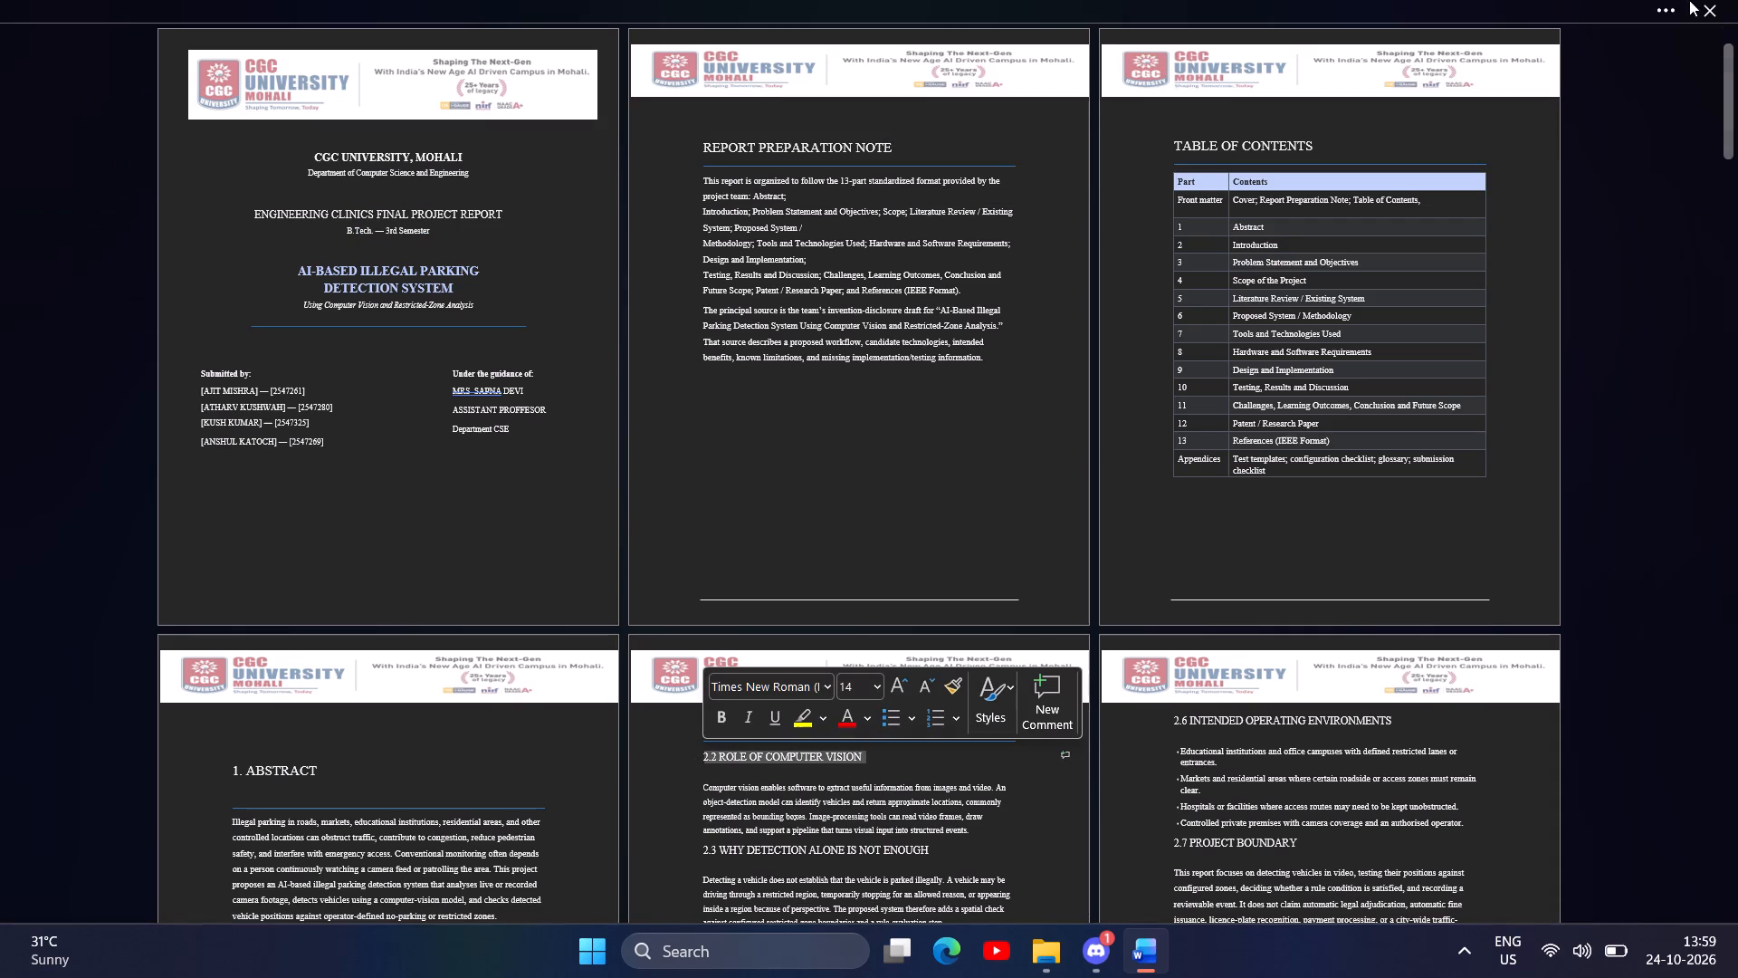
{"action": "left_click", "coordinate": [1287, 603]}
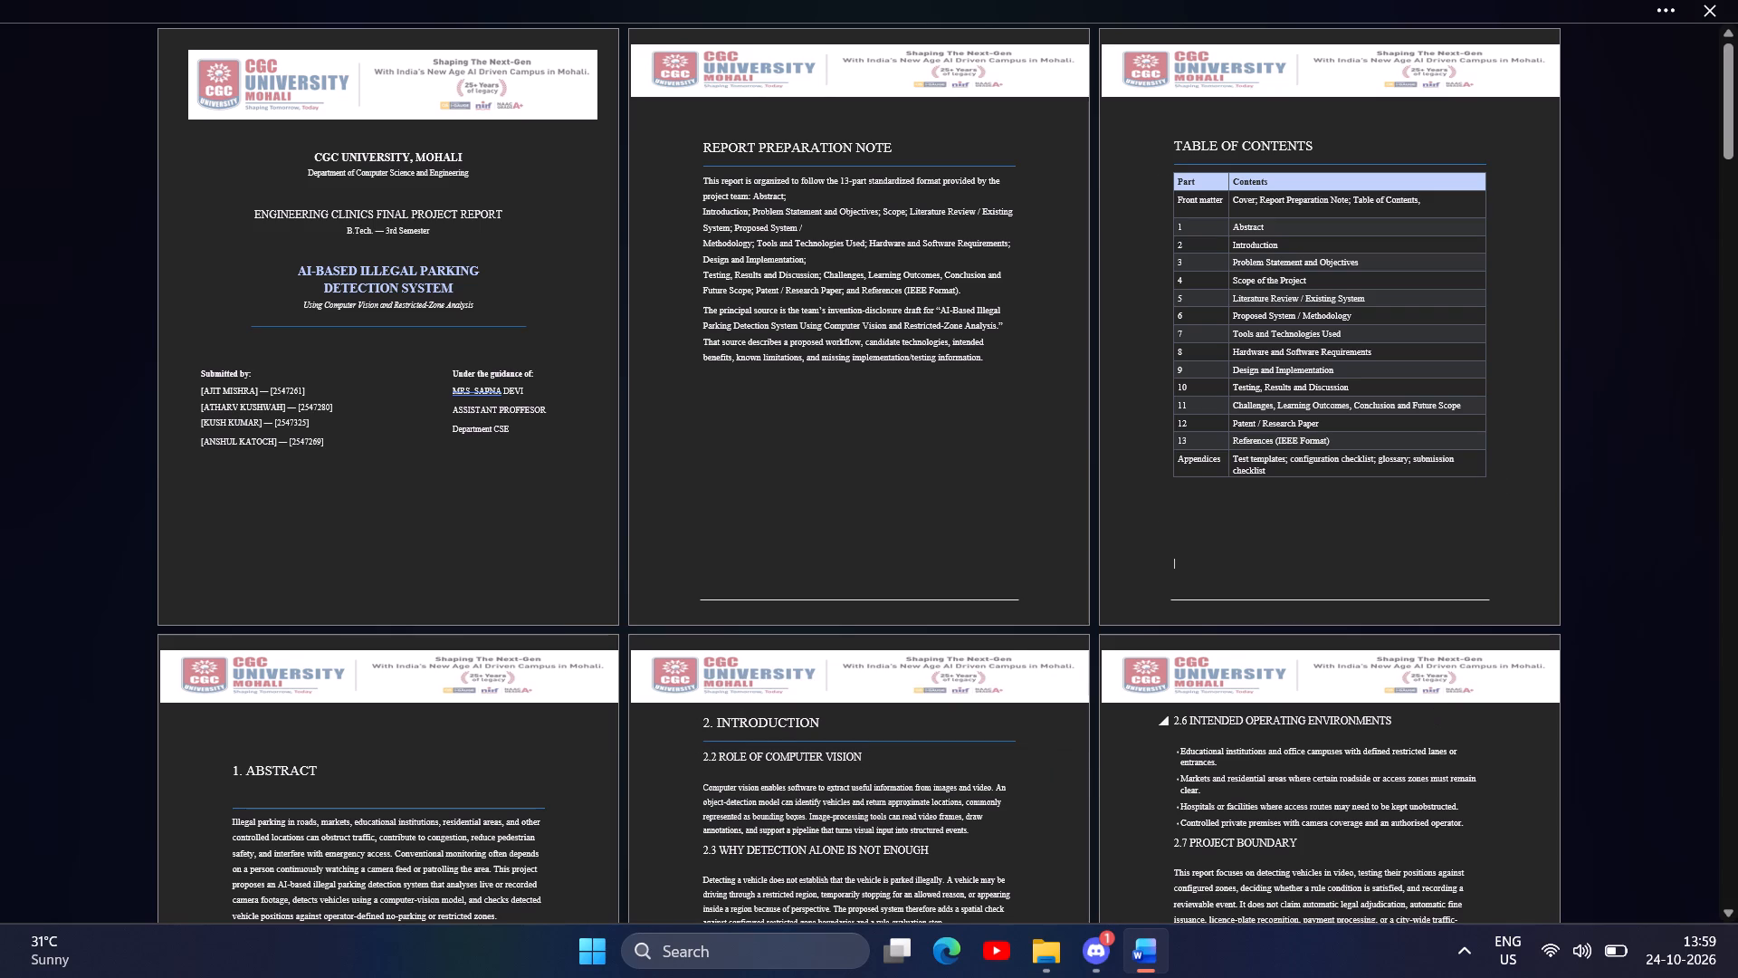
{"action": "left_click_drag", "start_coordinate": [1395, 721], "coordinate": [1196, 721]}
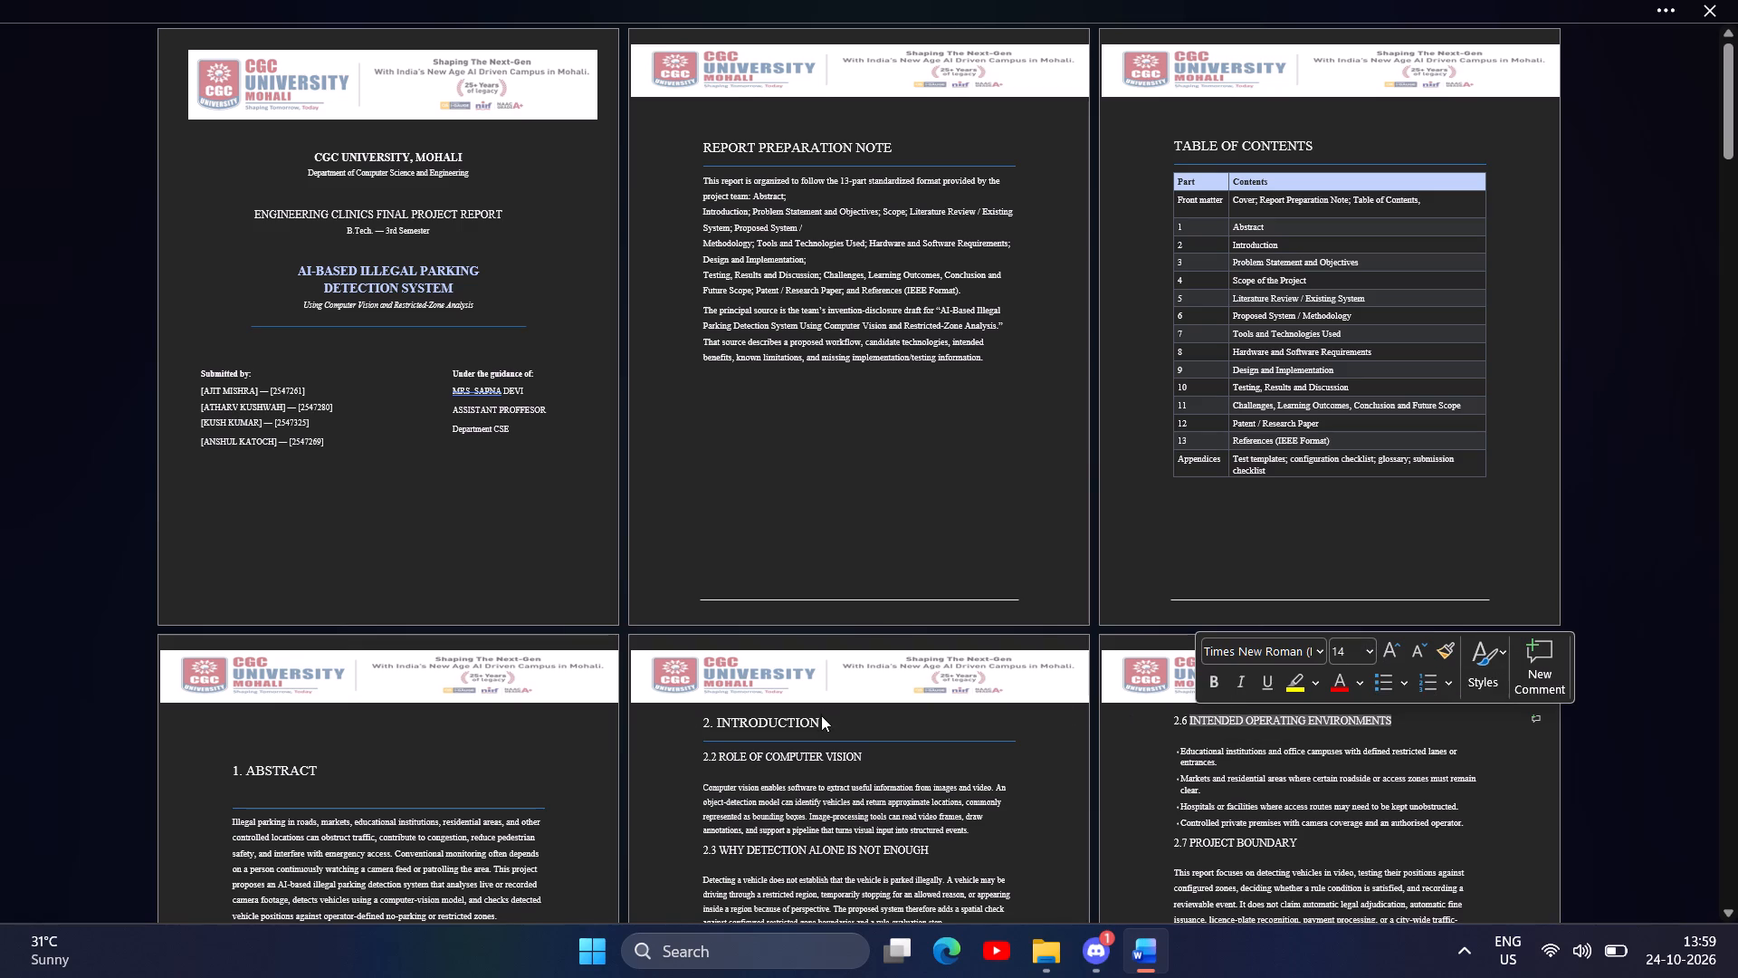
Set the word INTRODUCTION in the "2. INTRODUCTION" heading to font size 16.
{"action": "left_click_drag", "start_coordinate": [819, 723], "coordinate": [732, 723]}
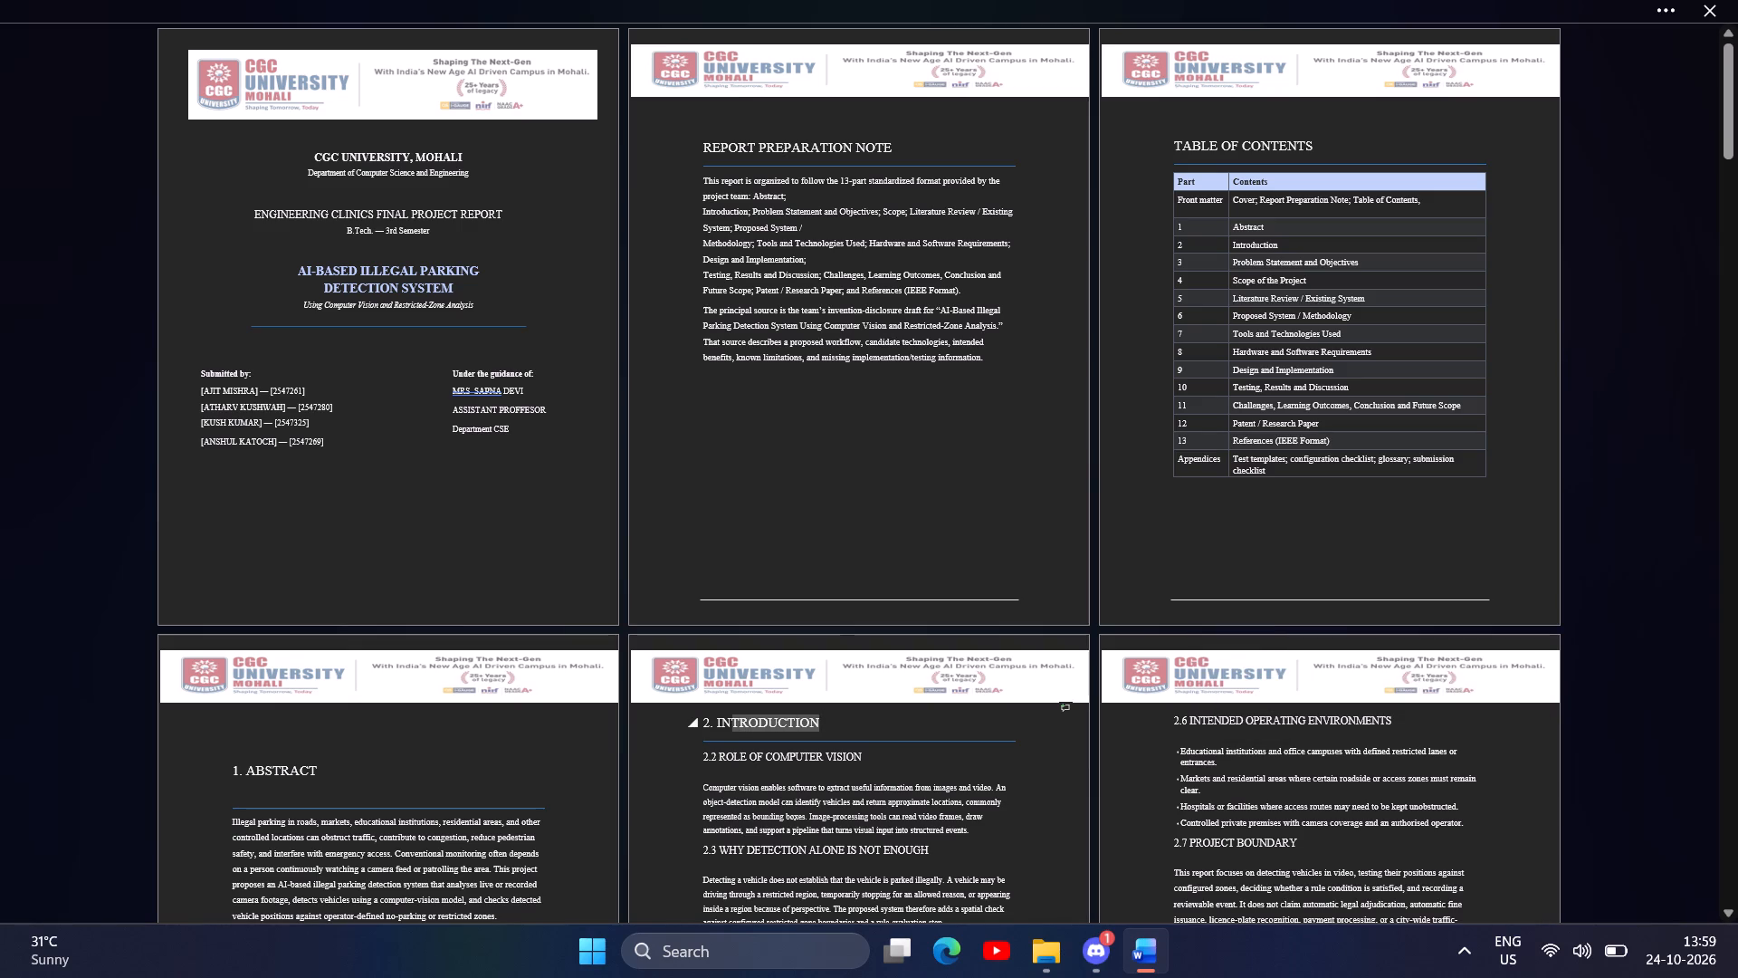
{"action": "left_click_drag", "start_coordinate": [732, 723], "coordinate": [702, 727]}
{"action": "left_click_drag", "start_coordinate": [702, 727], "coordinate": [718, 726]}
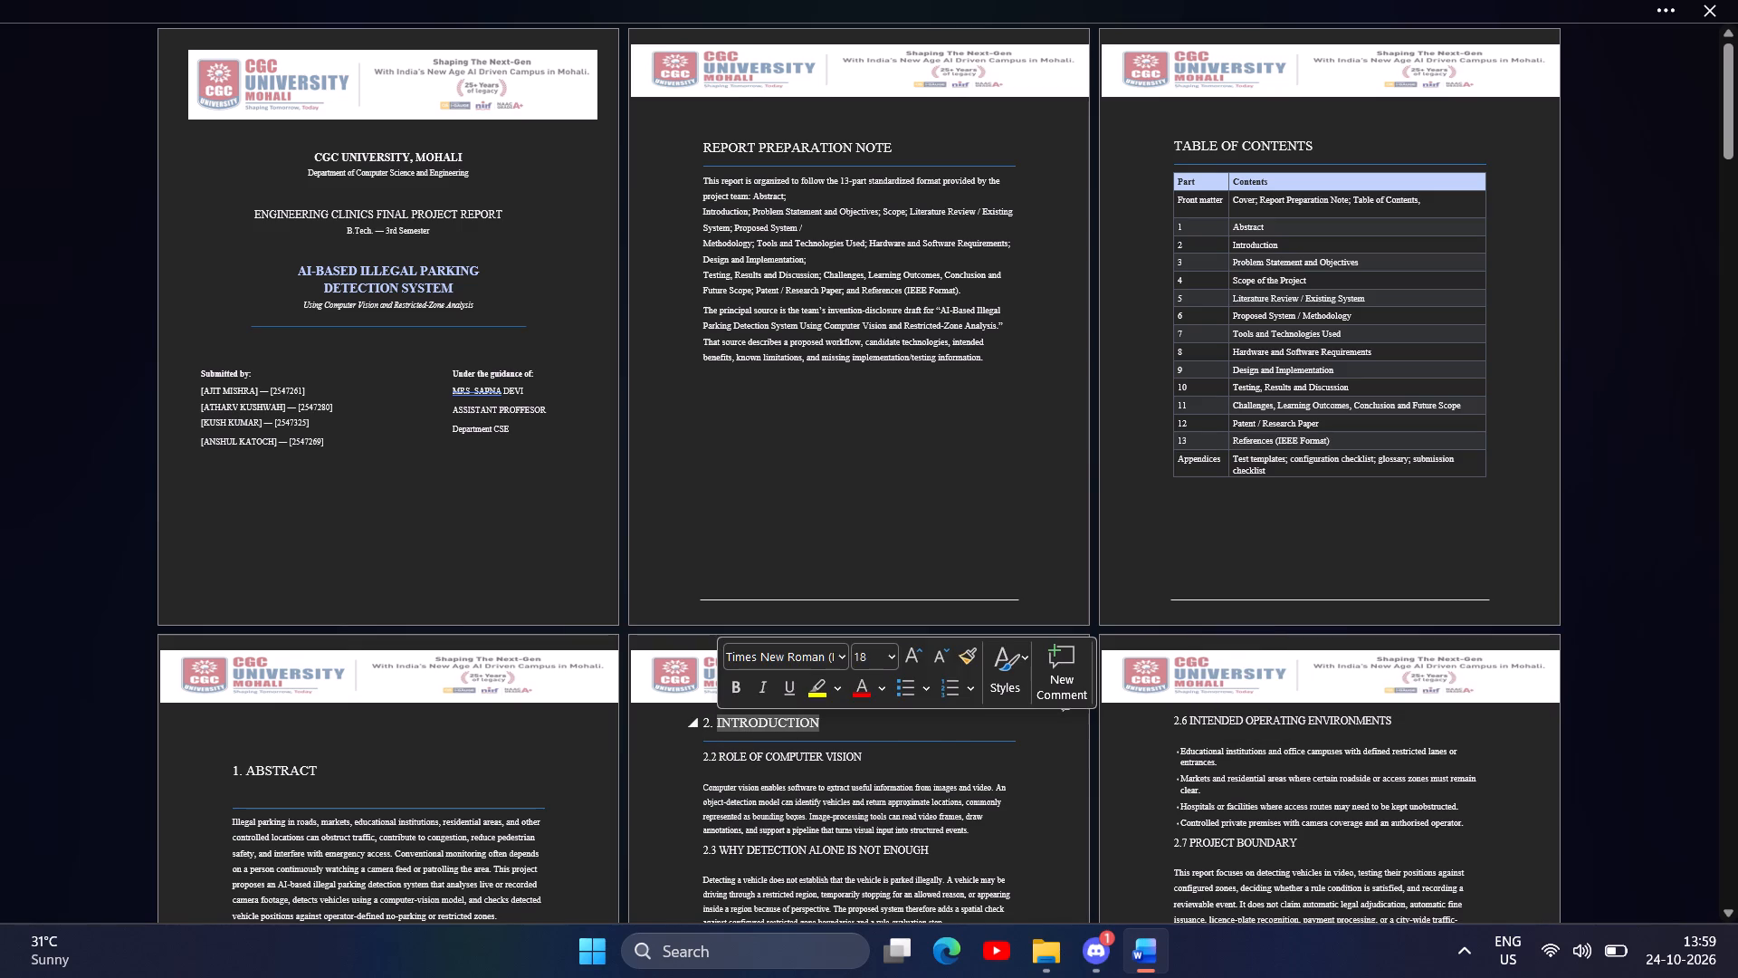
{"action": "left_click", "coordinate": [885, 654]}
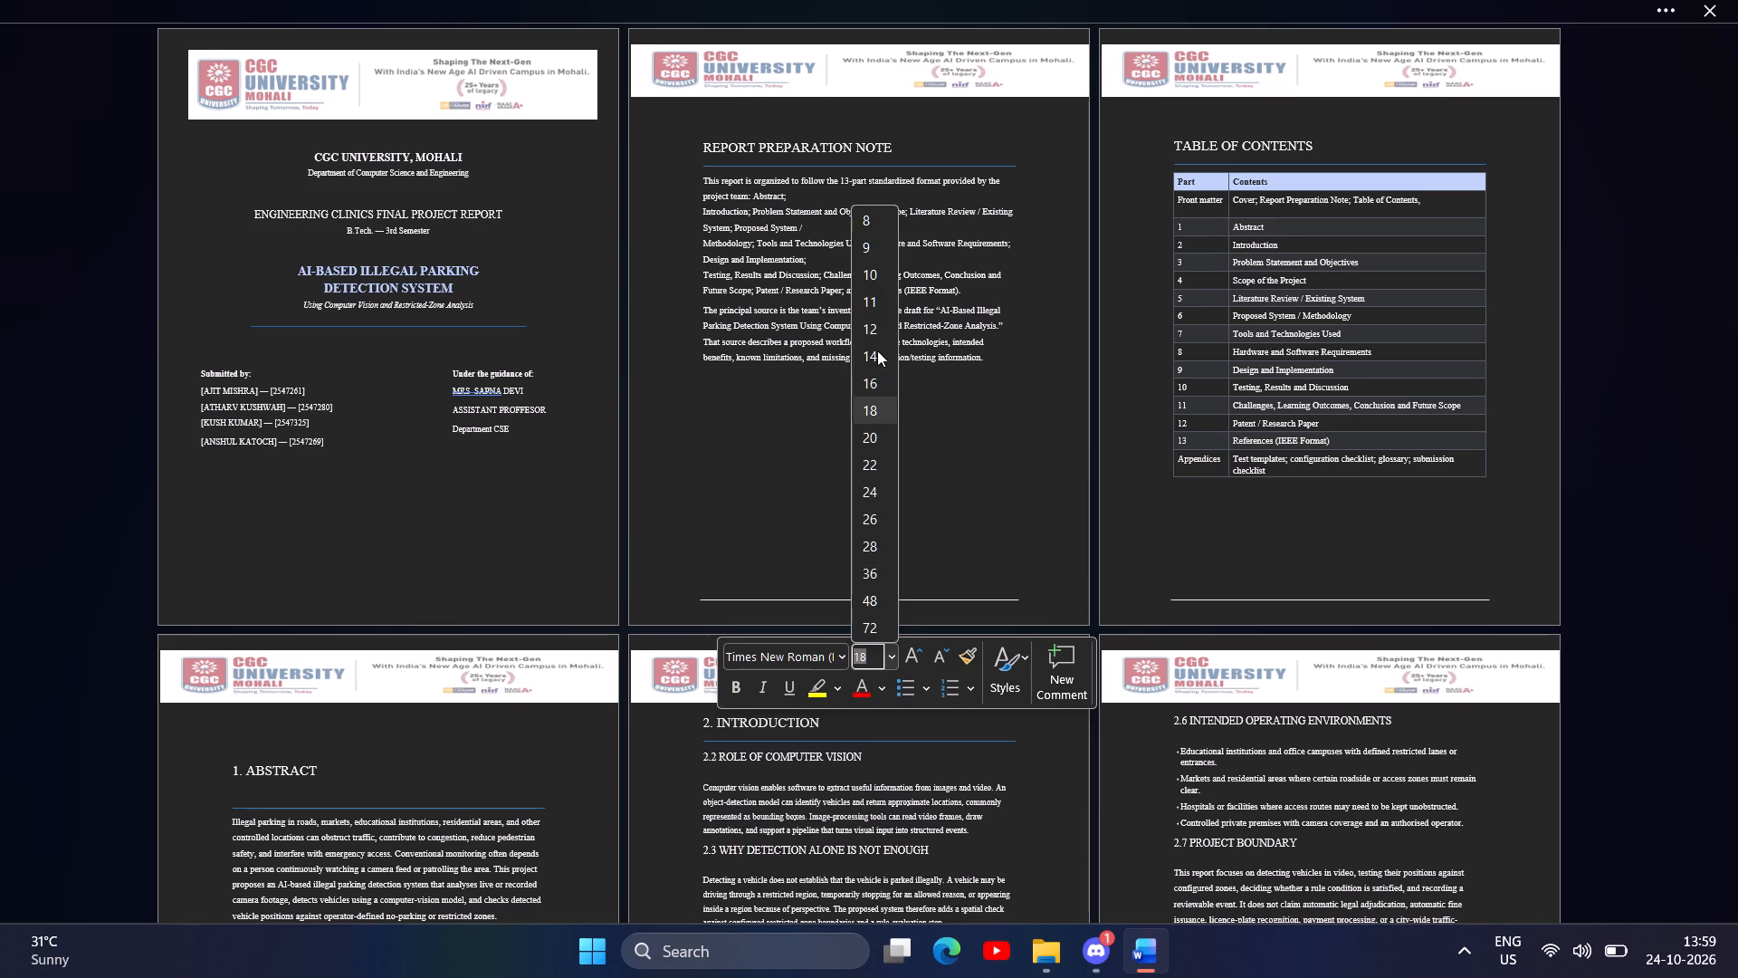
{"action": "left_click", "coordinate": [874, 381]}
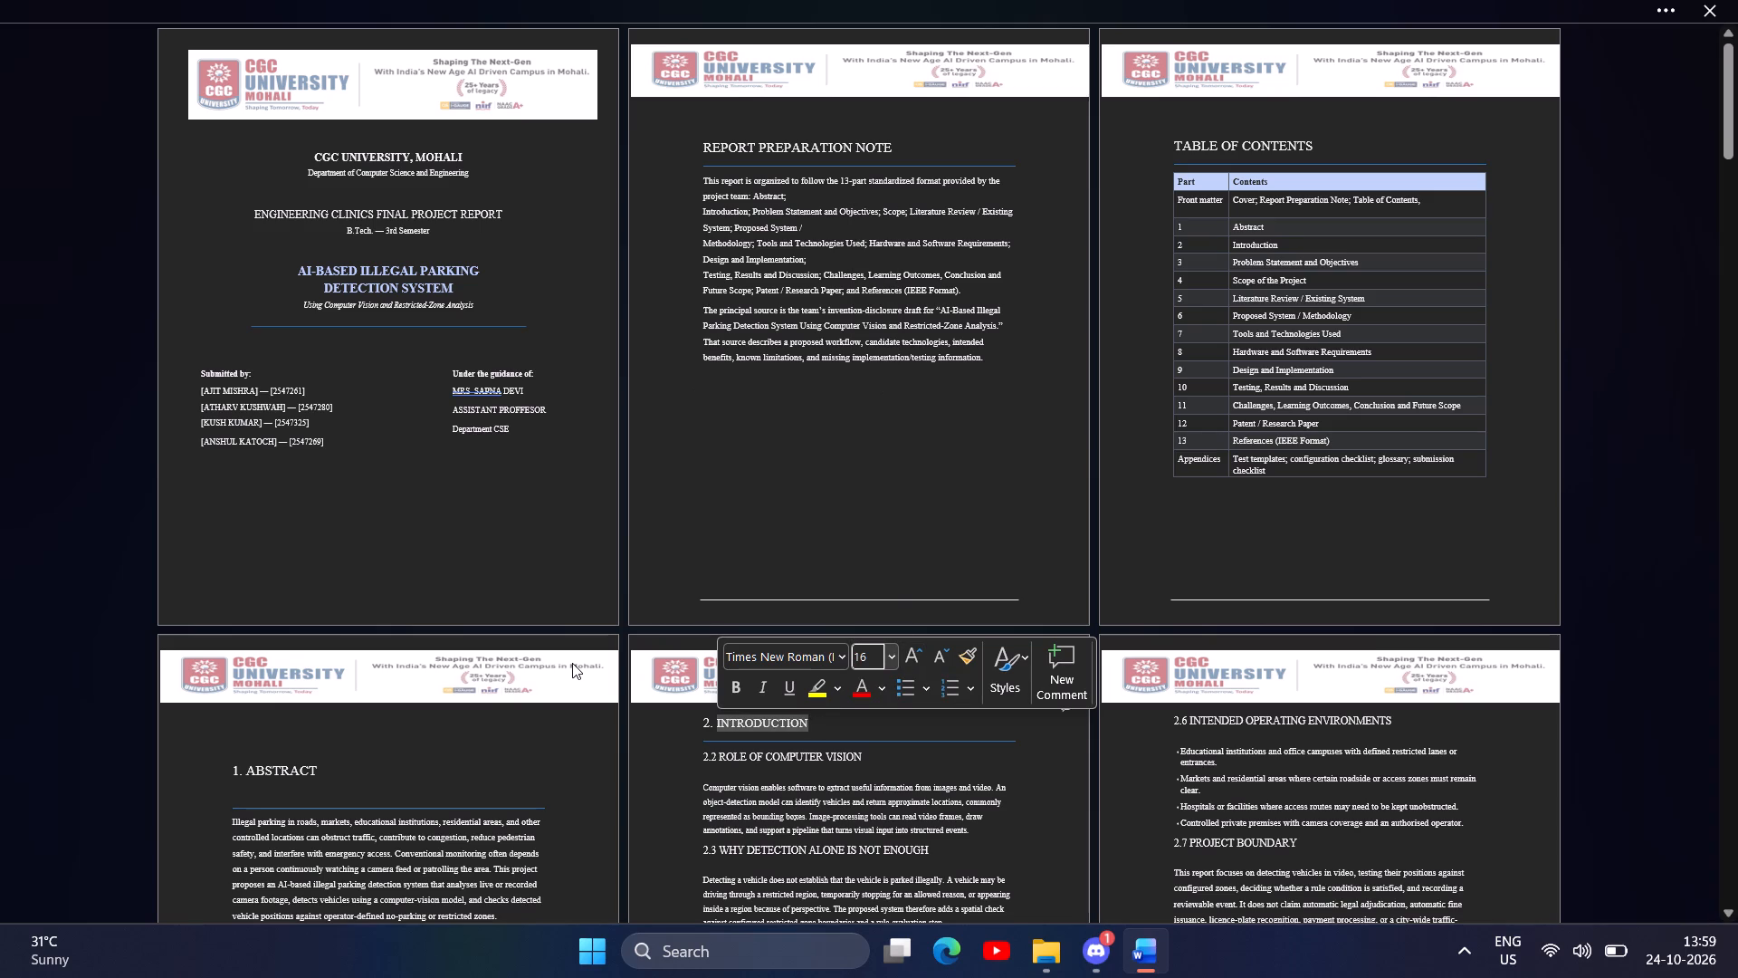
Examine the Introduction pages up close, including the heading sizes, and go back to the cover page.
{"action": "scroll", "coordinate": [572, 663], "scroll_direction": "up", "scroll_amount": 3, "text": "ctrl"}
{"action": "scroll", "coordinate": [572, 663], "scroll_direction": "down", "scroll_amount": 4, "text": "ctrl"}
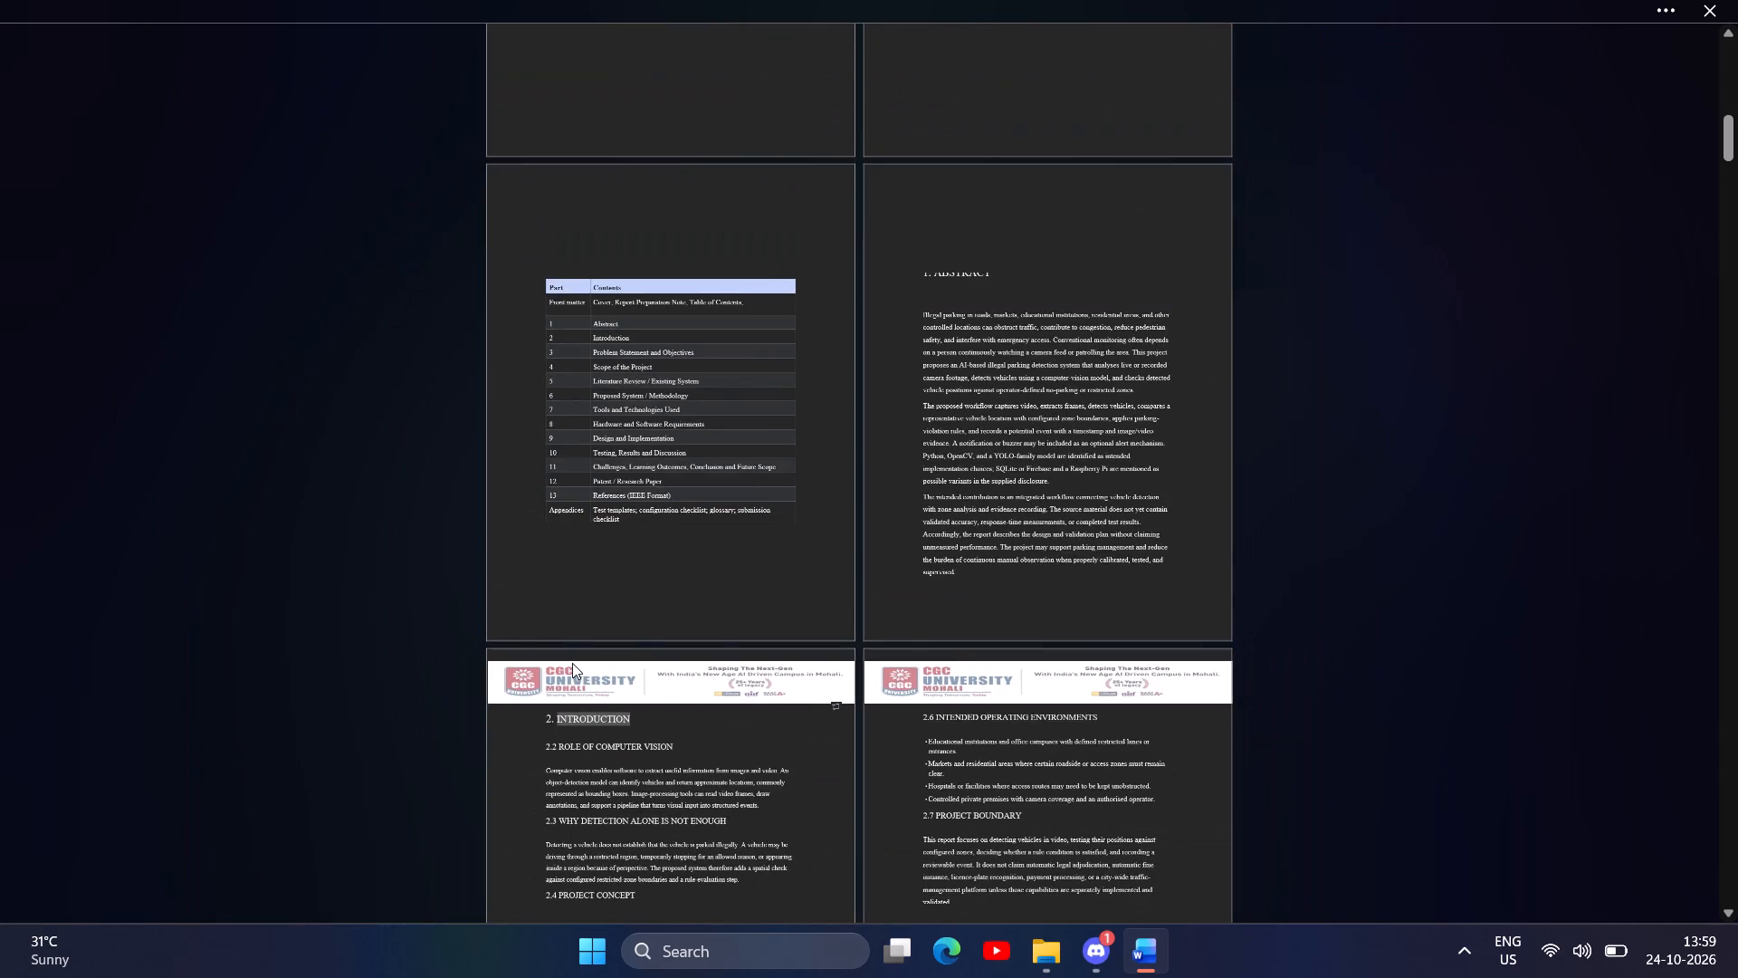
{"action": "scroll", "coordinate": [572, 663], "scroll_direction": "up", "scroll_amount": 12, "text": "ctrl"}
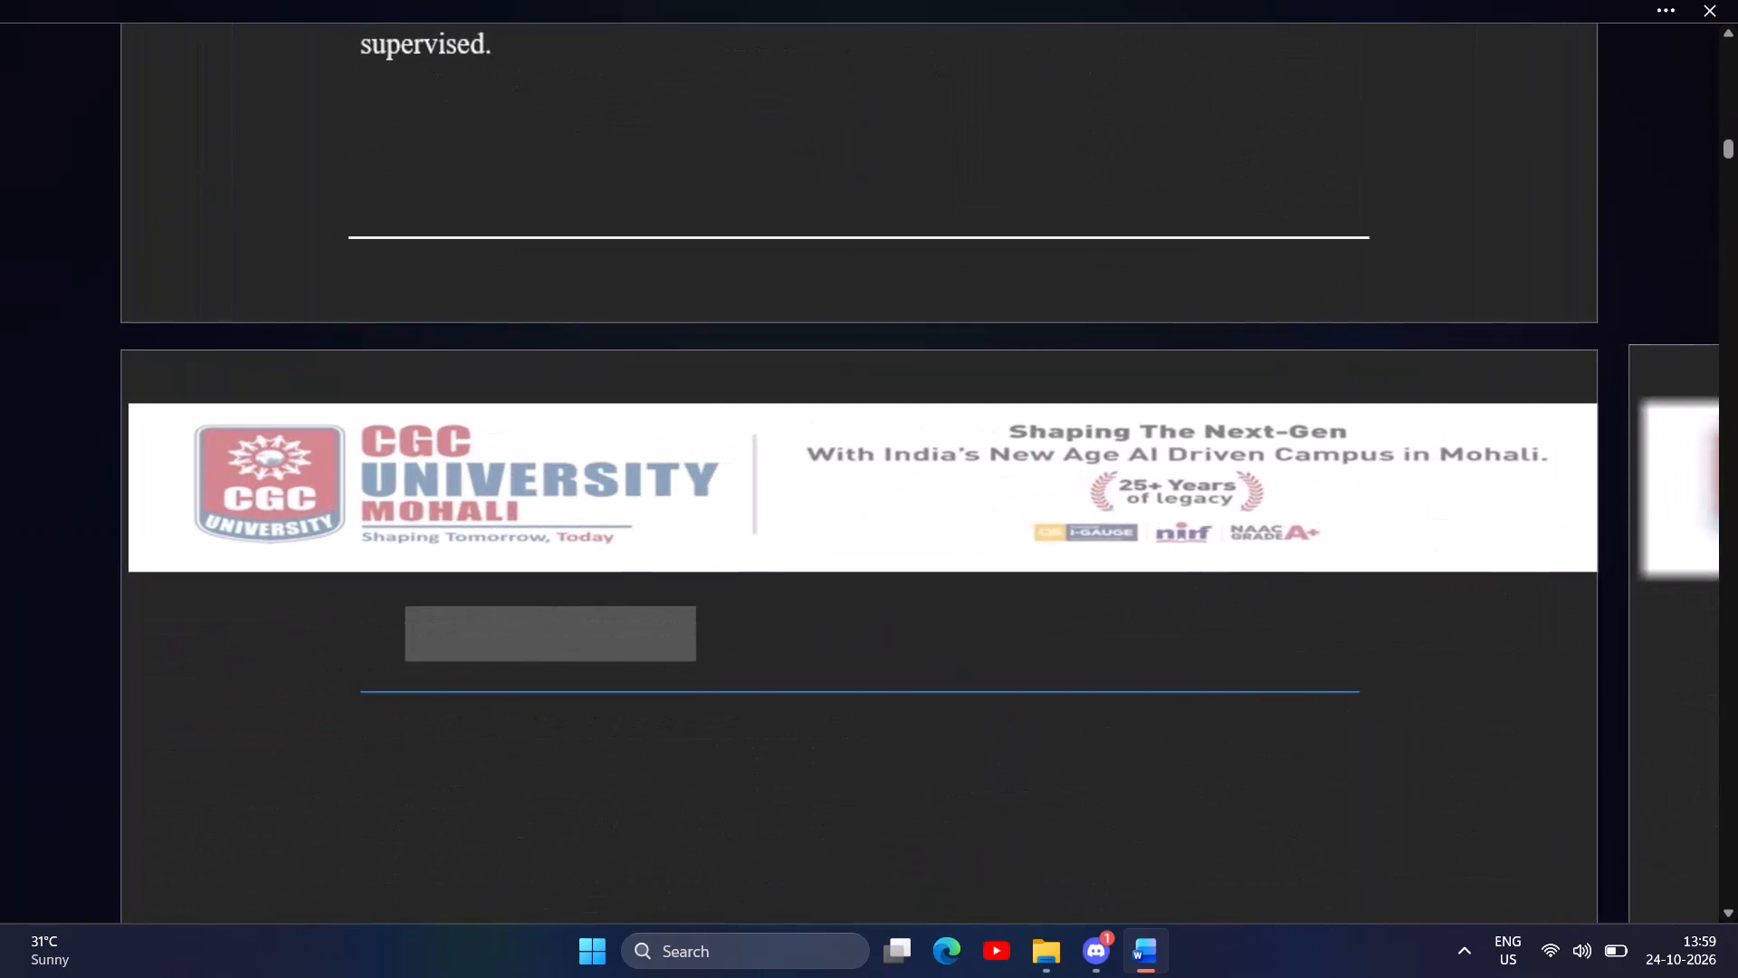
{"action": "left_click", "coordinate": [572, 663]}
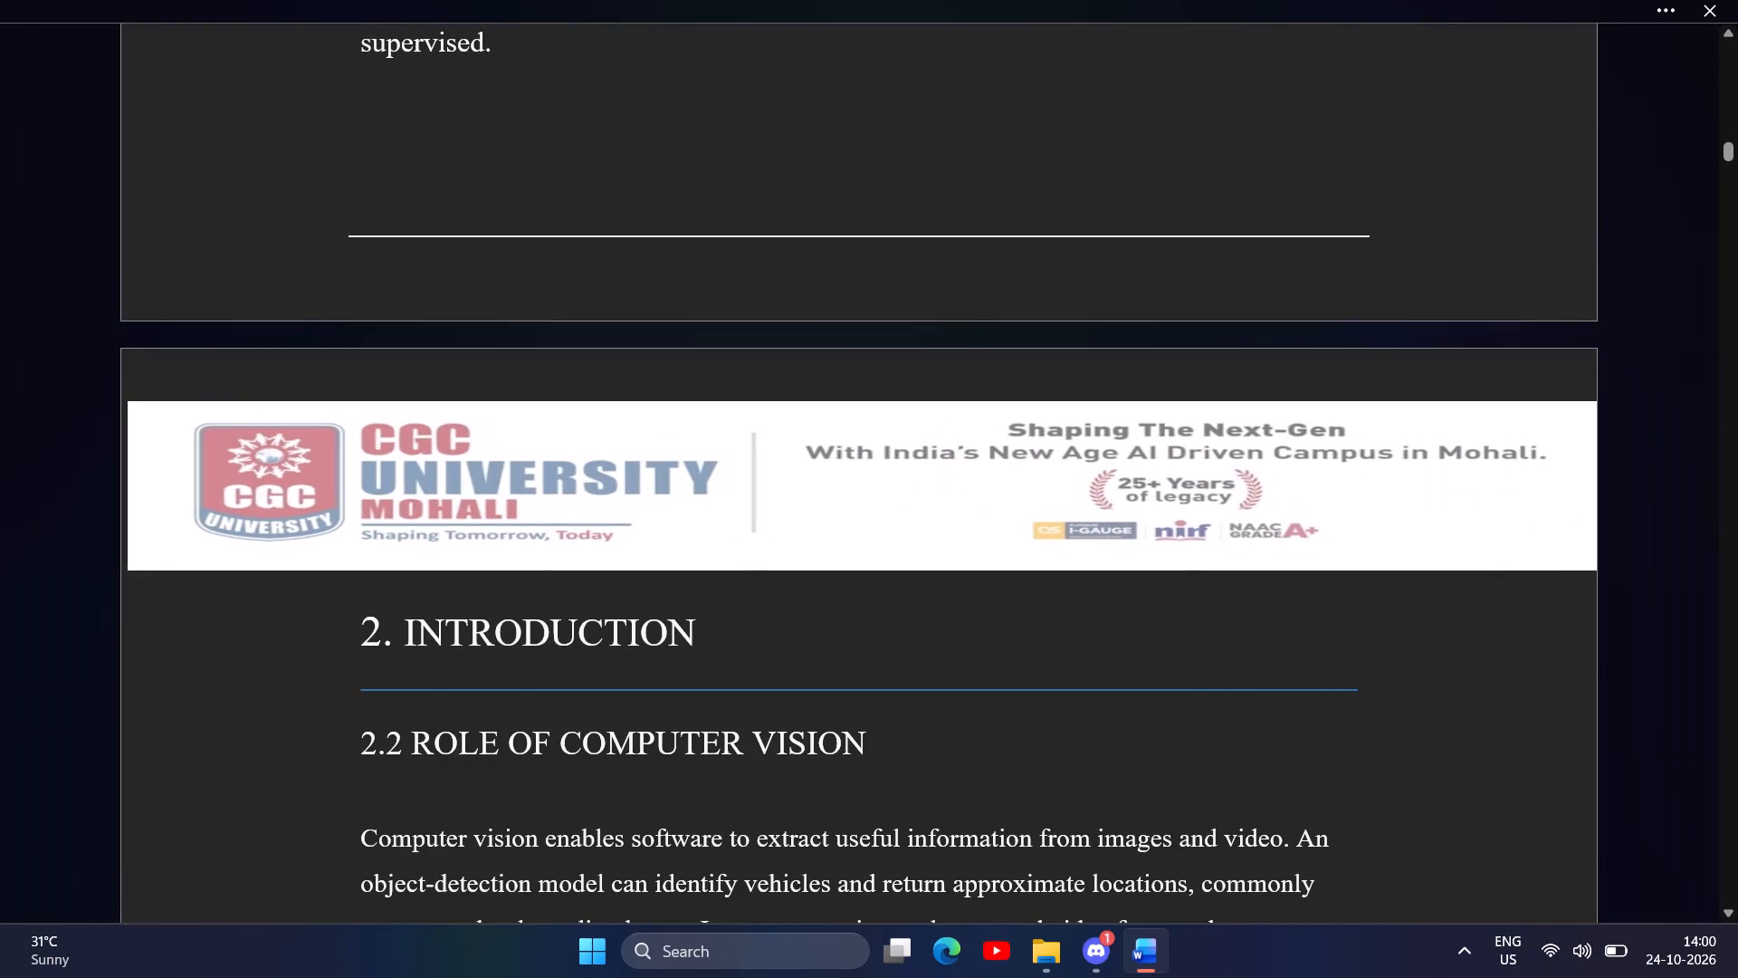
{"action": "scroll", "coordinate": [734, 494], "scroll_direction": "down", "scroll_amount": 4}
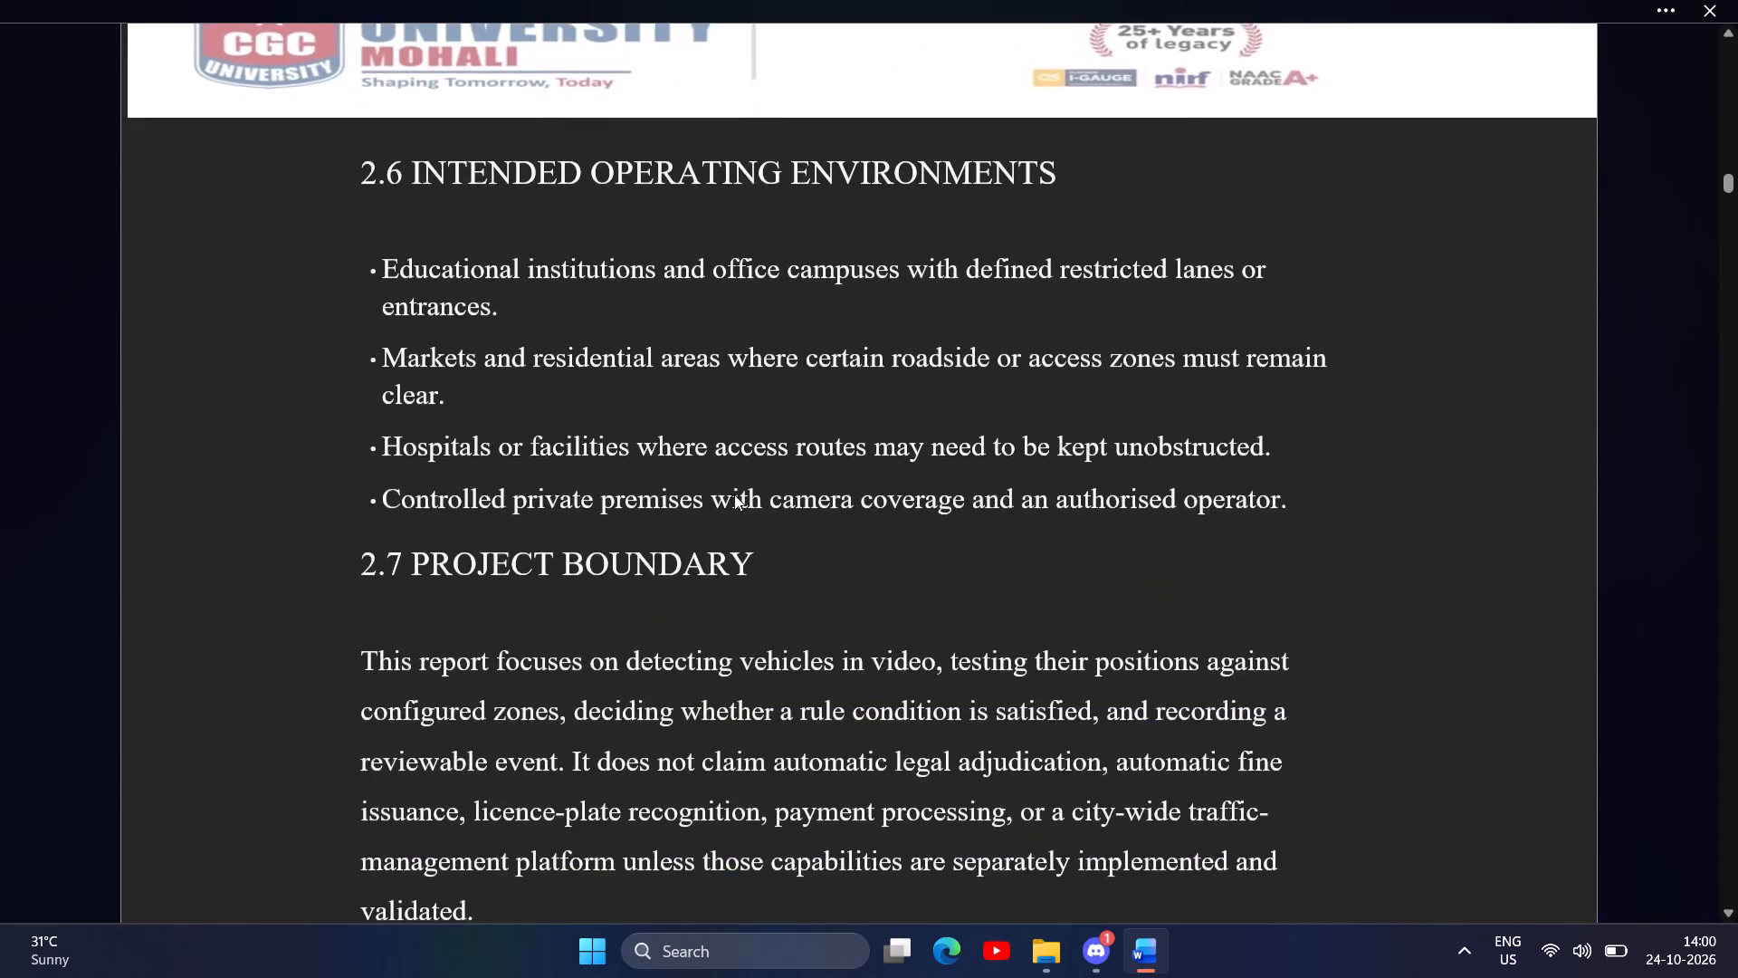
{"action": "scroll", "coordinate": [734, 494], "scroll_direction": "down", "scroll_amount": 5, "text": "ctrl"}
{"action": "scroll", "coordinate": [734, 494], "scroll_direction": "up", "scroll_amount": 4}
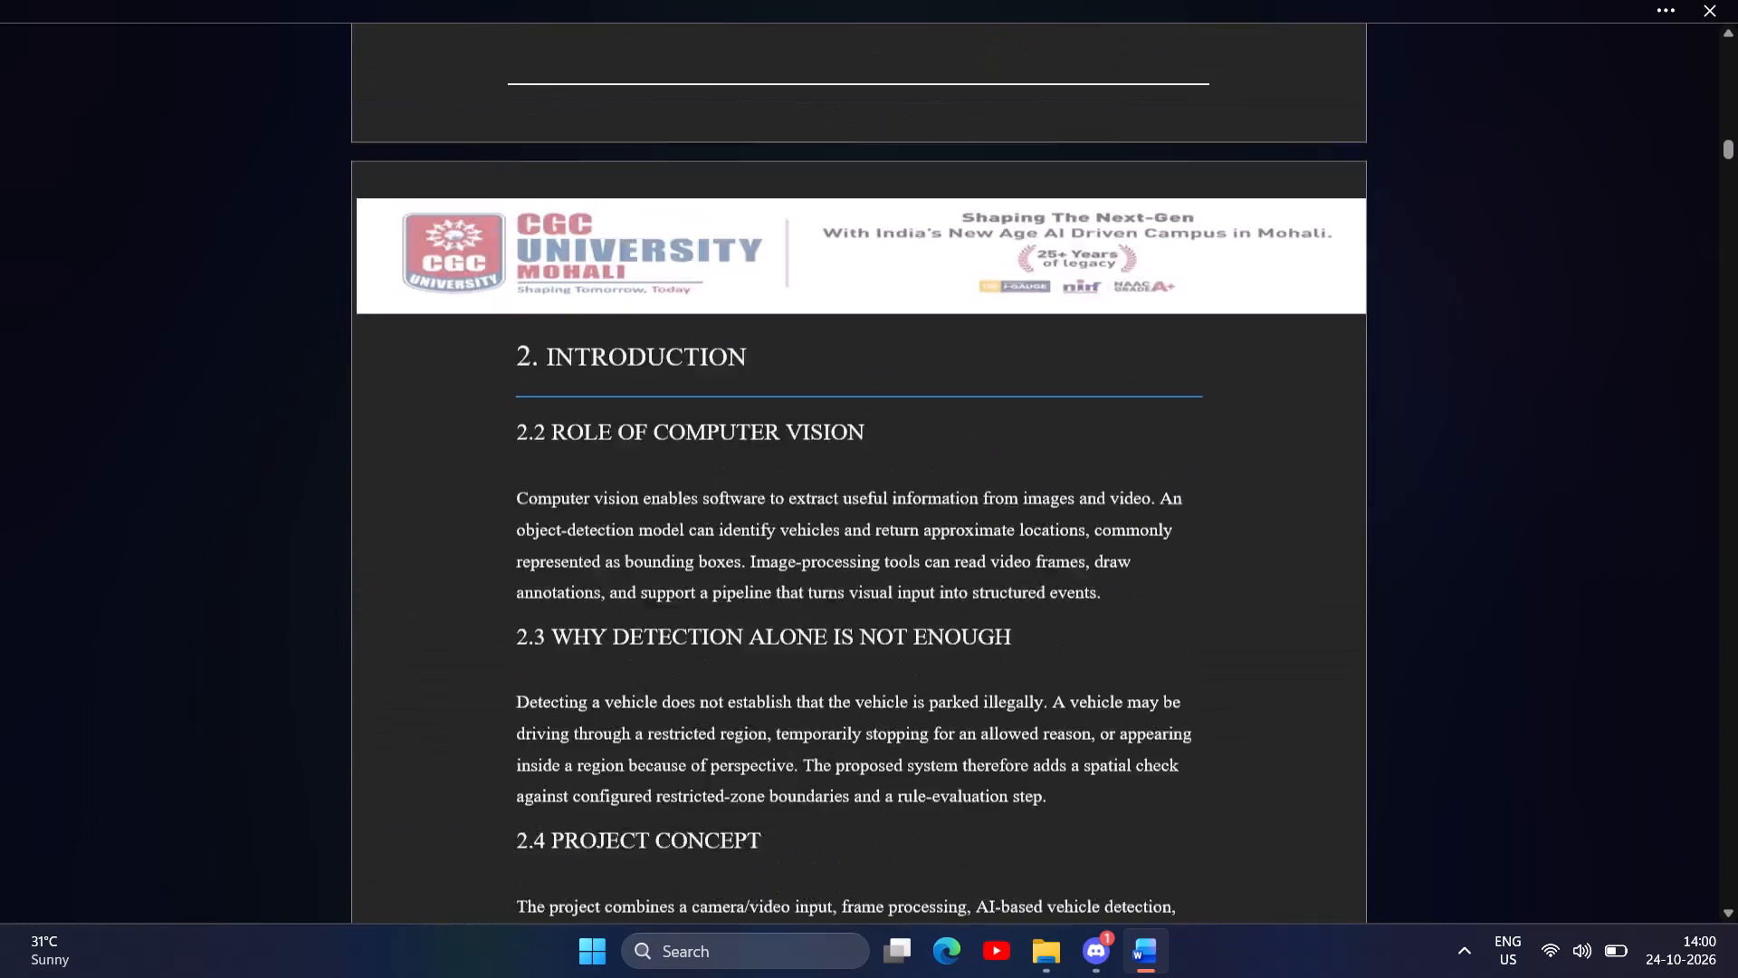
{"action": "scroll", "coordinate": [734, 494], "scroll_direction": "up", "scroll_amount": 9}
{"action": "scroll", "coordinate": [734, 494], "scroll_direction": "down", "scroll_amount": 1}
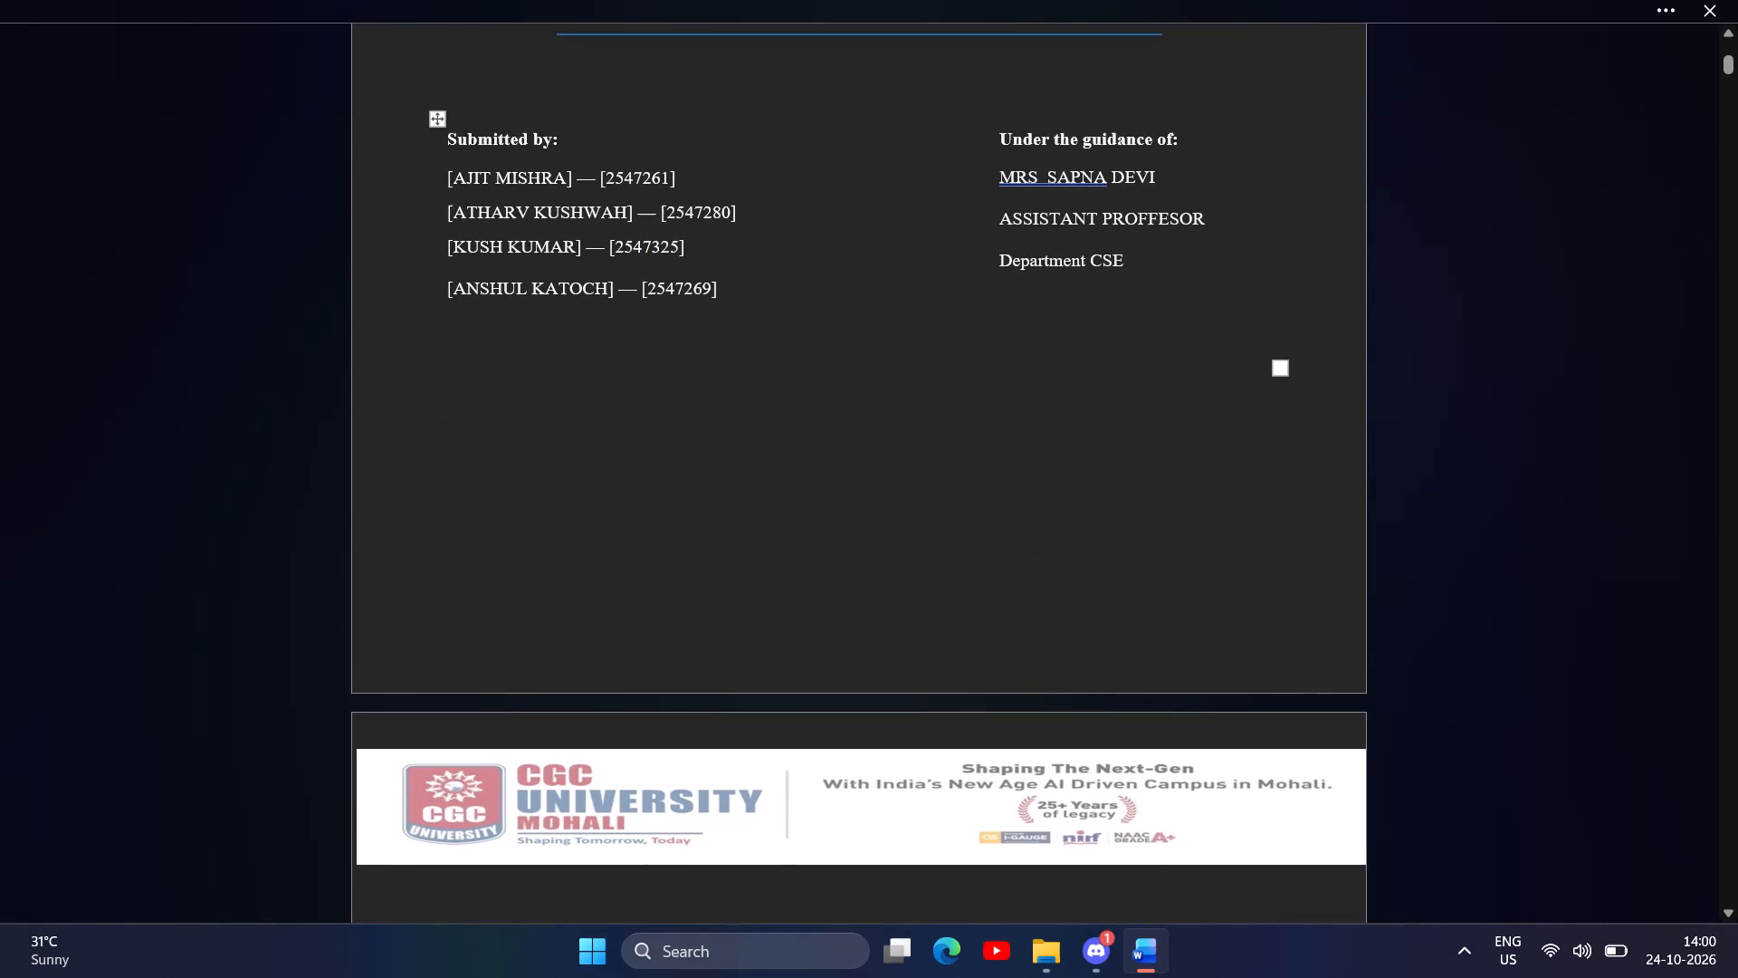
Check the font size of the "Submitted by" block on the cover page.
{"action": "left_click_drag", "start_coordinate": [740, 298], "coordinate": [496, 132]}
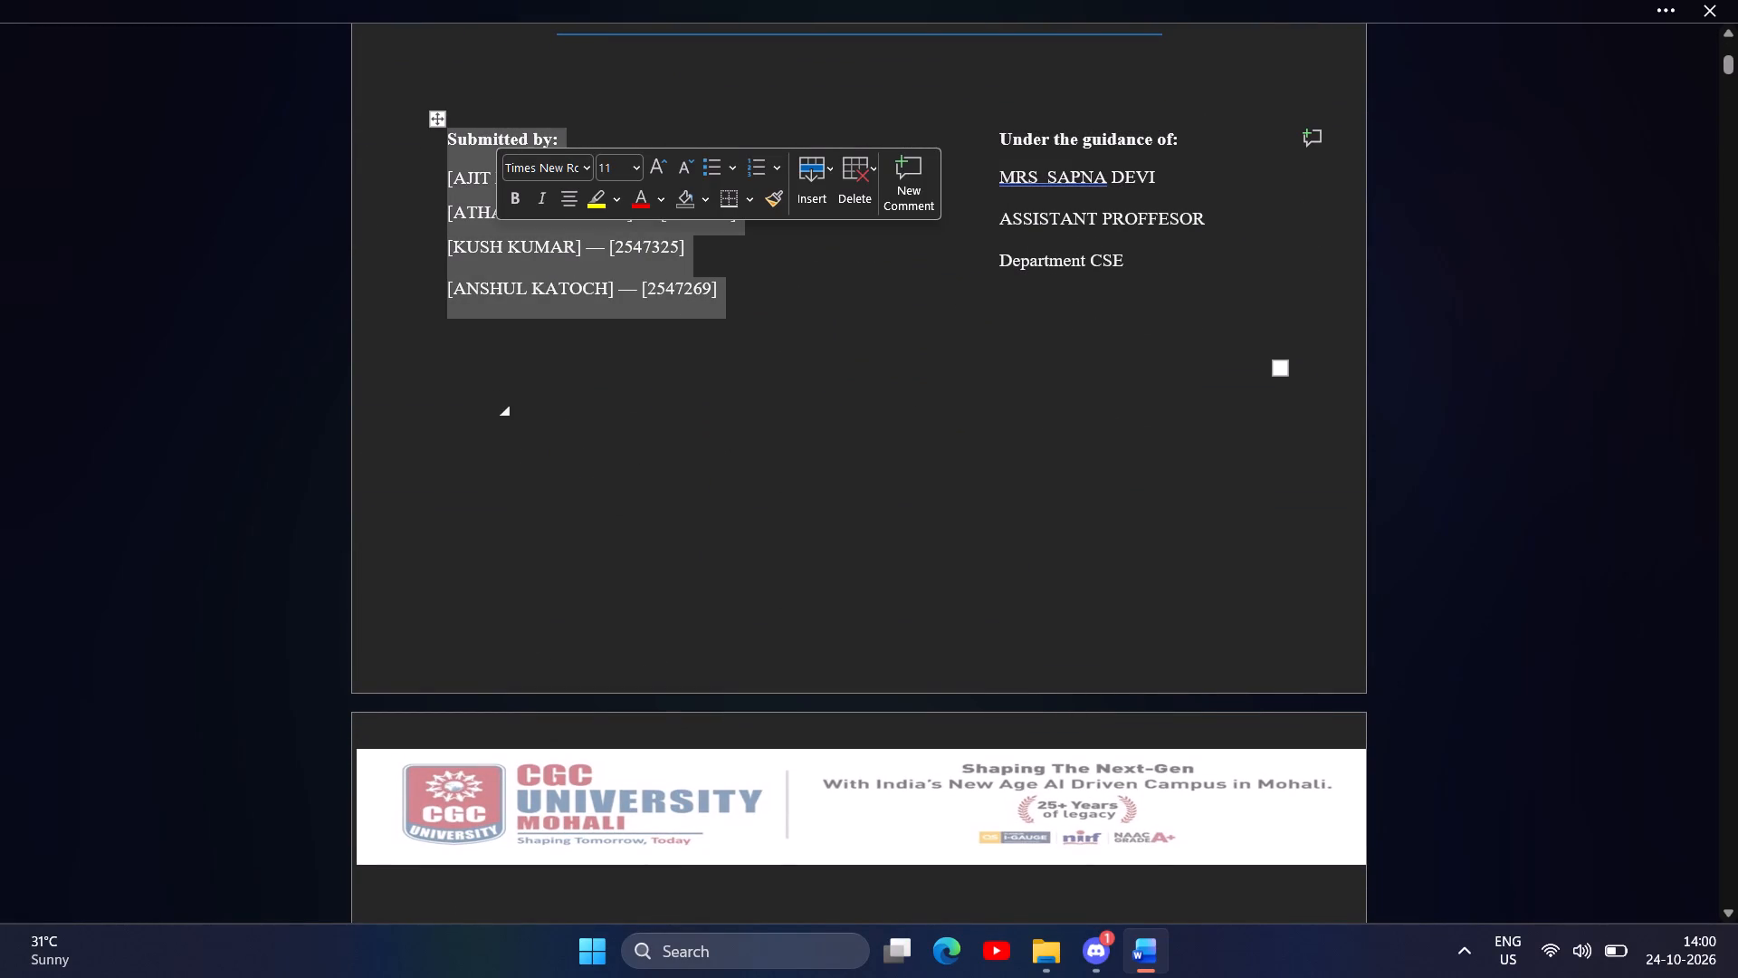
{"action": "left_click", "coordinate": [758, 425]}
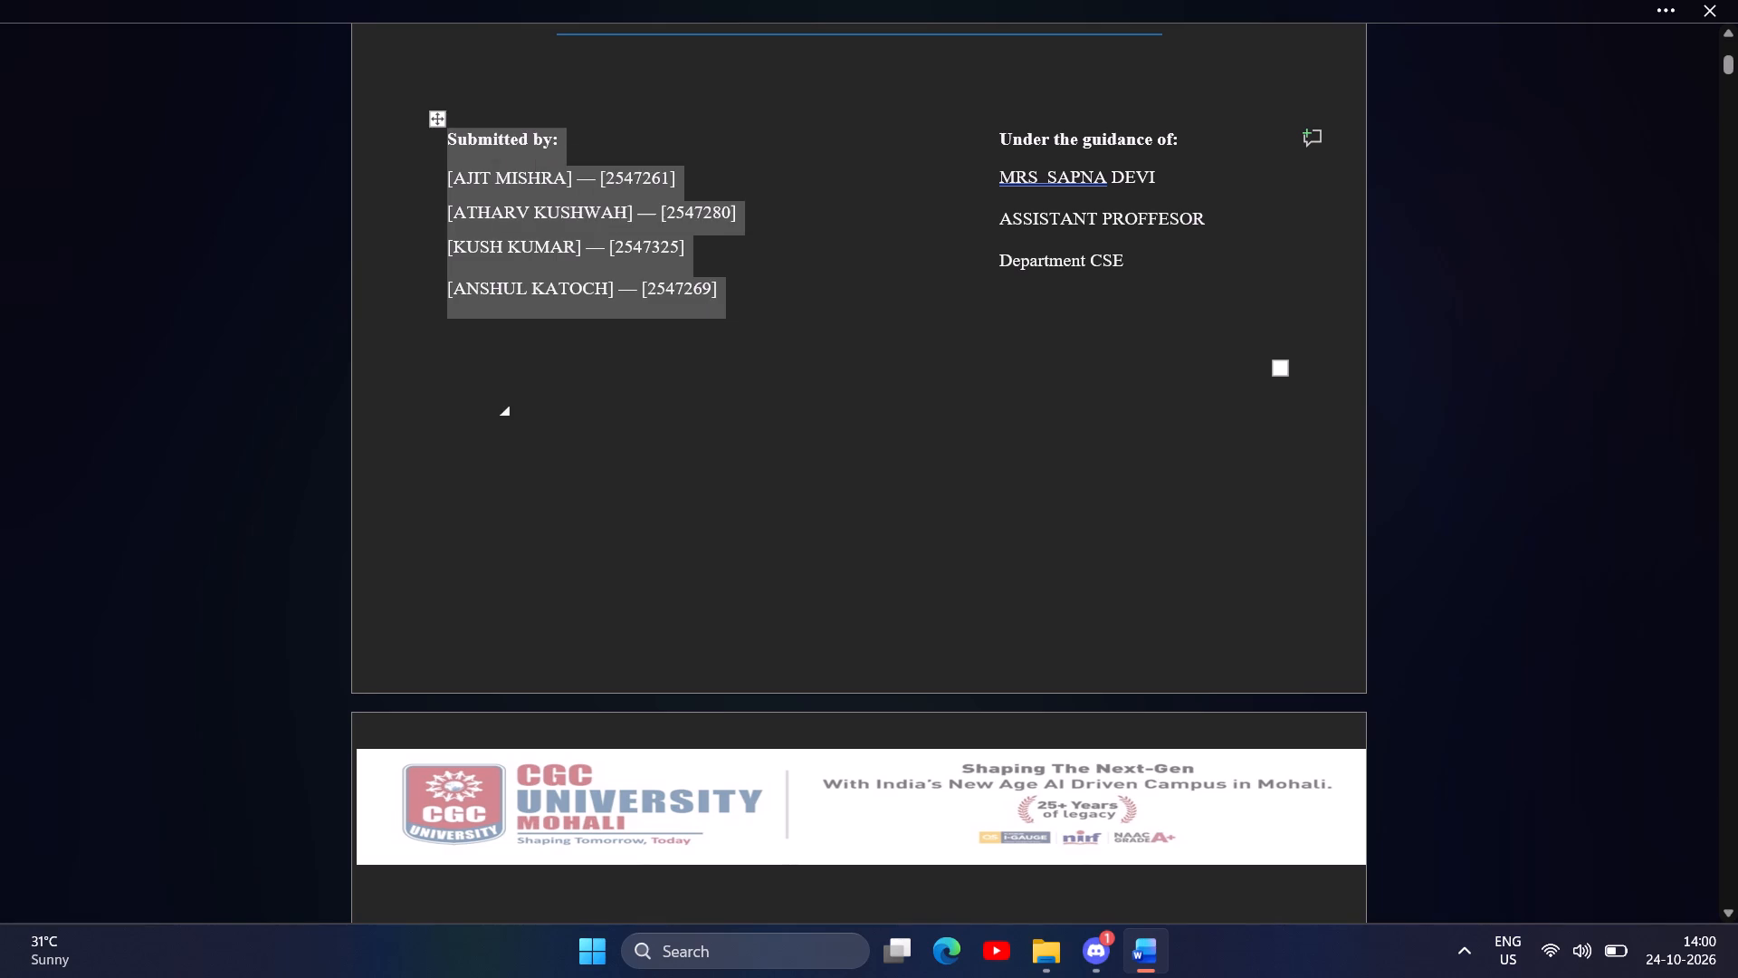
Set the "TABLE OF CONTENTS" heading to font size 16.
{"action": "scroll", "coordinate": [758, 425], "scroll_direction": "down", "scroll_amount": 6}
{"action": "scroll", "coordinate": [758, 425], "scroll_direction": "up", "scroll_amount": 1}
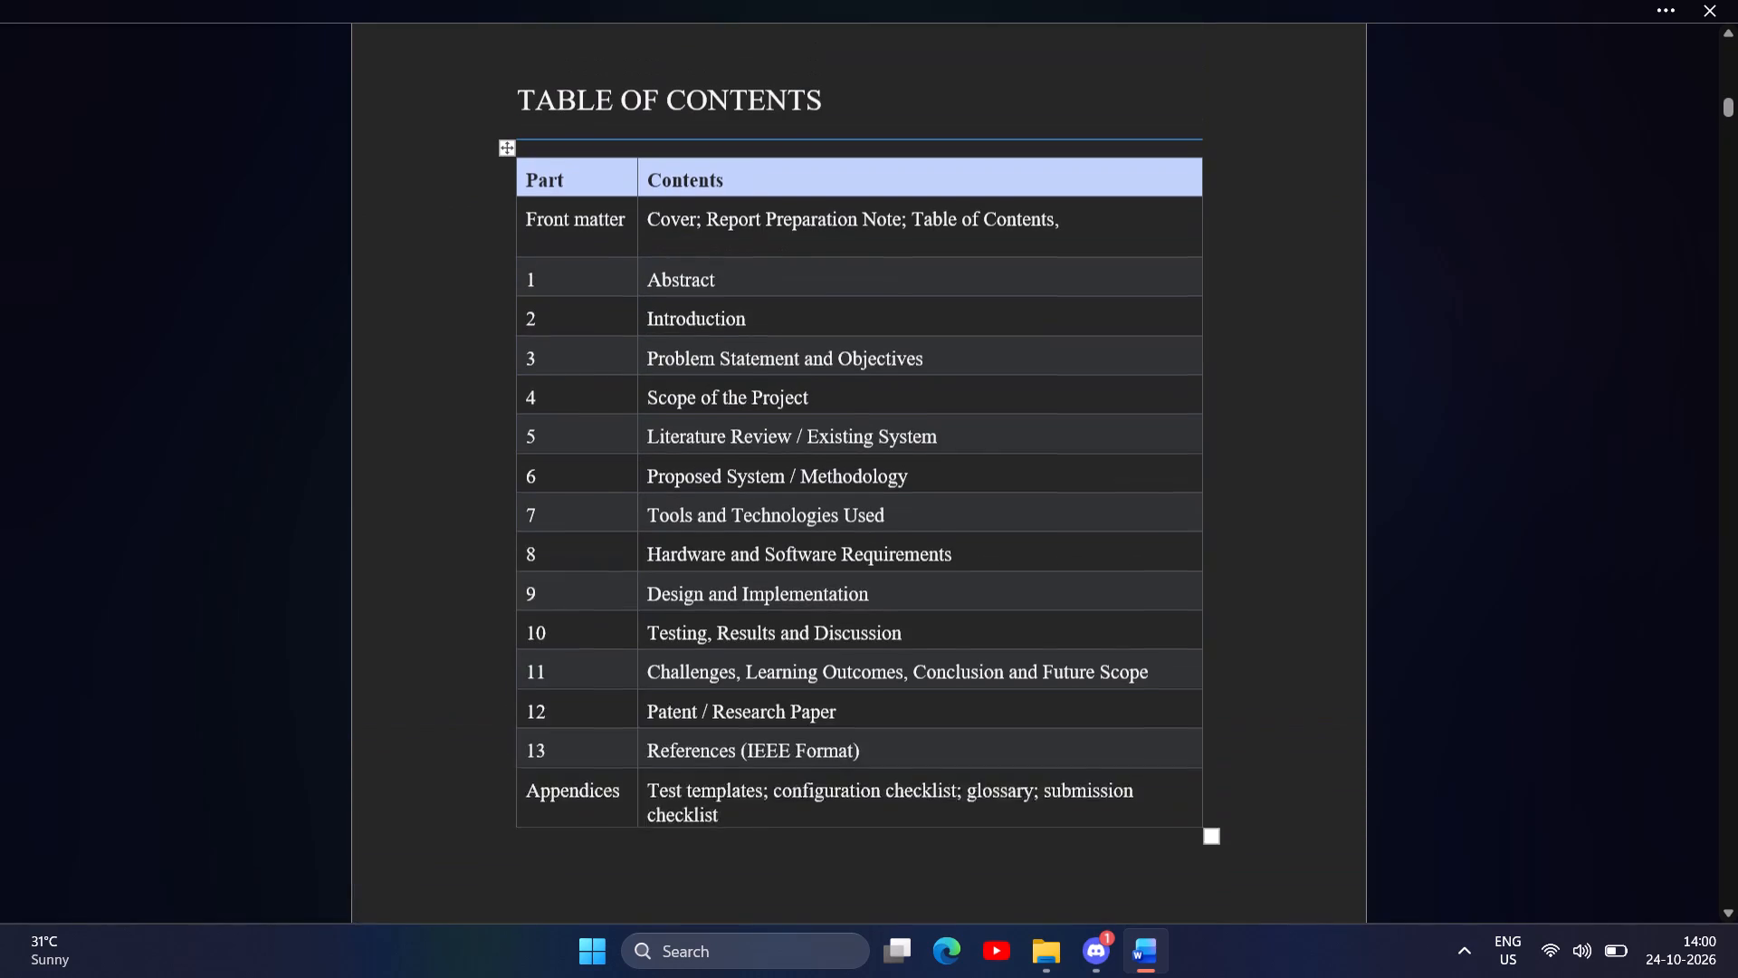
{"action": "scroll", "coordinate": [758, 425], "scroll_direction": "up", "scroll_amount": 1}
{"action": "left_click_drag", "start_coordinate": [841, 171], "coordinate": [533, 155]}
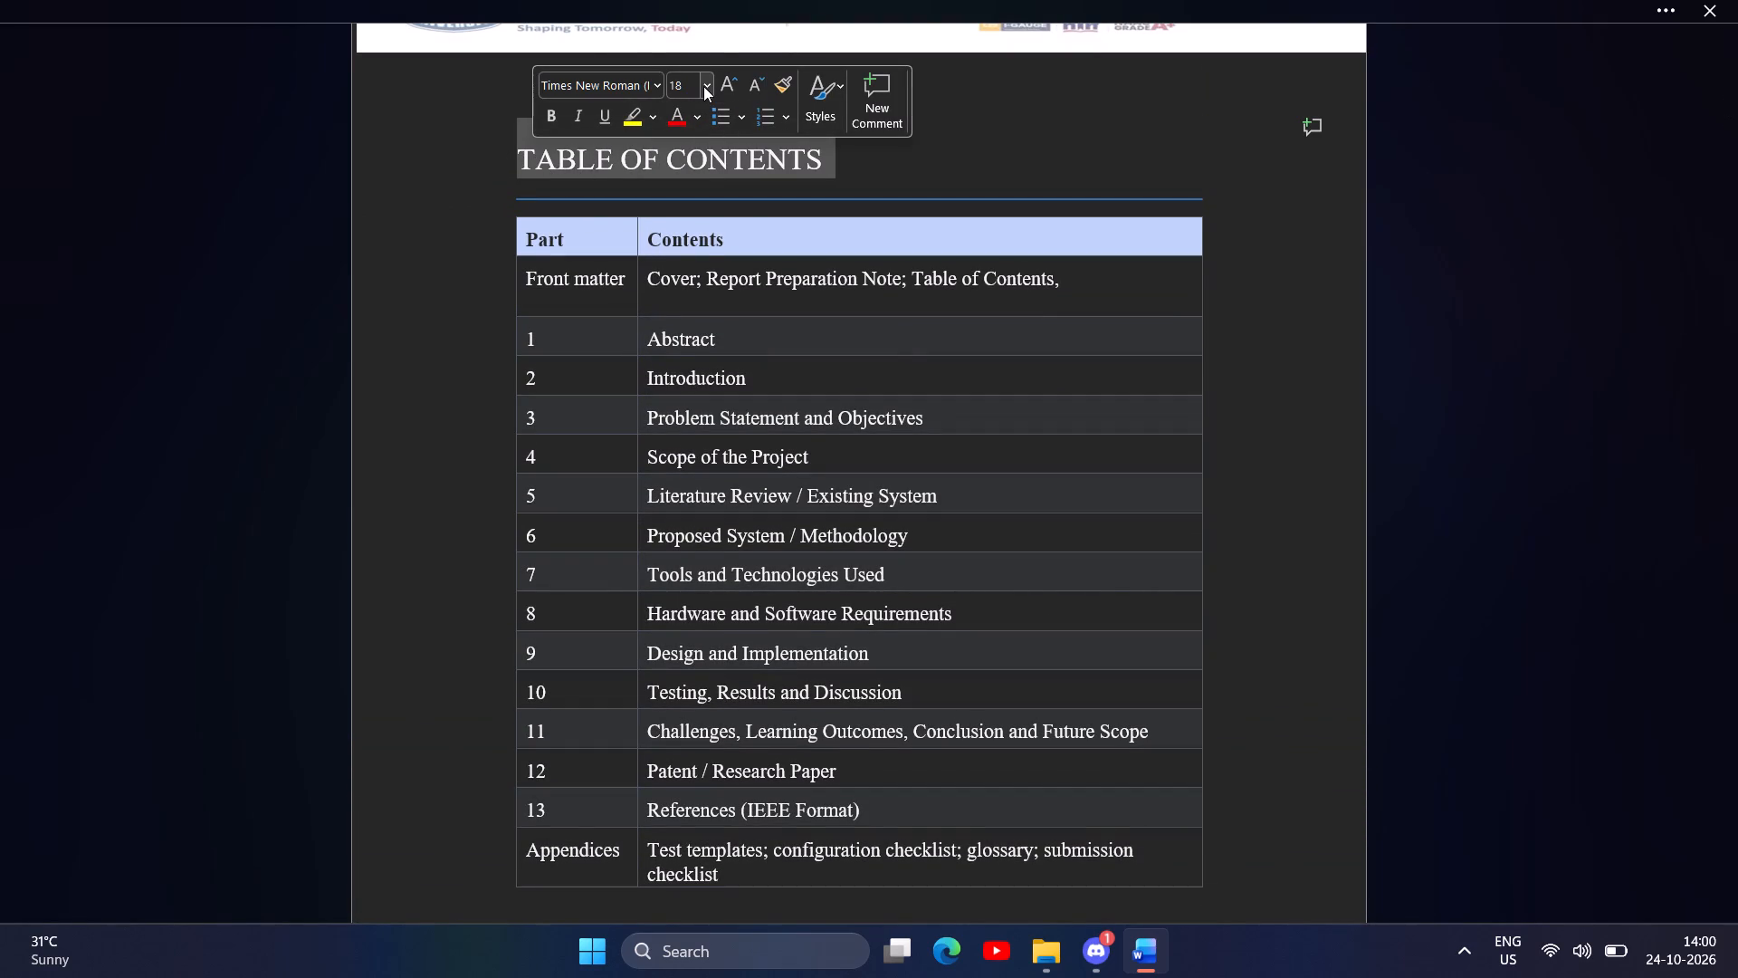
{"action": "left_click", "coordinate": [703, 86]}
{"action": "left_click", "coordinate": [683, 273]}
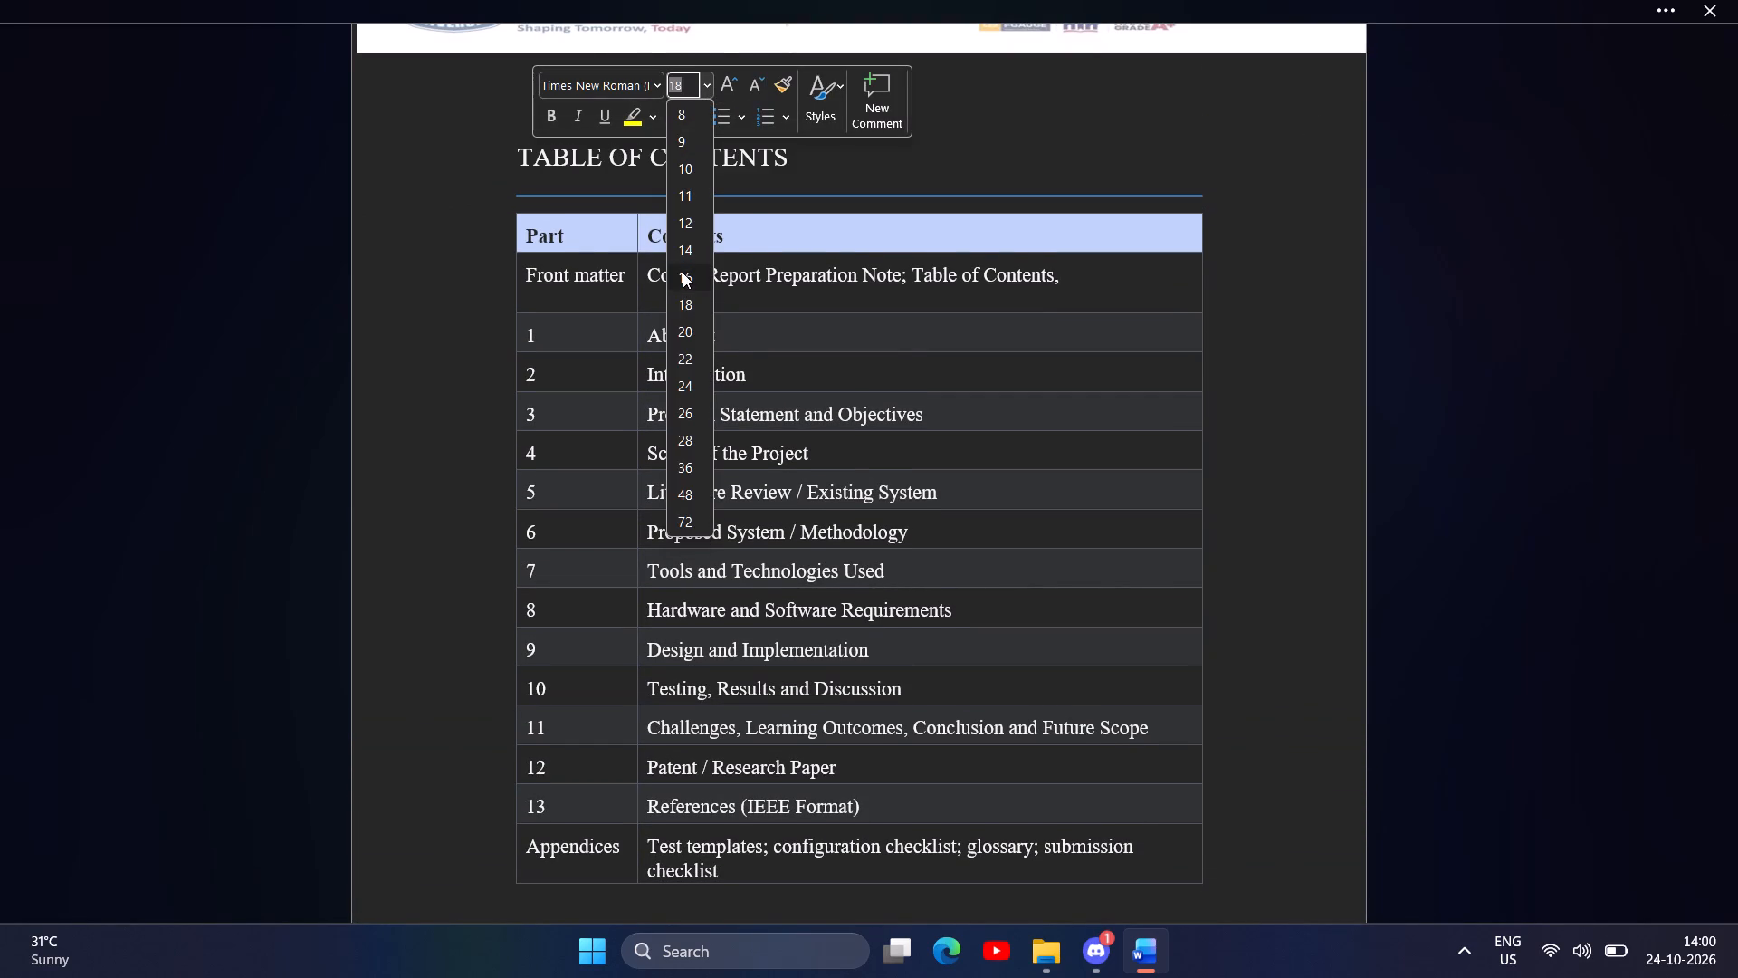
Set the word ABSTRACT in the "1. ABSTRACT" heading to font size 16.
{"action": "left_click", "coordinate": [1312, 387]}
{"action": "scroll", "coordinate": [1312, 387], "scroll_direction": "down", "scroll_amount": 2}
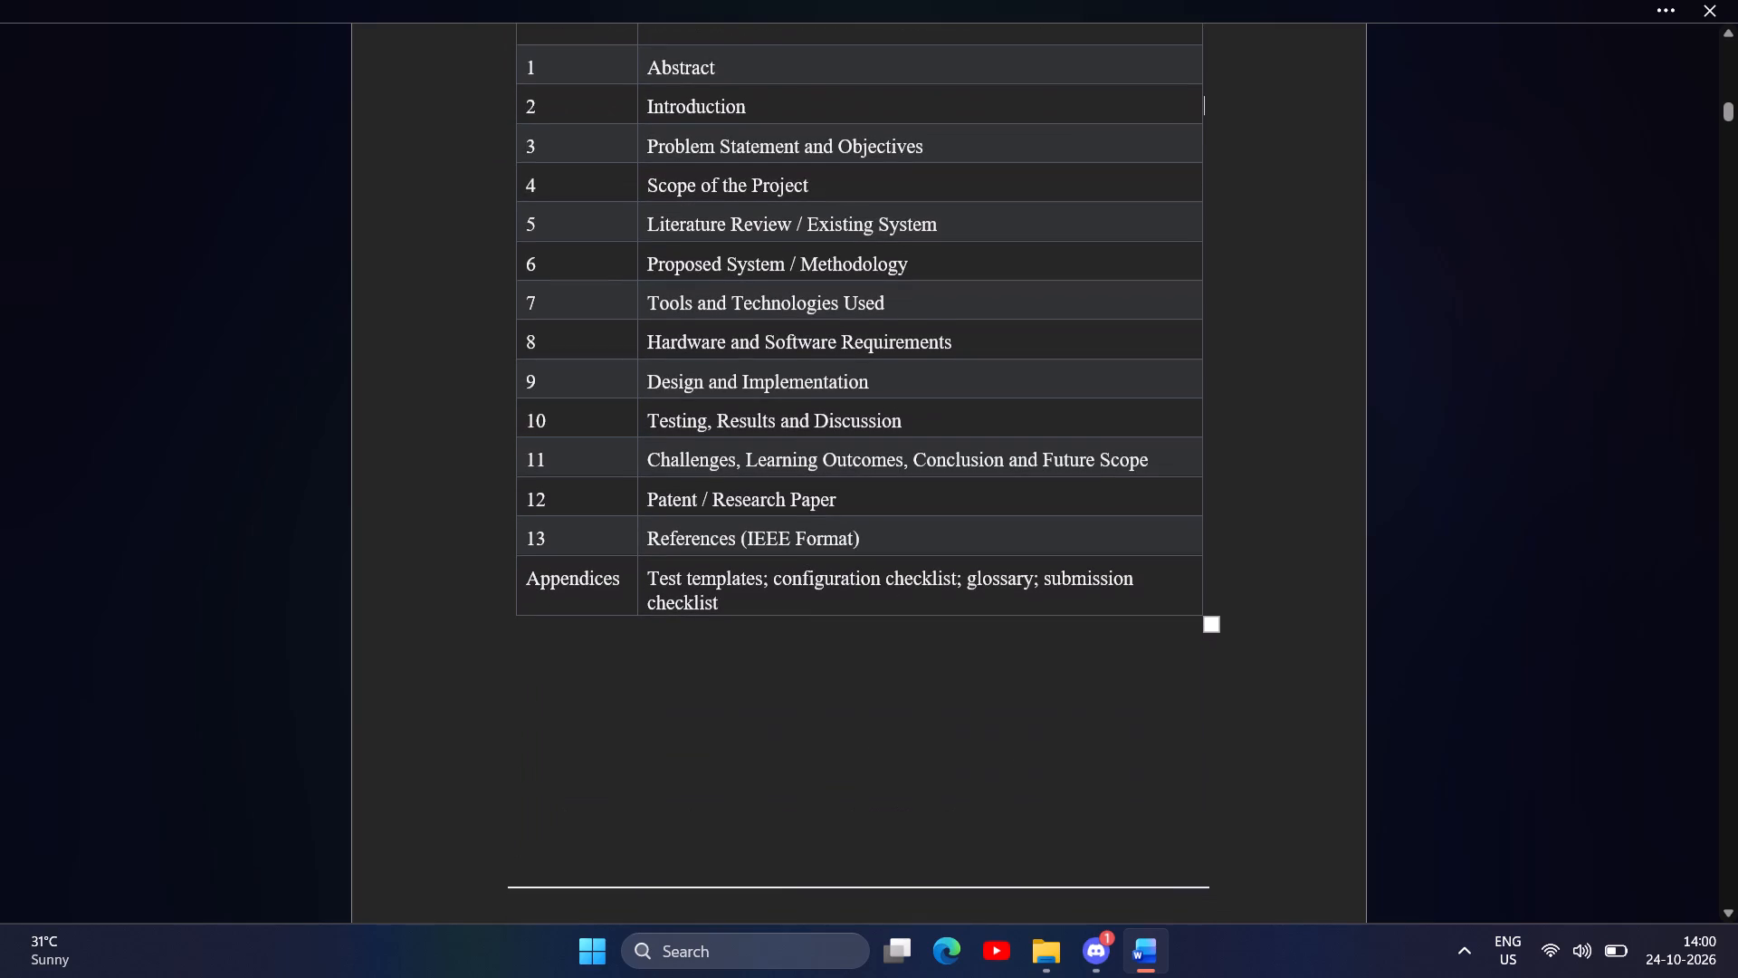
{"action": "scroll", "coordinate": [1312, 387], "scroll_direction": "down", "scroll_amount": 3}
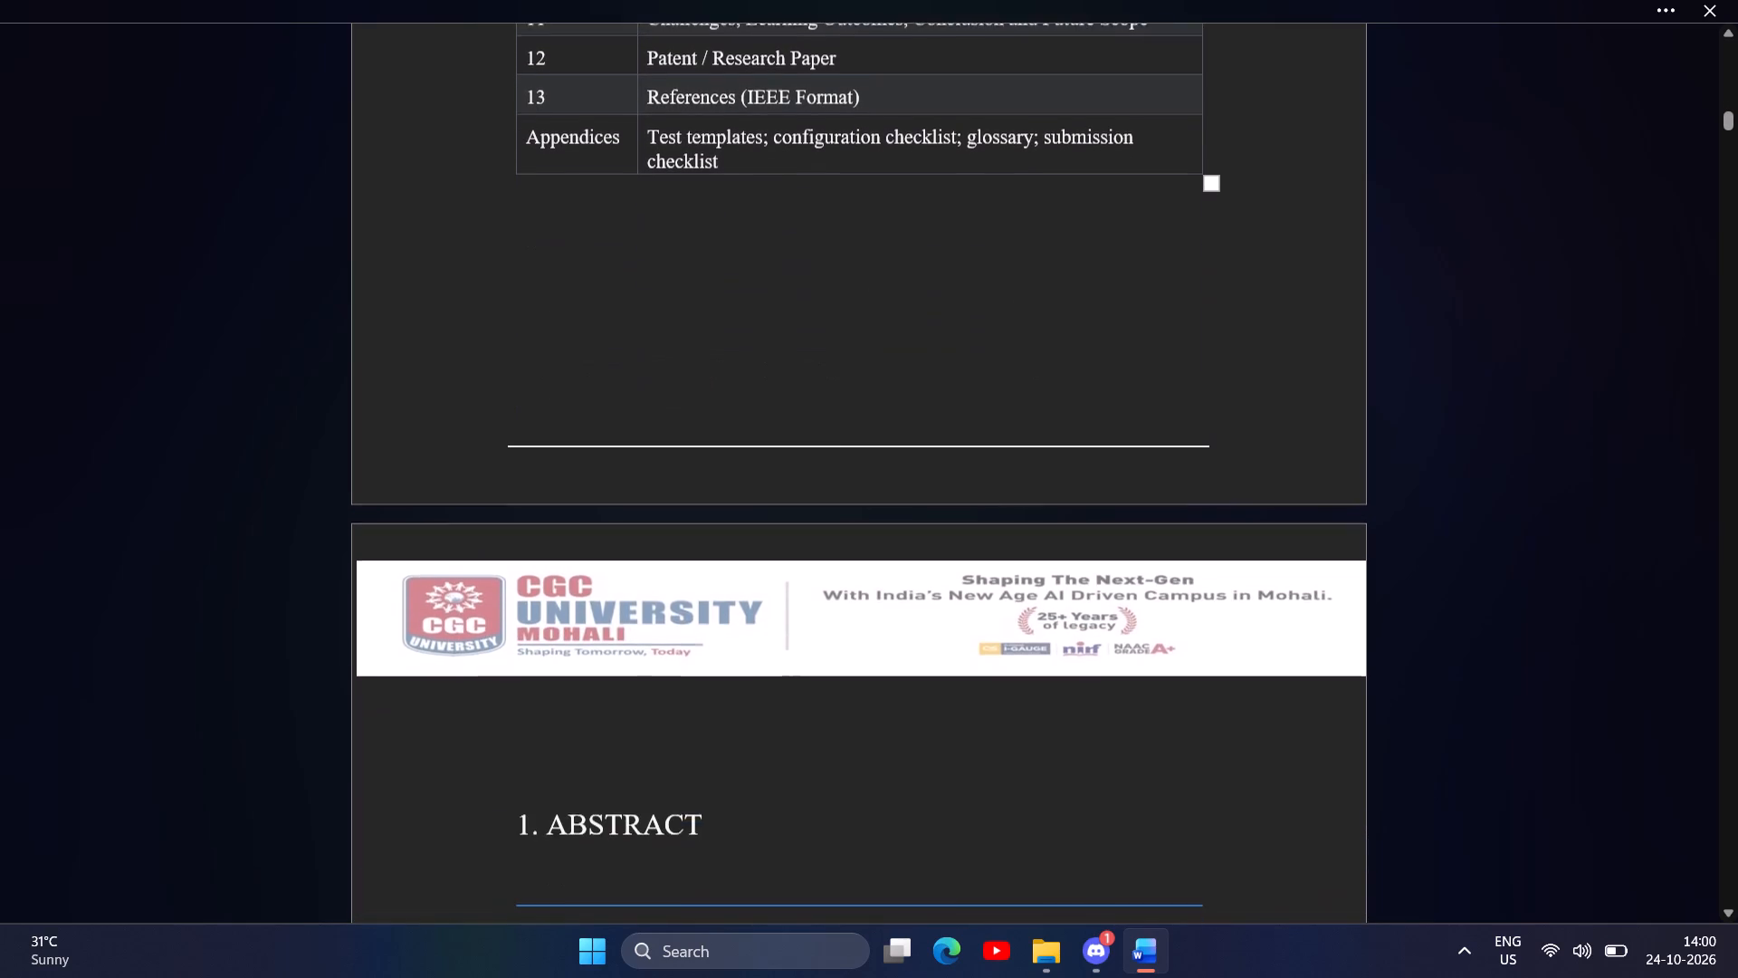
{"action": "scroll", "coordinate": [1312, 387], "scroll_direction": "down", "scroll_amount": 2}
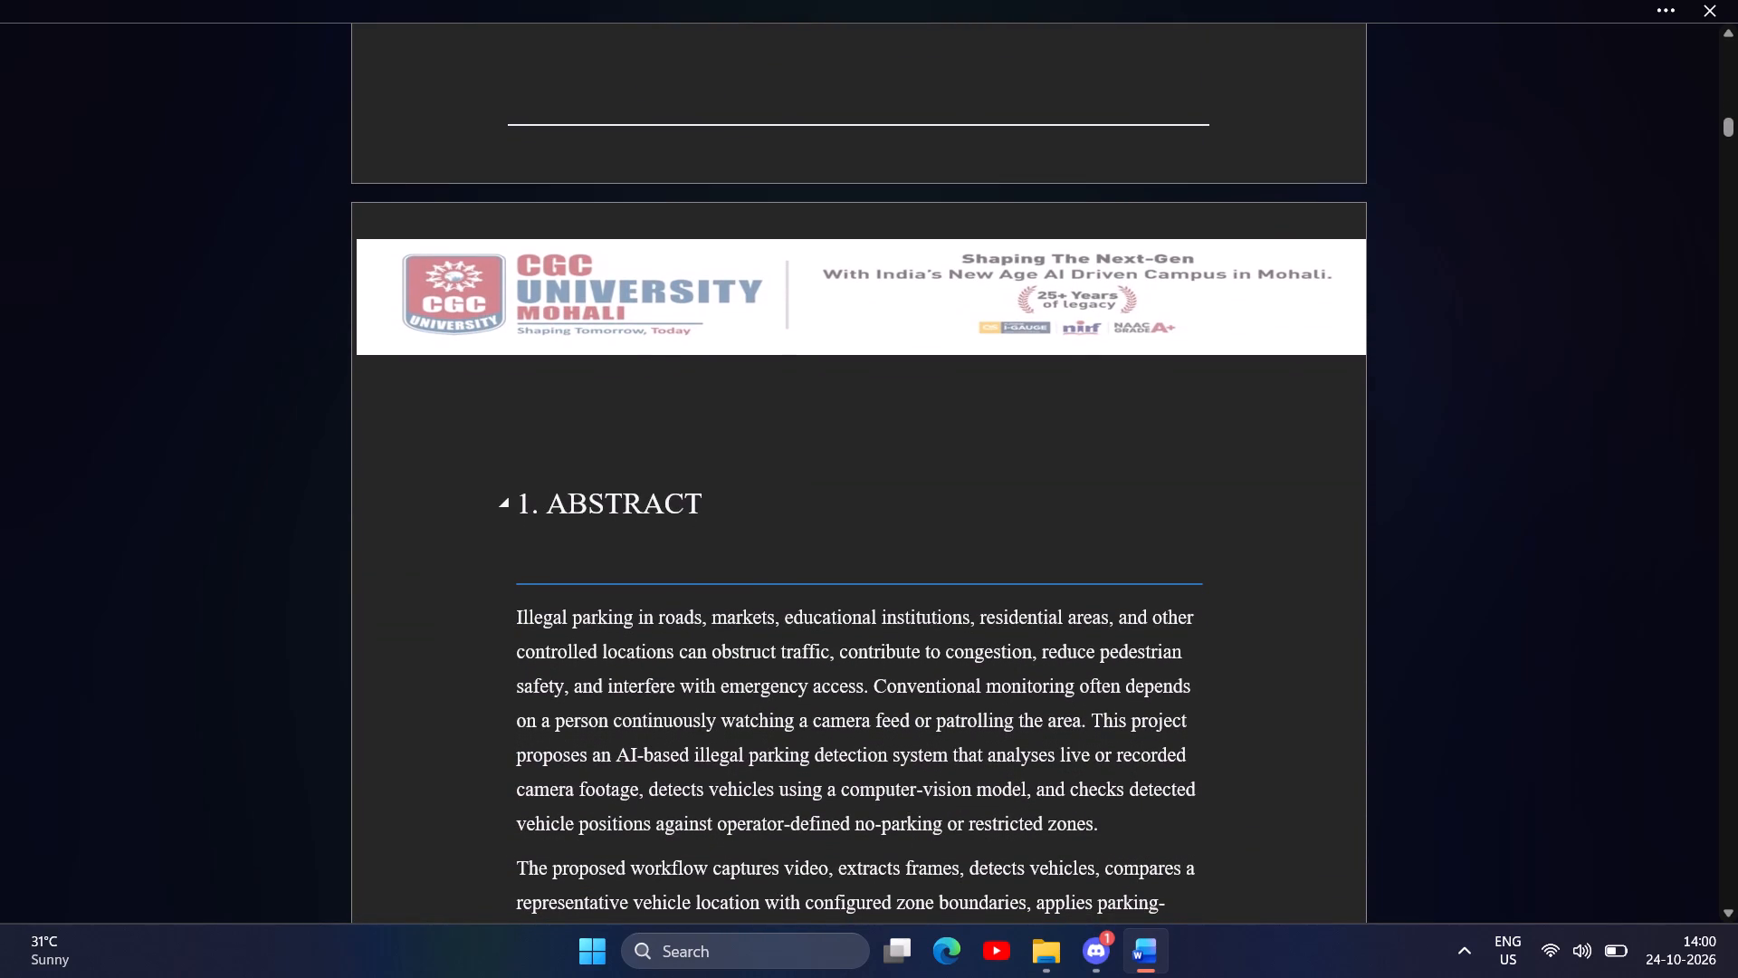
{"action": "left_click_drag", "start_coordinate": [712, 506], "coordinate": [542, 505]}
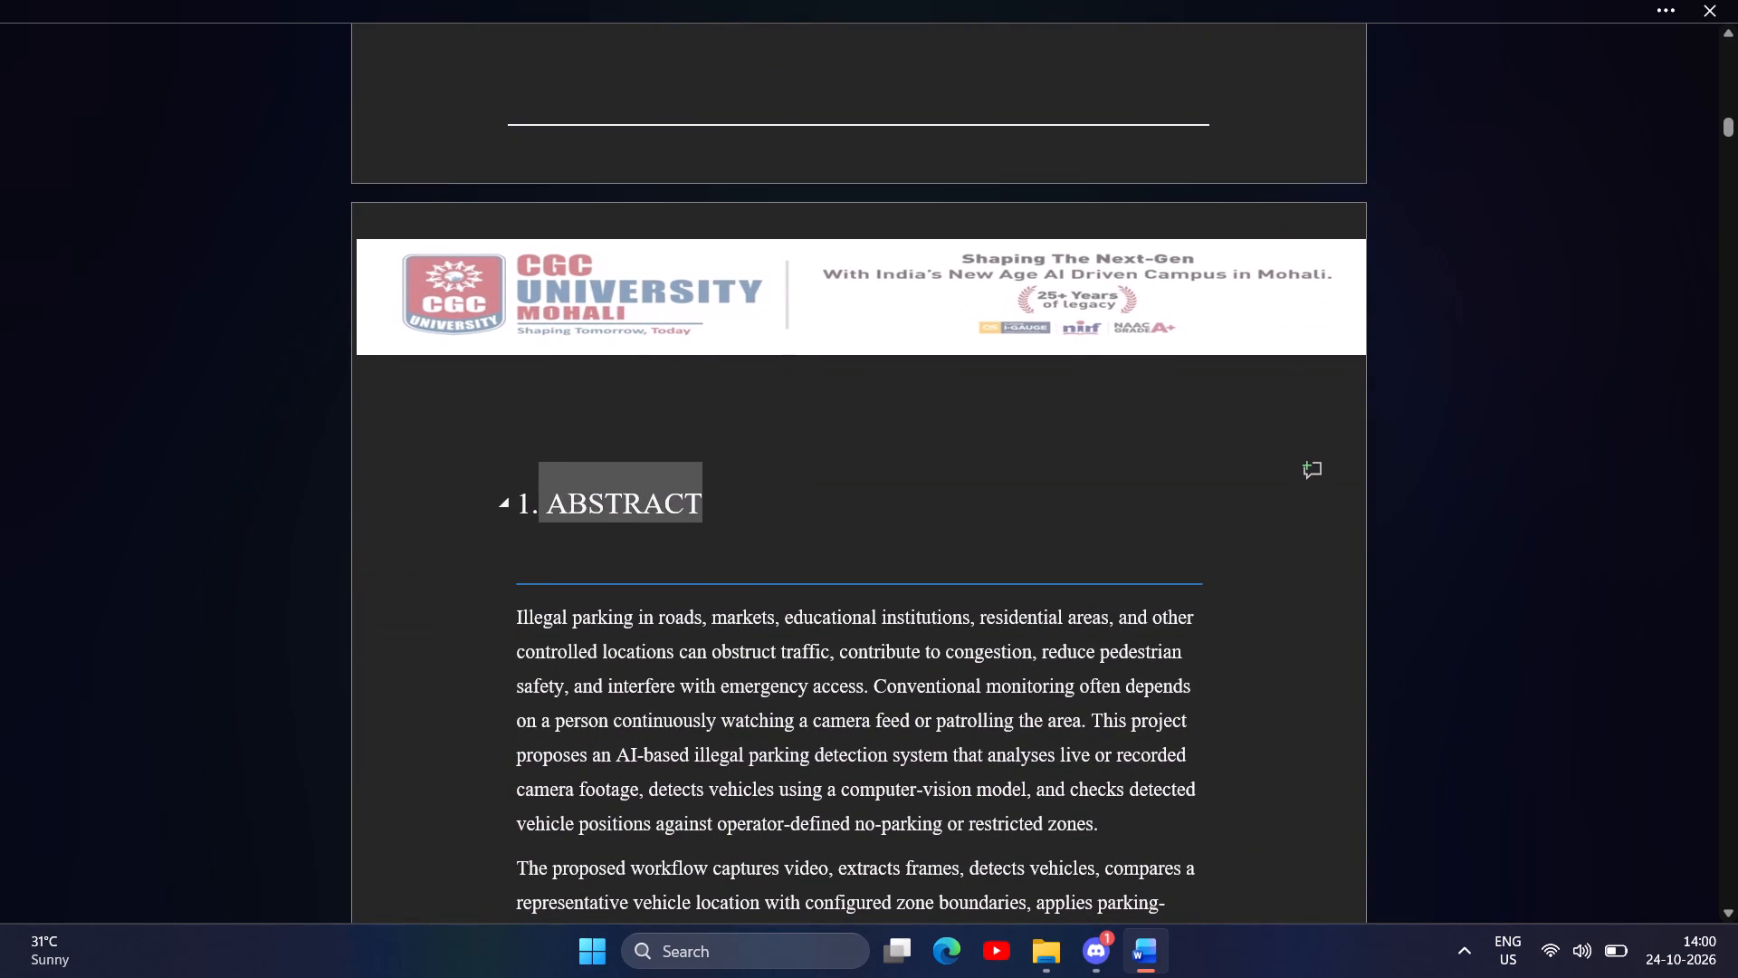
{"action": "left_click_drag", "start_coordinate": [542, 505], "coordinate": [549, 504]}
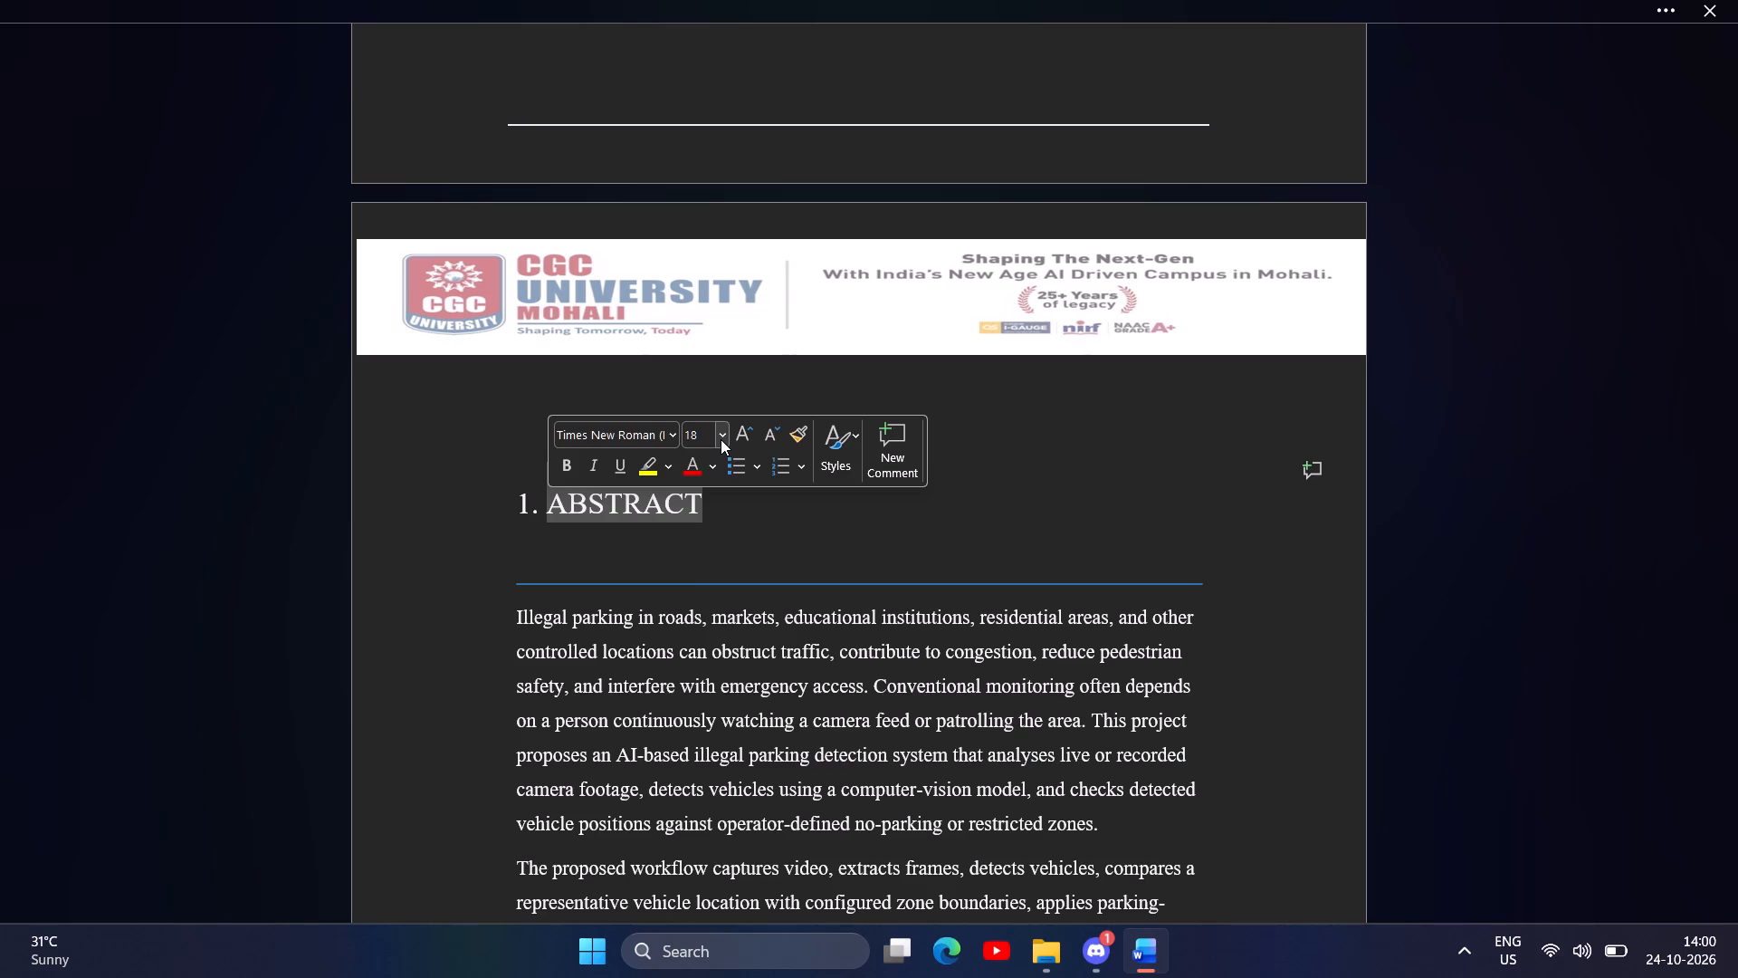
{"action": "left_click", "coordinate": [721, 439]}
{"action": "left_click", "coordinate": [692, 624]}
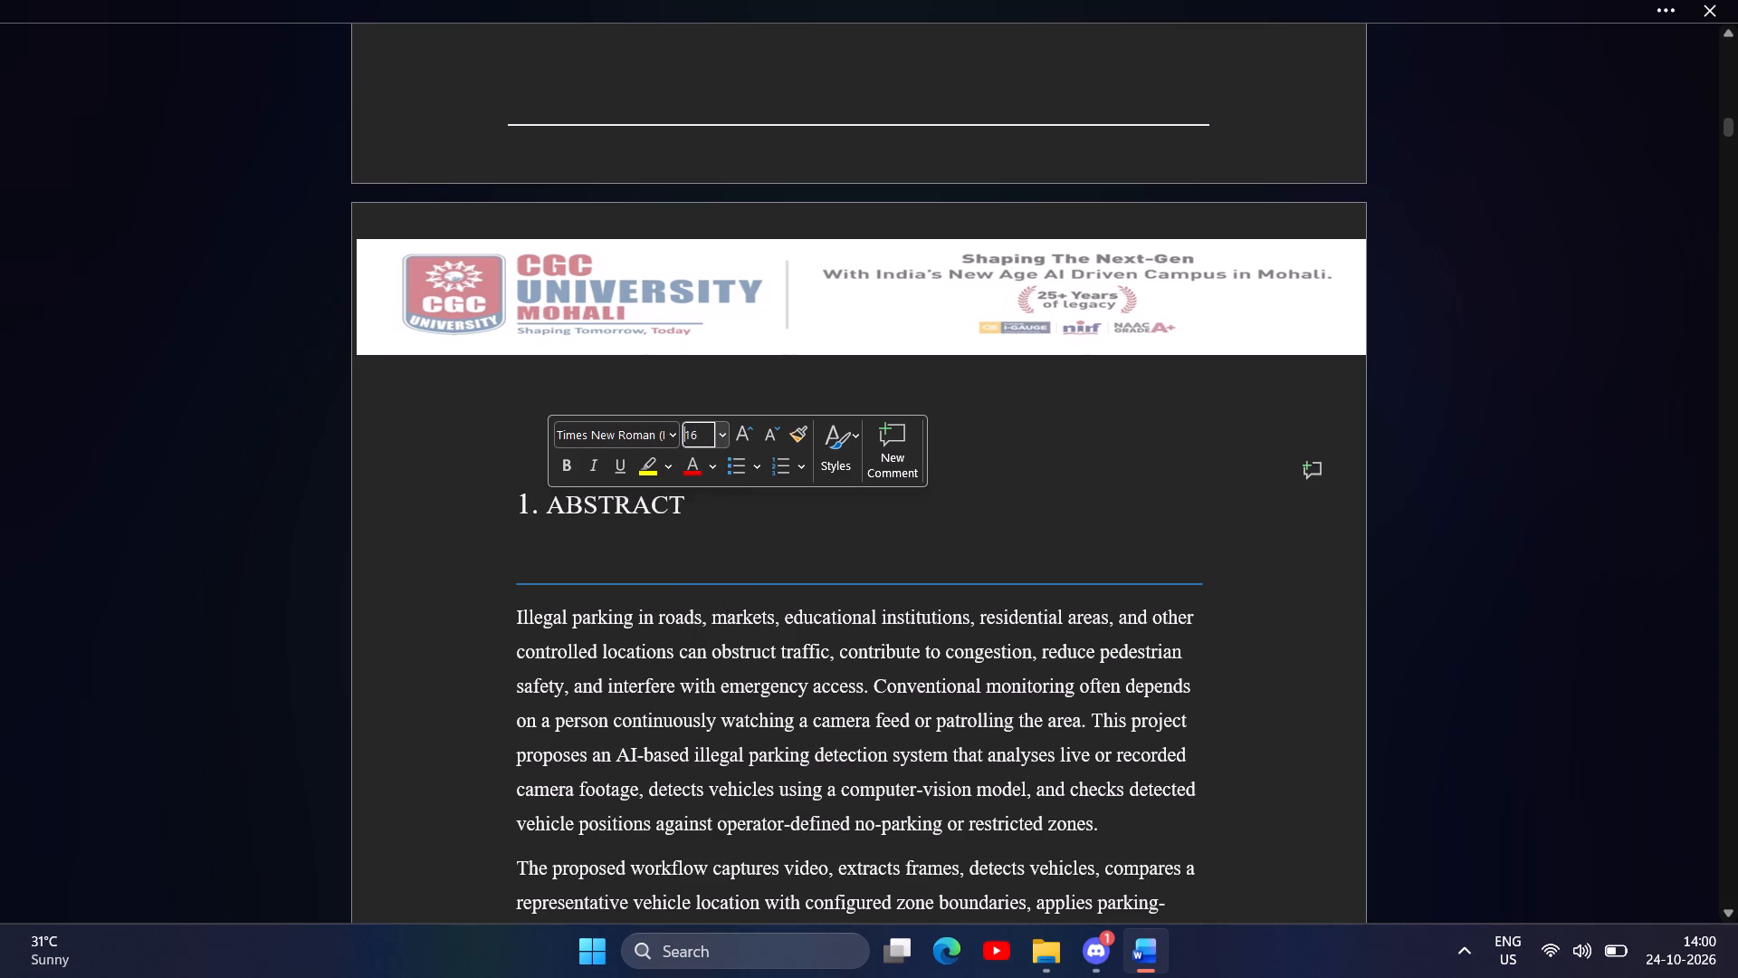
{"action": "left_click", "coordinate": [1369, 567]}
Check the font size of the word INTRODUCTION in the "2. INTRODUCTION" heading above section 2.2.
{"action": "scroll", "coordinate": [1369, 567], "scroll_direction": "down", "scroll_amount": 3}
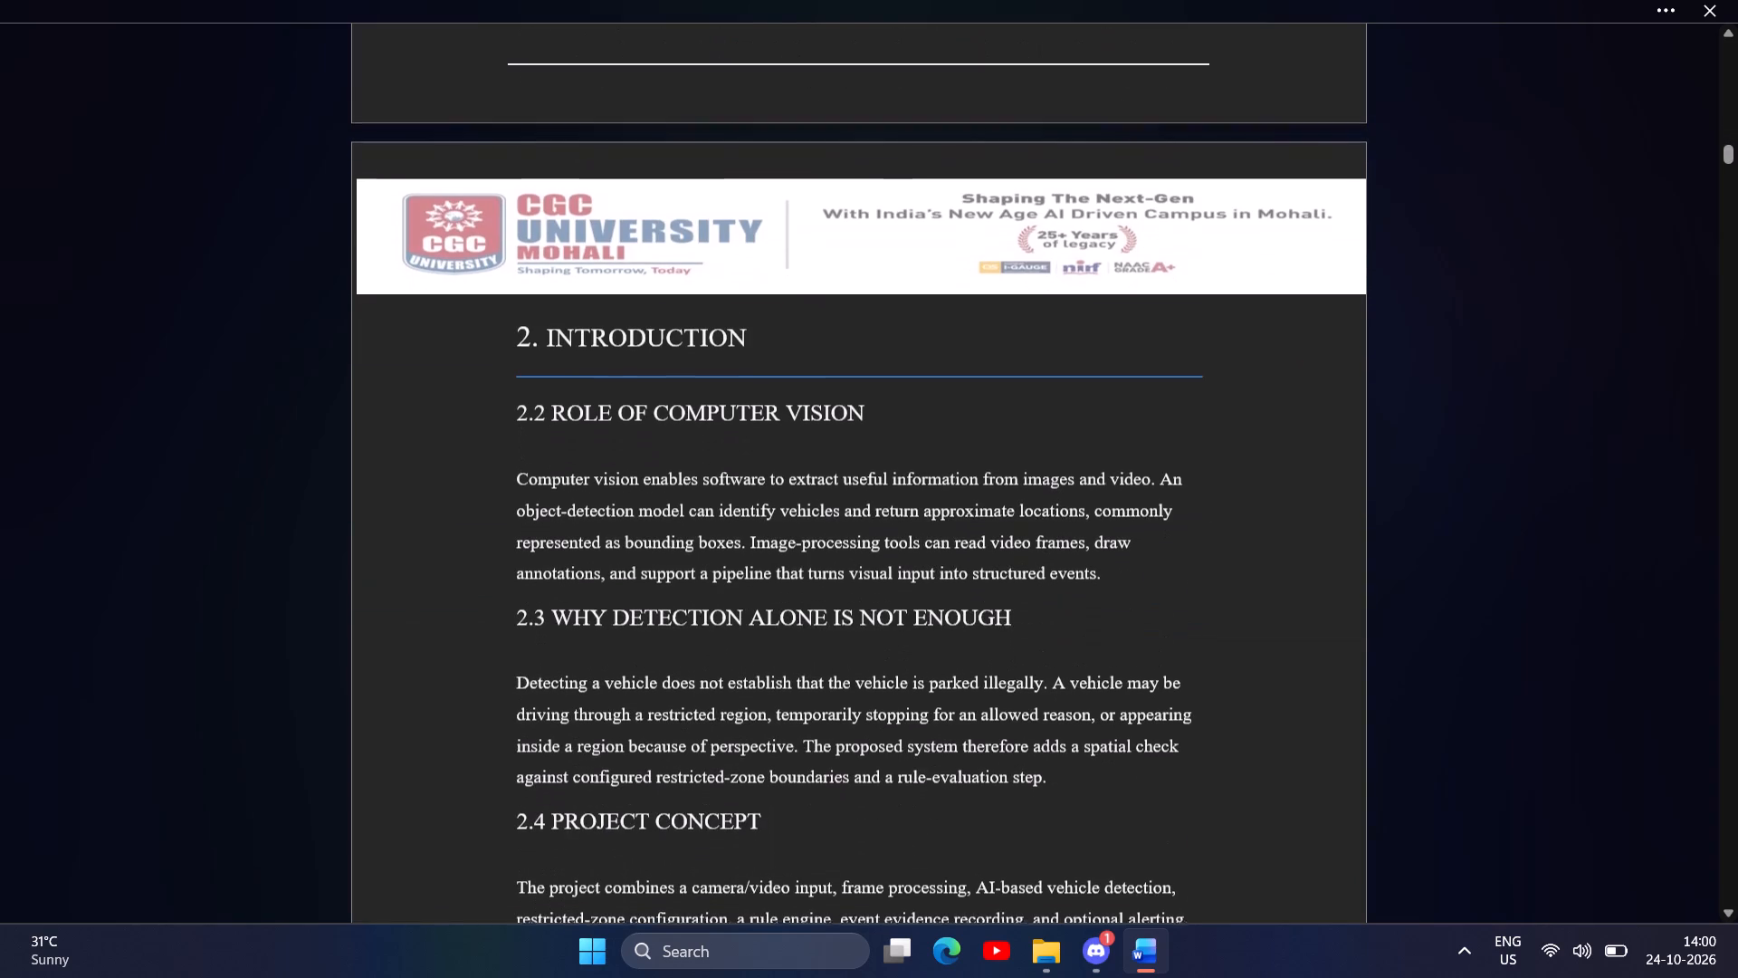
{"action": "right_click", "coordinate": [1369, 567]}
{"action": "left_click_drag", "start_coordinate": [749, 333], "coordinate": [638, 329]}
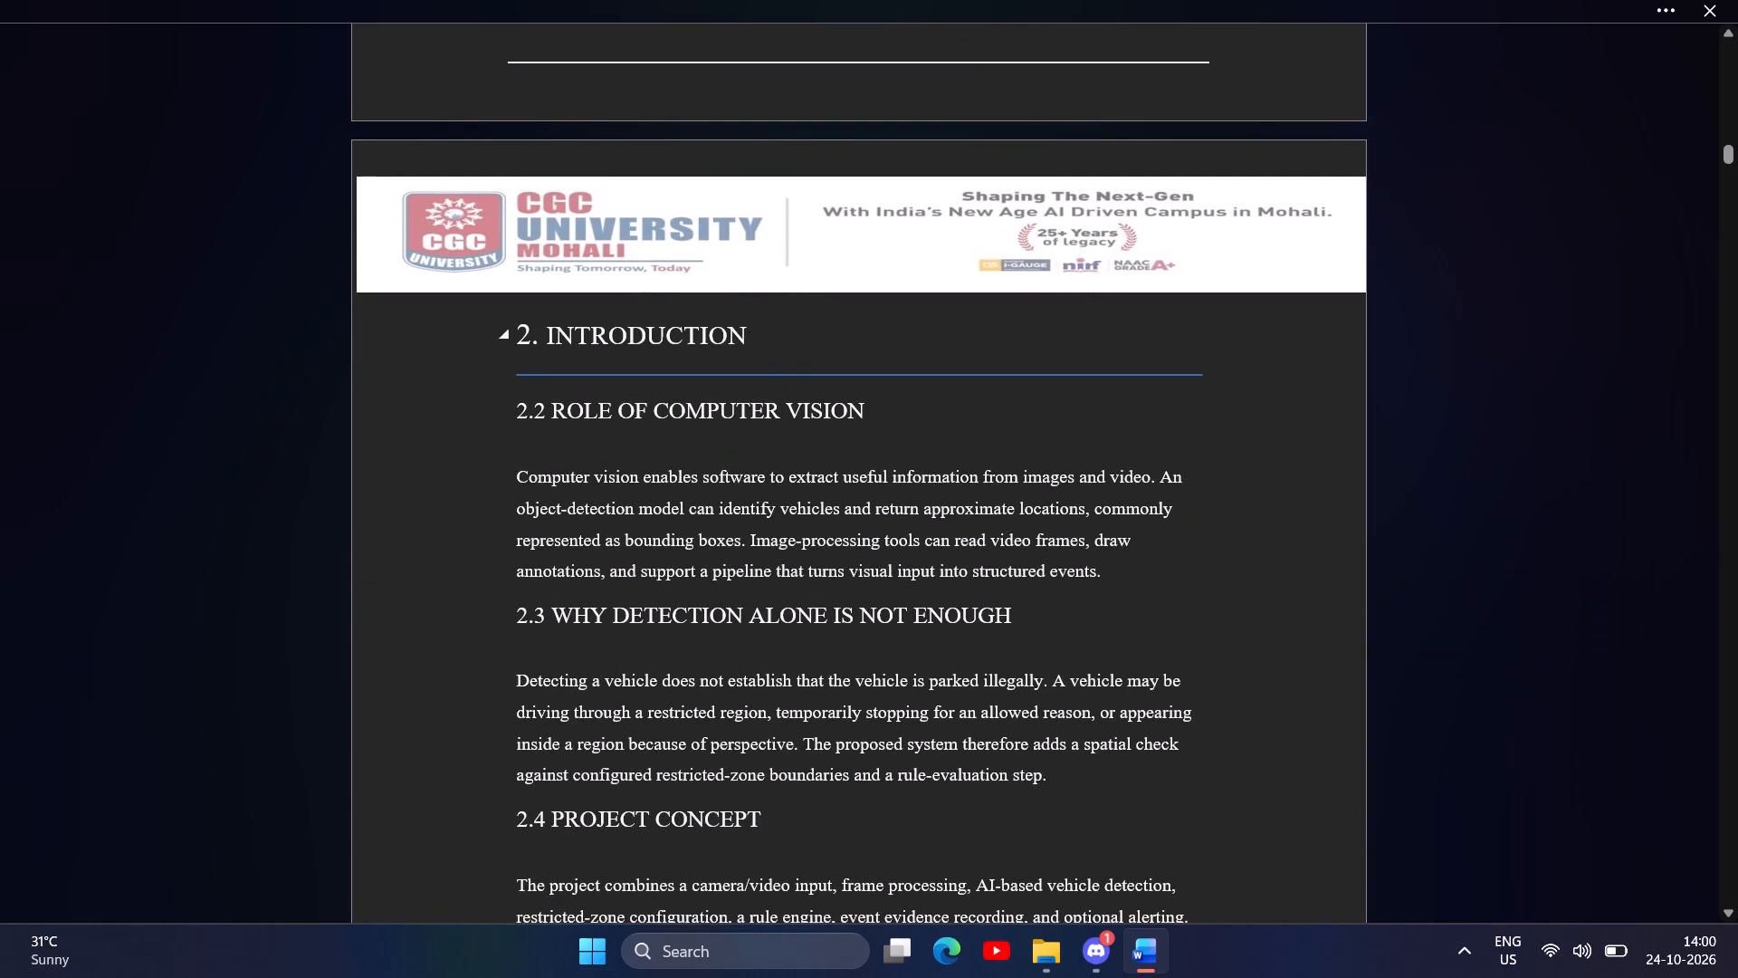
{"action": "left_click_drag", "start_coordinate": [638, 329], "coordinate": [587, 326]}
{"action": "left_click_drag", "start_coordinate": [751, 339], "coordinate": [542, 341]}
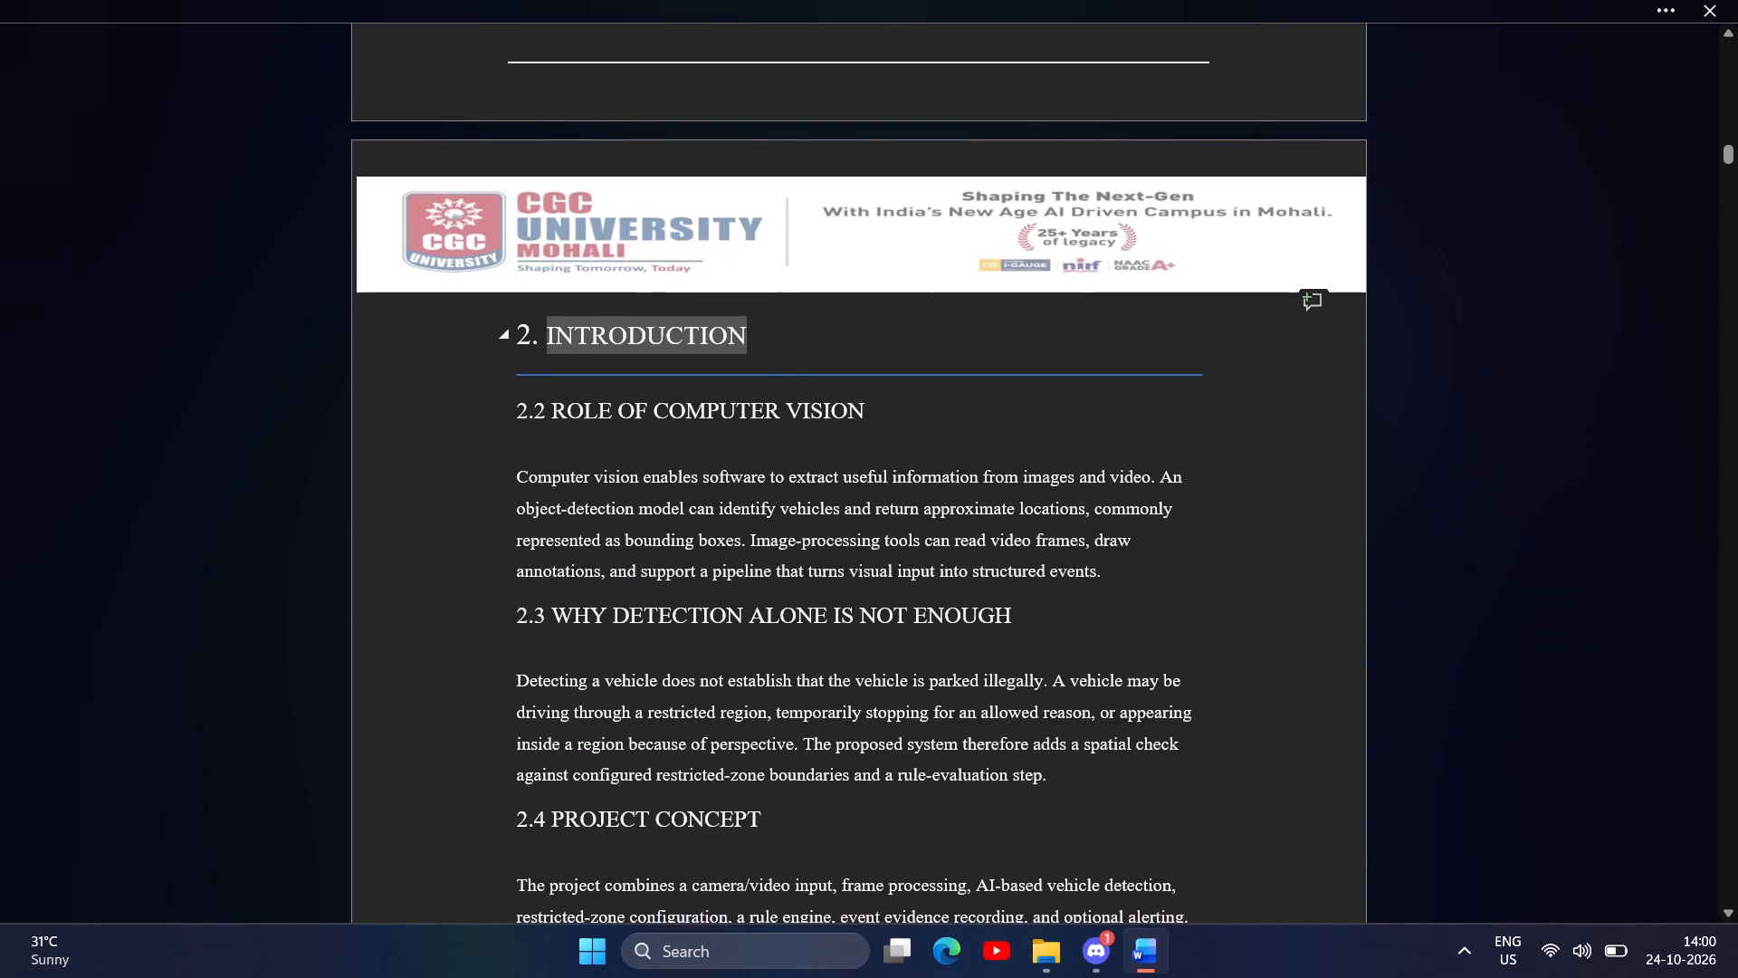
{"action": "left_click_drag", "start_coordinate": [542, 341], "coordinate": [553, 341]}
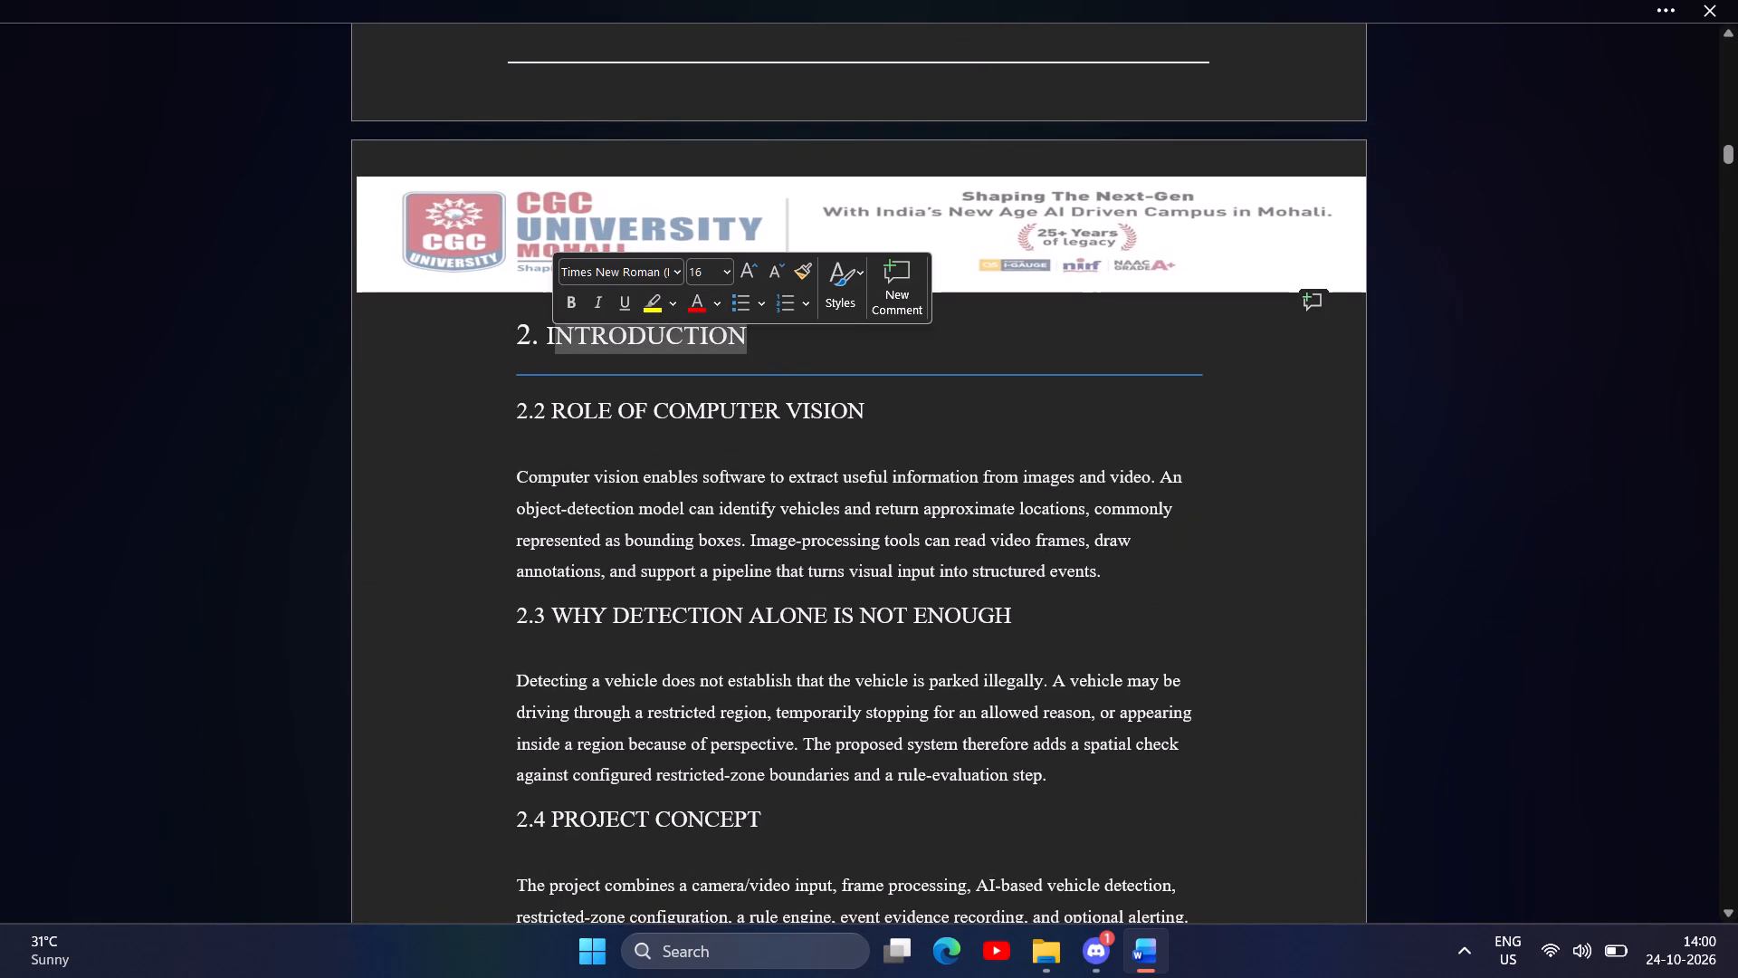
{"action": "left_click", "coordinate": [1396, 634]}
Set the text "INTRODUCTION — MOTIVATION AND CONTEXT" in the section 2 heading above 2.5 to font size 16.
{"action": "scroll", "coordinate": [1396, 634], "scroll_direction": "down", "scroll_amount": 2}
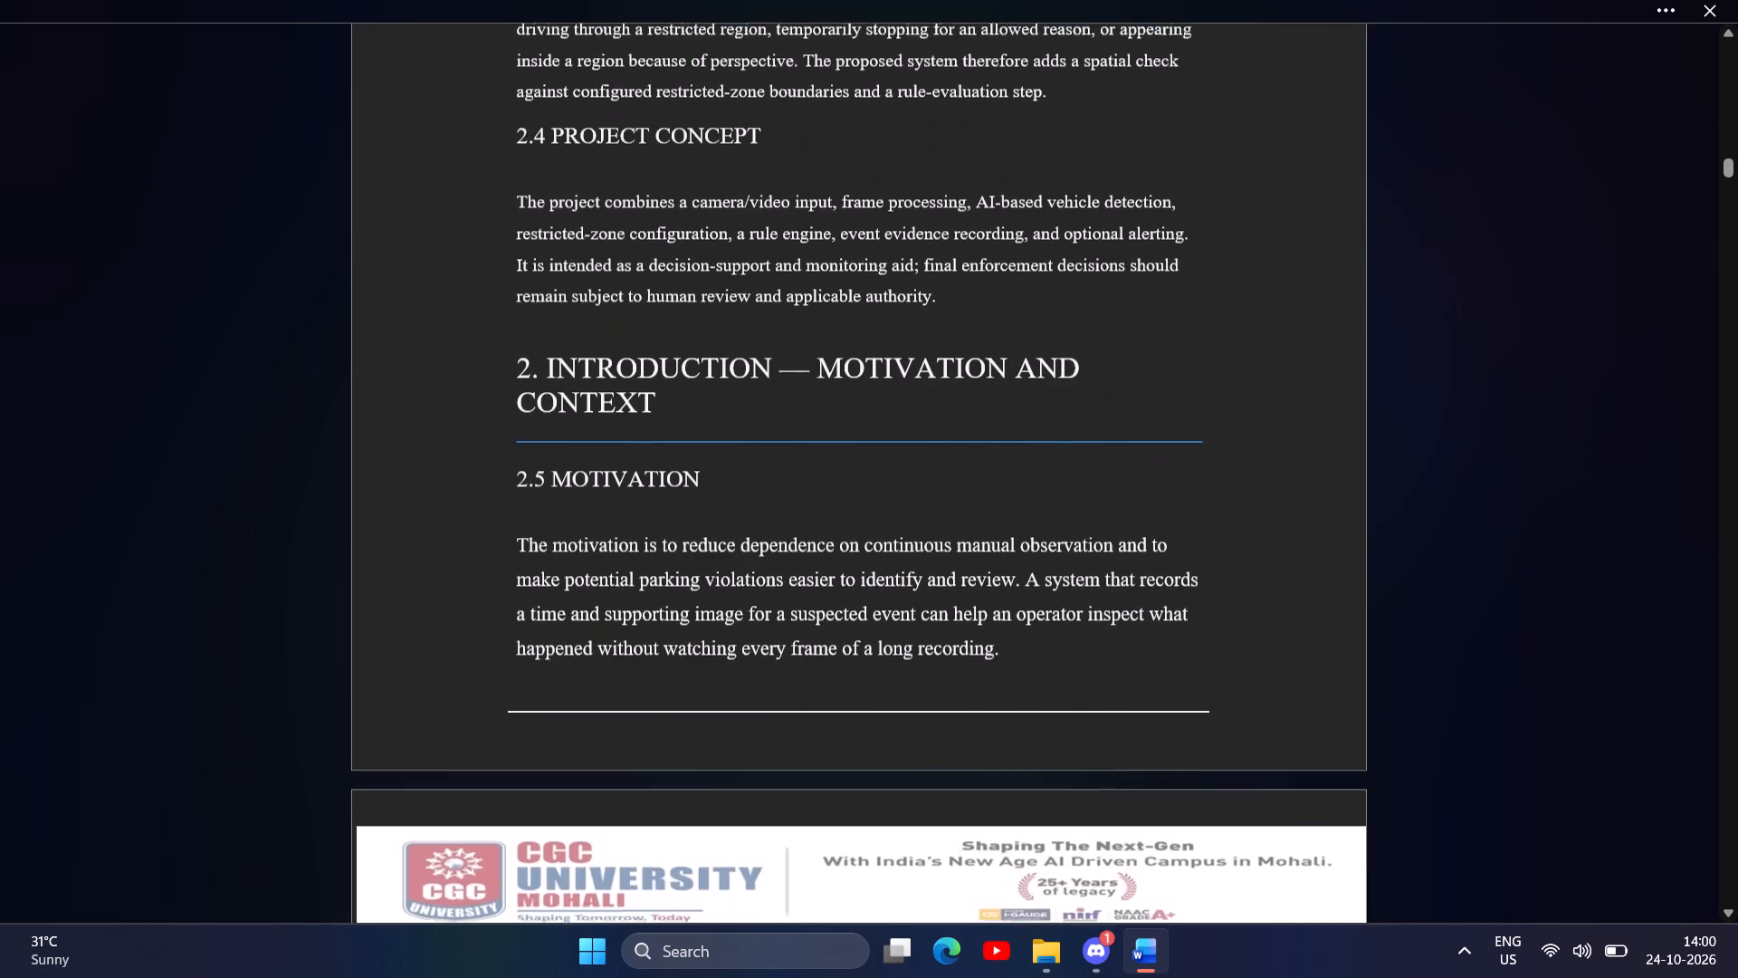
{"action": "scroll", "coordinate": [1396, 634], "scroll_direction": "down", "scroll_amount": 2}
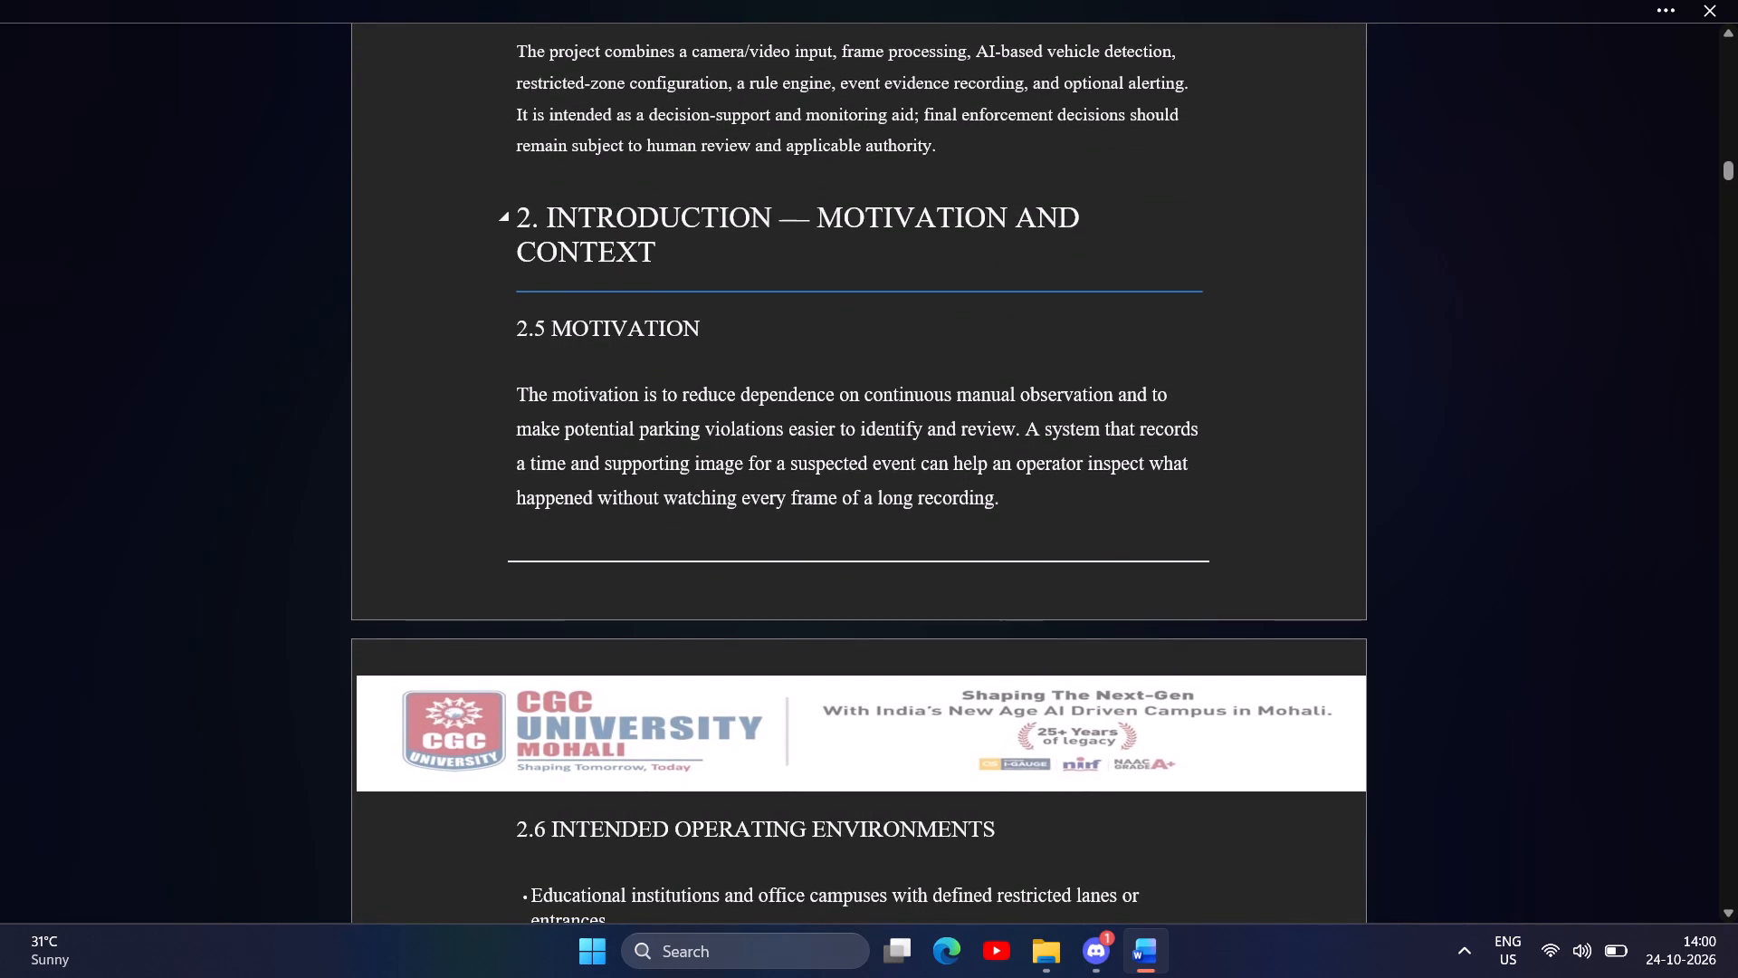
{"action": "left_click_drag", "start_coordinate": [670, 263], "coordinate": [564, 215]}
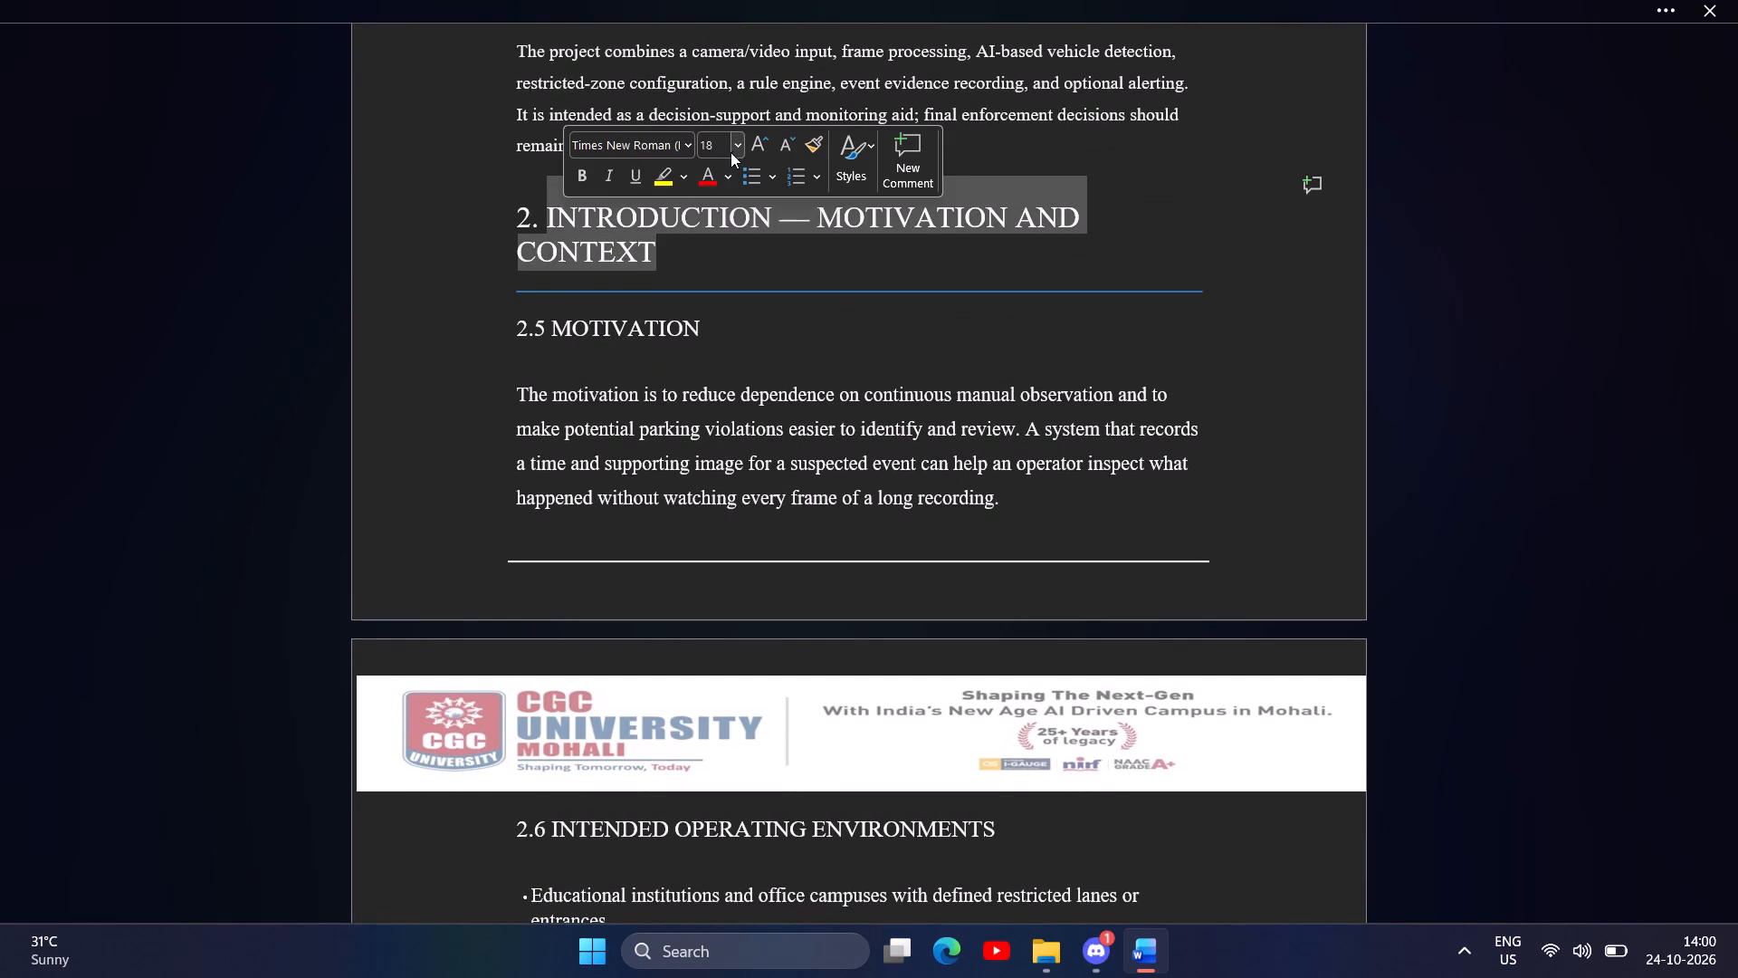
{"action": "left_click", "coordinate": [732, 151]}
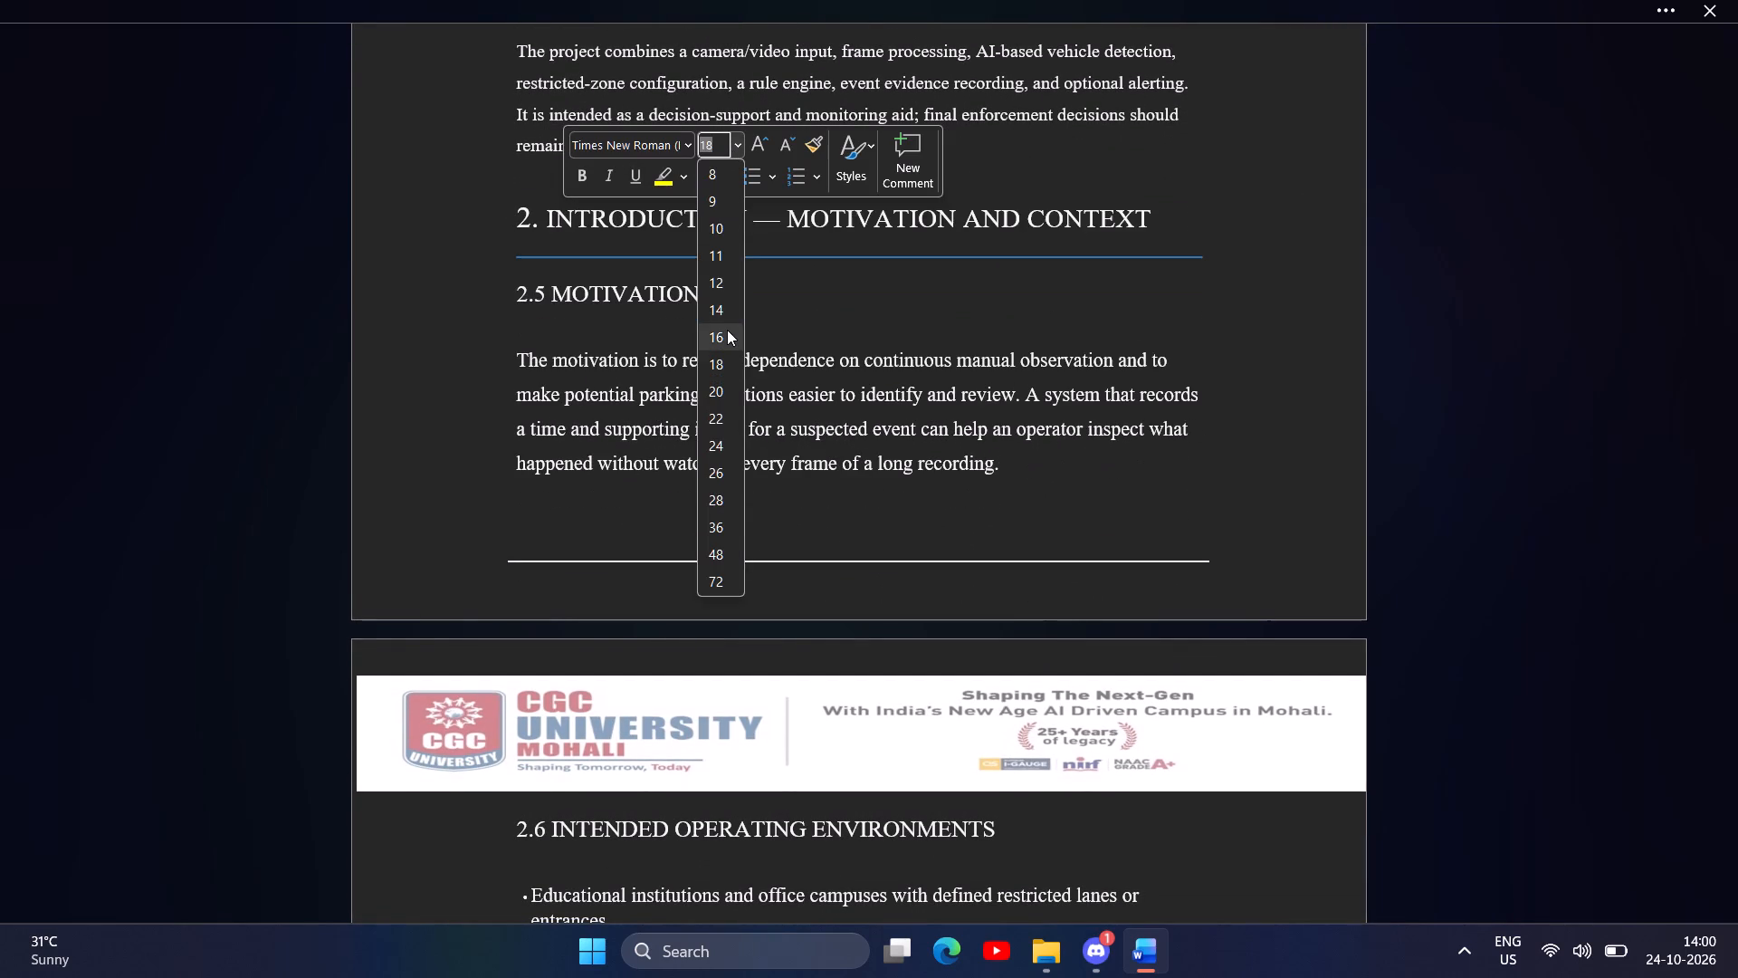
{"action": "left_click", "coordinate": [727, 330]}
{"action": "left_click", "coordinate": [1196, 523]}
Set the text "PROBLEM STATEMENT AND OBJECTIVES" in the section 3 heading to font size 16.
{"action": "scroll", "coordinate": [1196, 523], "scroll_direction": "down", "scroll_amount": 1}
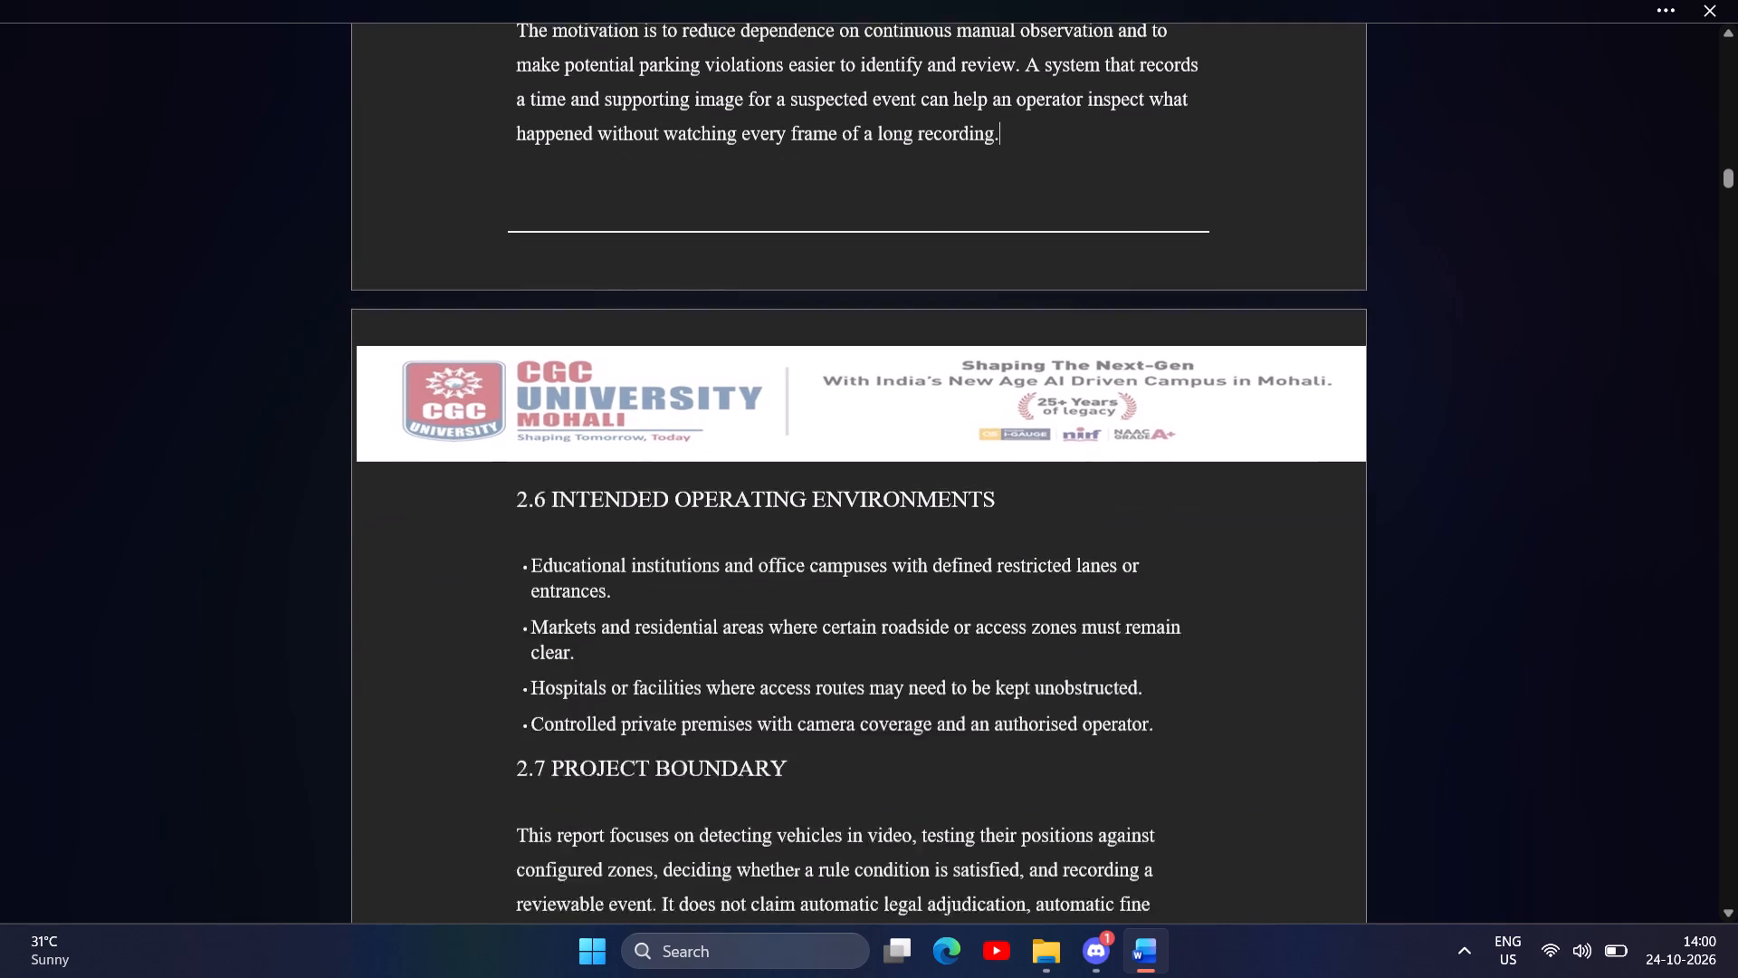
{"action": "scroll", "coordinate": [1196, 523], "scroll_direction": "down", "scroll_amount": 1}
{"action": "scroll", "coordinate": [1061, 714], "scroll_direction": "down", "scroll_amount": 2}
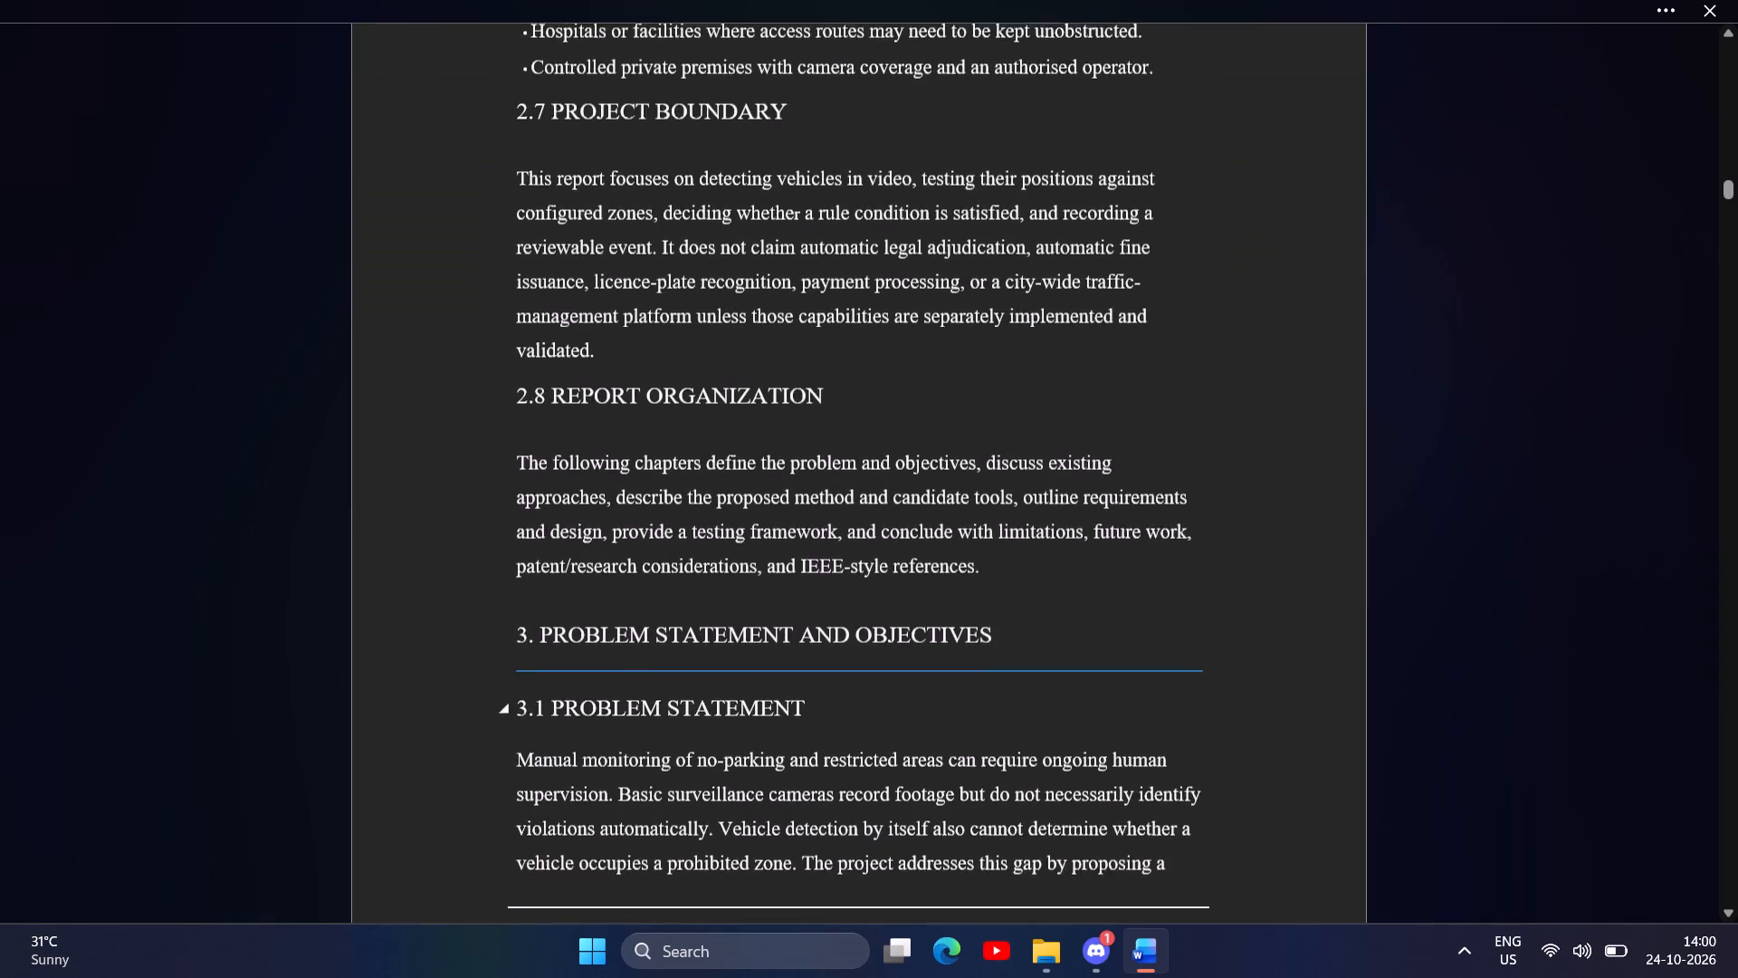
{"action": "scroll", "coordinate": [1061, 714], "scroll_direction": "down", "scroll_amount": 1}
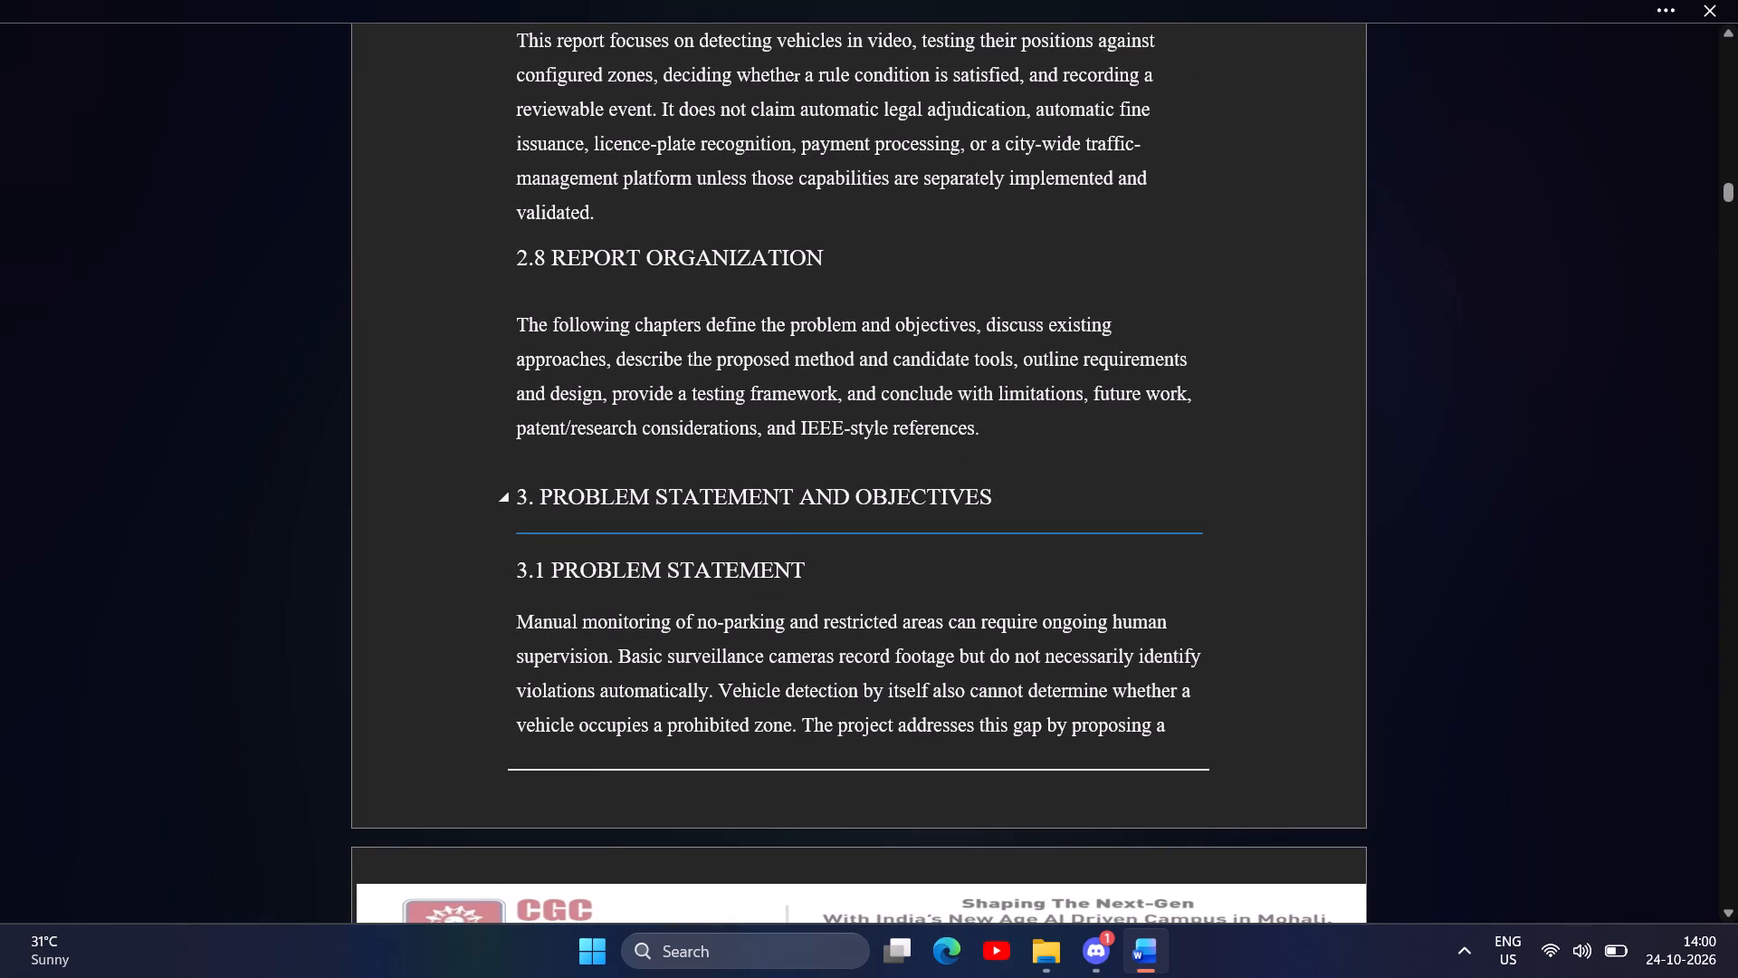
{"action": "left_click_drag", "start_coordinate": [998, 501], "coordinate": [572, 483]}
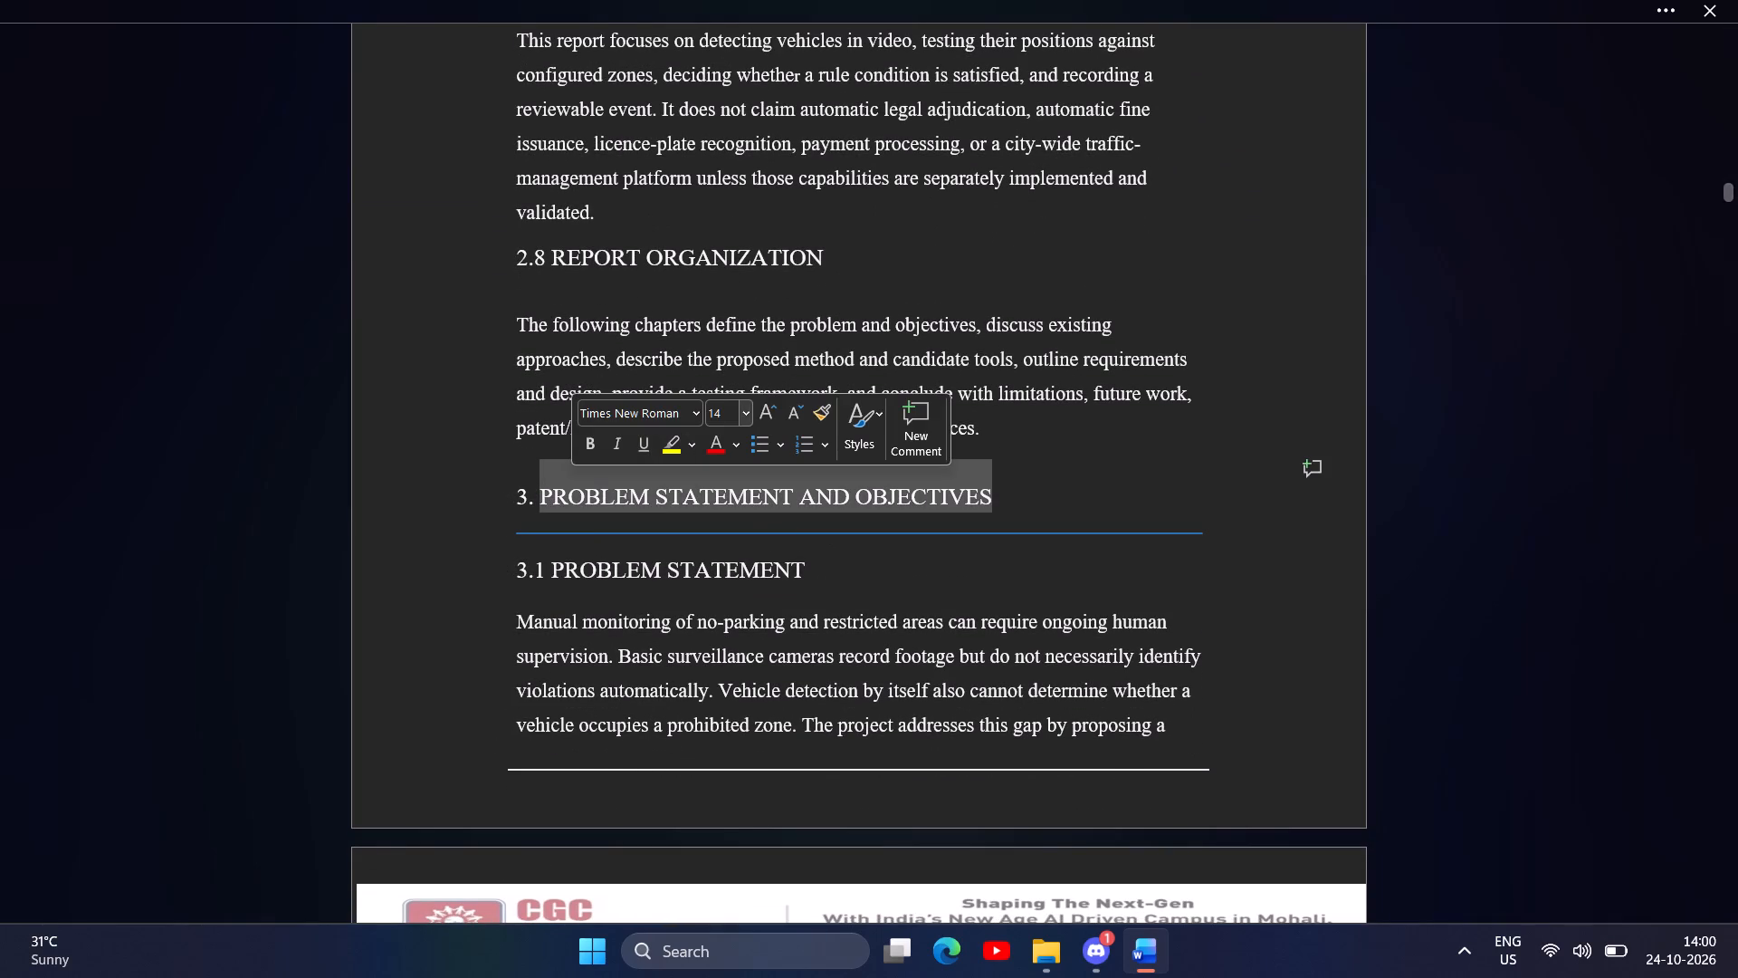
{"action": "left_click", "coordinate": [746, 407]}
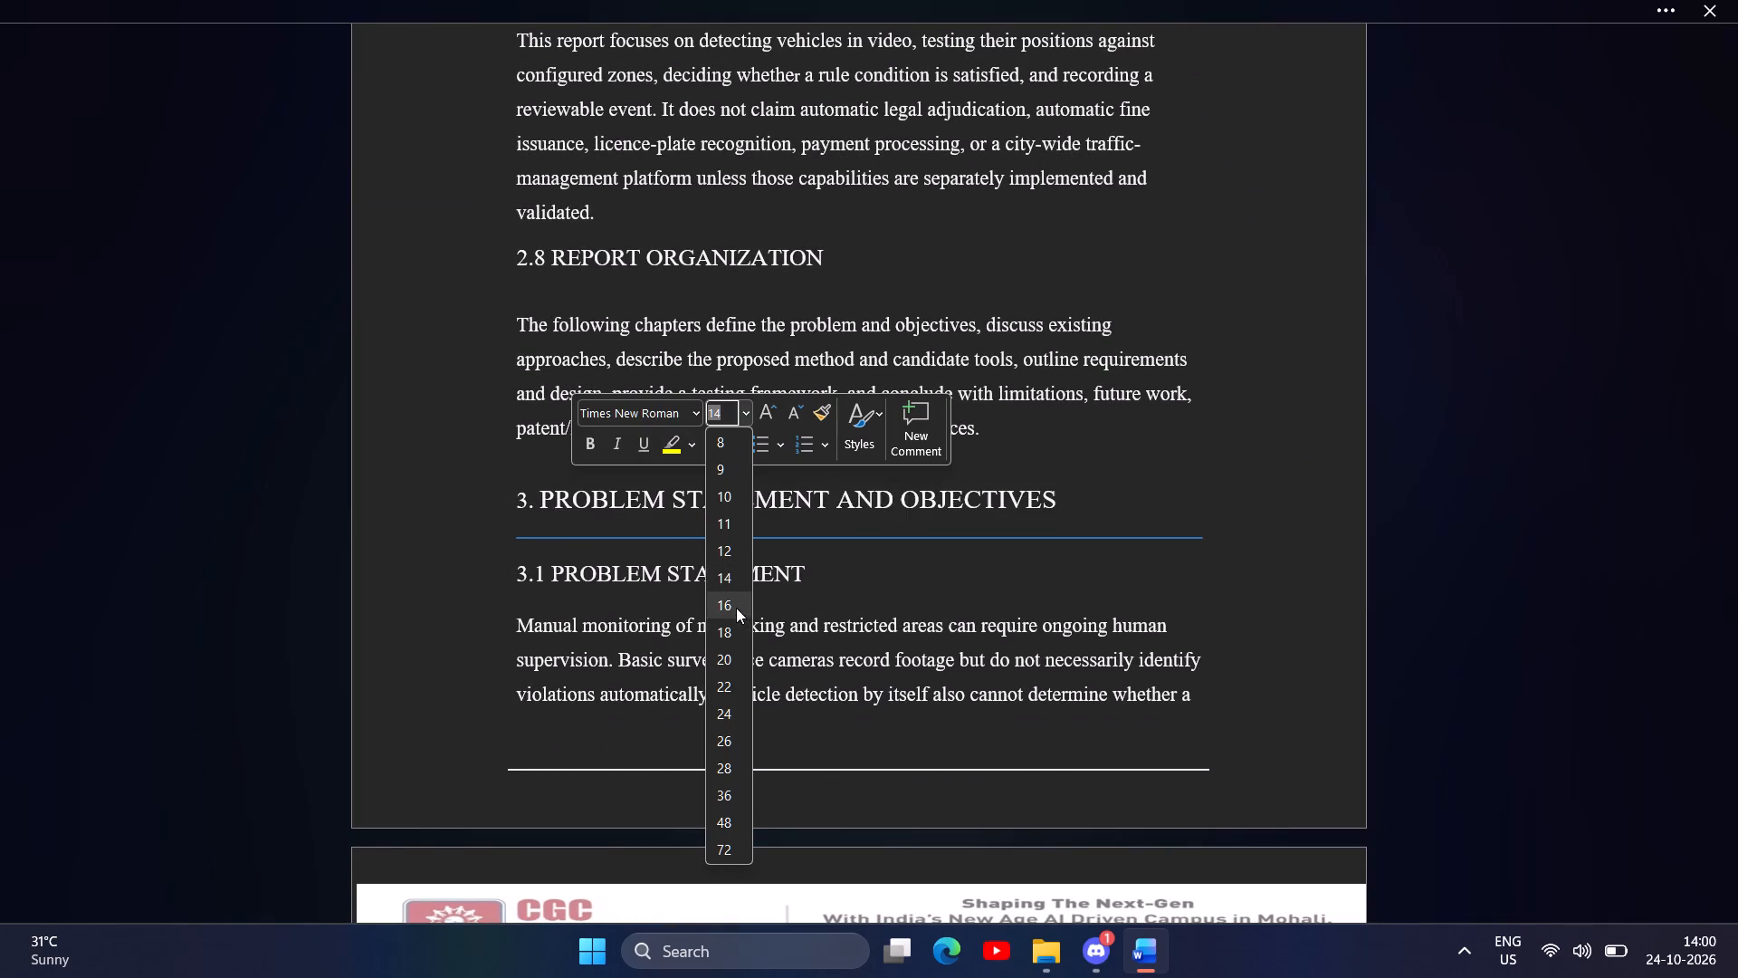
{"action": "left_click", "coordinate": [736, 608]}
{"action": "left_click", "coordinate": [1176, 570]}
Set the text "SCOPE OF THE PROJECT" in the section 4 heading to font size 16.
{"action": "scroll", "coordinate": [1176, 570], "scroll_direction": "down", "scroll_amount": 3}
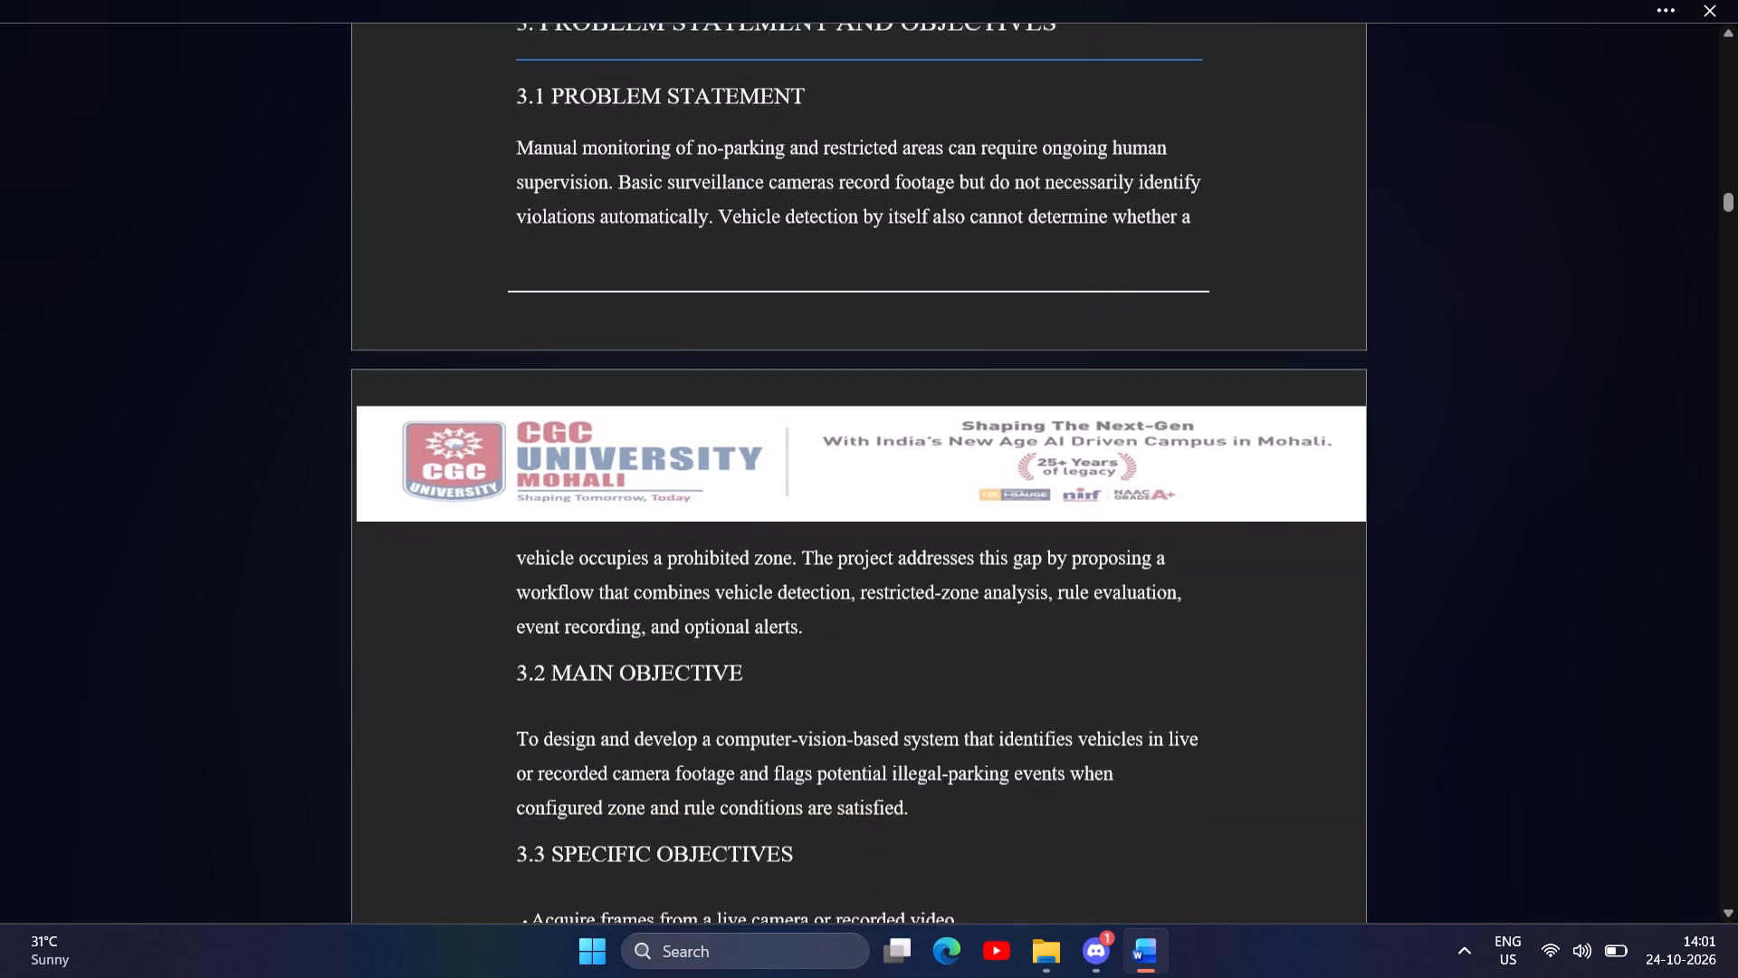
{"action": "scroll", "coordinate": [1176, 570], "scroll_direction": "down", "scroll_amount": 1}
{"action": "left_click_drag", "start_coordinate": [937, 339], "coordinate": [823, 339]}
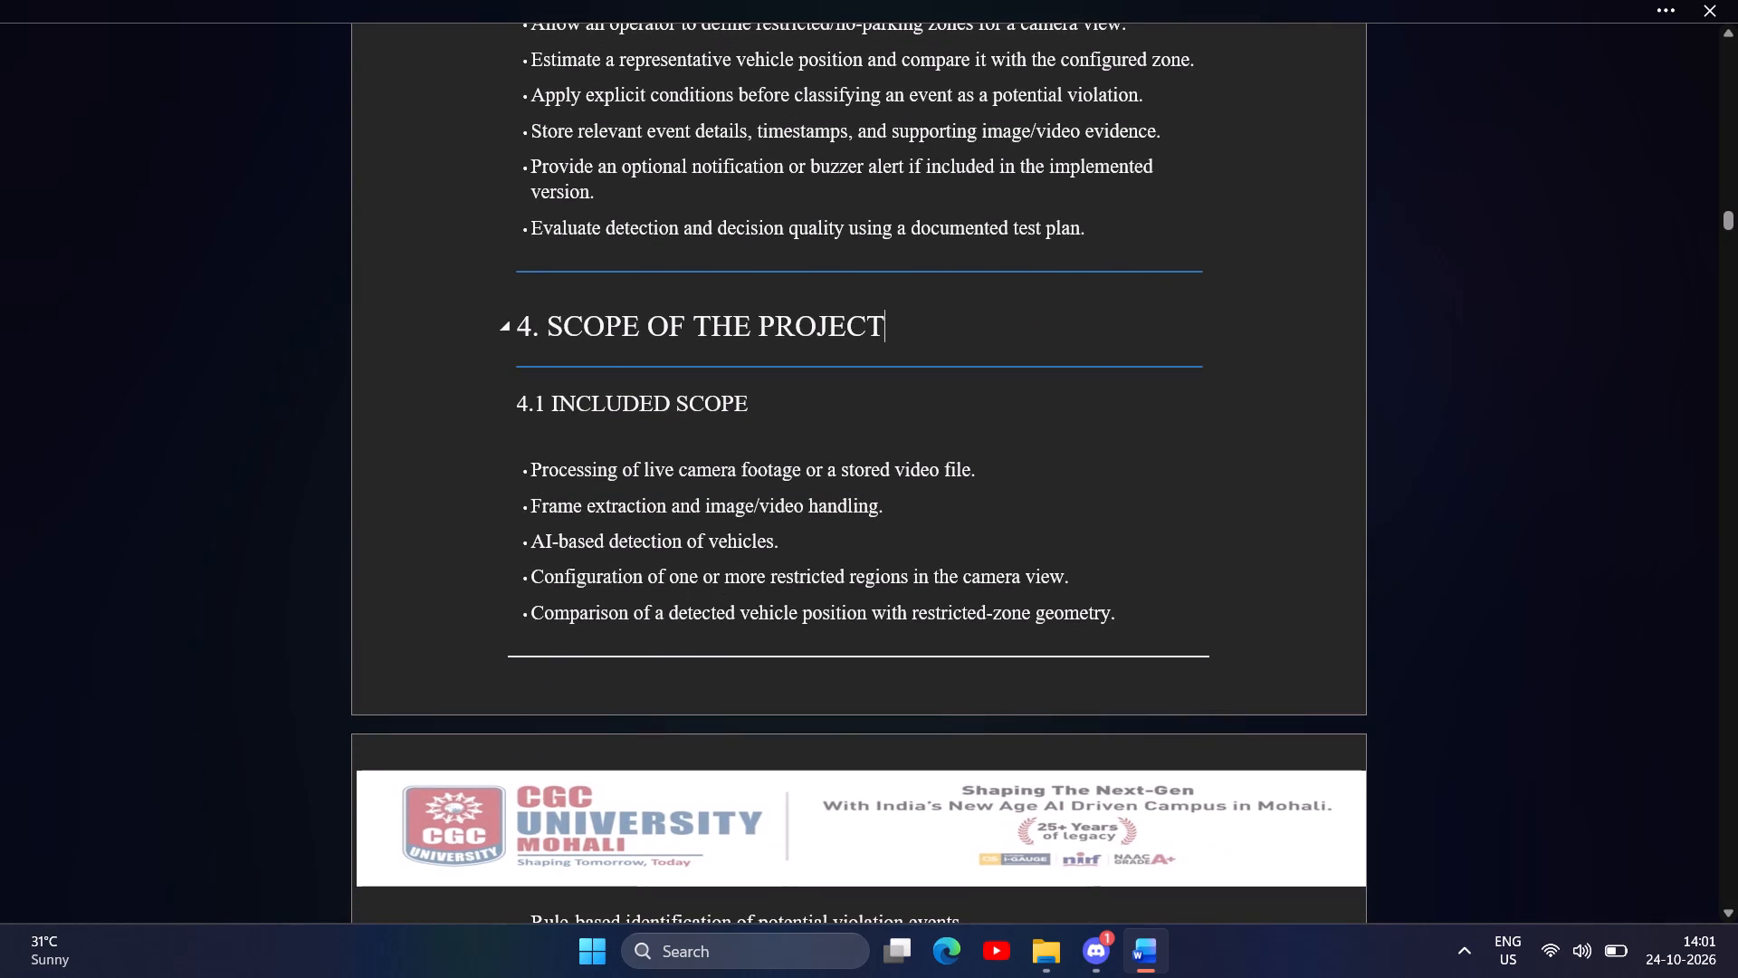
{"action": "left_click_drag", "start_coordinate": [823, 339], "coordinate": [547, 337]}
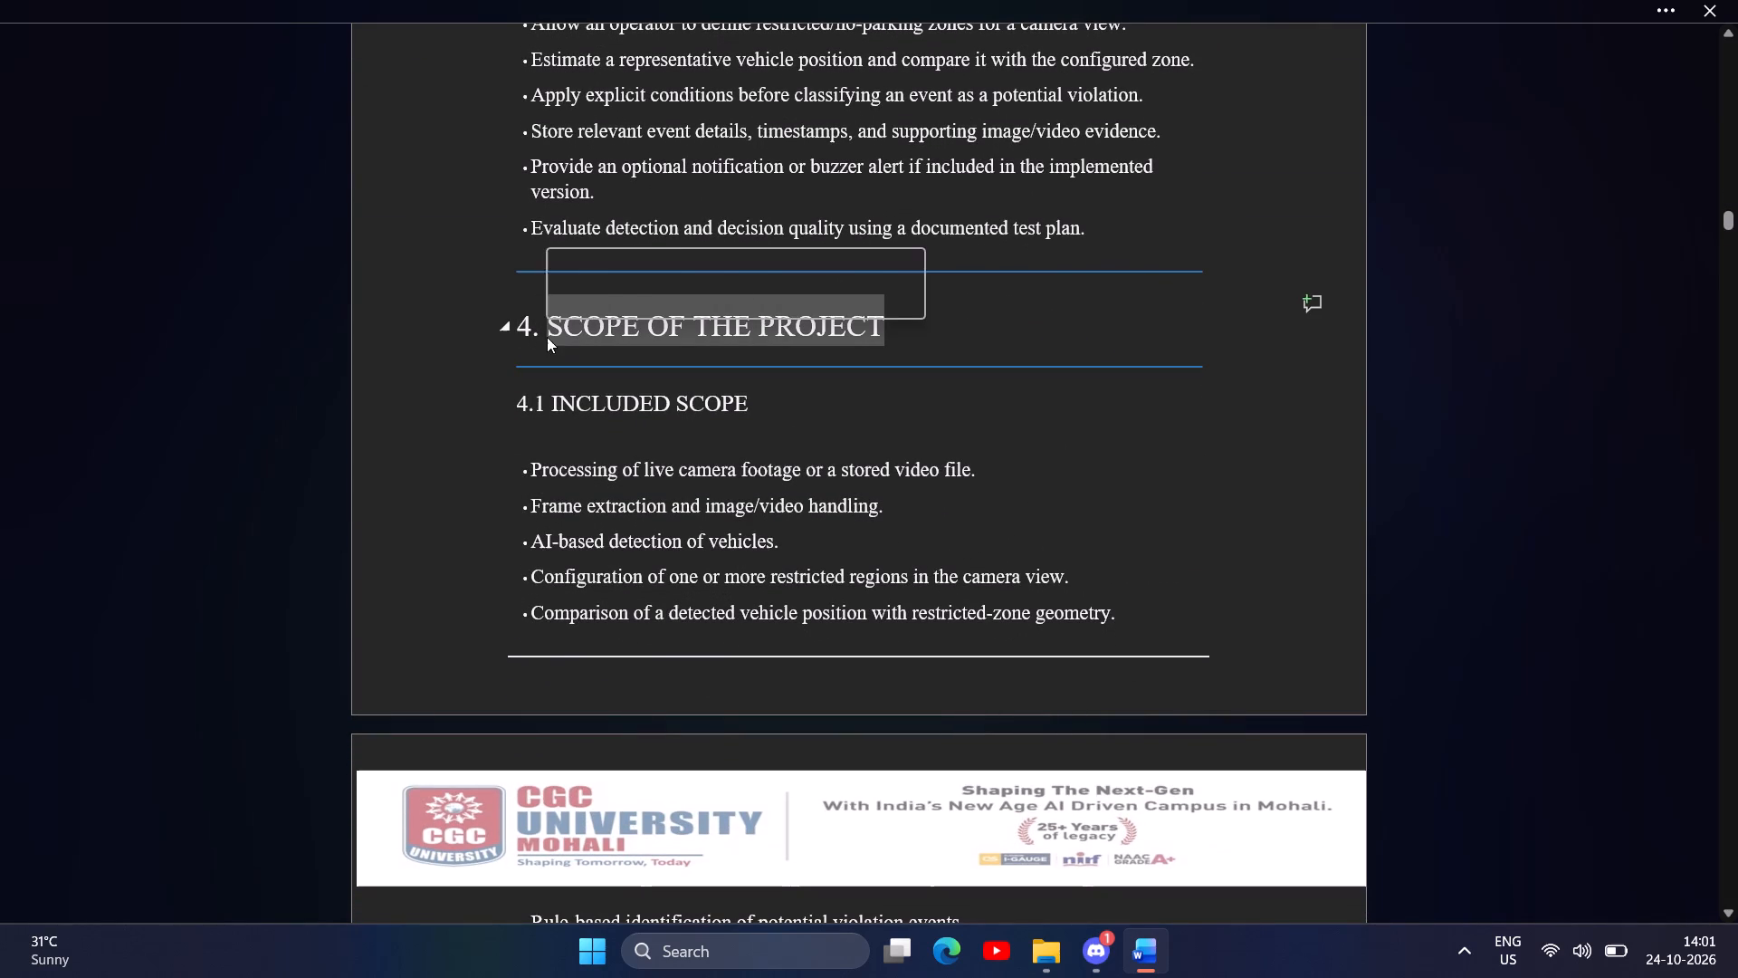
{"action": "left_click", "coordinate": [711, 273]}
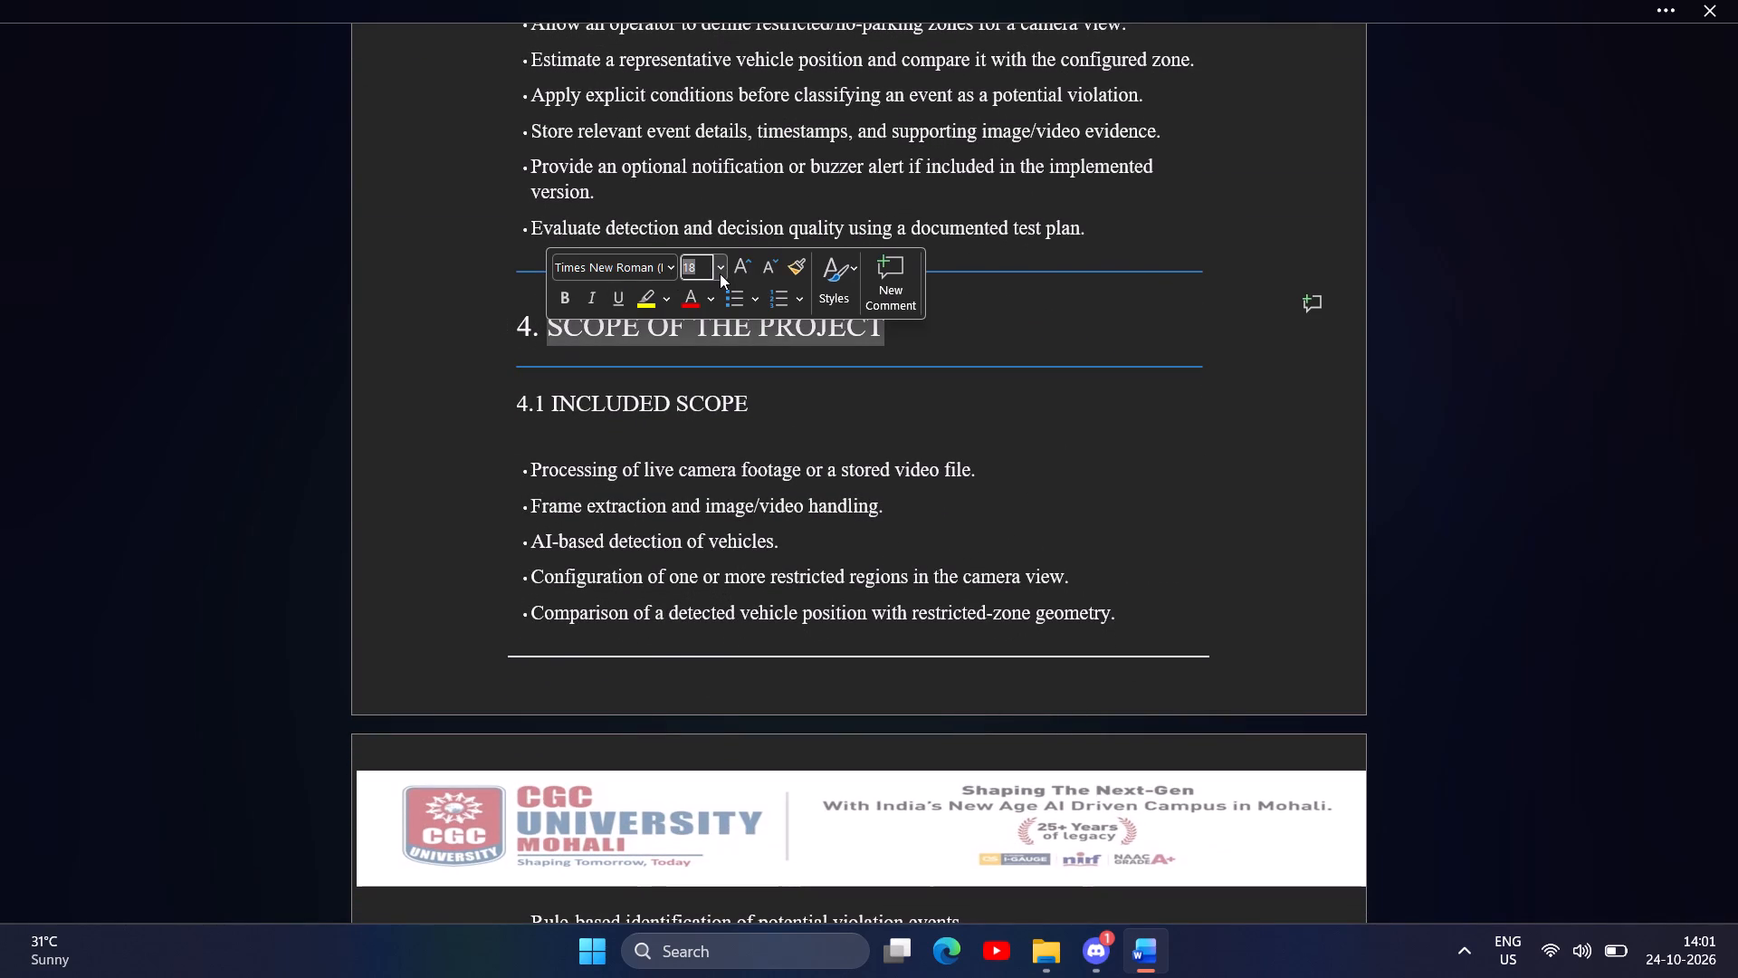
{"action": "left_click", "coordinate": [720, 273]}
{"action": "left_click", "coordinate": [703, 459]}
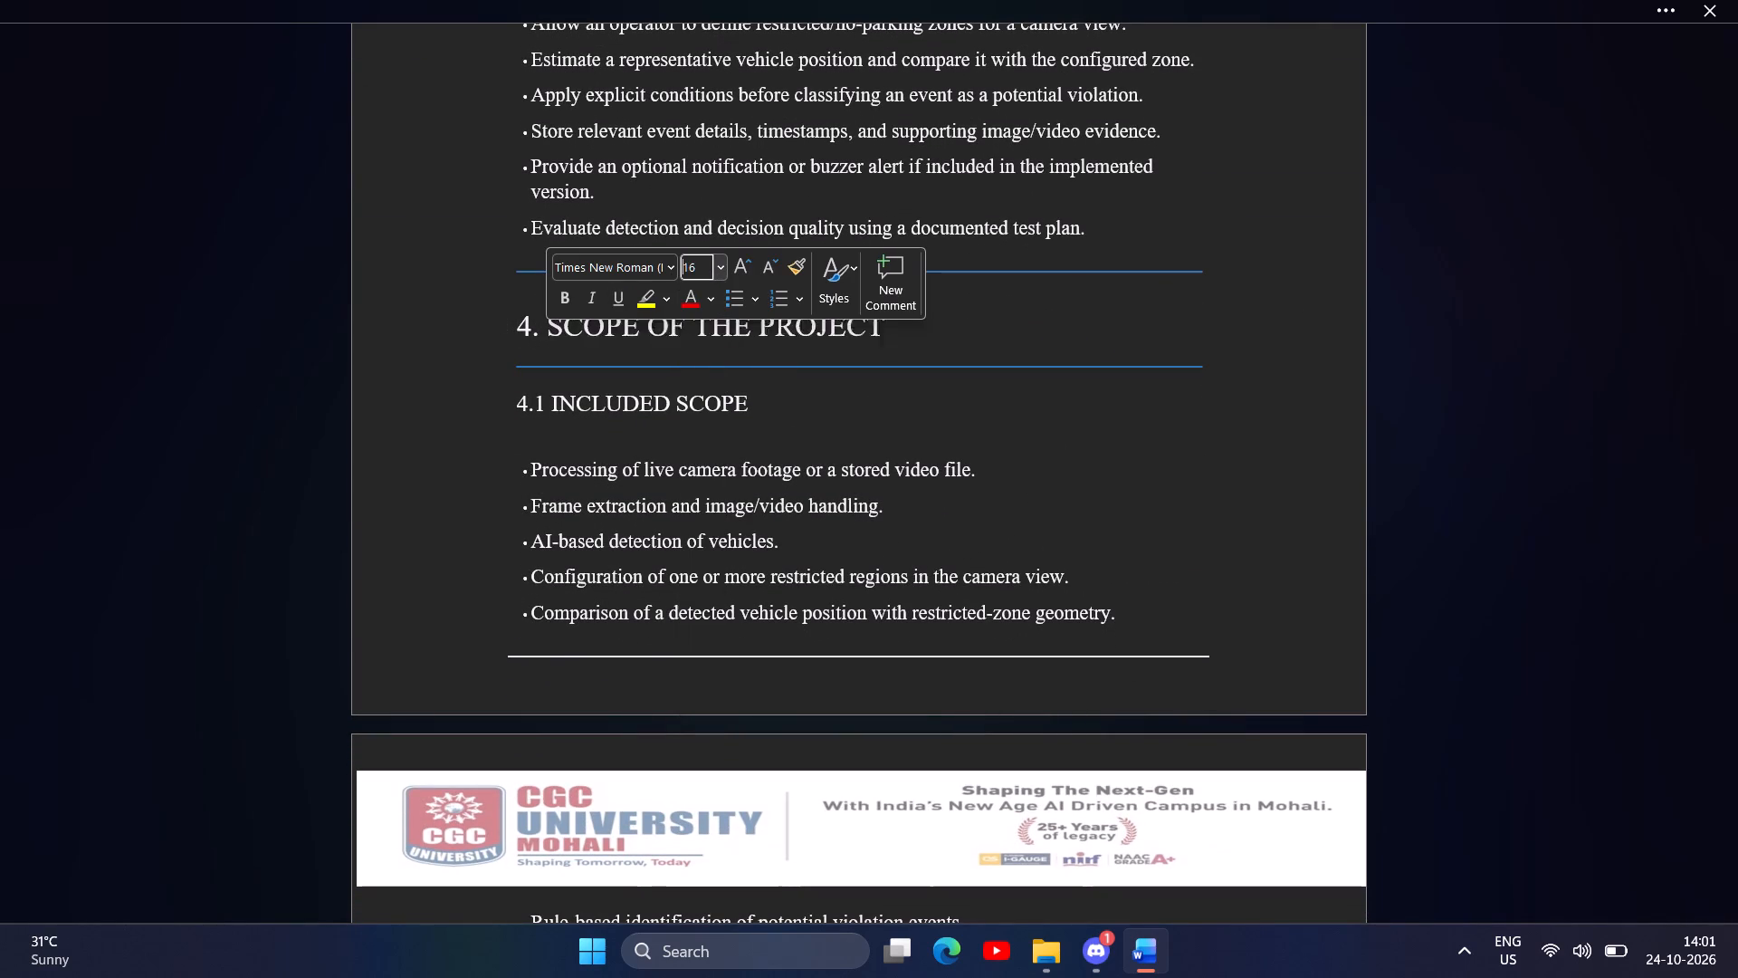
{"action": "left_click", "coordinate": [1175, 498]}
Set the text "SCOPE — ASSUMPTIONS AND CONSTRAINTS" in the section 4 heading above 4.4 to font size 16.
{"action": "scroll", "coordinate": [1175, 498], "scroll_direction": "down", "scroll_amount": 3}
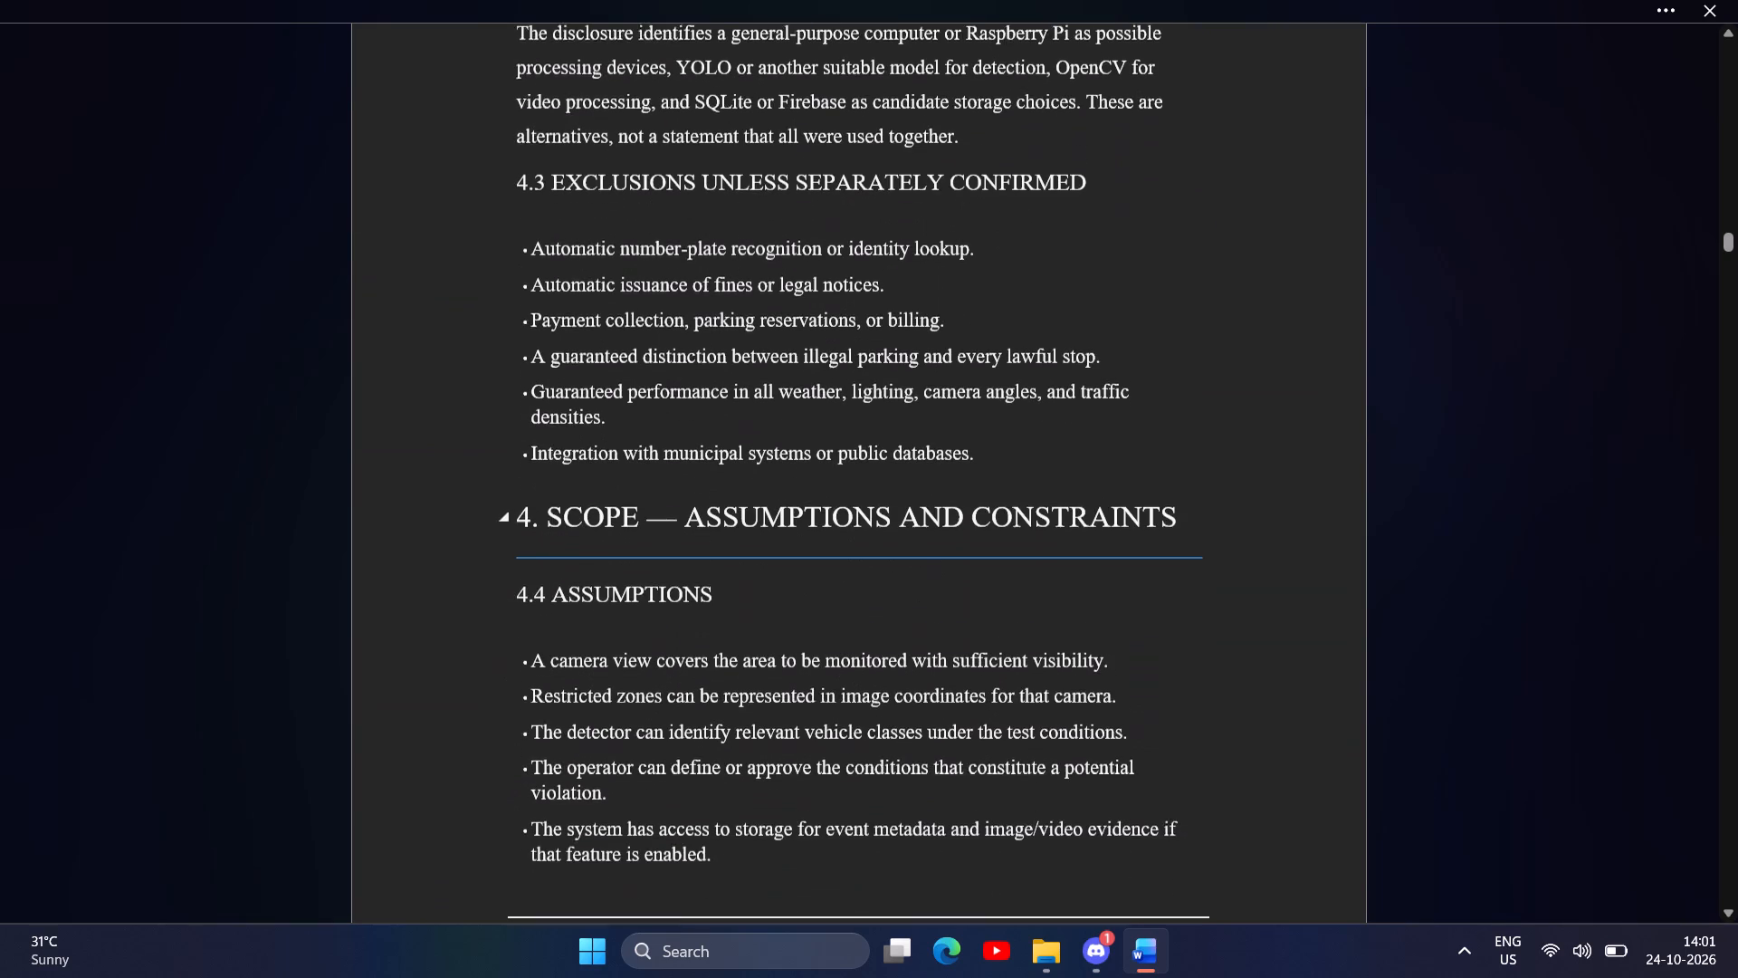
{"action": "left_click_drag", "start_coordinate": [1202, 484], "coordinate": [887, 509]}
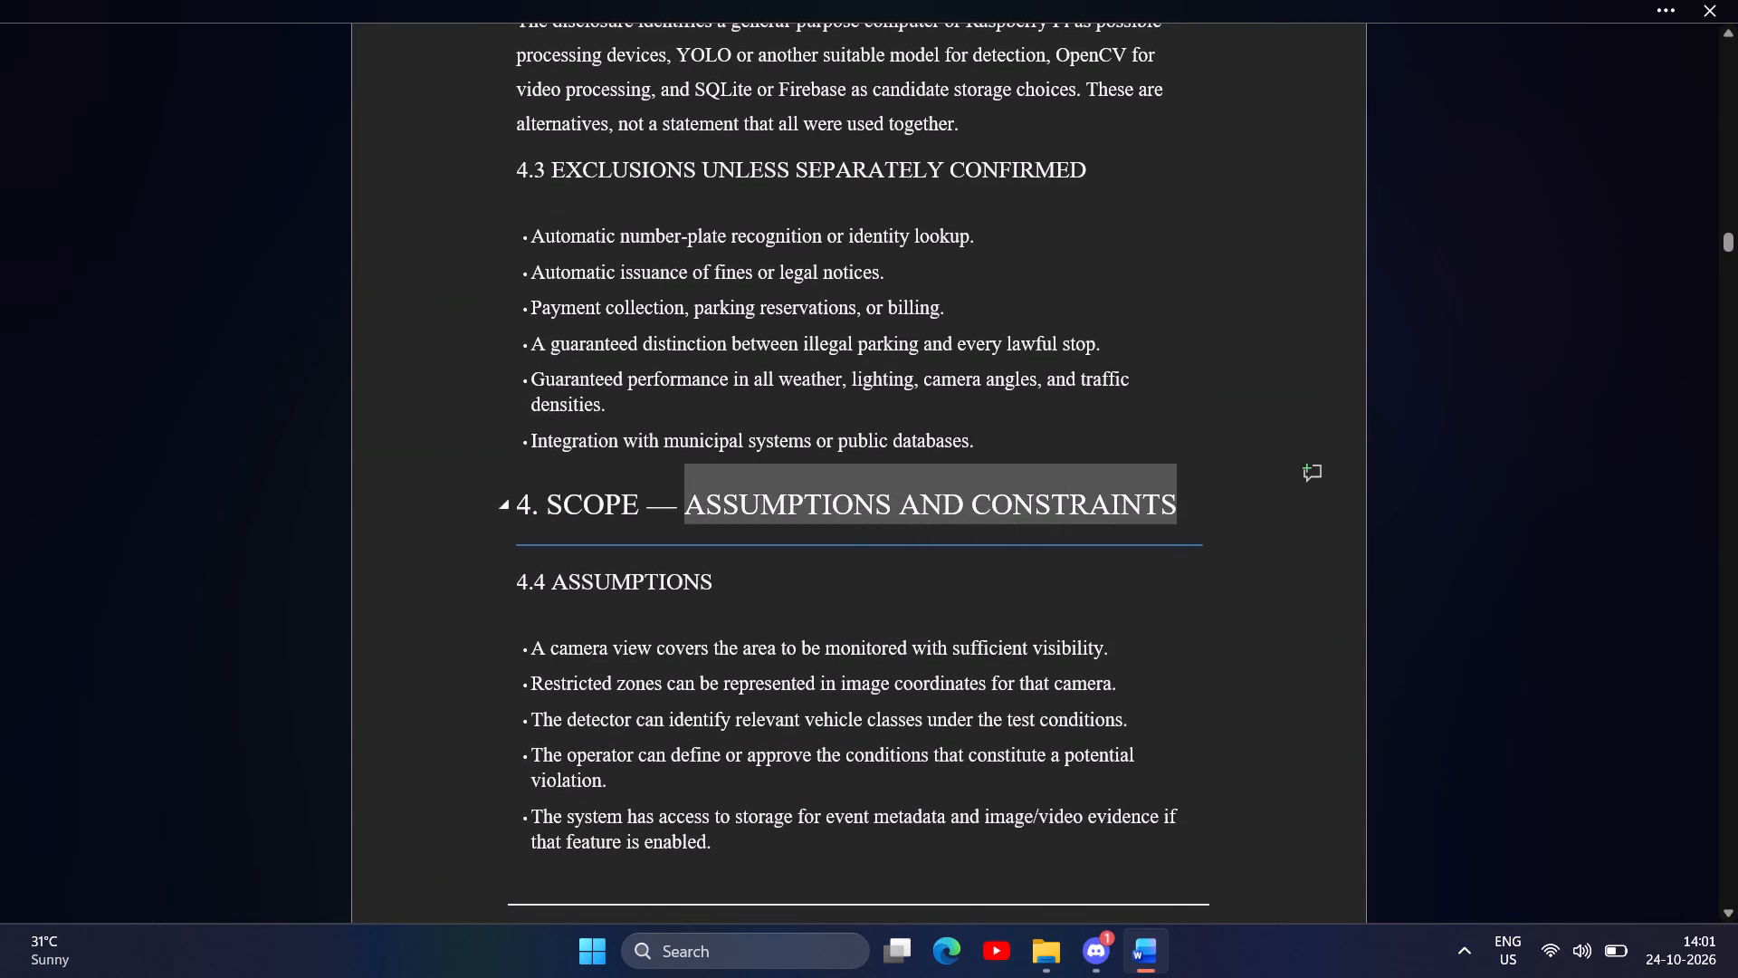
{"action": "left_click_drag", "start_coordinate": [887, 509], "coordinate": [549, 517]}
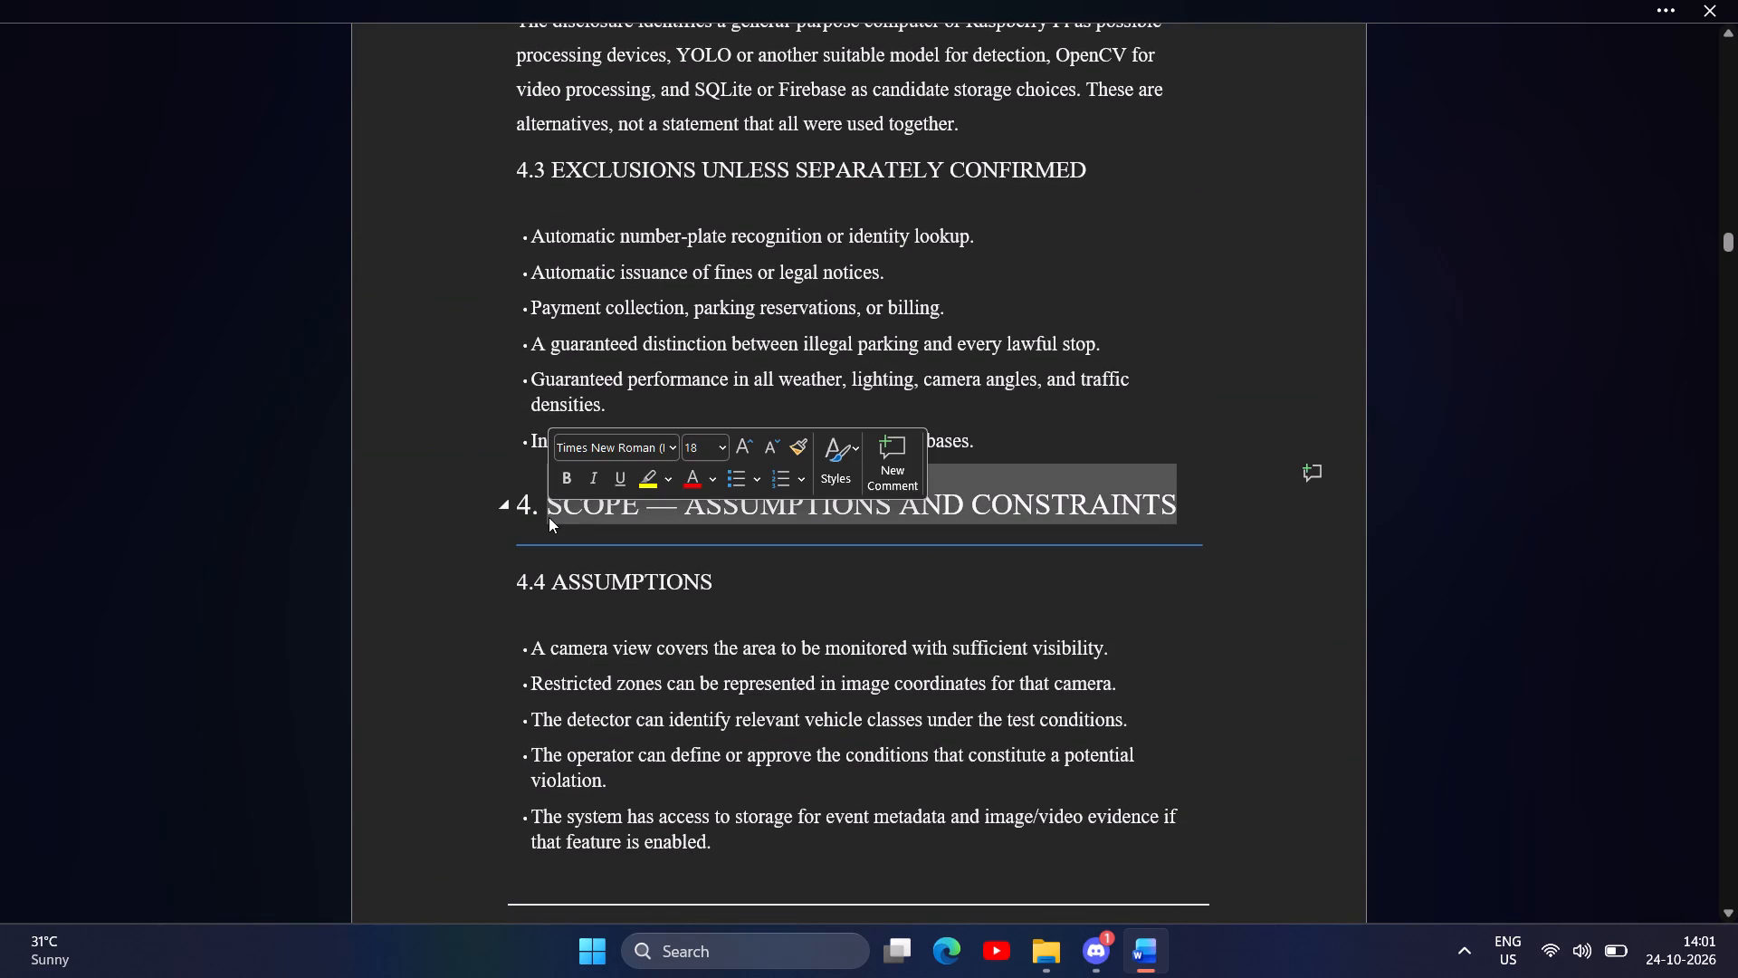
{"action": "left_click", "coordinate": [723, 443]}
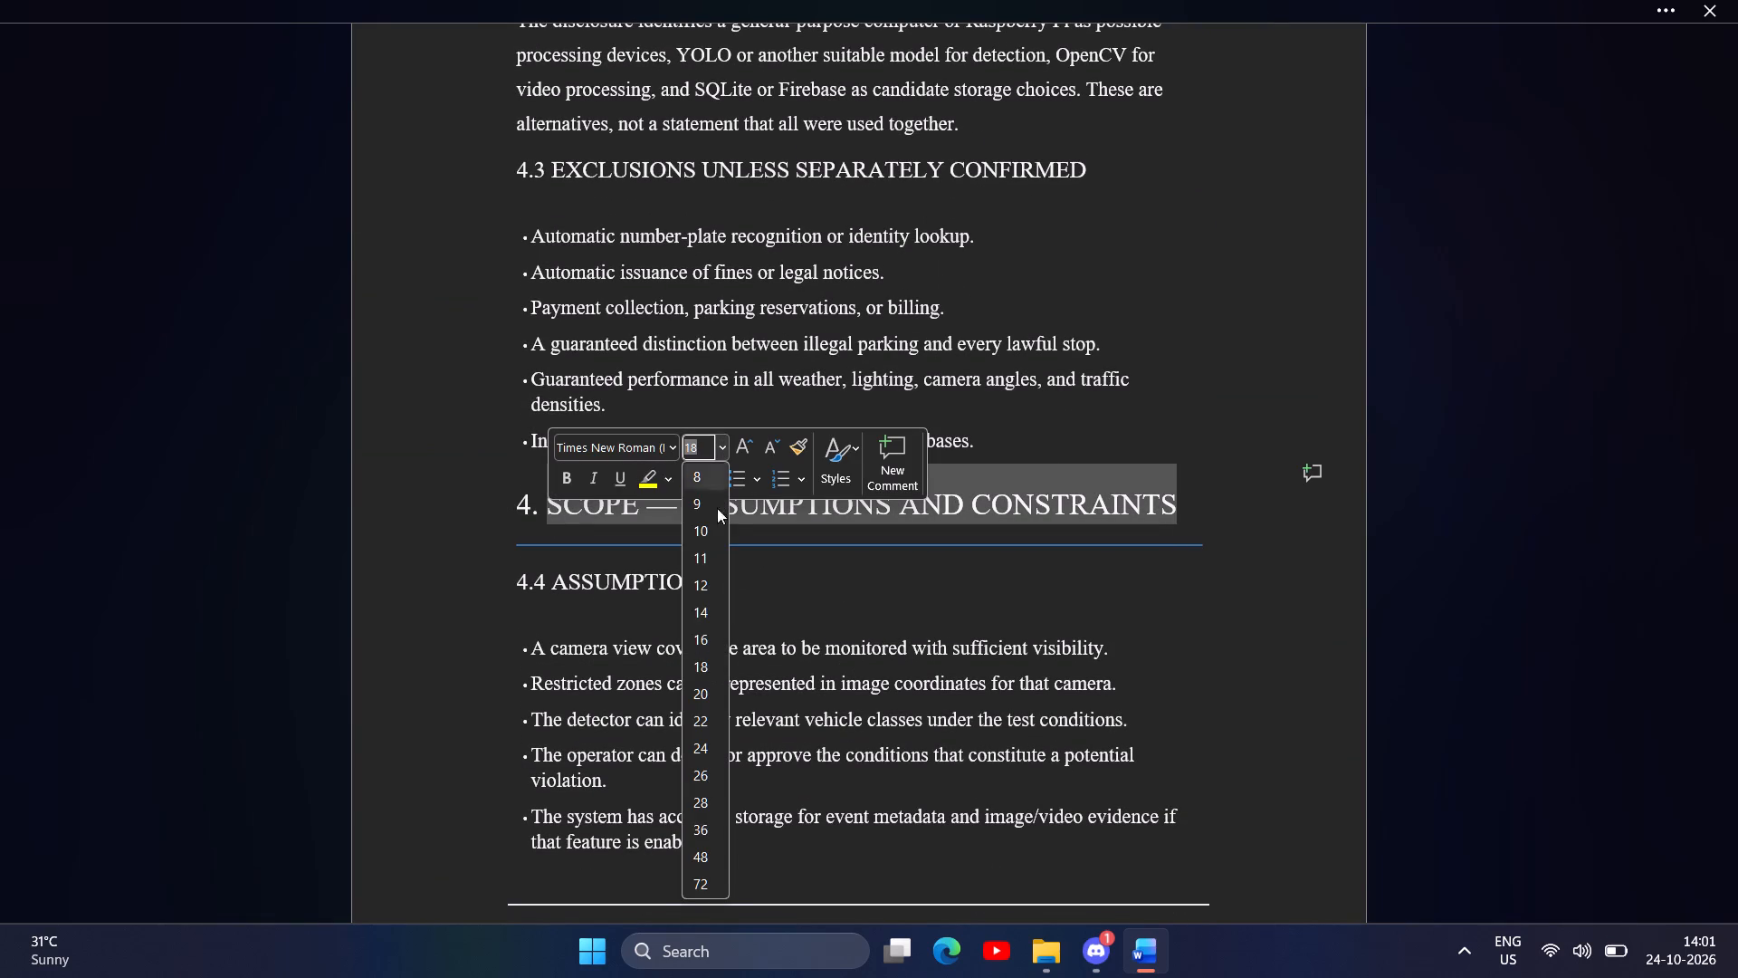
{"action": "left_click", "coordinate": [696, 644]}
{"action": "left_click", "coordinate": [1400, 676]}
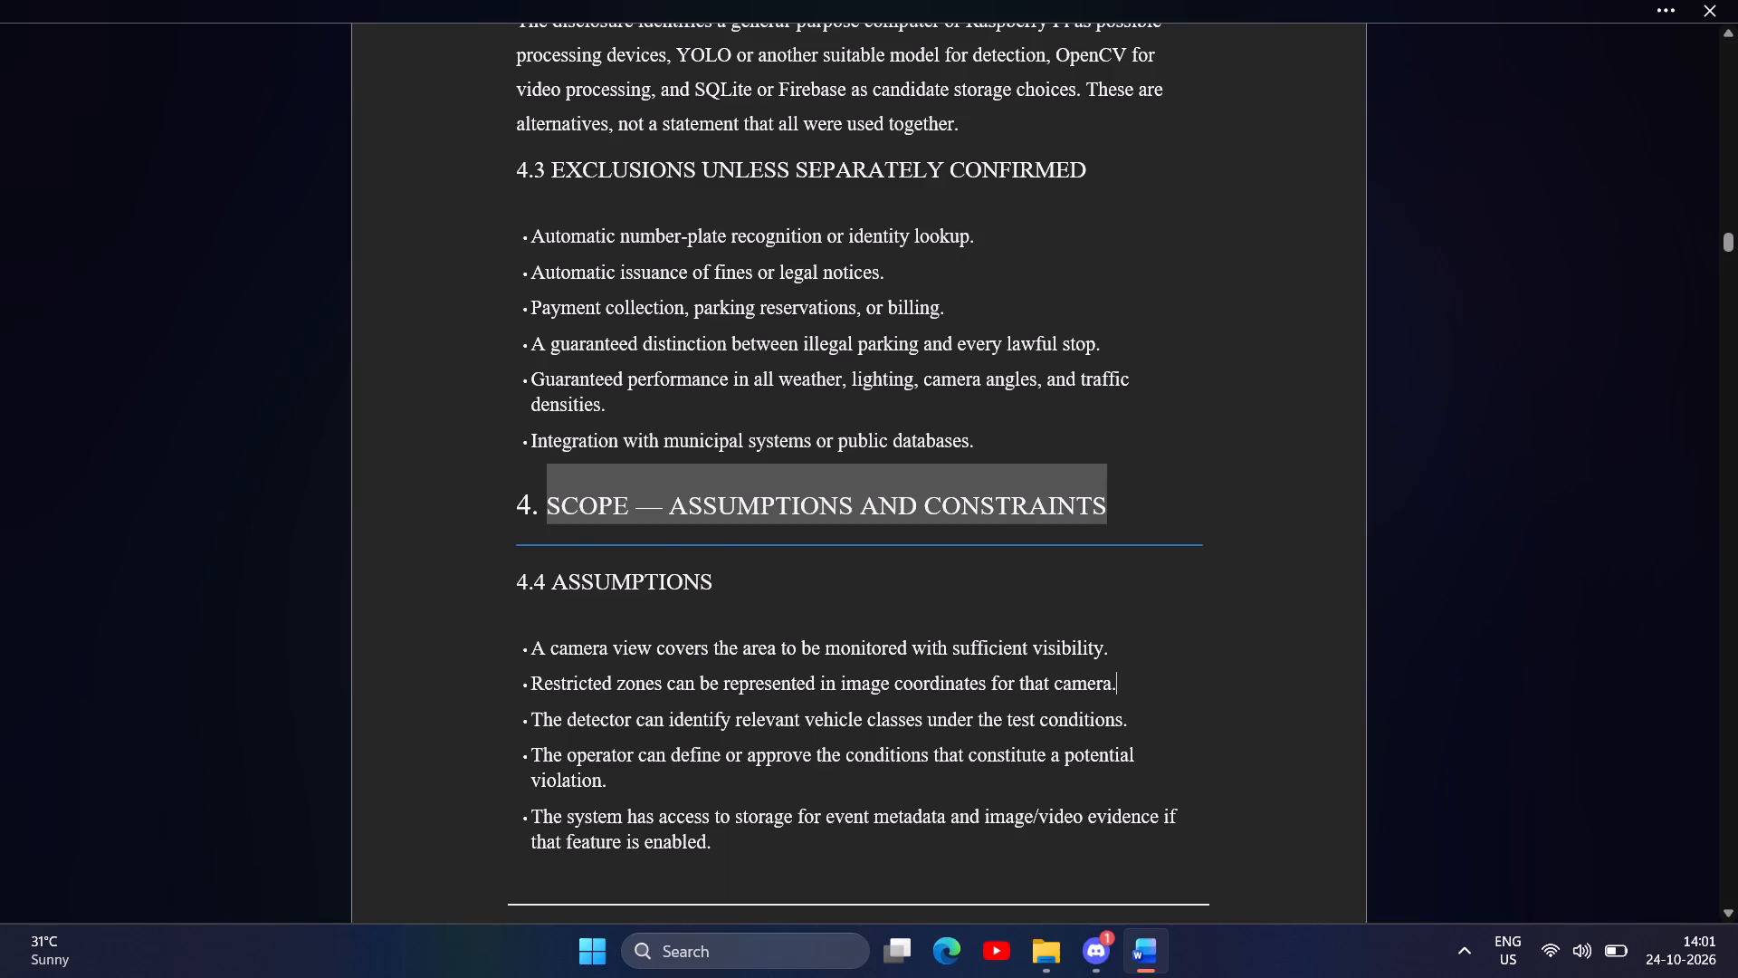
Set the text "LITERATURE REVIEW / EXISTING SYSTEM" in the section 5 heading to font size 16.
{"action": "scroll", "coordinate": [1400, 676], "scroll_direction": "down", "scroll_amount": 4}
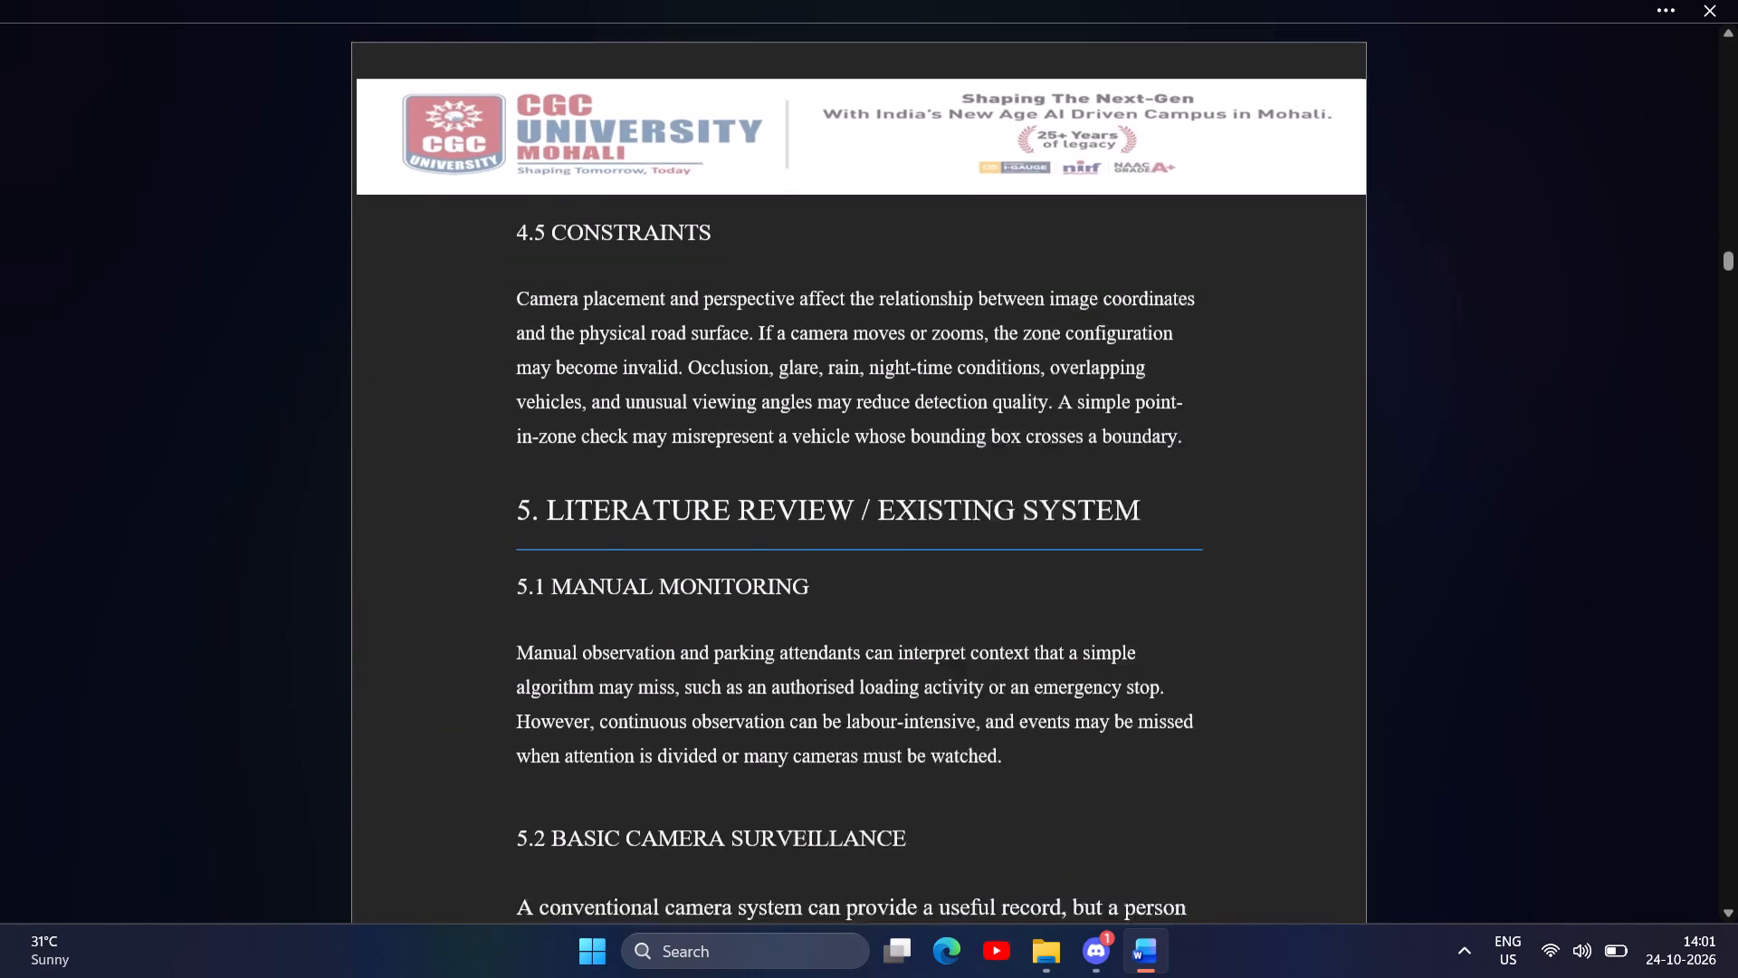
{"action": "scroll", "coordinate": [1400, 676], "scroll_direction": "down", "scroll_amount": 1}
{"action": "left_click_drag", "start_coordinate": [1147, 465], "coordinate": [496, 466]}
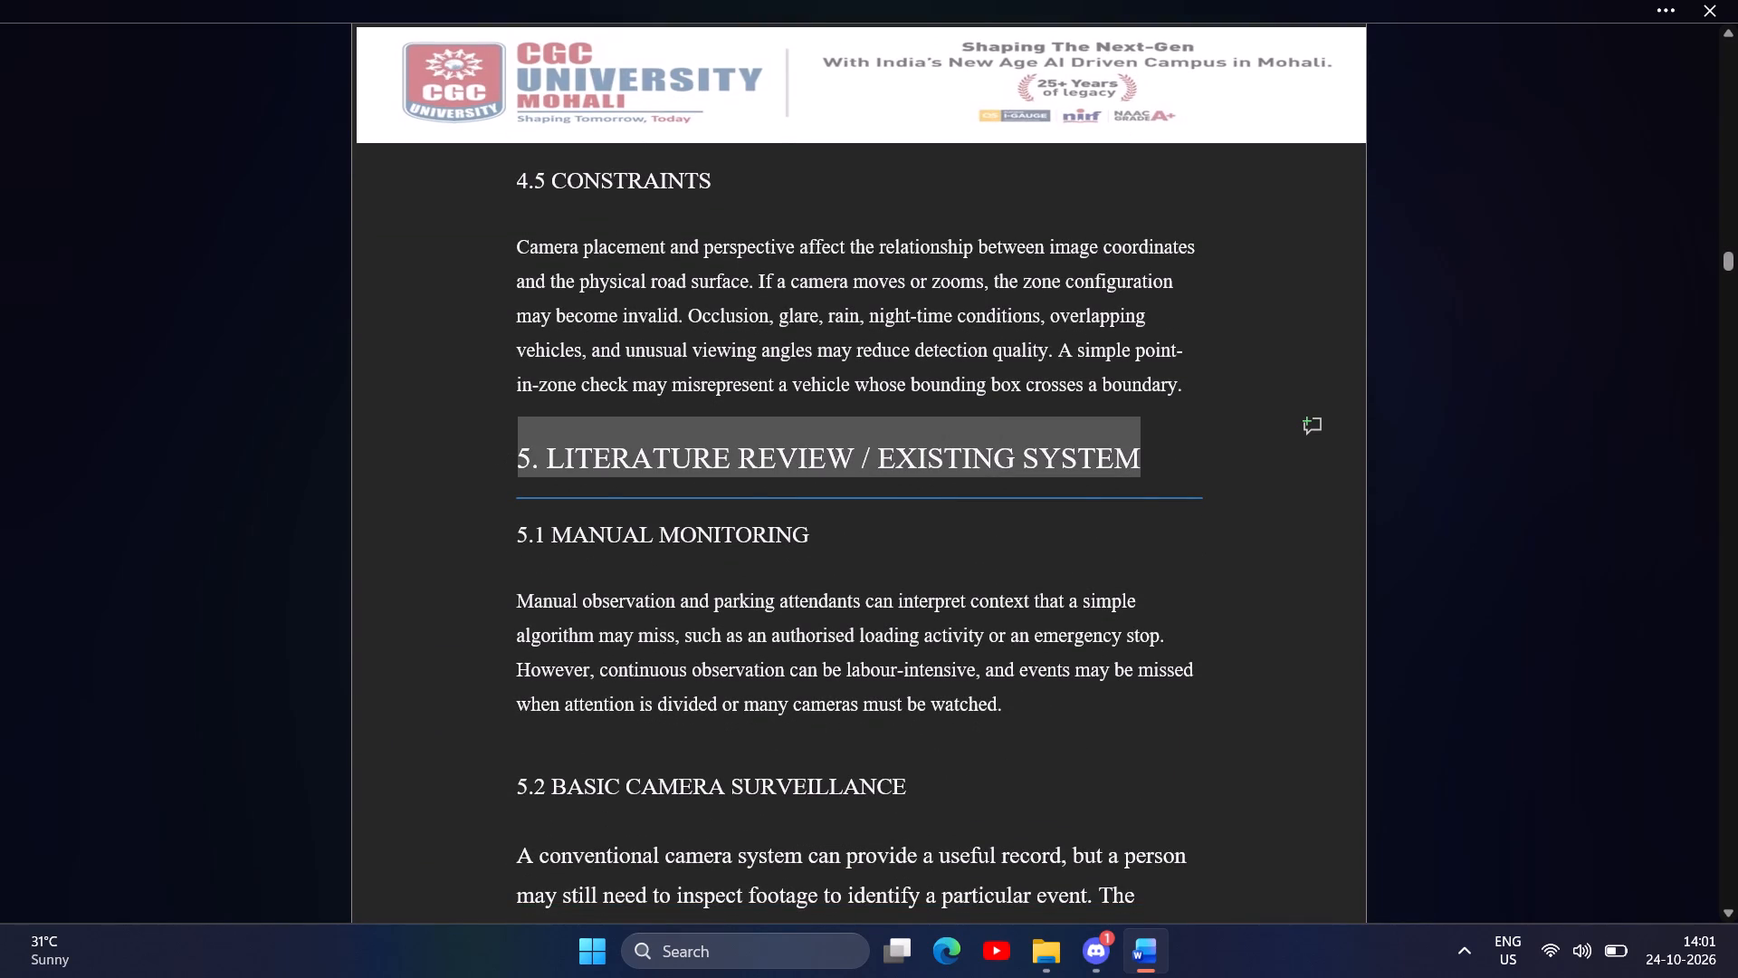
{"action": "left_click_drag", "start_coordinate": [496, 466], "coordinate": [547, 469]}
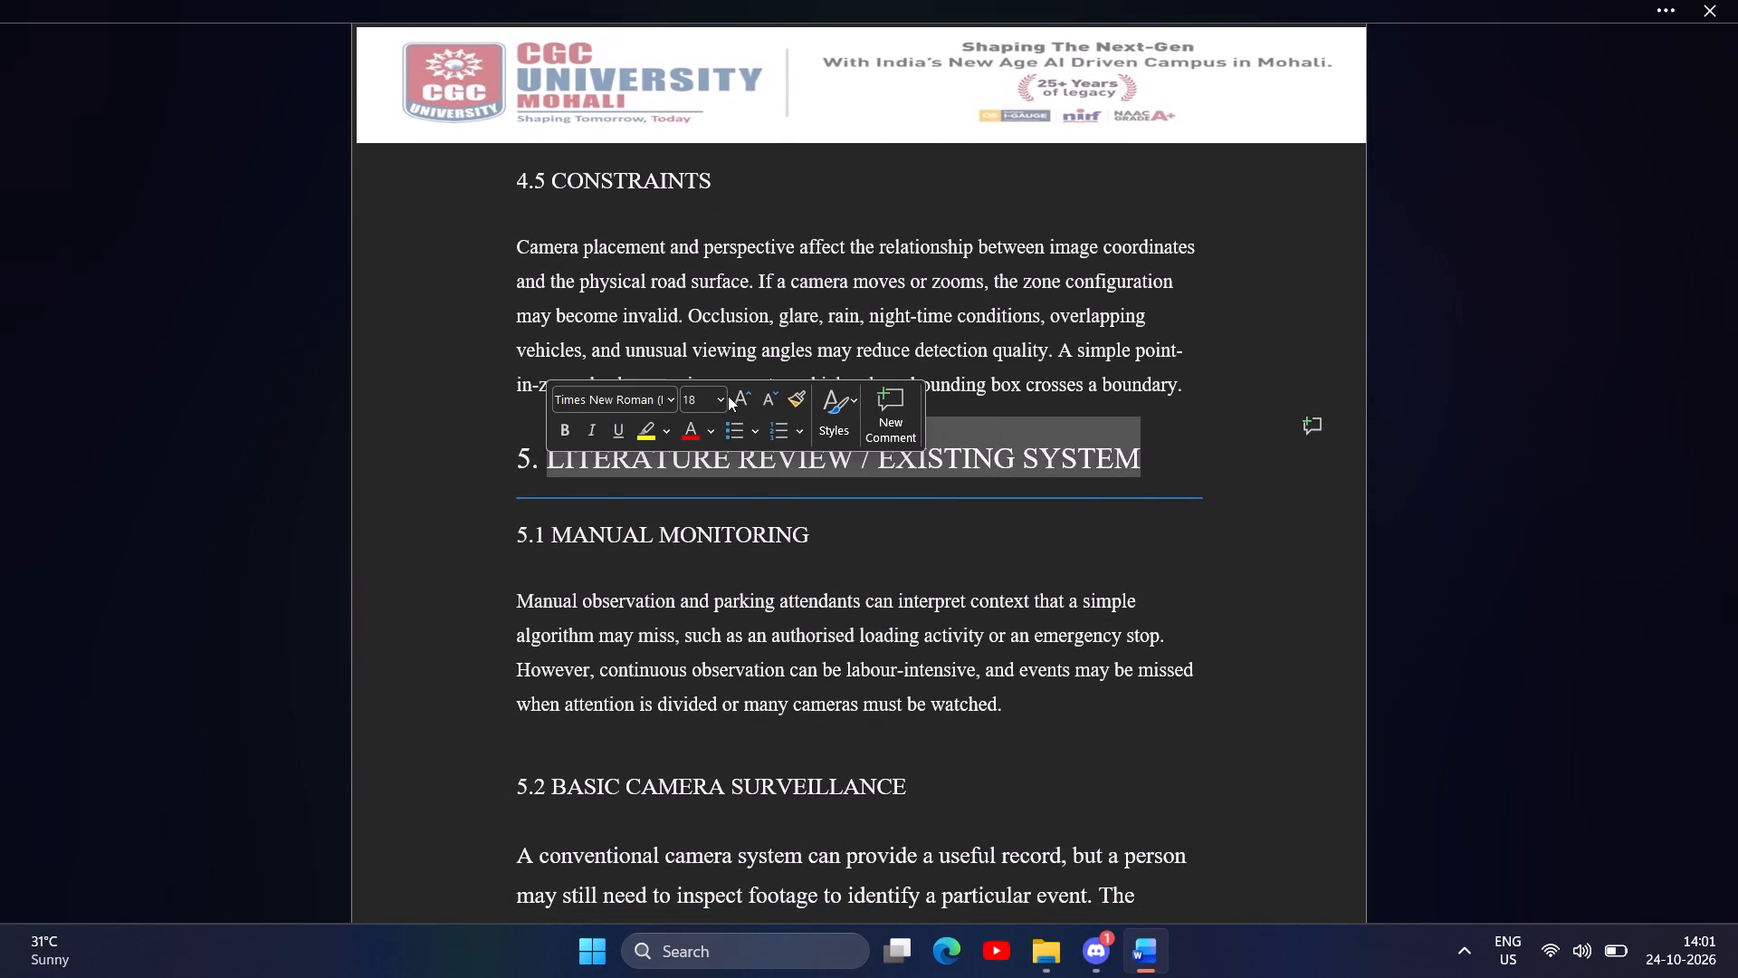
{"action": "left_click", "coordinate": [725, 396]}
{"action": "left_click", "coordinate": [688, 590]}
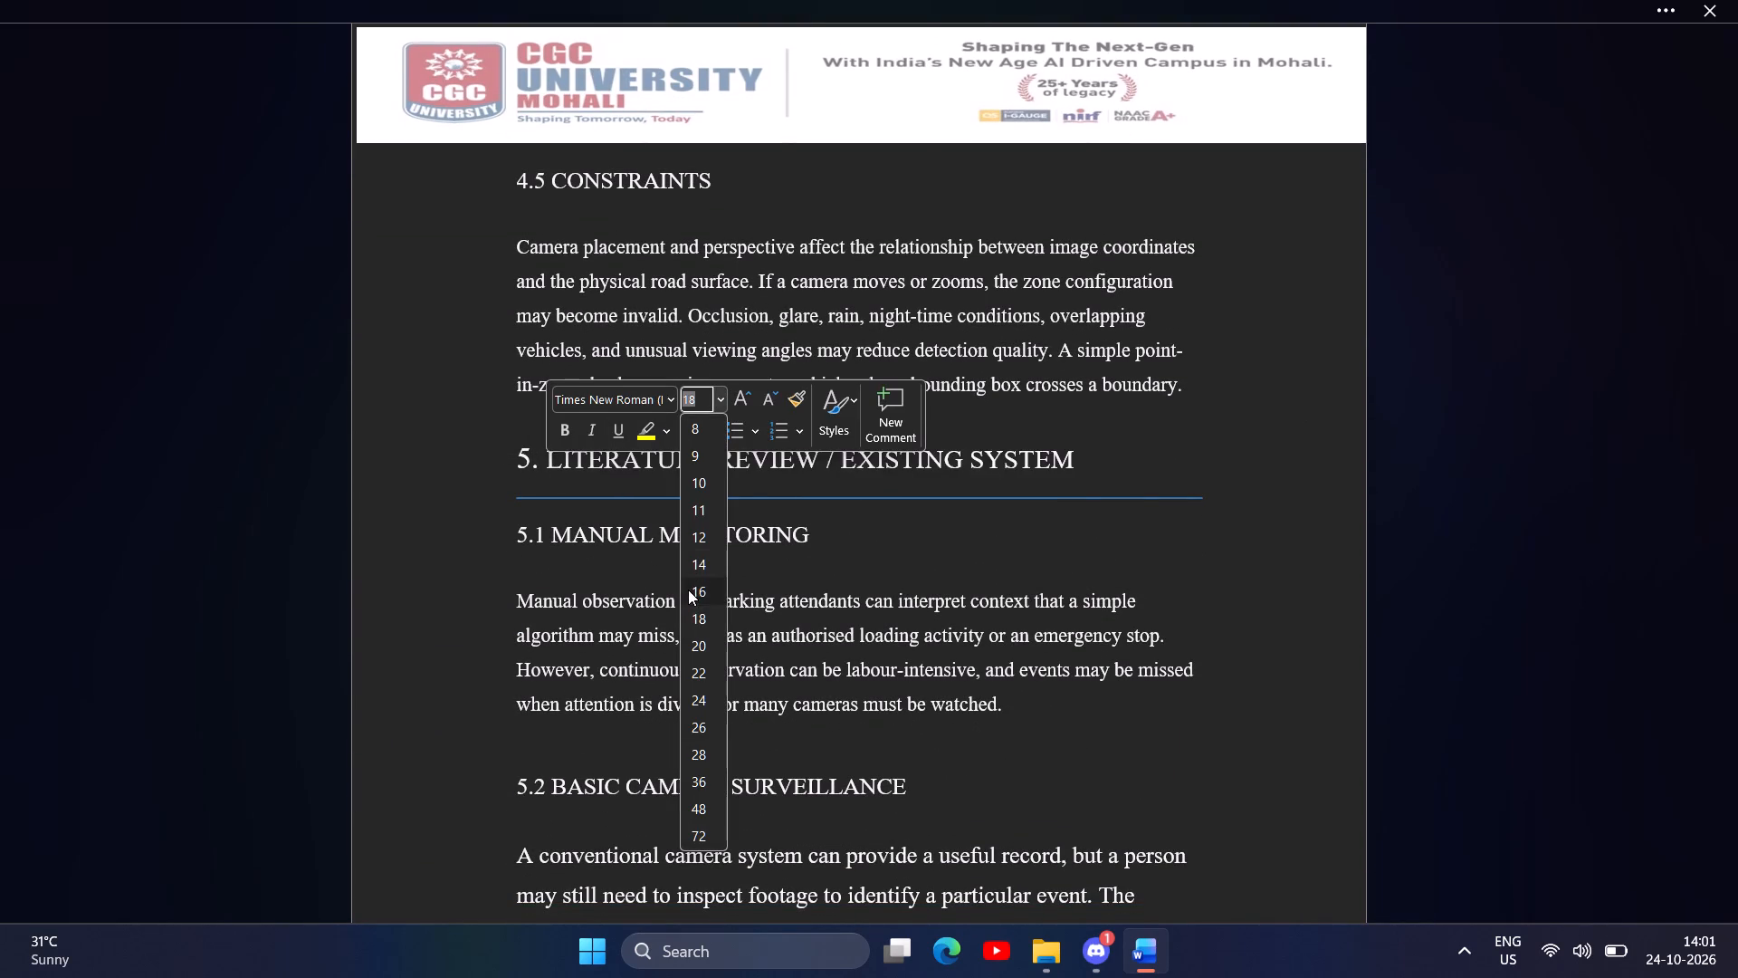
{"action": "left_click", "coordinate": [1103, 590]}
Set the text "LITERATURE REVIEW — DESIGN IMPLICATIONS" in the section 5 heading above 5.6 to font size 16.
{"action": "scroll", "coordinate": [1103, 590], "scroll_direction": "down", "scroll_amount": 3}
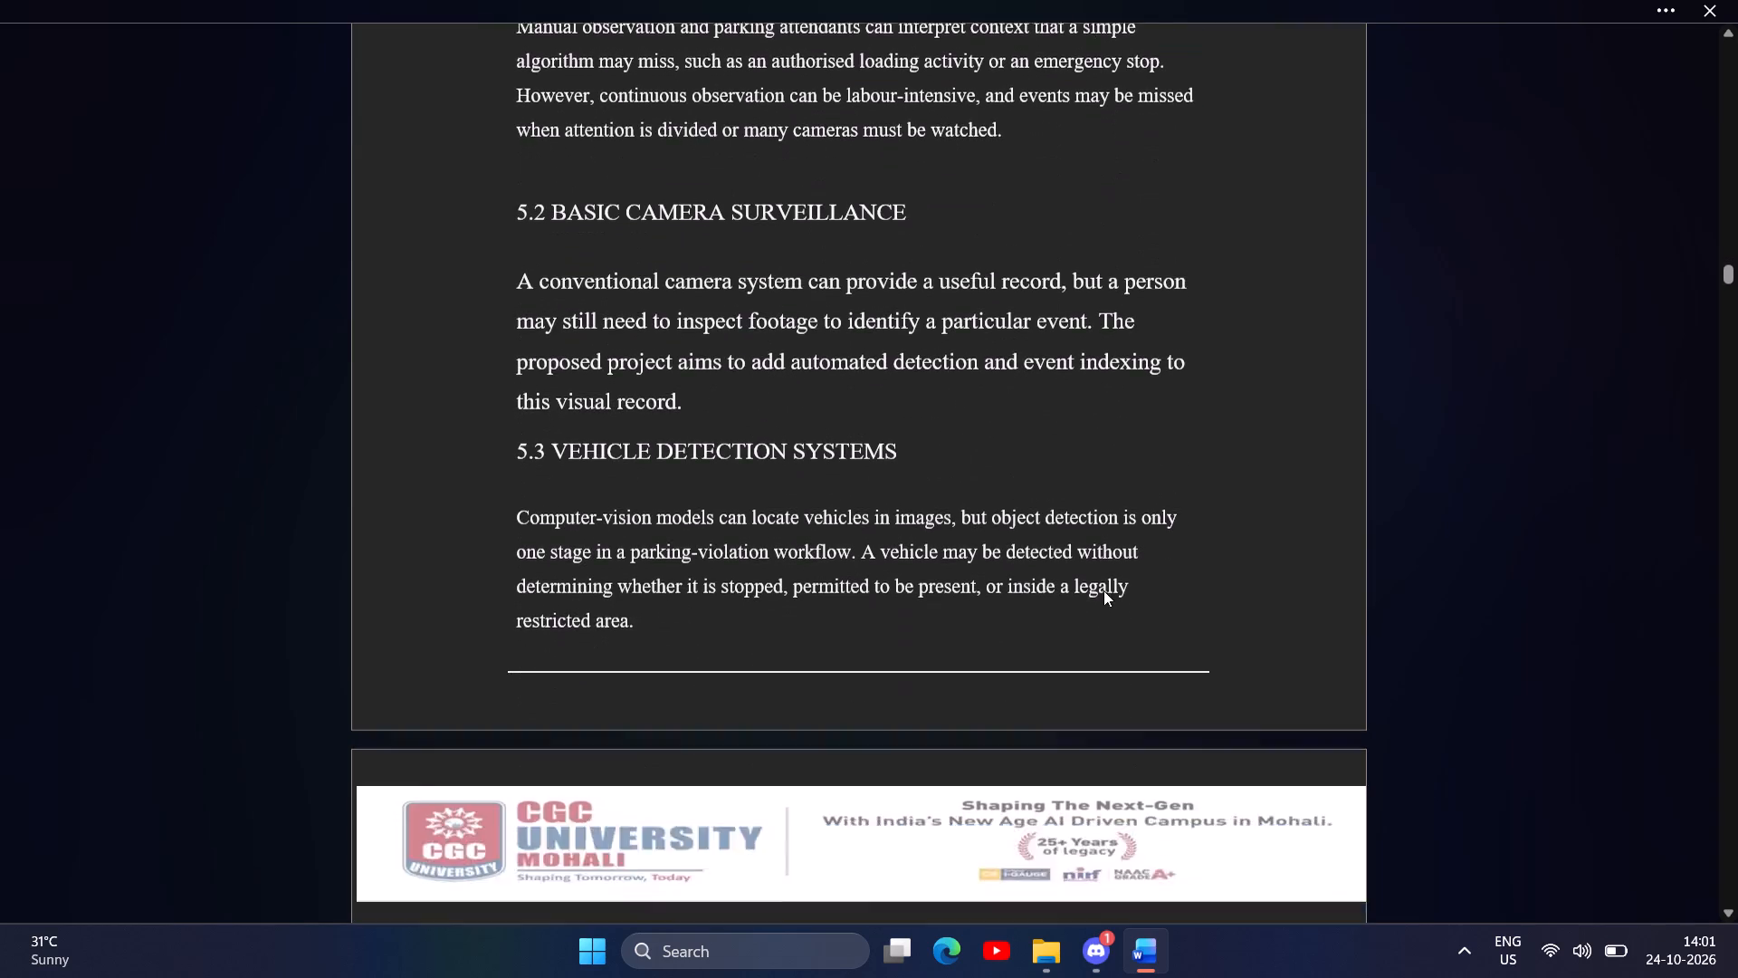
{"action": "scroll", "coordinate": [1103, 590], "scroll_direction": "down", "scroll_amount": 5}
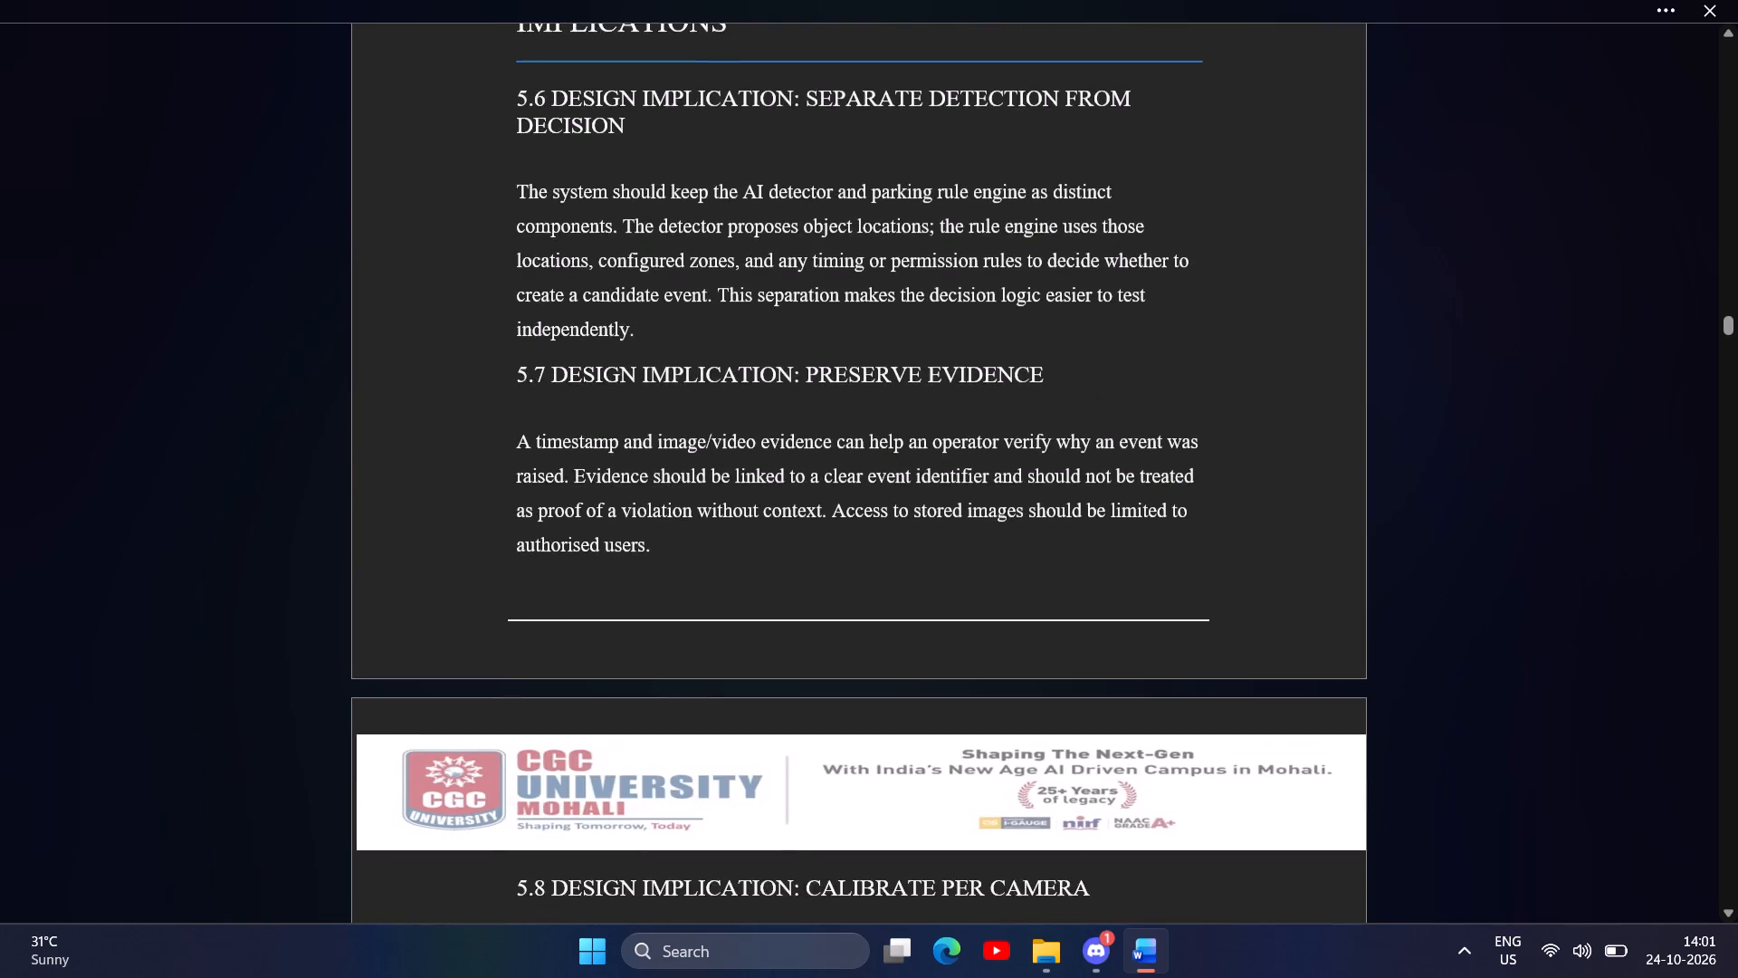
{"action": "scroll", "coordinate": [1103, 590], "scroll_direction": "up", "scroll_amount": 1}
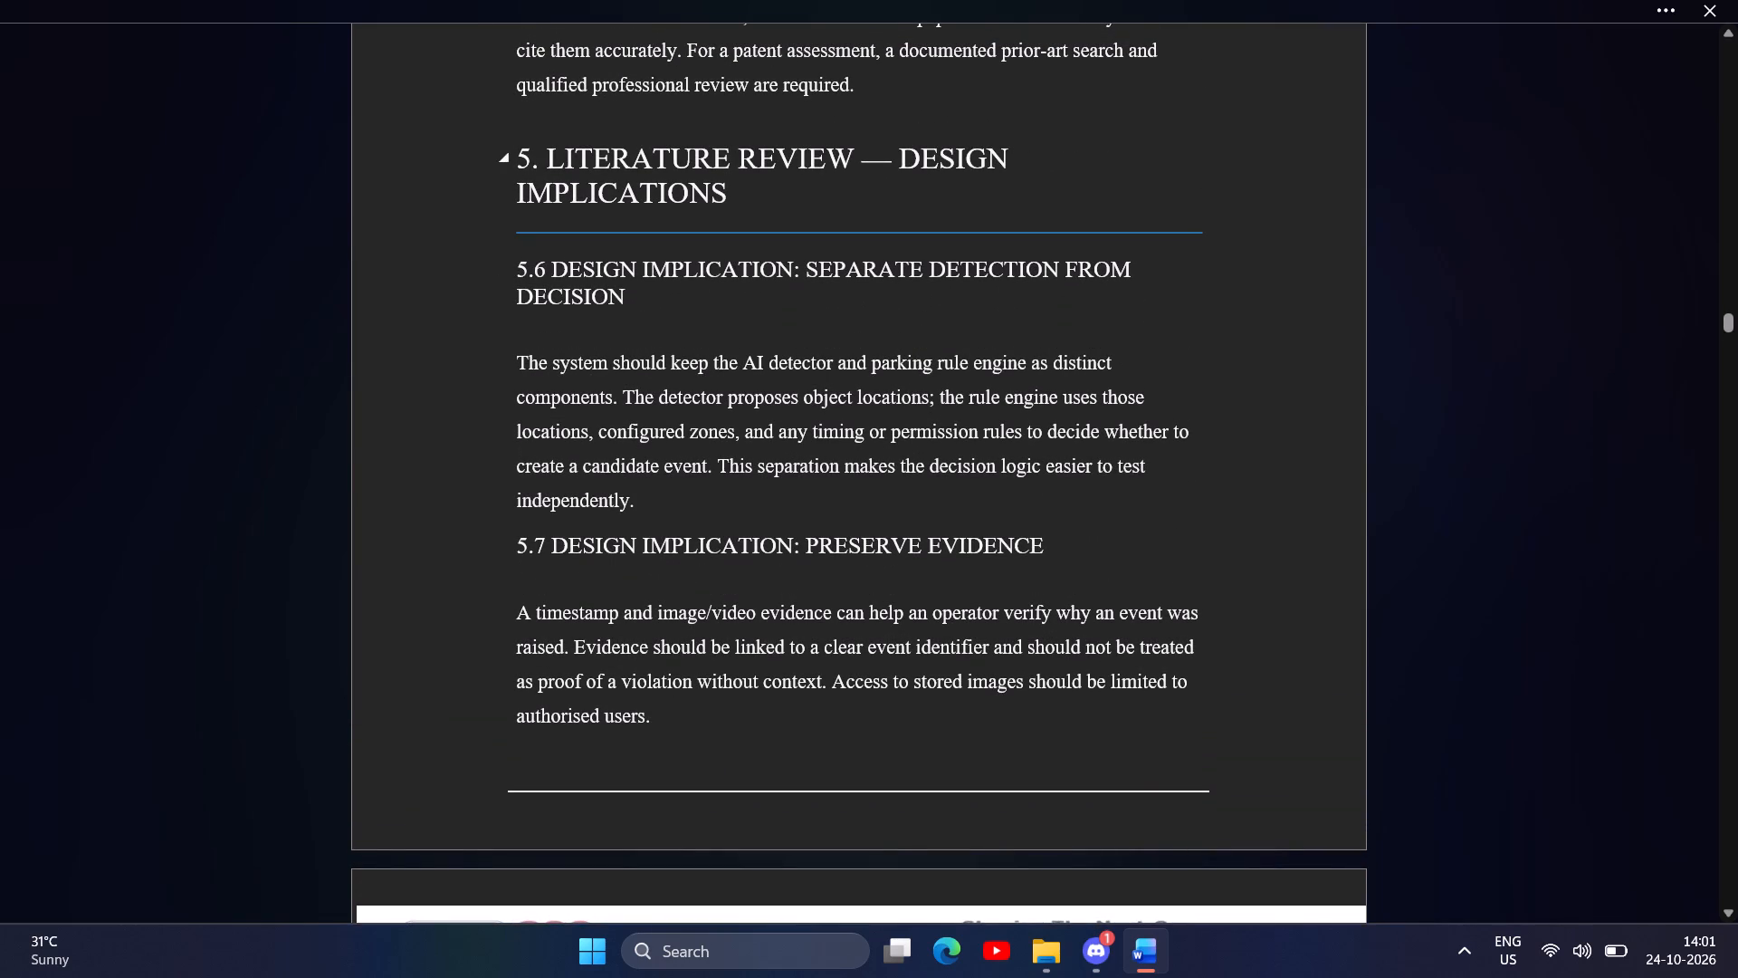
{"action": "left_click_drag", "start_coordinate": [736, 195], "coordinate": [594, 160]}
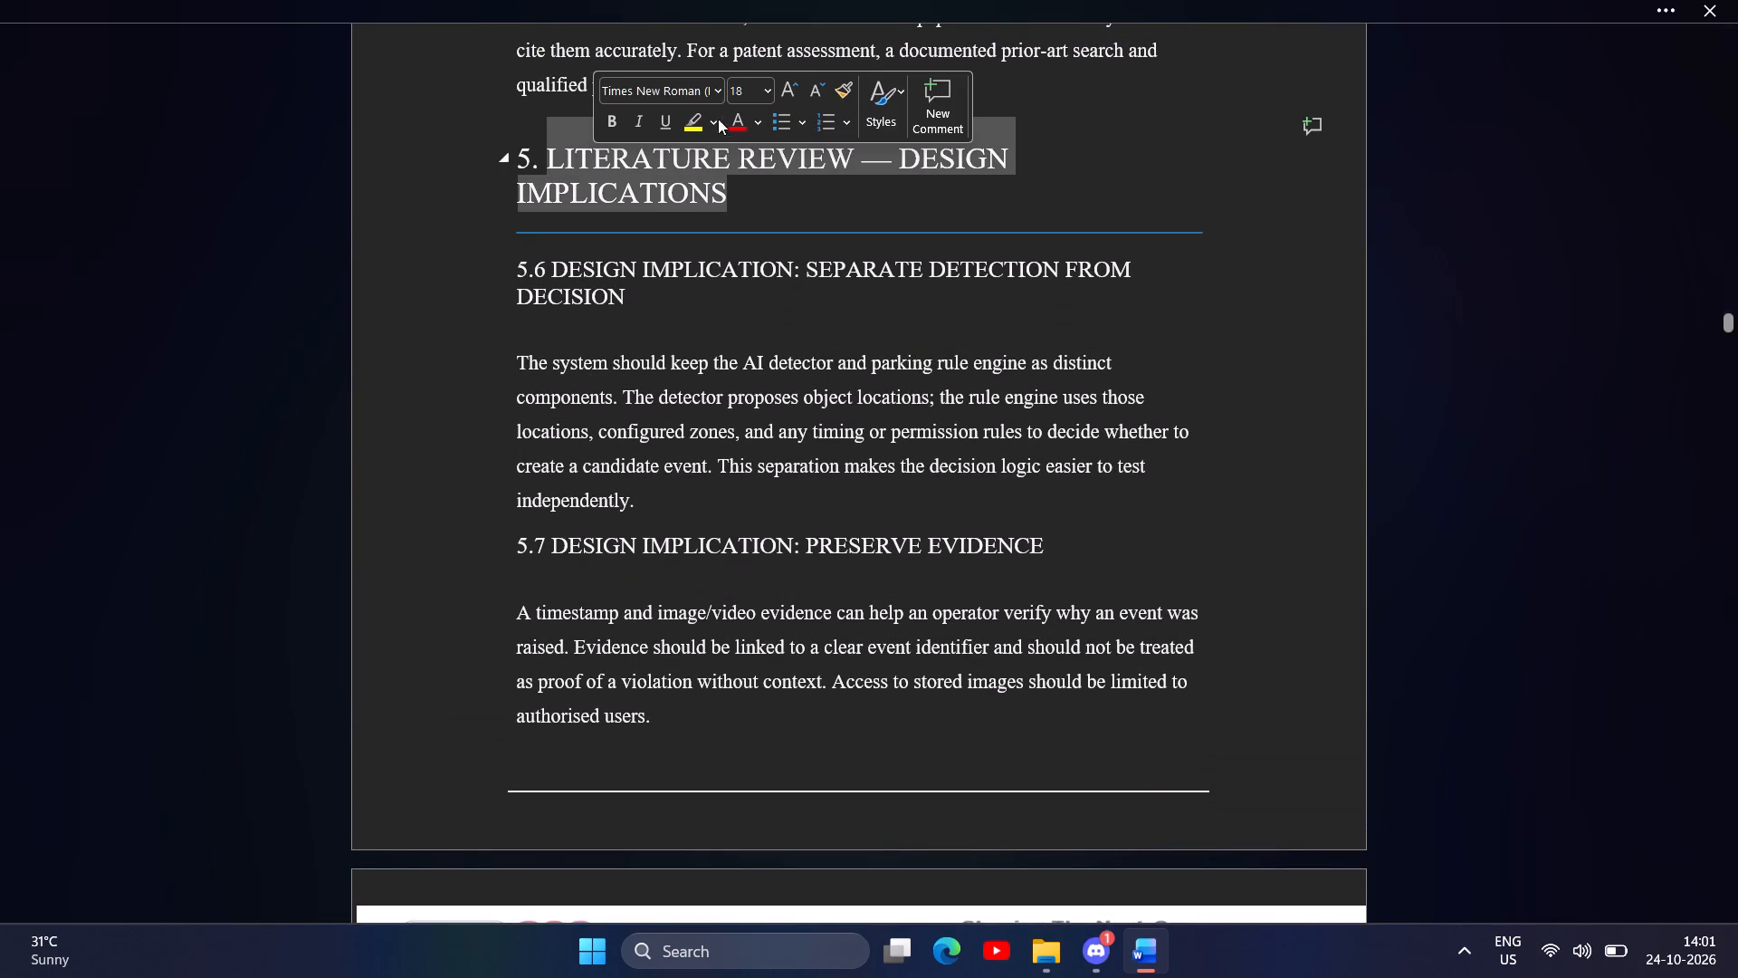
{"action": "left_click", "coordinate": [757, 90]}
{"action": "type", "text": "16"}
{"action": "key", "text": "Return"}
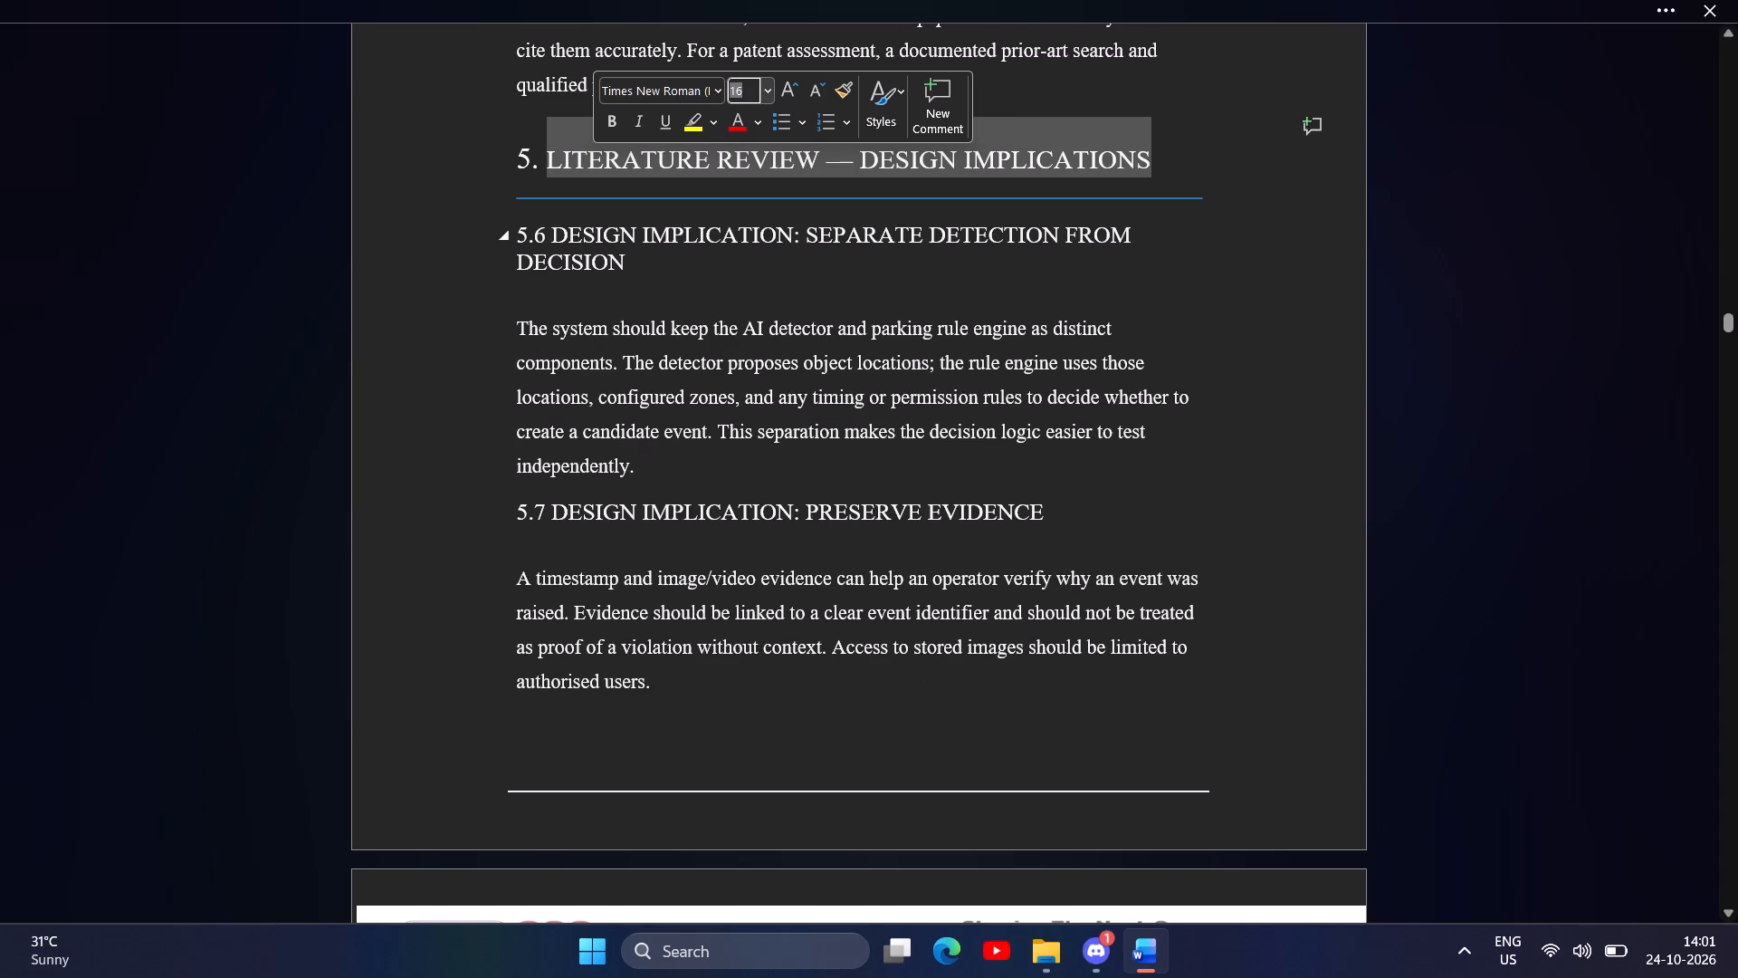
Set the text "PROPOSED SYSTEM / METHODOLOGY" in the section 6 heading to font size 16.
{"action": "scroll", "coordinate": [1142, 494], "scroll_direction": "down", "scroll_amount": 4}
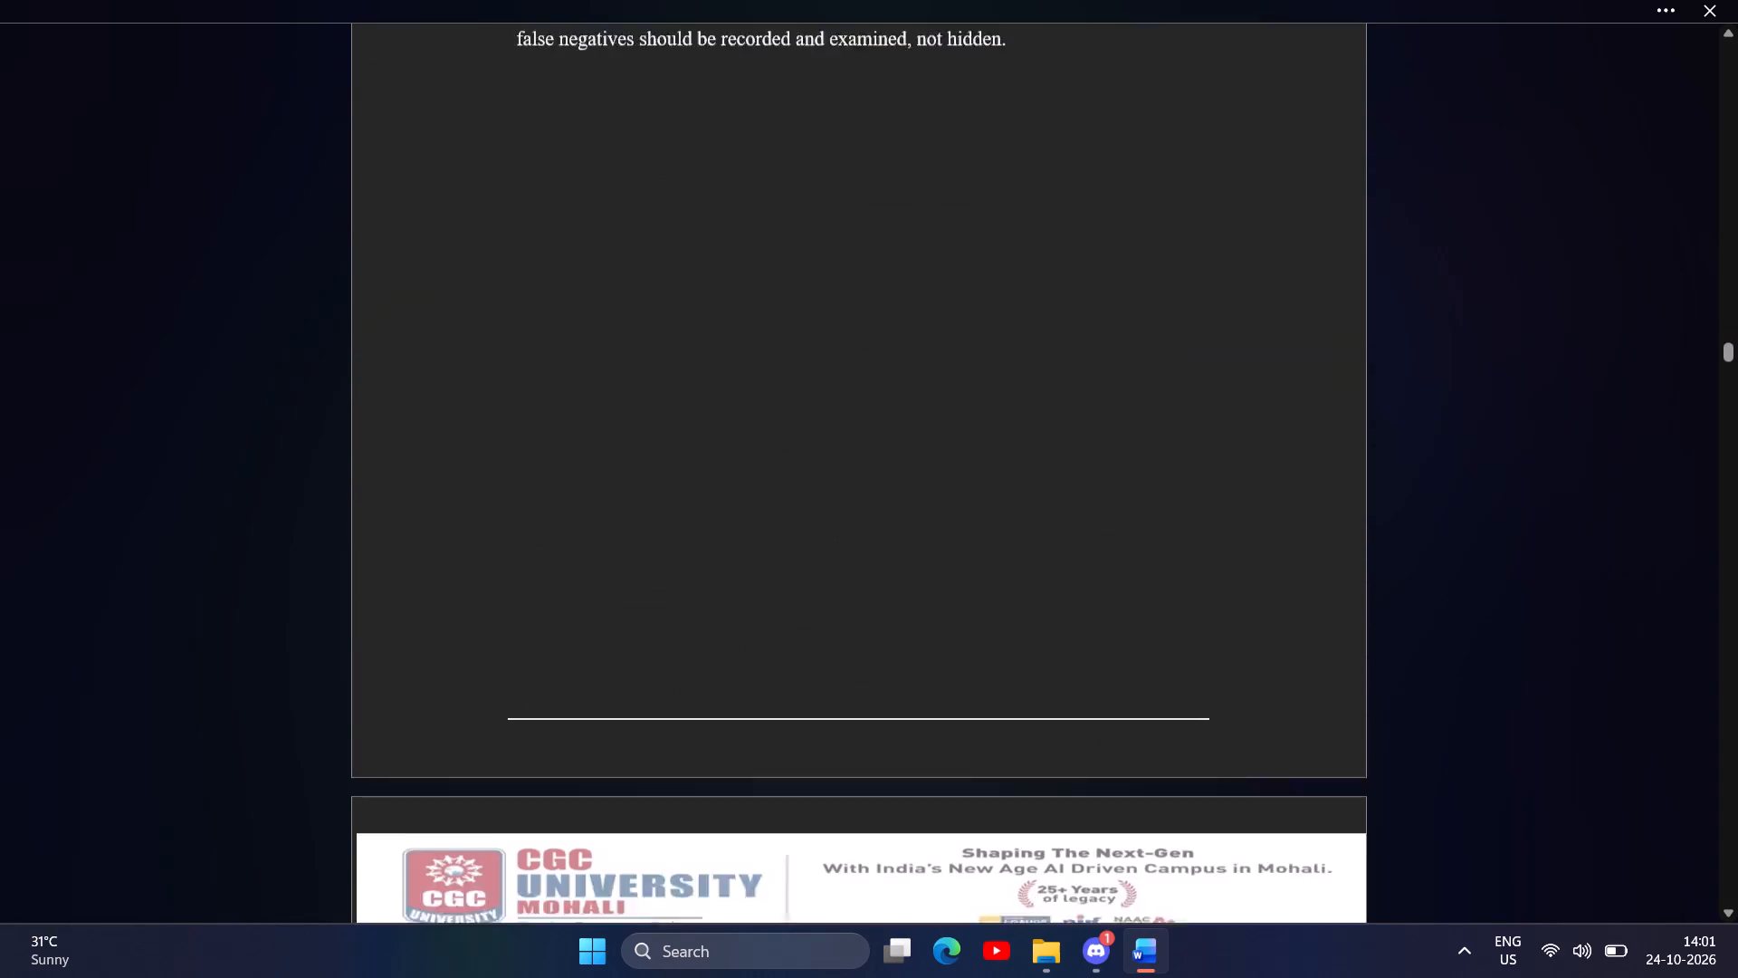
{"action": "scroll", "coordinate": [1142, 494], "scroll_direction": "down", "scroll_amount": 1}
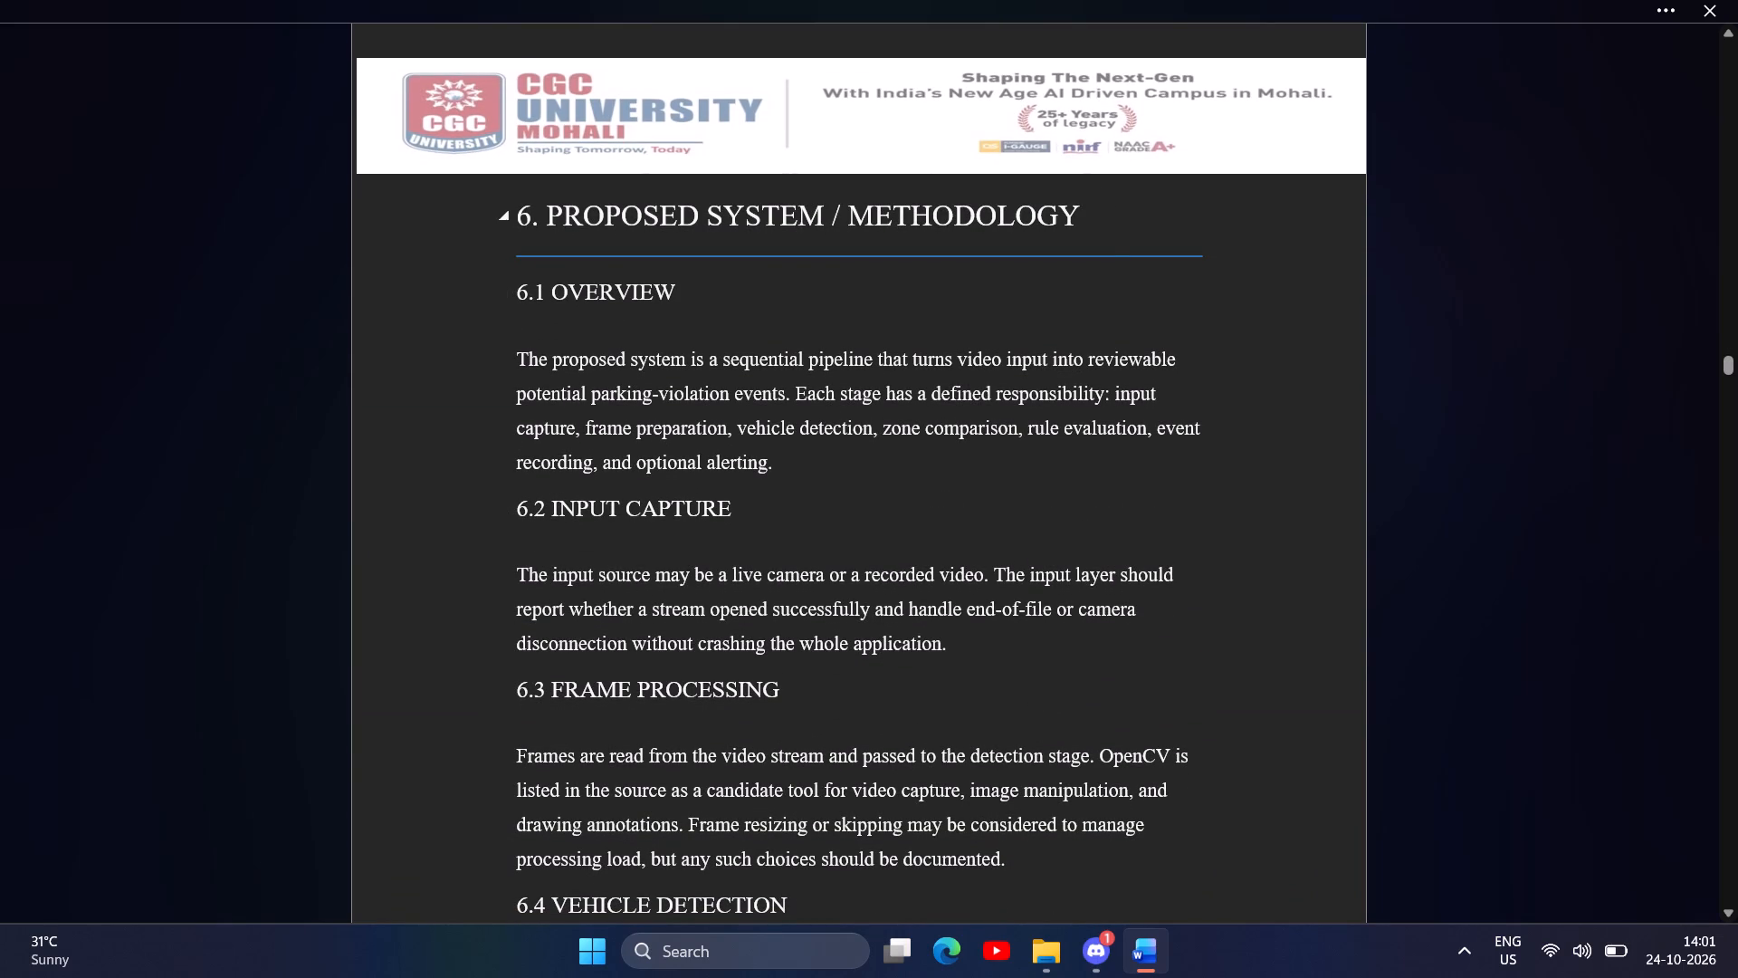
{"action": "left_click_drag", "start_coordinate": [1095, 207], "coordinate": [673, 207]}
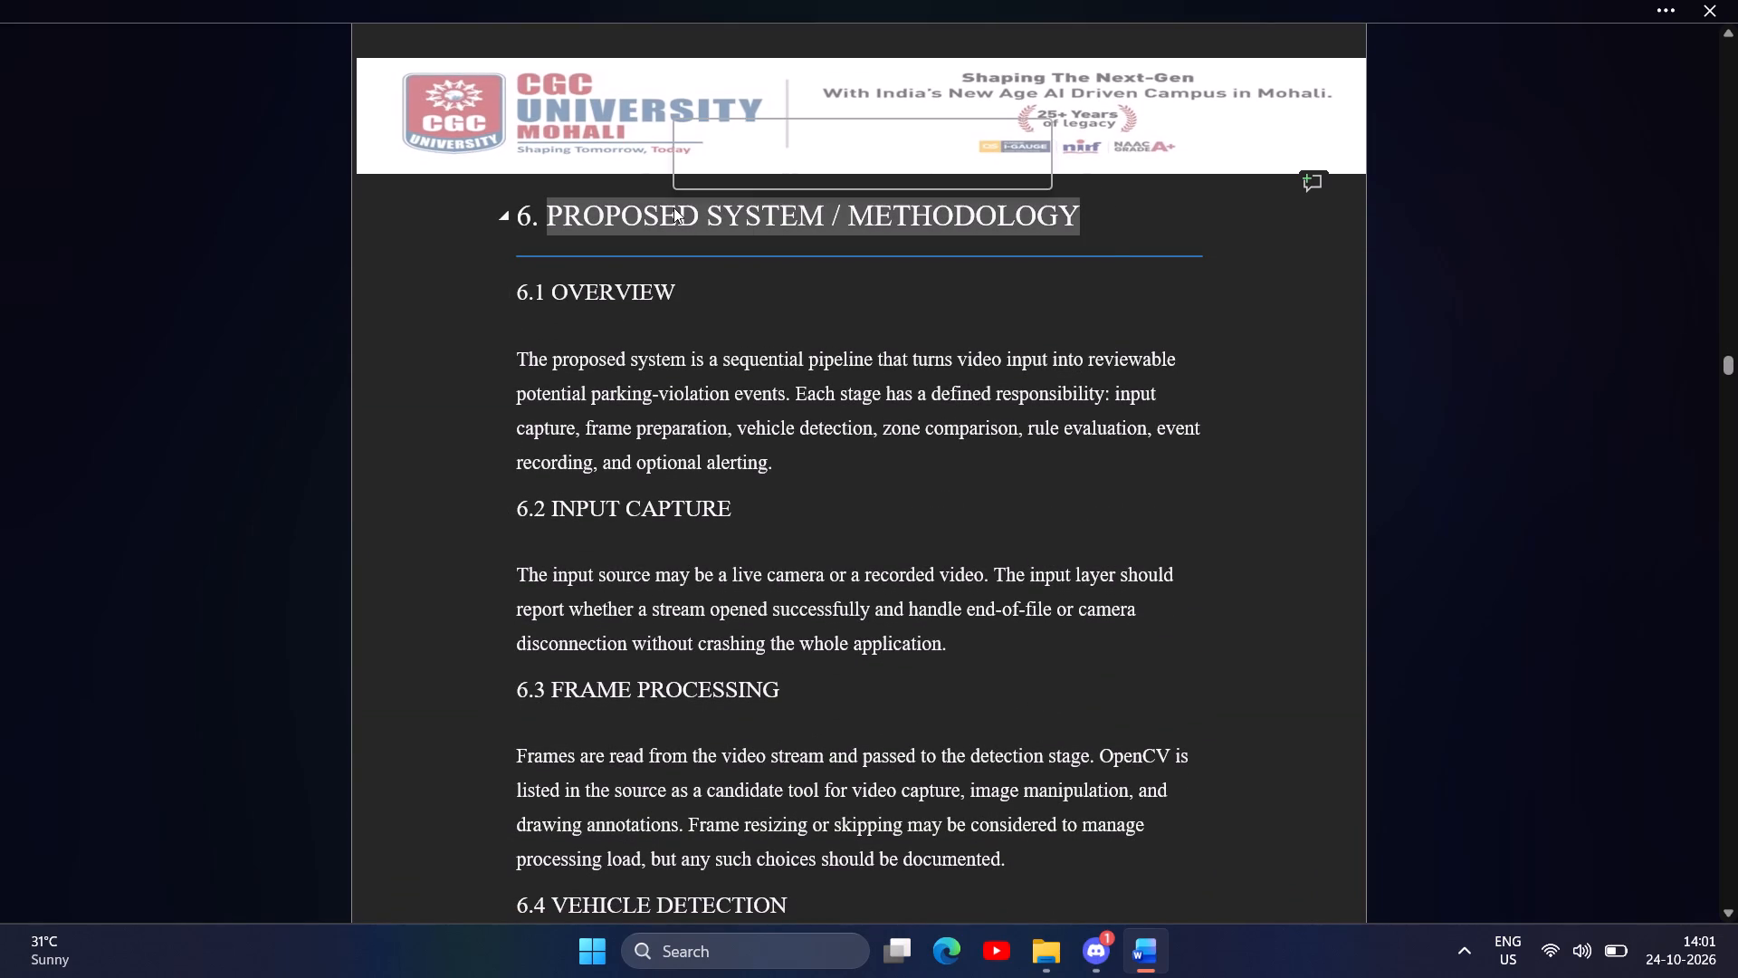
{"action": "left_click", "coordinate": [824, 136]}
{"action": "type", "text": "16"}
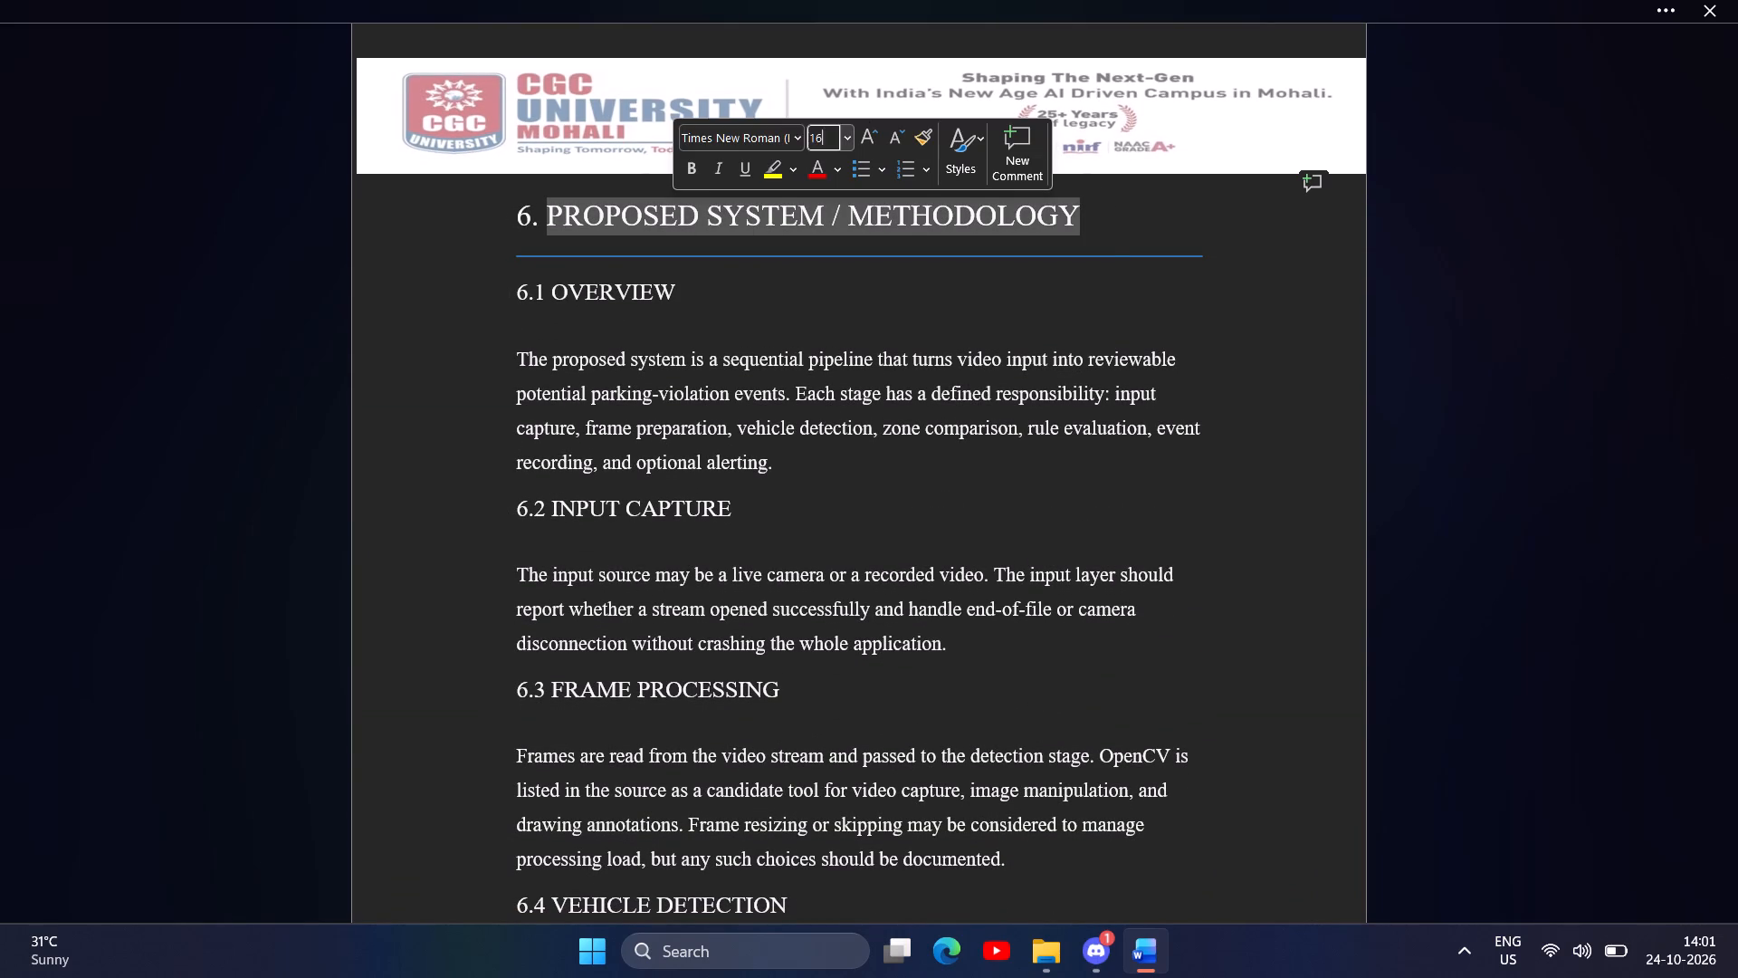
{"action": "key", "text": "Return"}
Set the text "METHODOLOGY — RESTRICTED-ZONE ANALYSIS" in the section 6 heading above 6.5 to font size 16.
{"action": "scroll", "coordinate": [1141, 456], "scroll_direction": "down", "scroll_amount": 4}
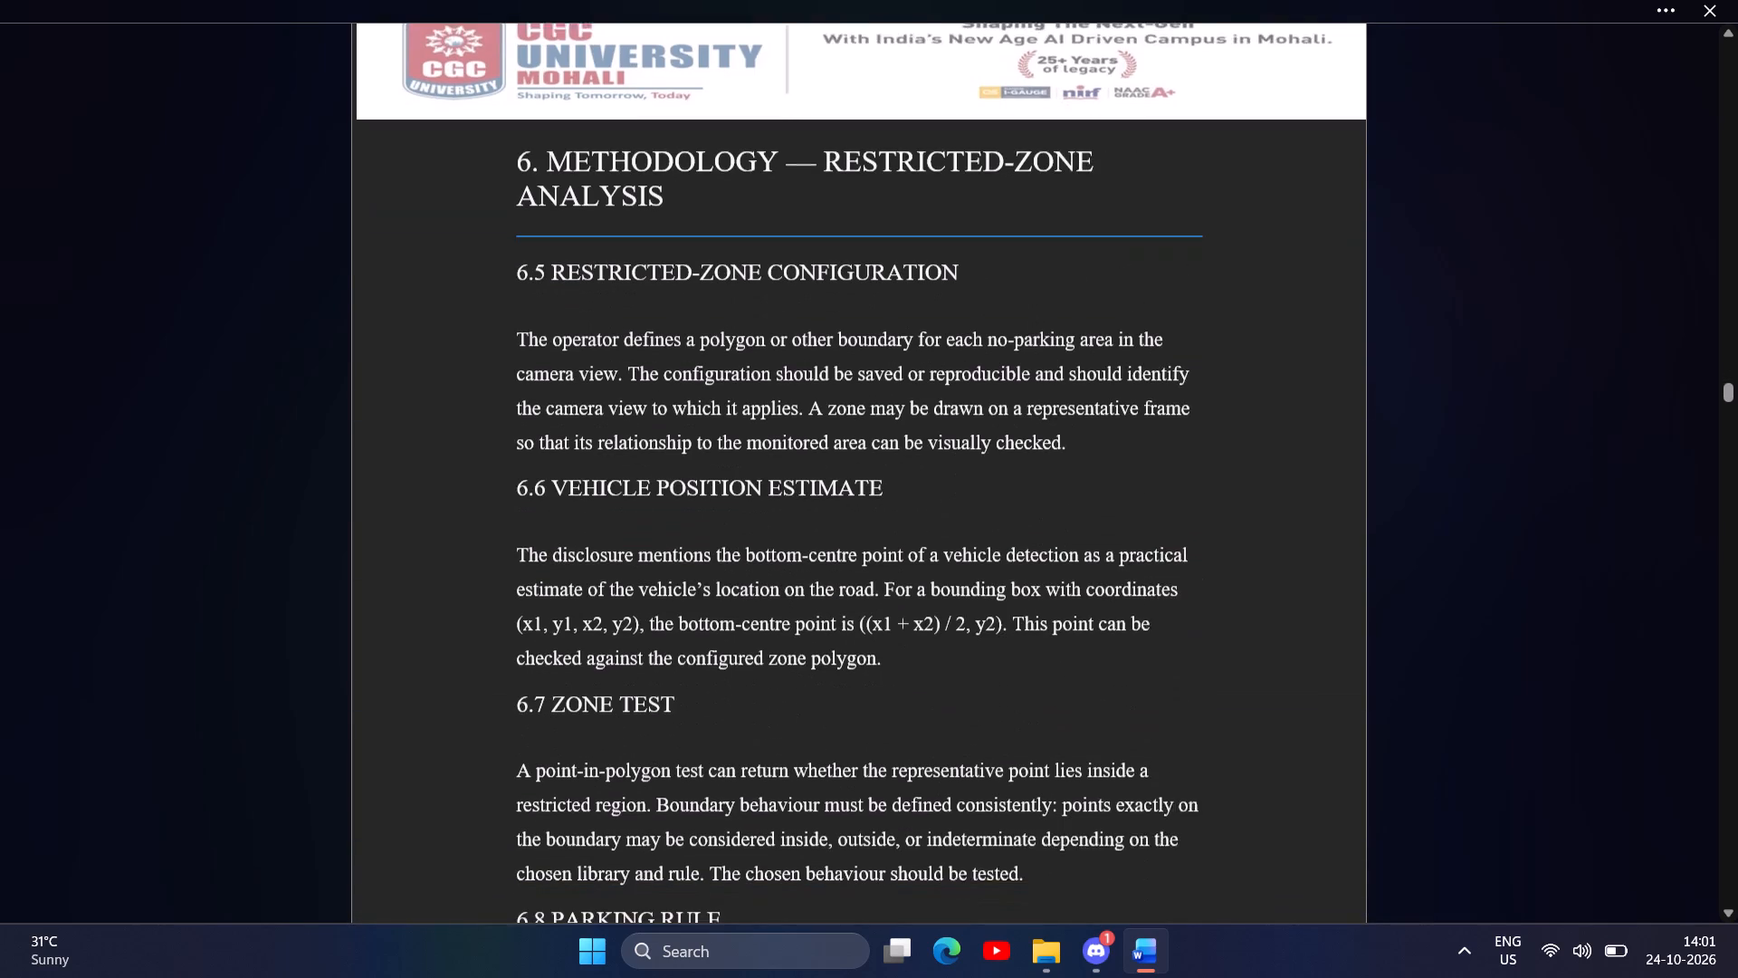
{"action": "right_click", "coordinate": [1141, 456]}
{"action": "left_click_drag", "start_coordinate": [674, 184], "coordinate": [576, 139]}
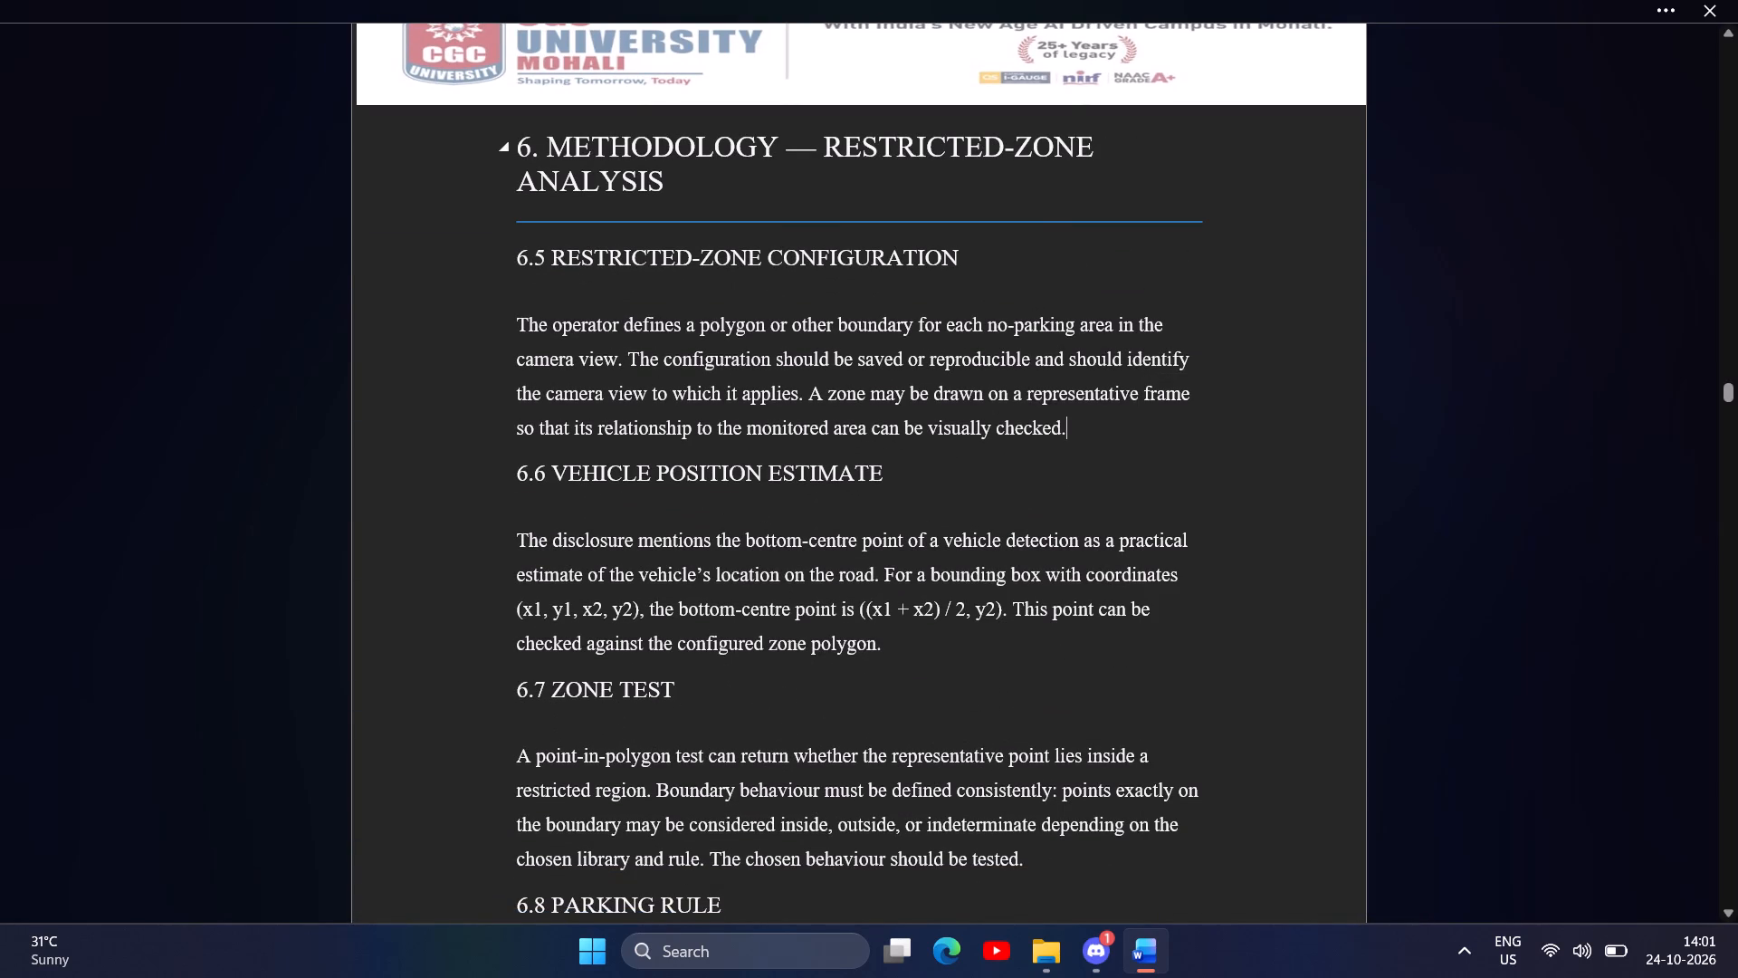
{"action": "left_click_drag", "start_coordinate": [670, 189], "coordinate": [565, 146]}
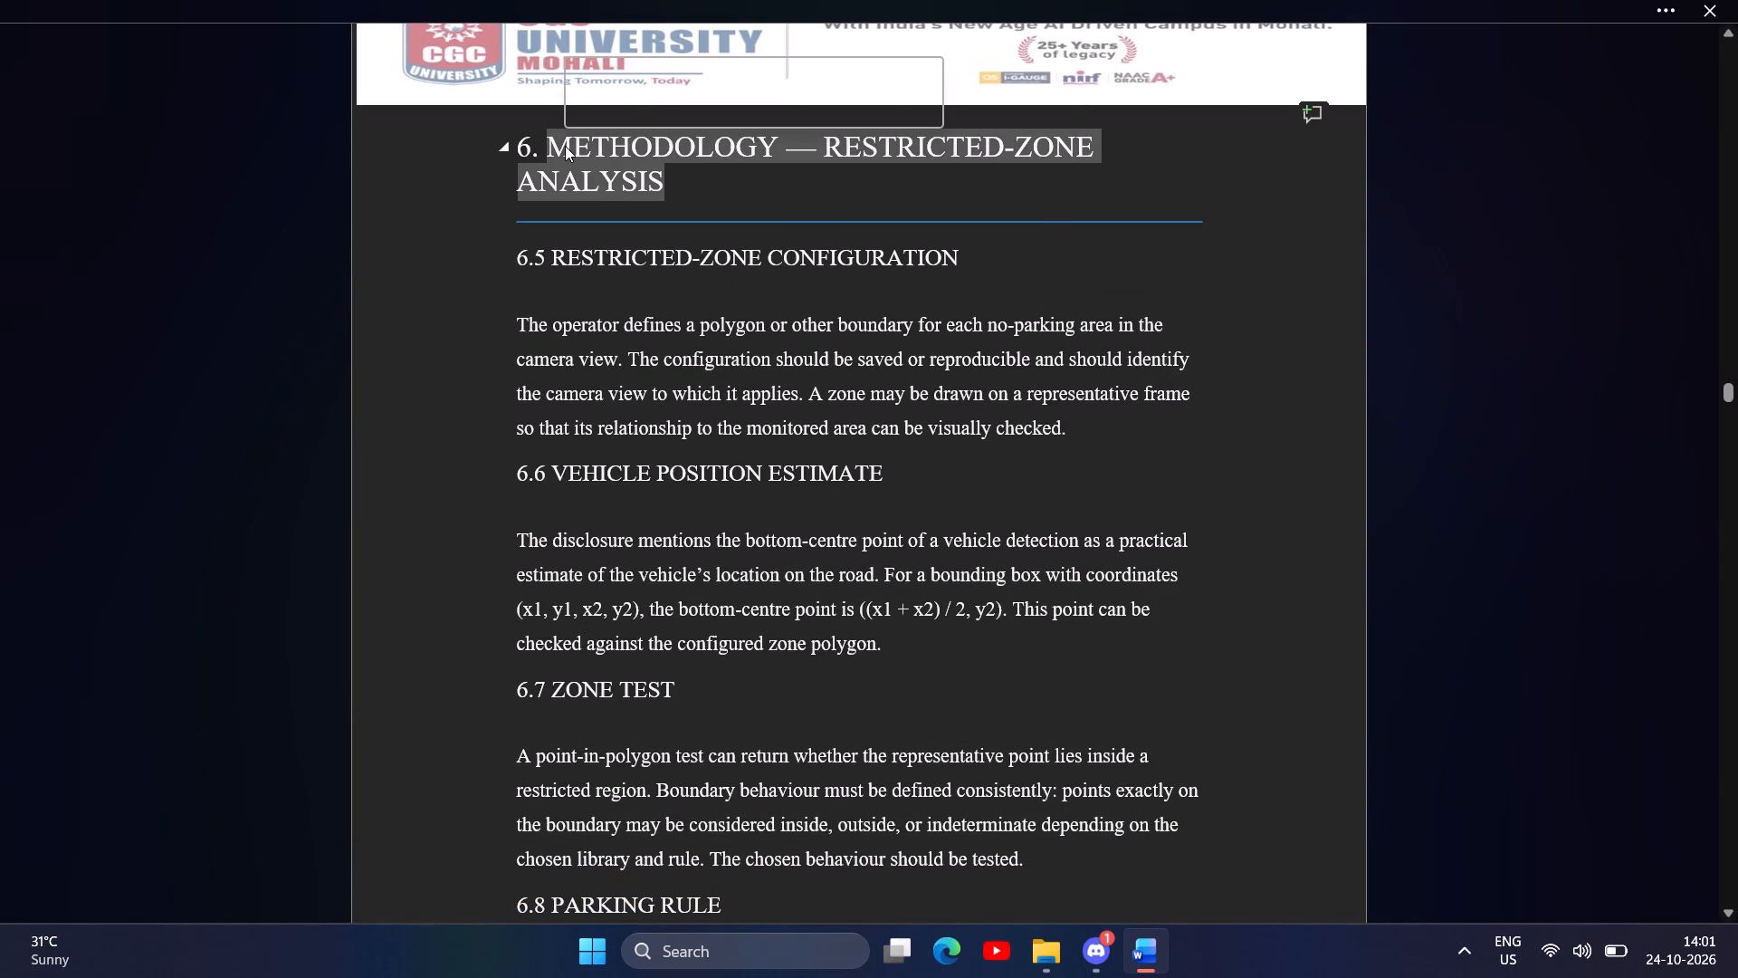
{"action": "left_click", "coordinate": [711, 79]}
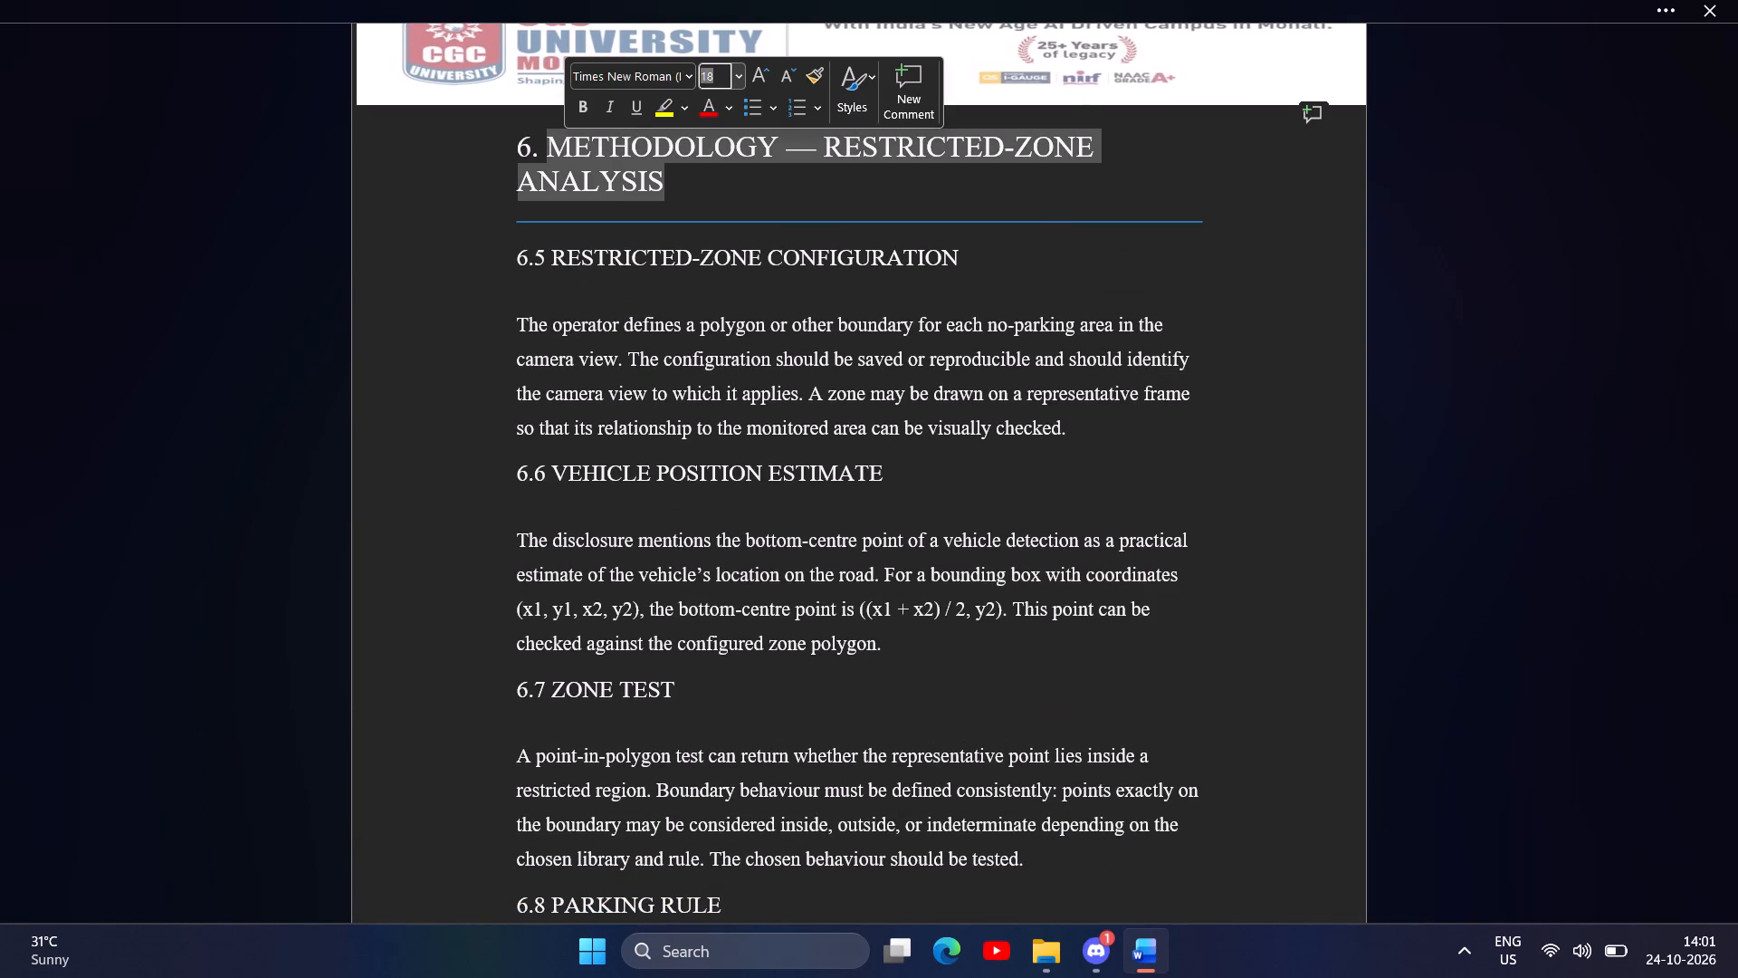
{"action": "key", "text": "6"}
{"action": "key", "text": "BackSpace"}
{"action": "type", "text": "16"}
{"action": "key", "text": "Return"}
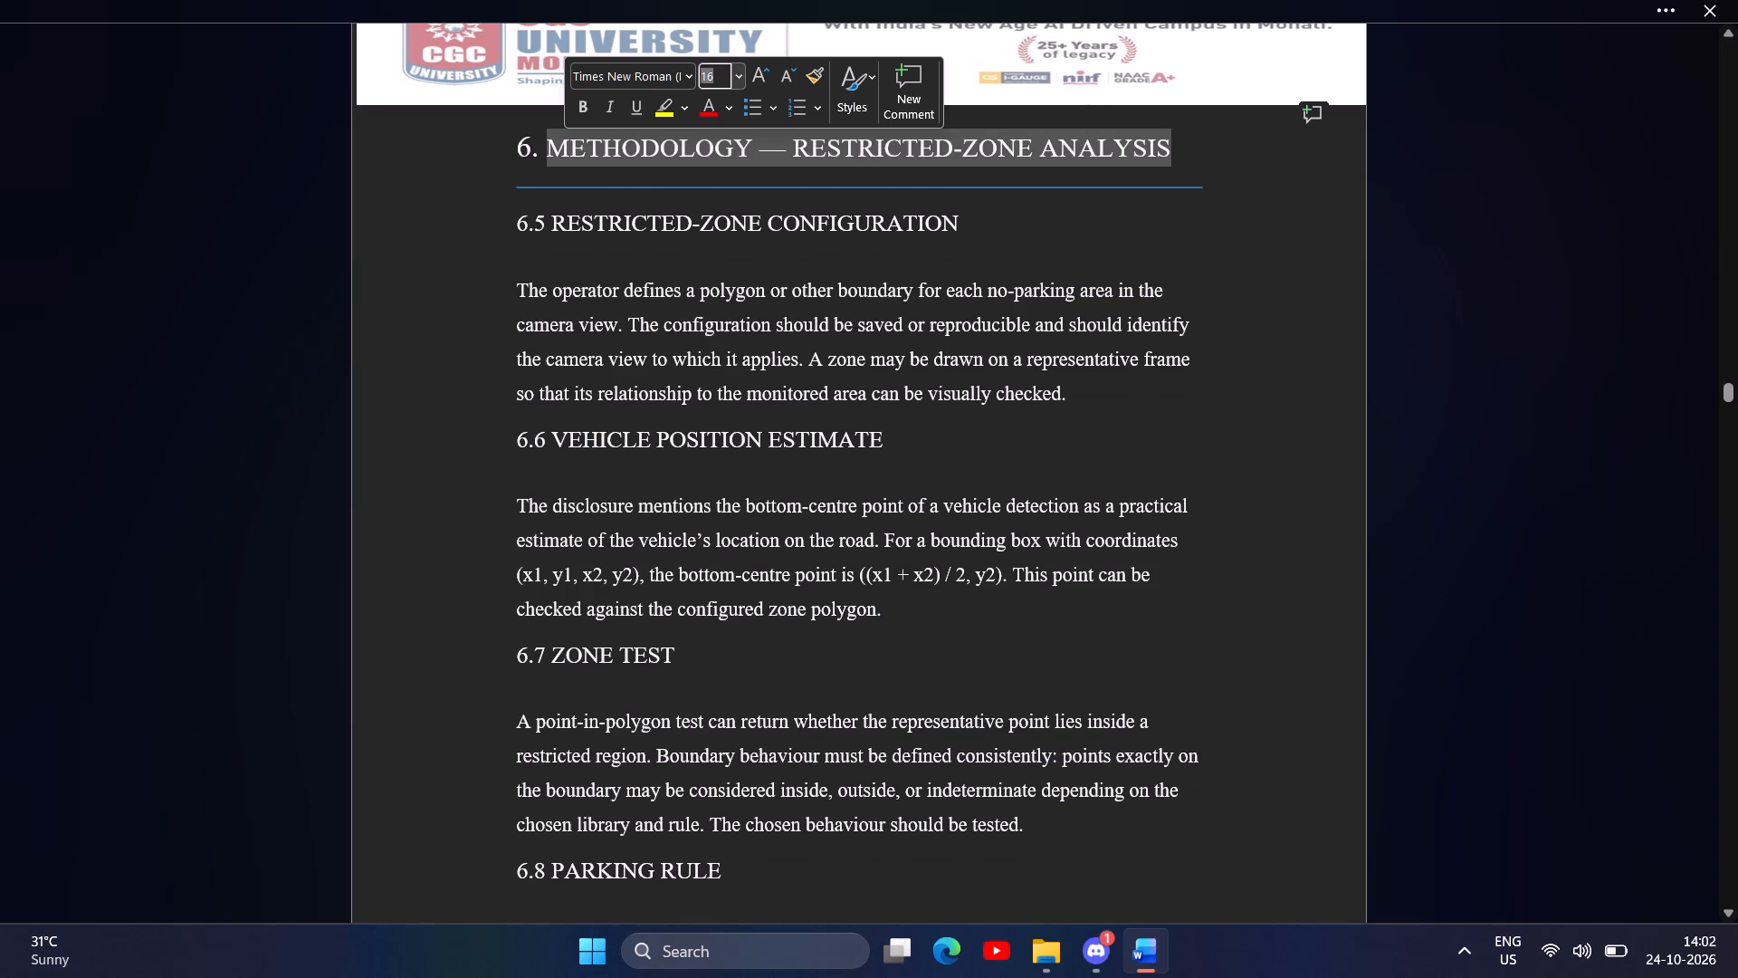
Set the text "METHODOLOGY — DECISION AND EVENT HANDLING" in the section 6 heading above 6.9 to font size 16.
{"action": "scroll", "coordinate": [1172, 467], "scroll_direction": "down", "scroll_amount": 3}
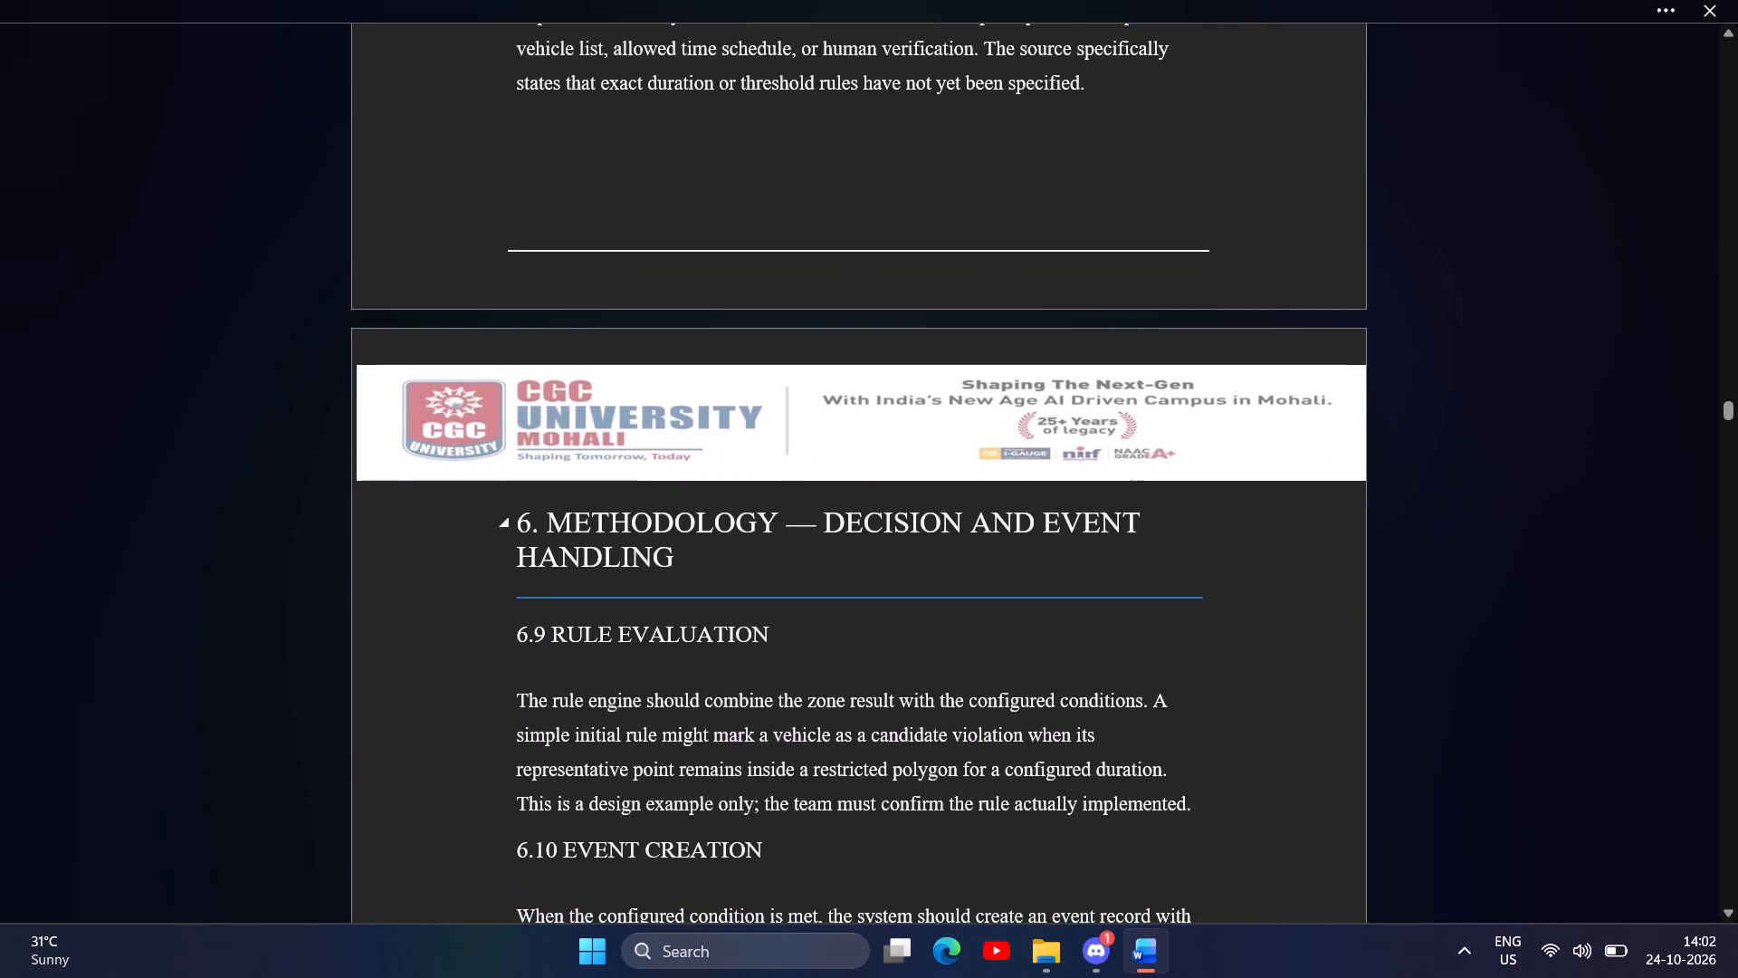
{"action": "left_click_drag", "start_coordinate": [679, 561], "coordinate": [616, 541]}
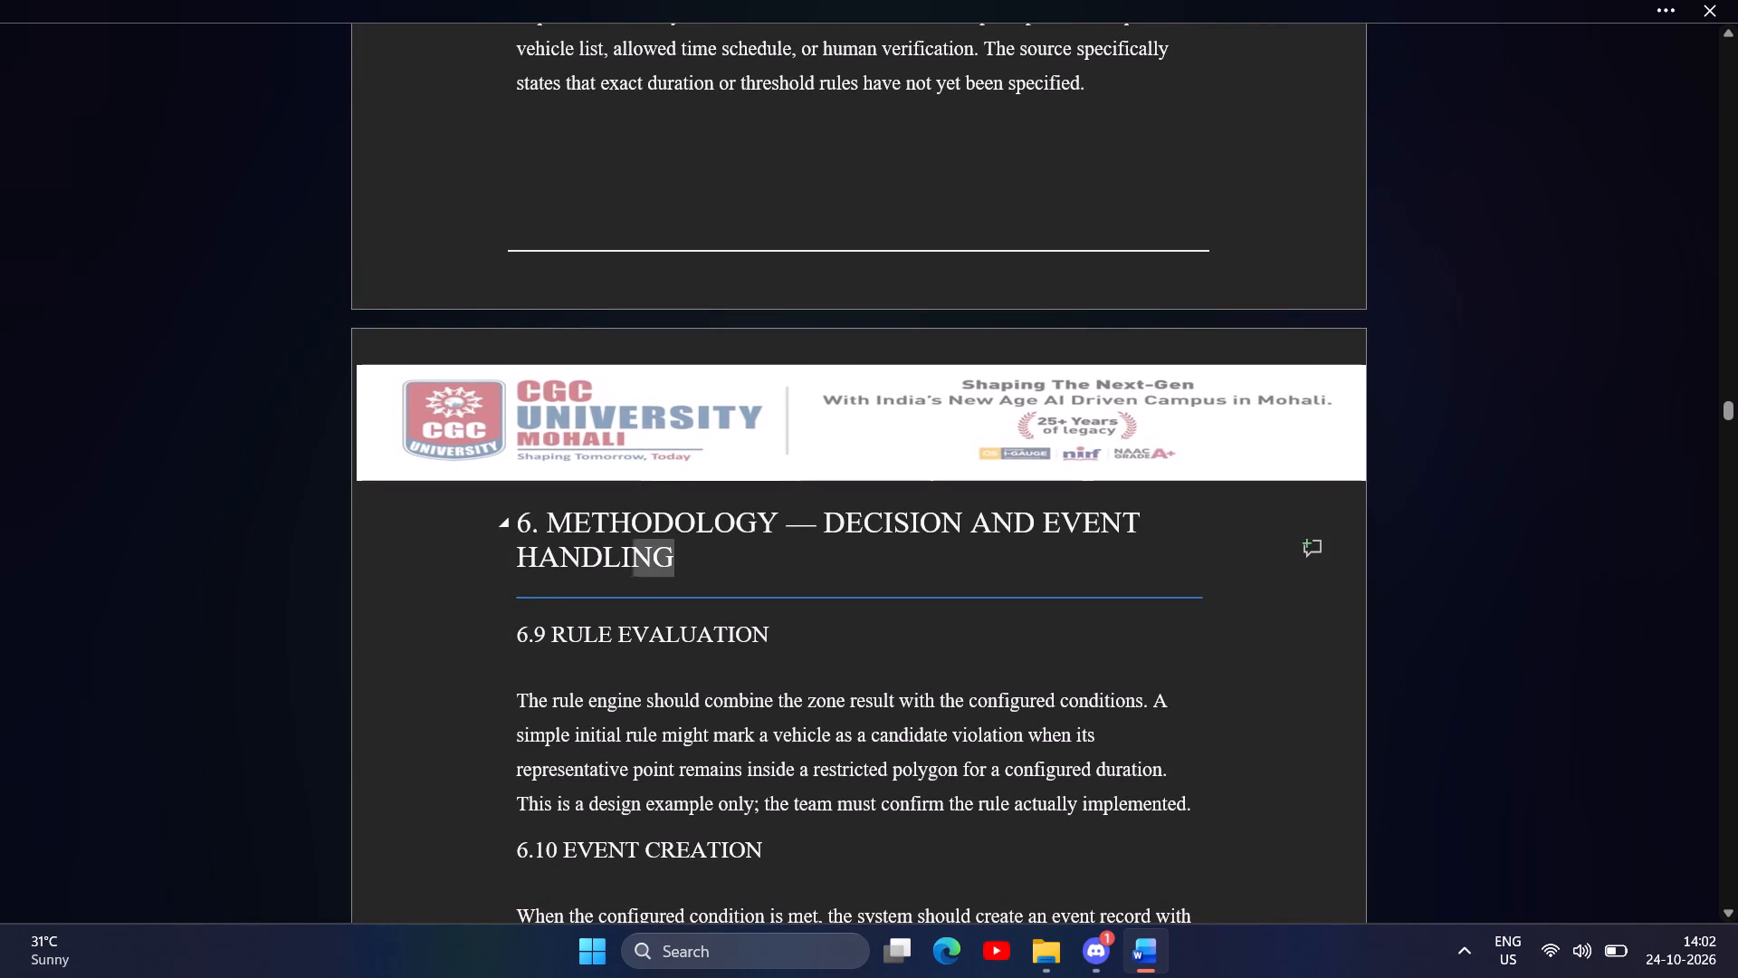
{"action": "left_click_drag", "start_coordinate": [616, 541], "coordinate": [564, 520]}
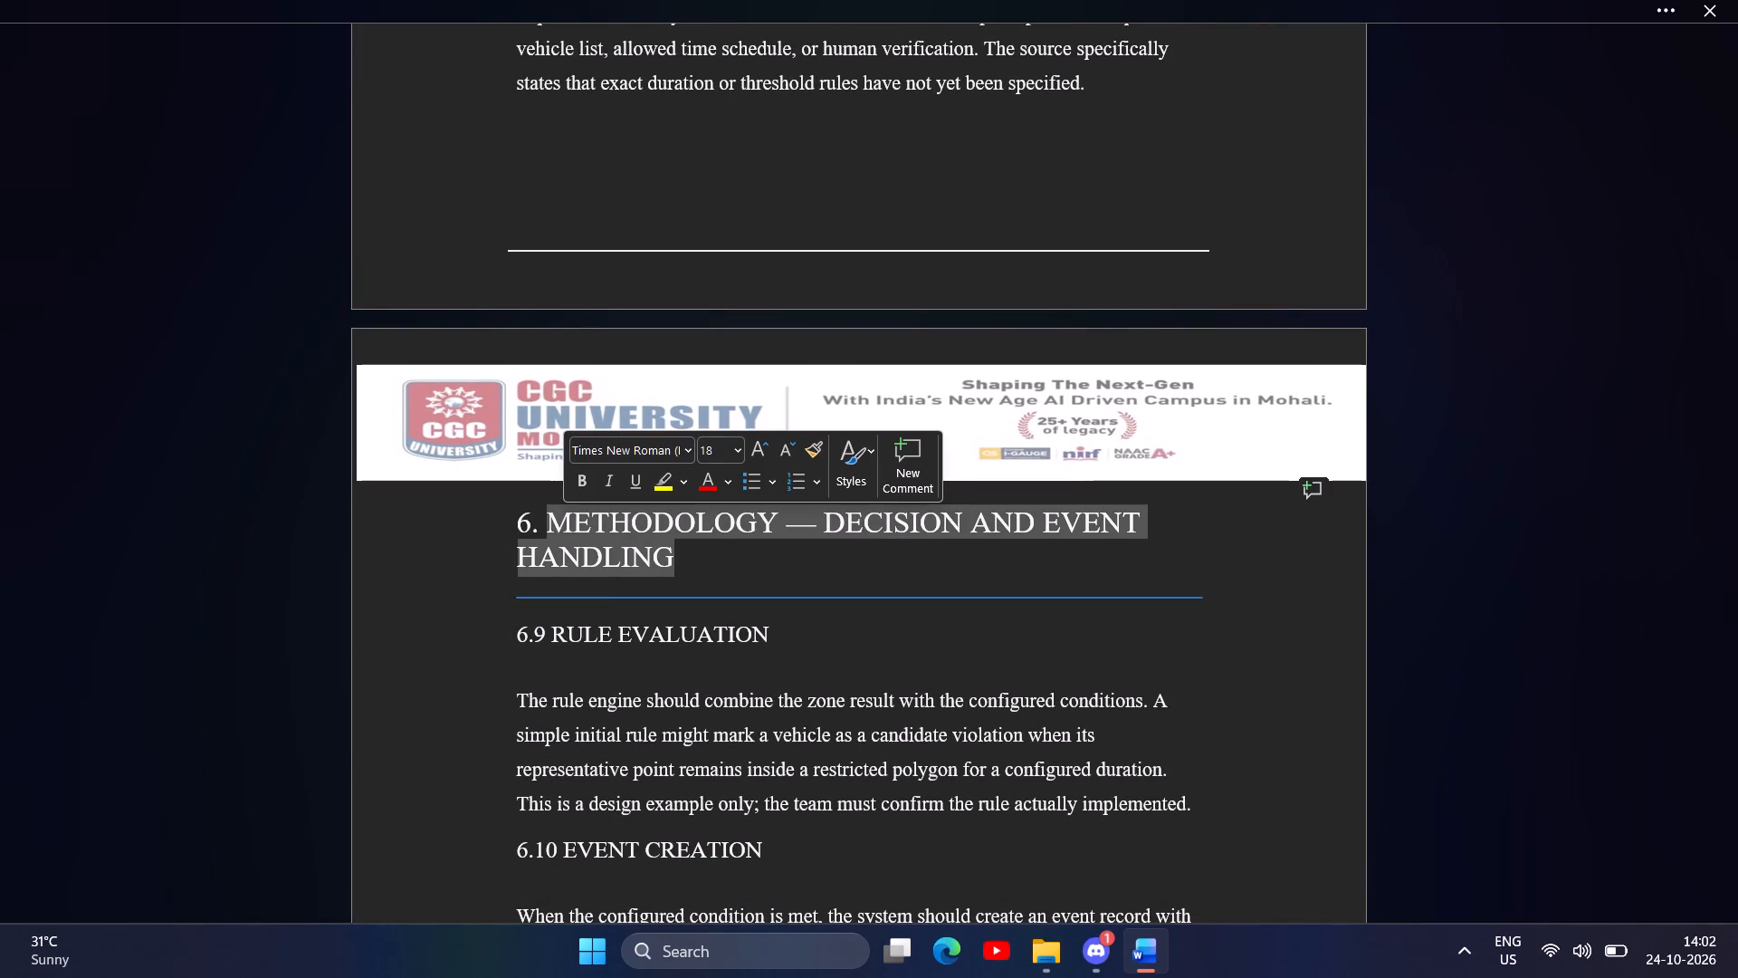
{"action": "left_click", "coordinate": [713, 455]}
{"action": "type", "text": "16"}
{"action": "key", "text": "Return"}
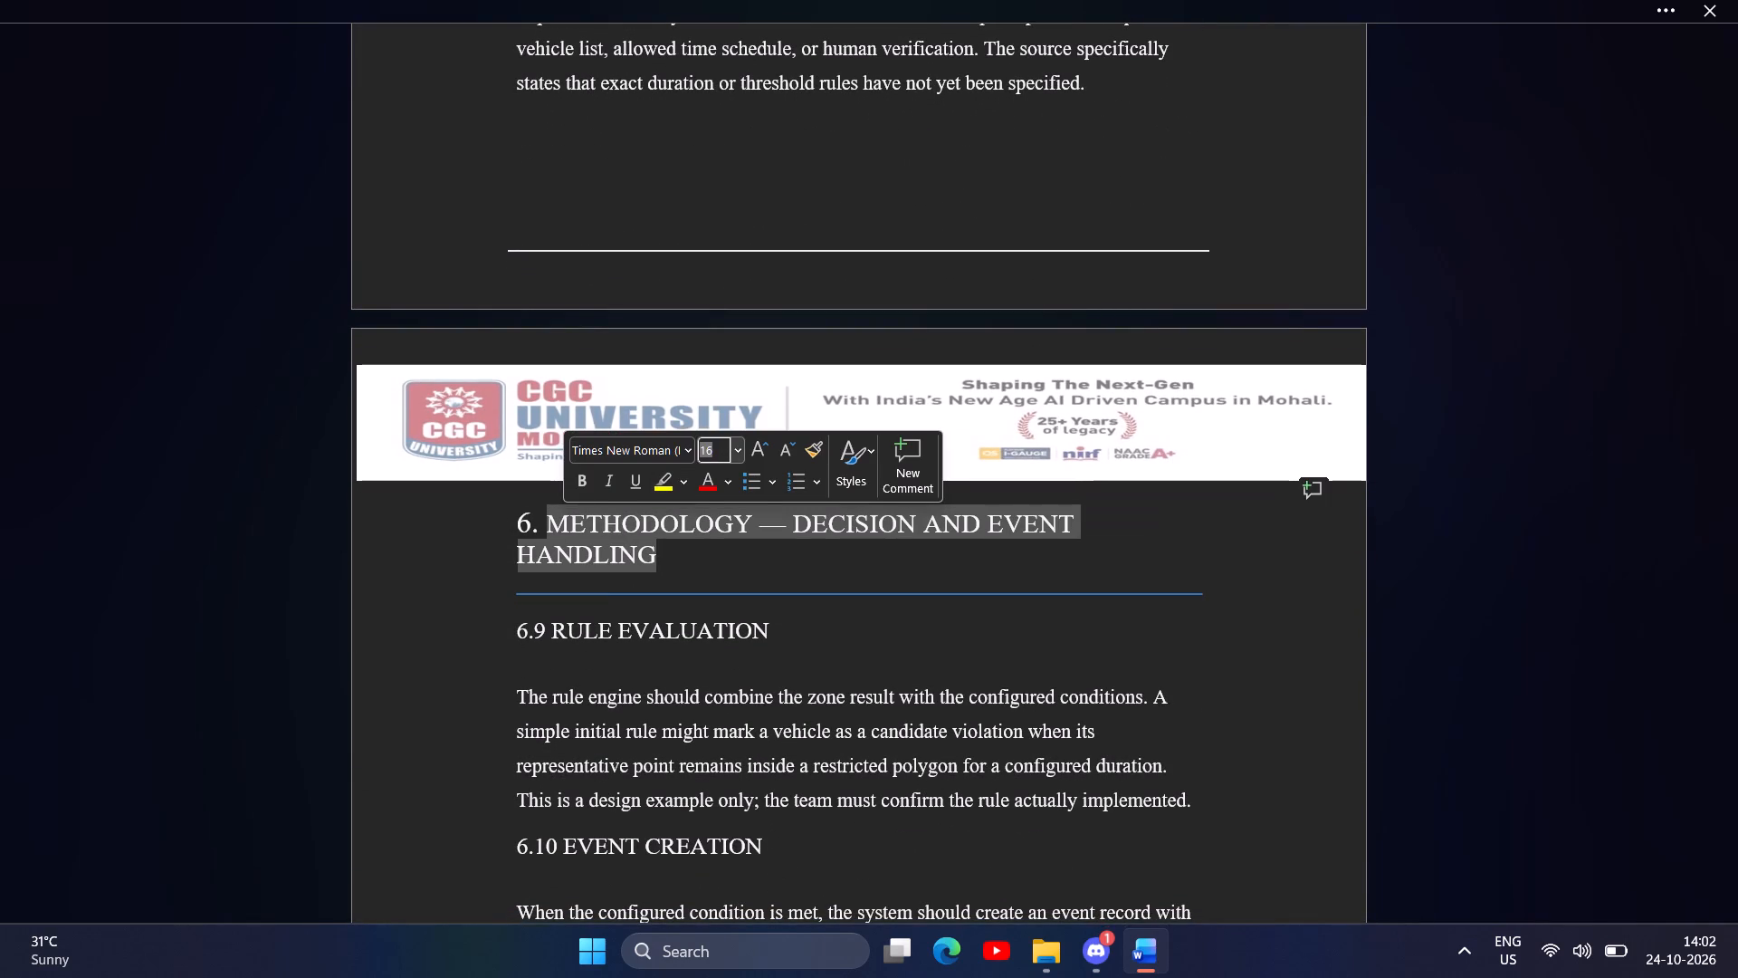
Set the text "SYSTEM WORKFLOW" in the section 6 heading above the Figure 1 table to font size 16.
{"action": "scroll", "coordinate": [1084, 632], "scroll_direction": "down", "scroll_amount": 2}
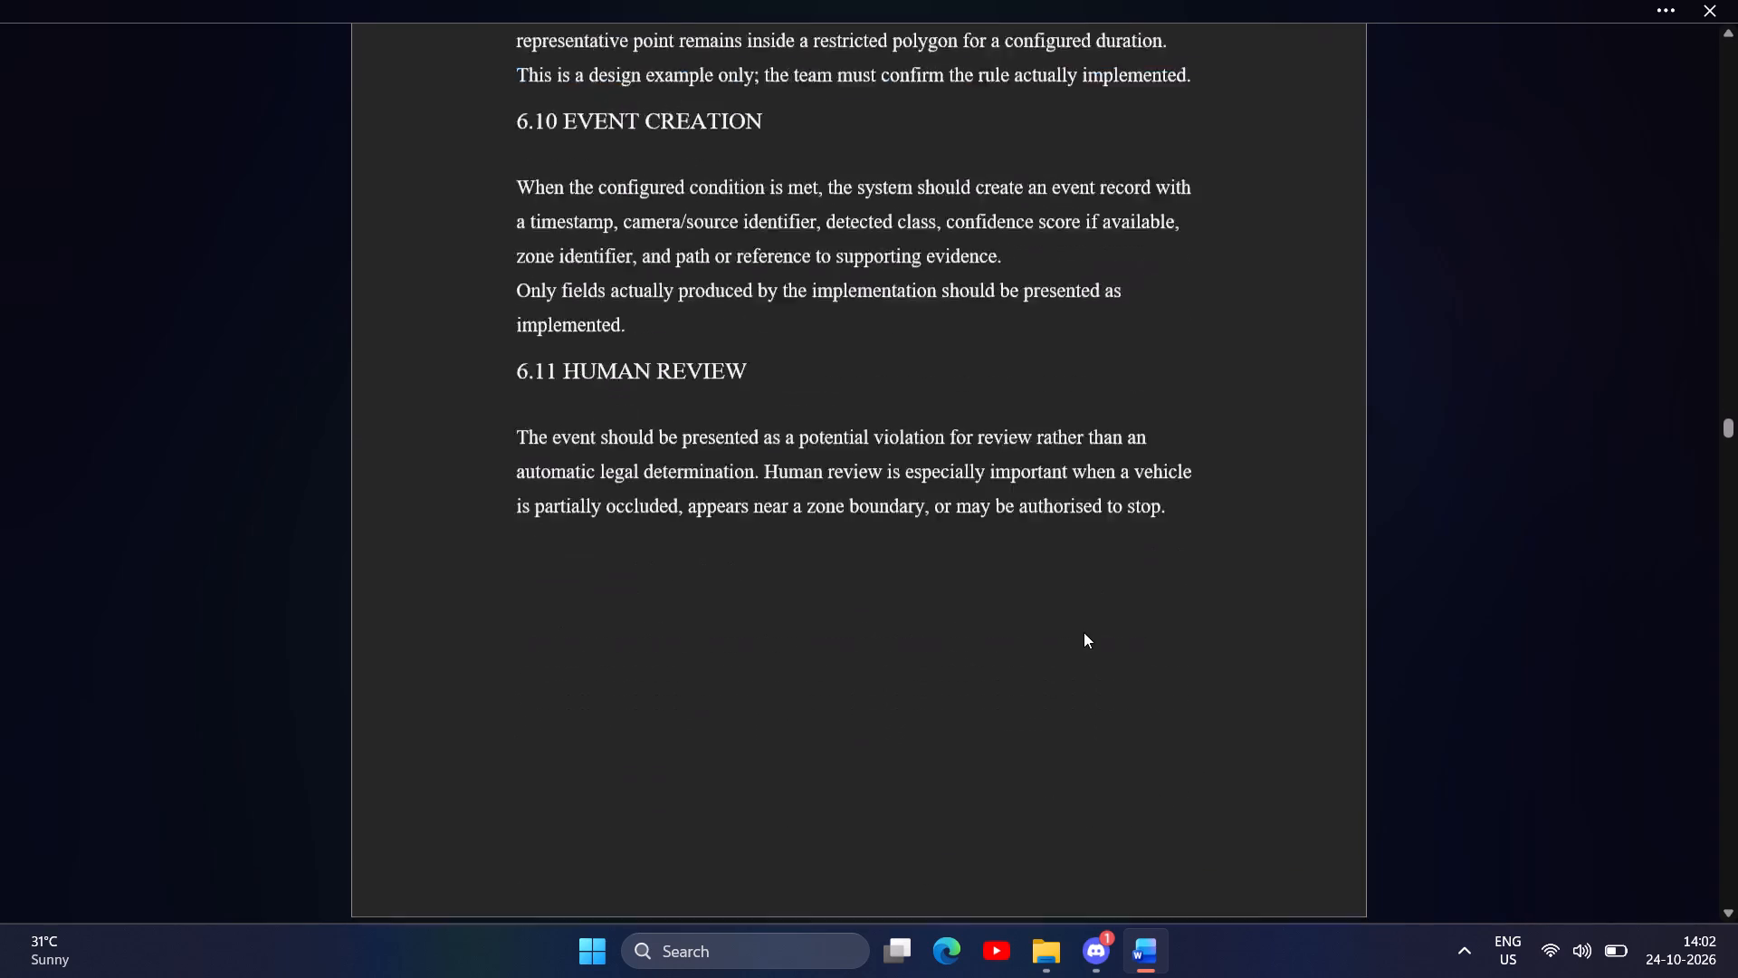
{"action": "scroll", "coordinate": [1084, 632], "scroll_direction": "down", "scroll_amount": 3}
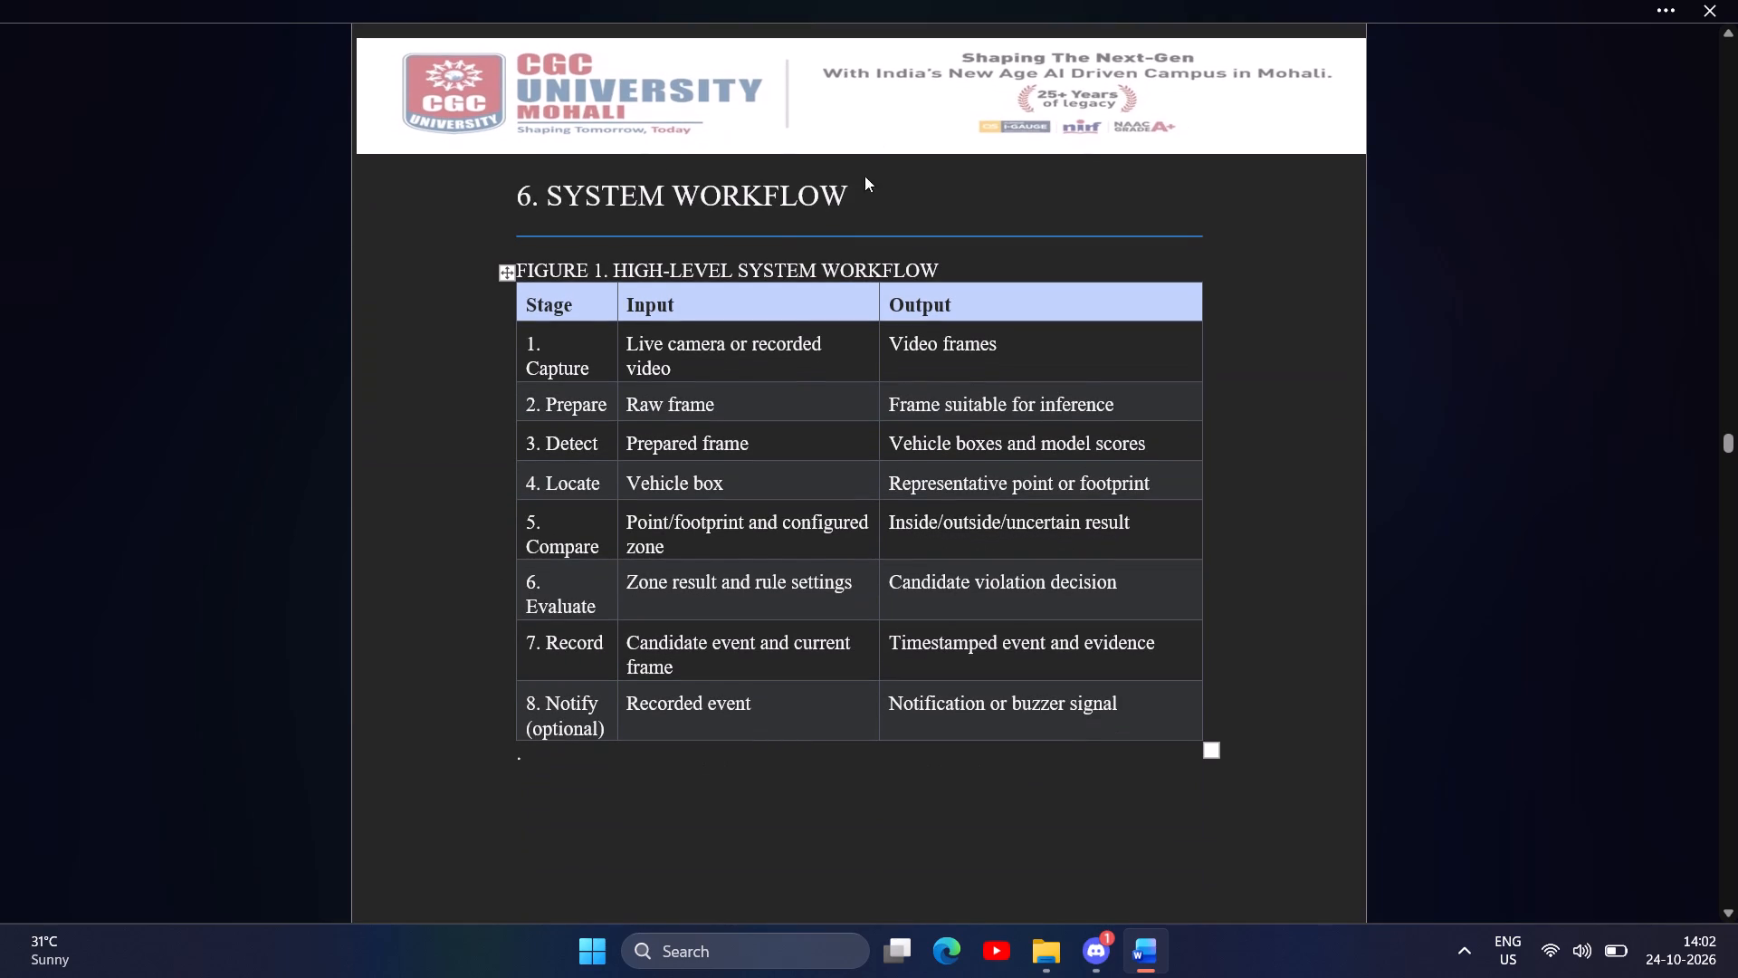
{"action": "left_click_drag", "start_coordinate": [855, 196], "coordinate": [576, 197]}
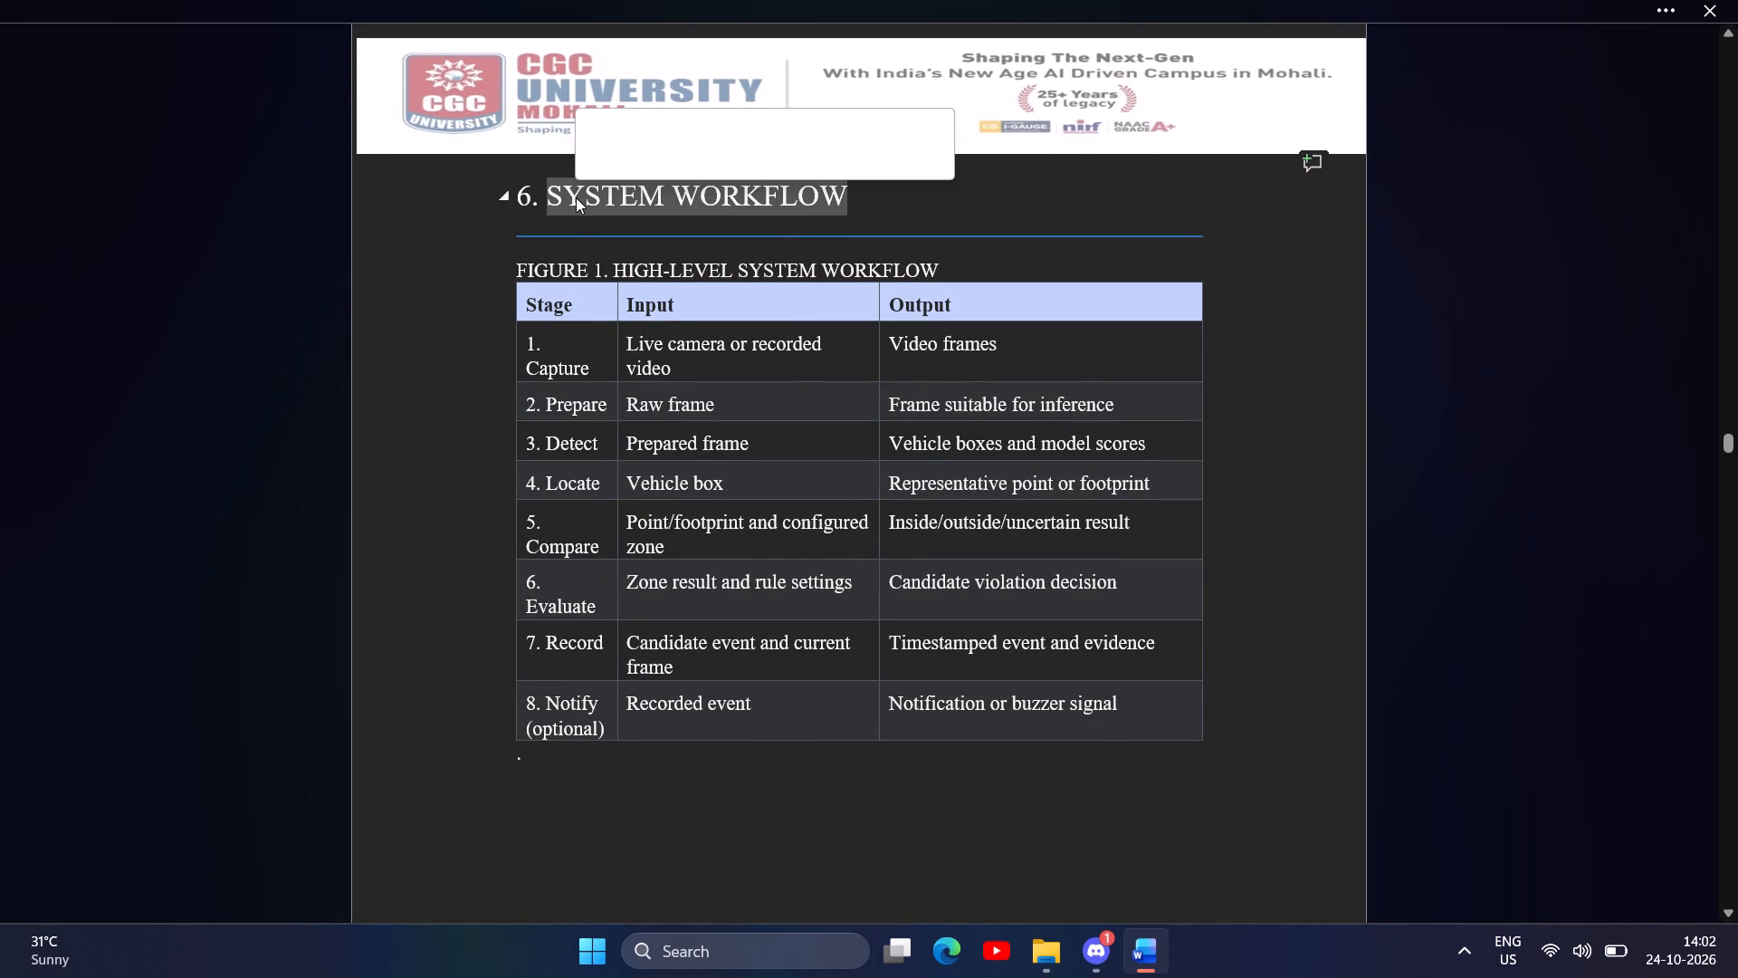
{"action": "left_click", "coordinate": [717, 129]}
{"action": "type", "text": "16"}
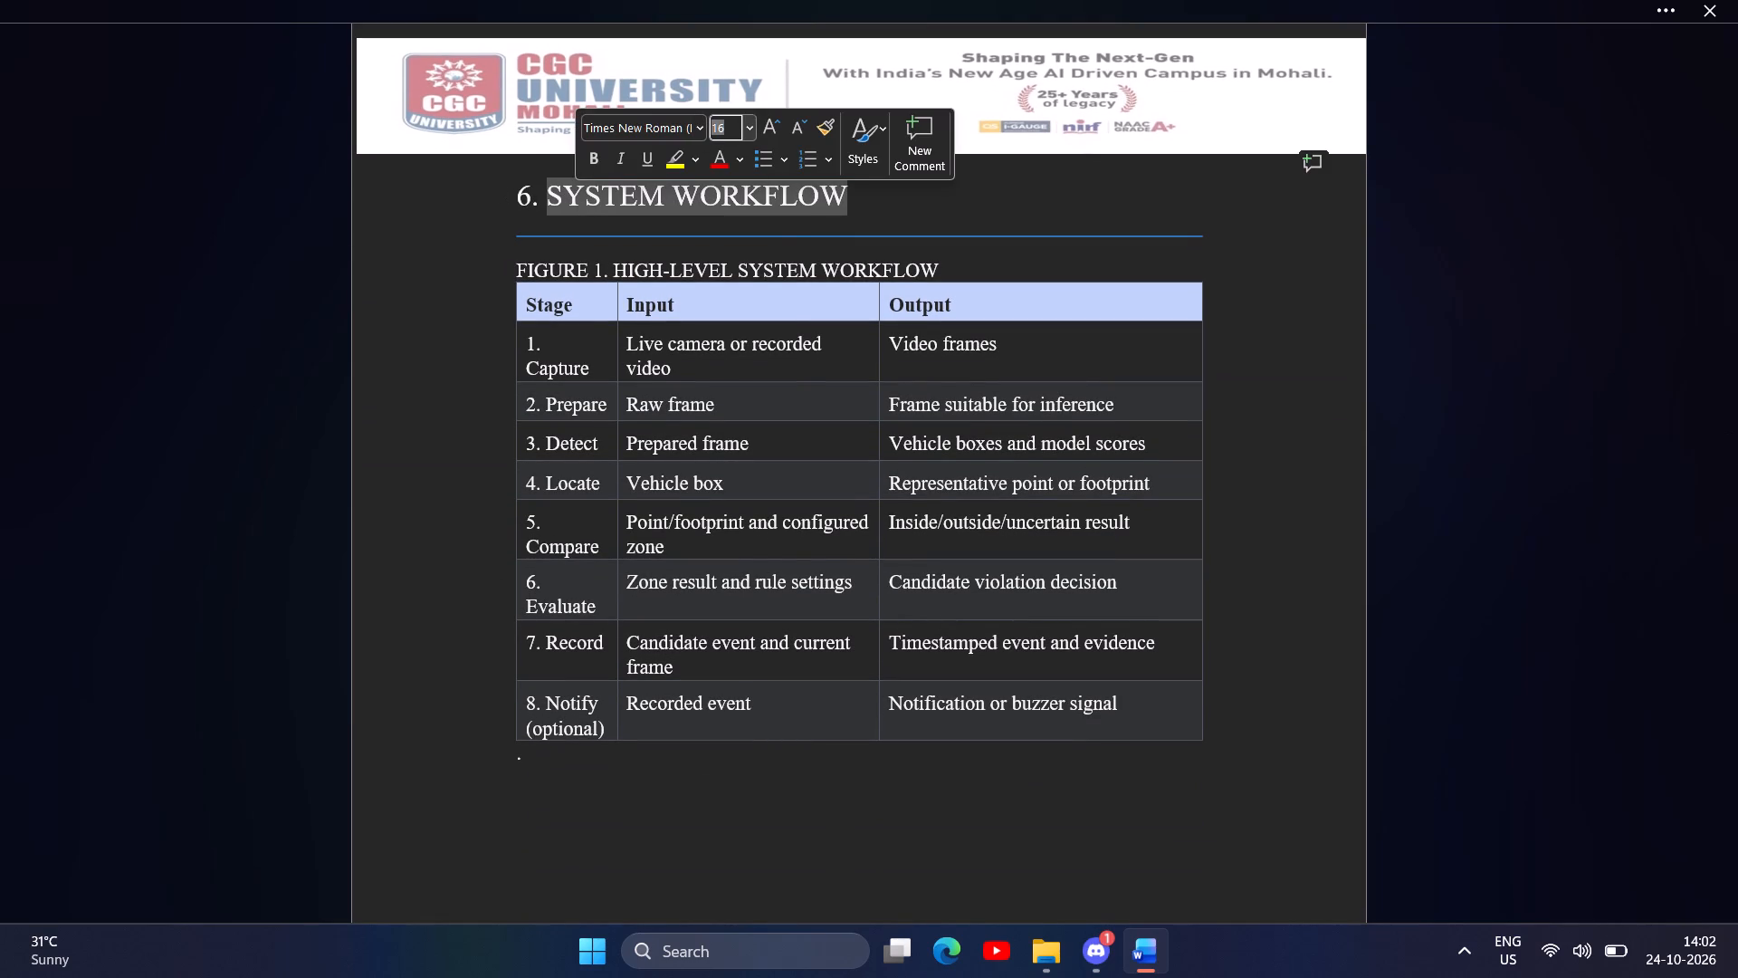
{"action": "key", "text": "Return"}
Set the text "ALGORITHMIC OUTLINE" in the section 6 heading above 6.13 to font size 16.
{"action": "scroll", "coordinate": [941, 245], "scroll_direction": "down", "scroll_amount": 5}
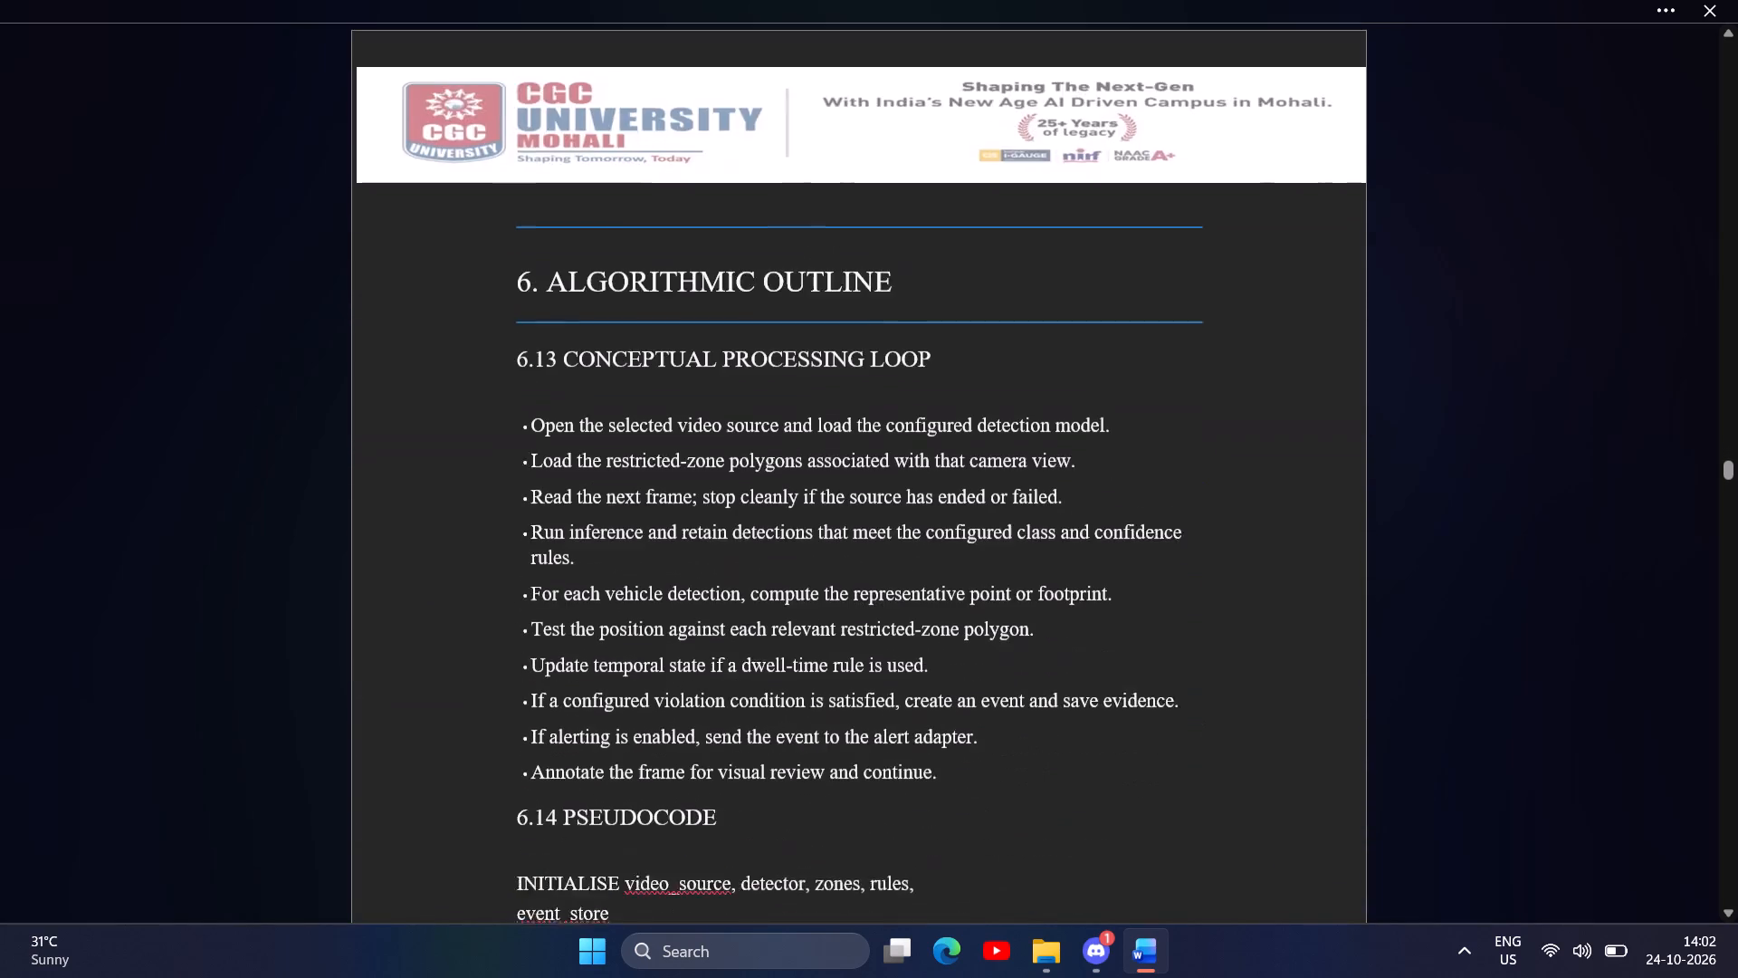
{"action": "scroll", "coordinate": [941, 245], "scroll_direction": "down", "scroll_amount": 1}
{"action": "left_click_drag", "start_coordinate": [915, 203], "coordinate": [587, 188]}
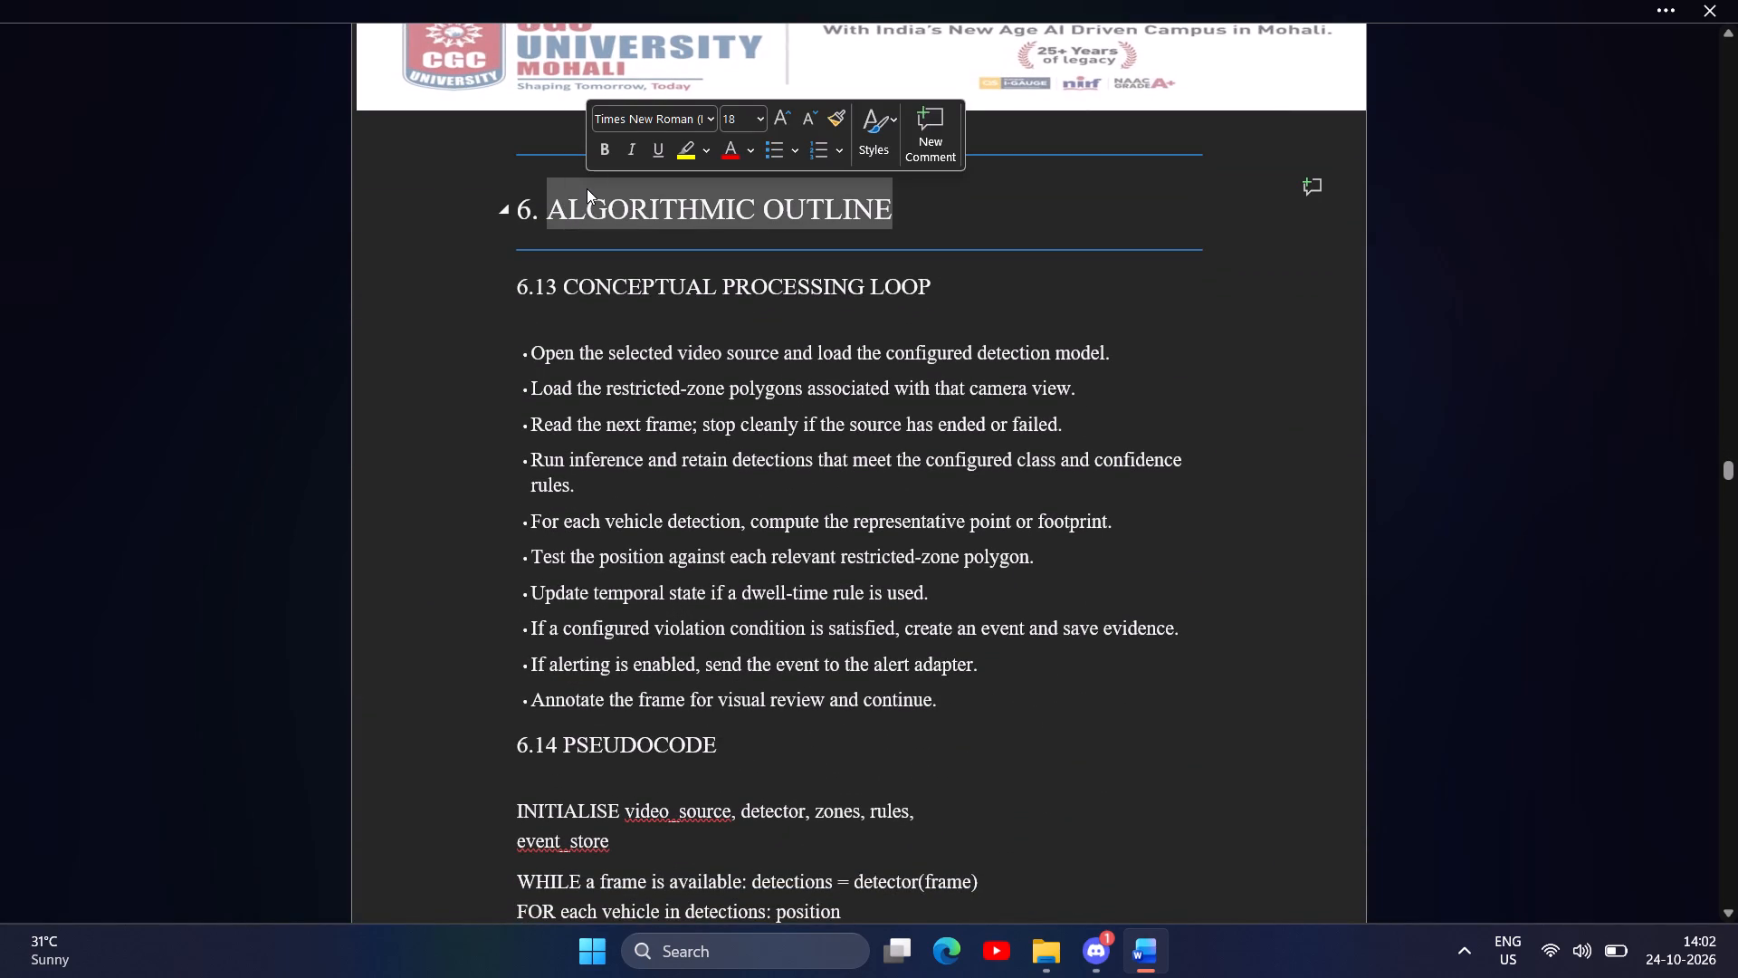
{"action": "left_click", "coordinate": [730, 122]}
{"action": "type", "text": "16"}
{"action": "key", "text": "Return"}
Set the text "TOOLS AND TECHNOLOGIES — STORAGE AND ALERTS" in the section 7 heading above 7.5 to font size 16.
{"action": "scroll", "coordinate": [845, 263], "scroll_direction": "down", "scroll_amount": 3}
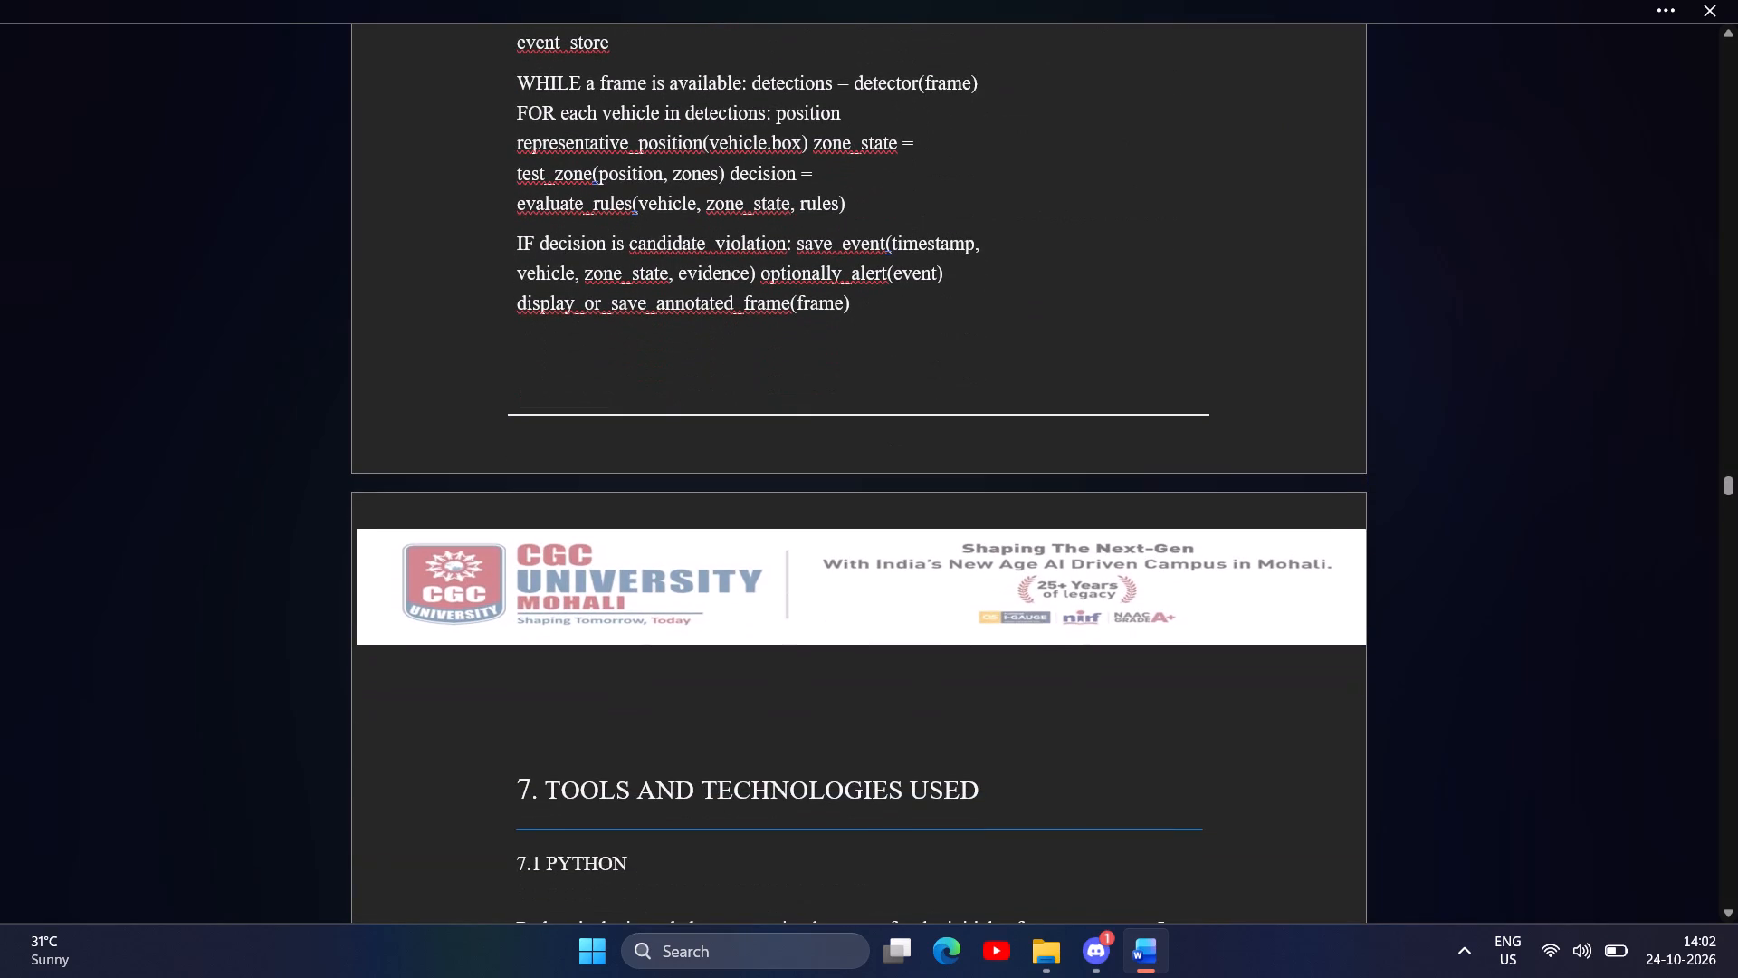
{"action": "scroll", "coordinate": [985, 552], "scroll_direction": "down", "scroll_amount": 1}
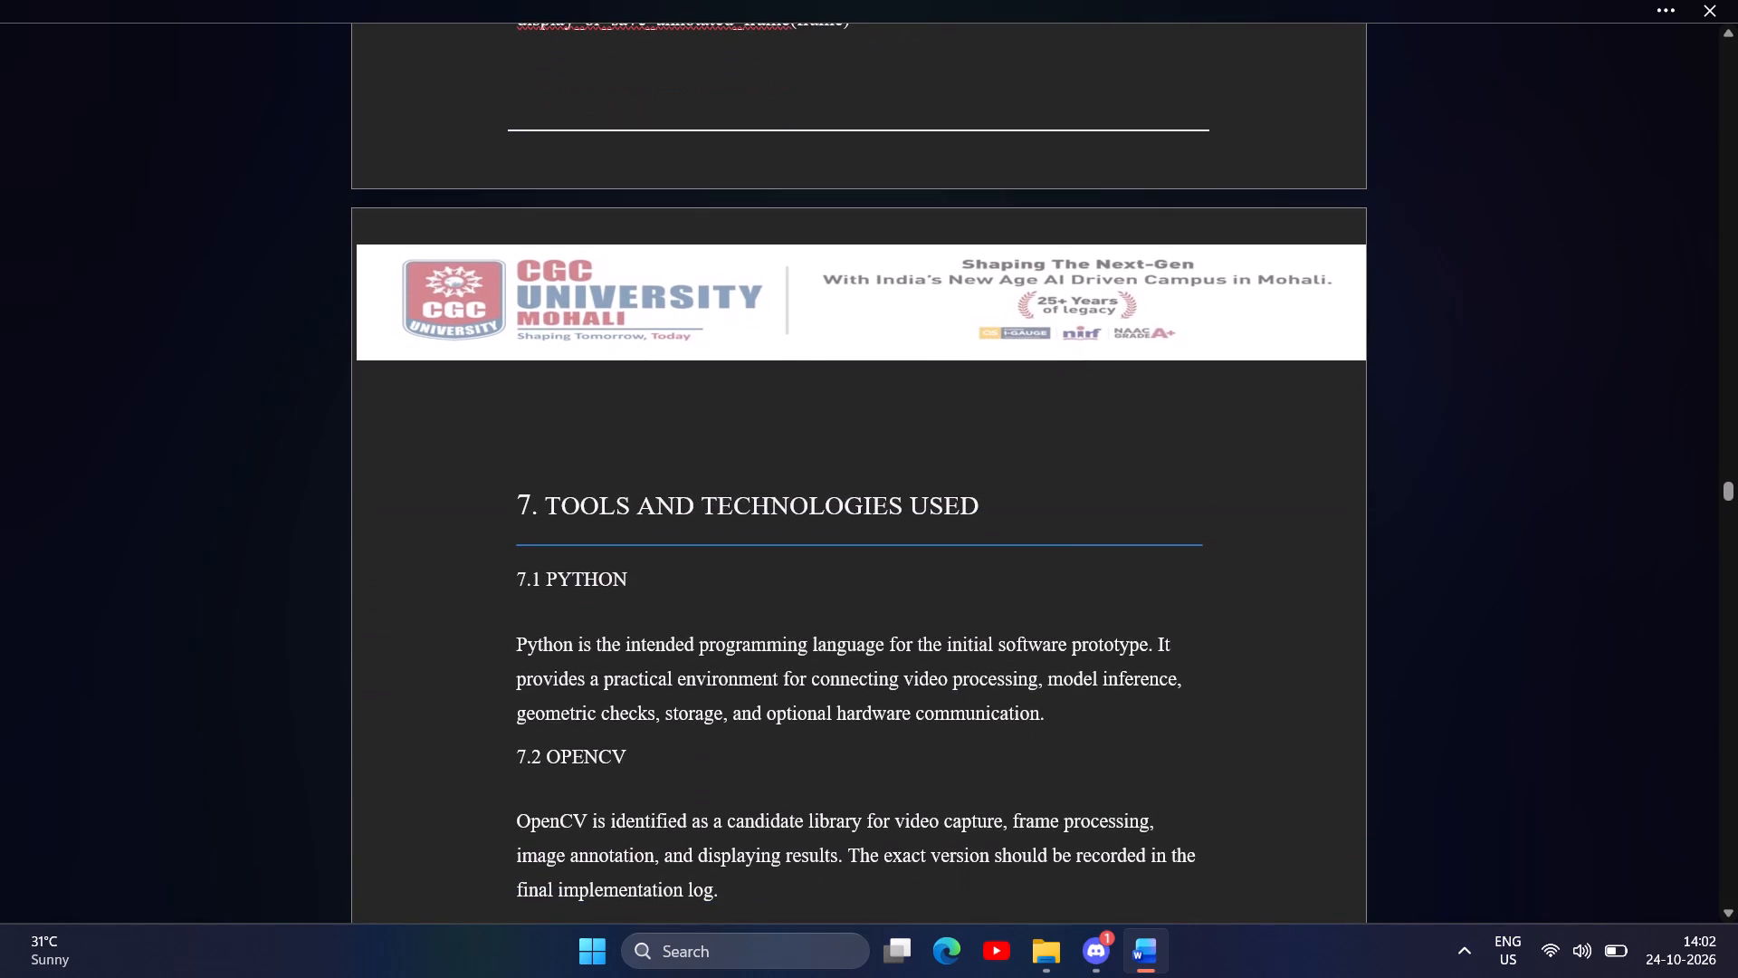
{"action": "left_click_drag", "start_coordinate": [996, 506], "coordinate": [547, 507]}
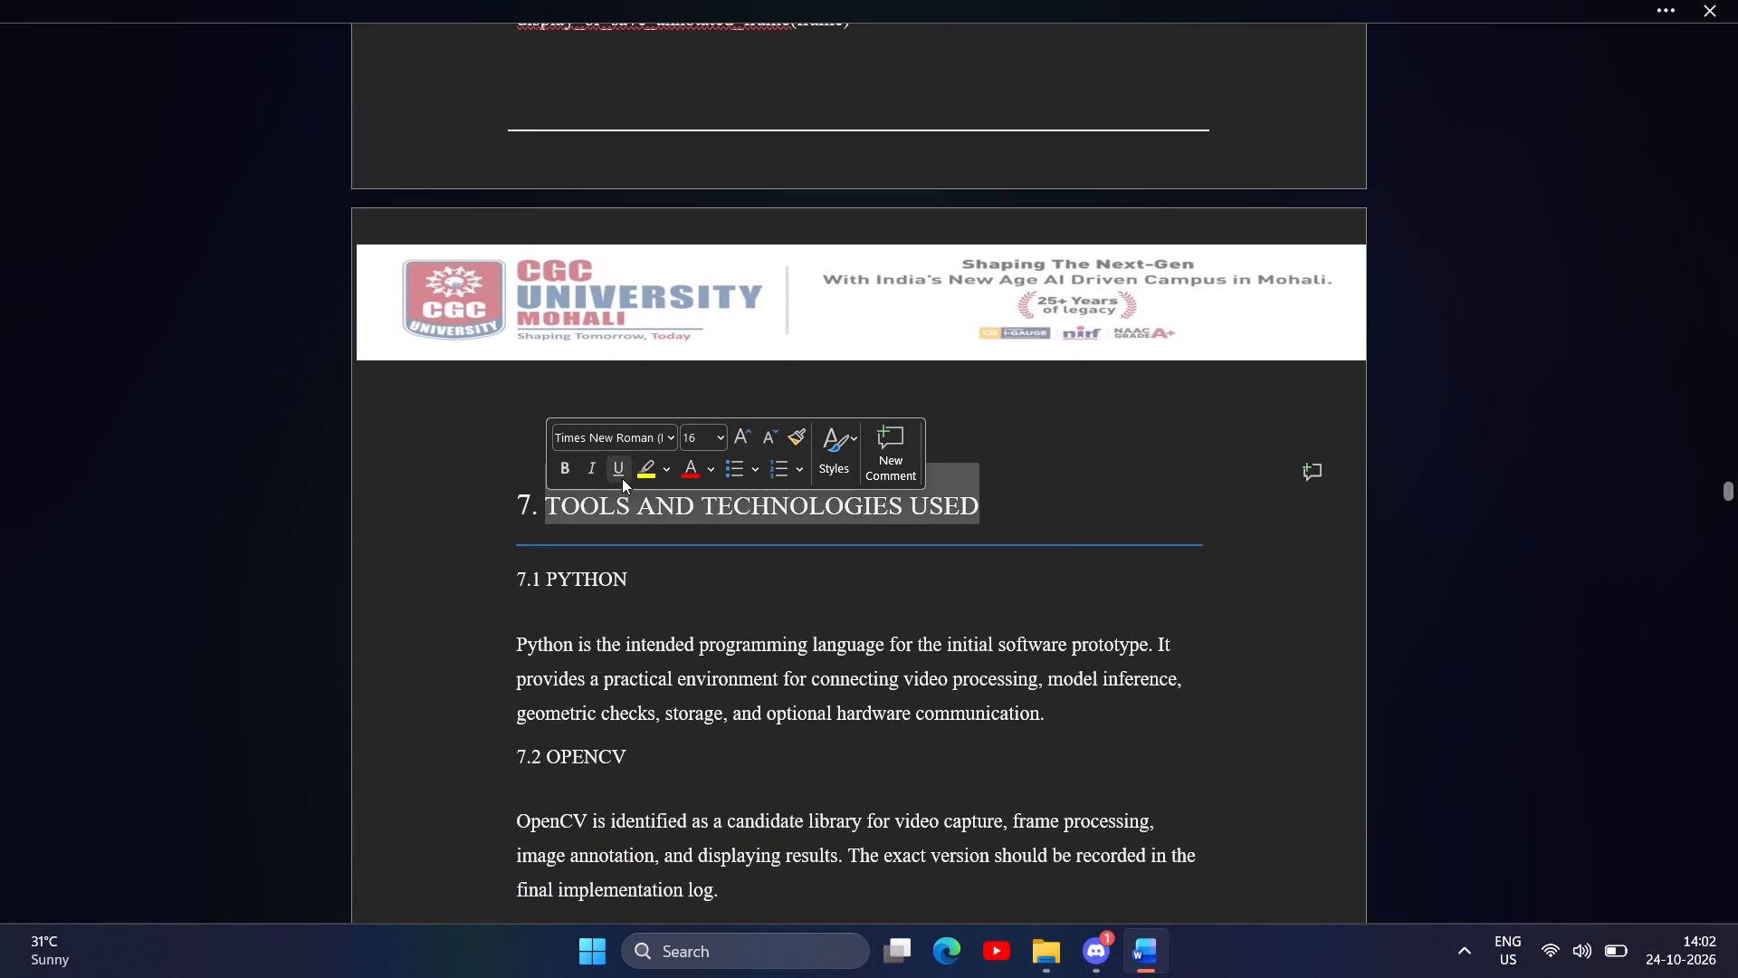
{"action": "scroll", "coordinate": [693, 652], "scroll_direction": "down", "scroll_amount": 2}
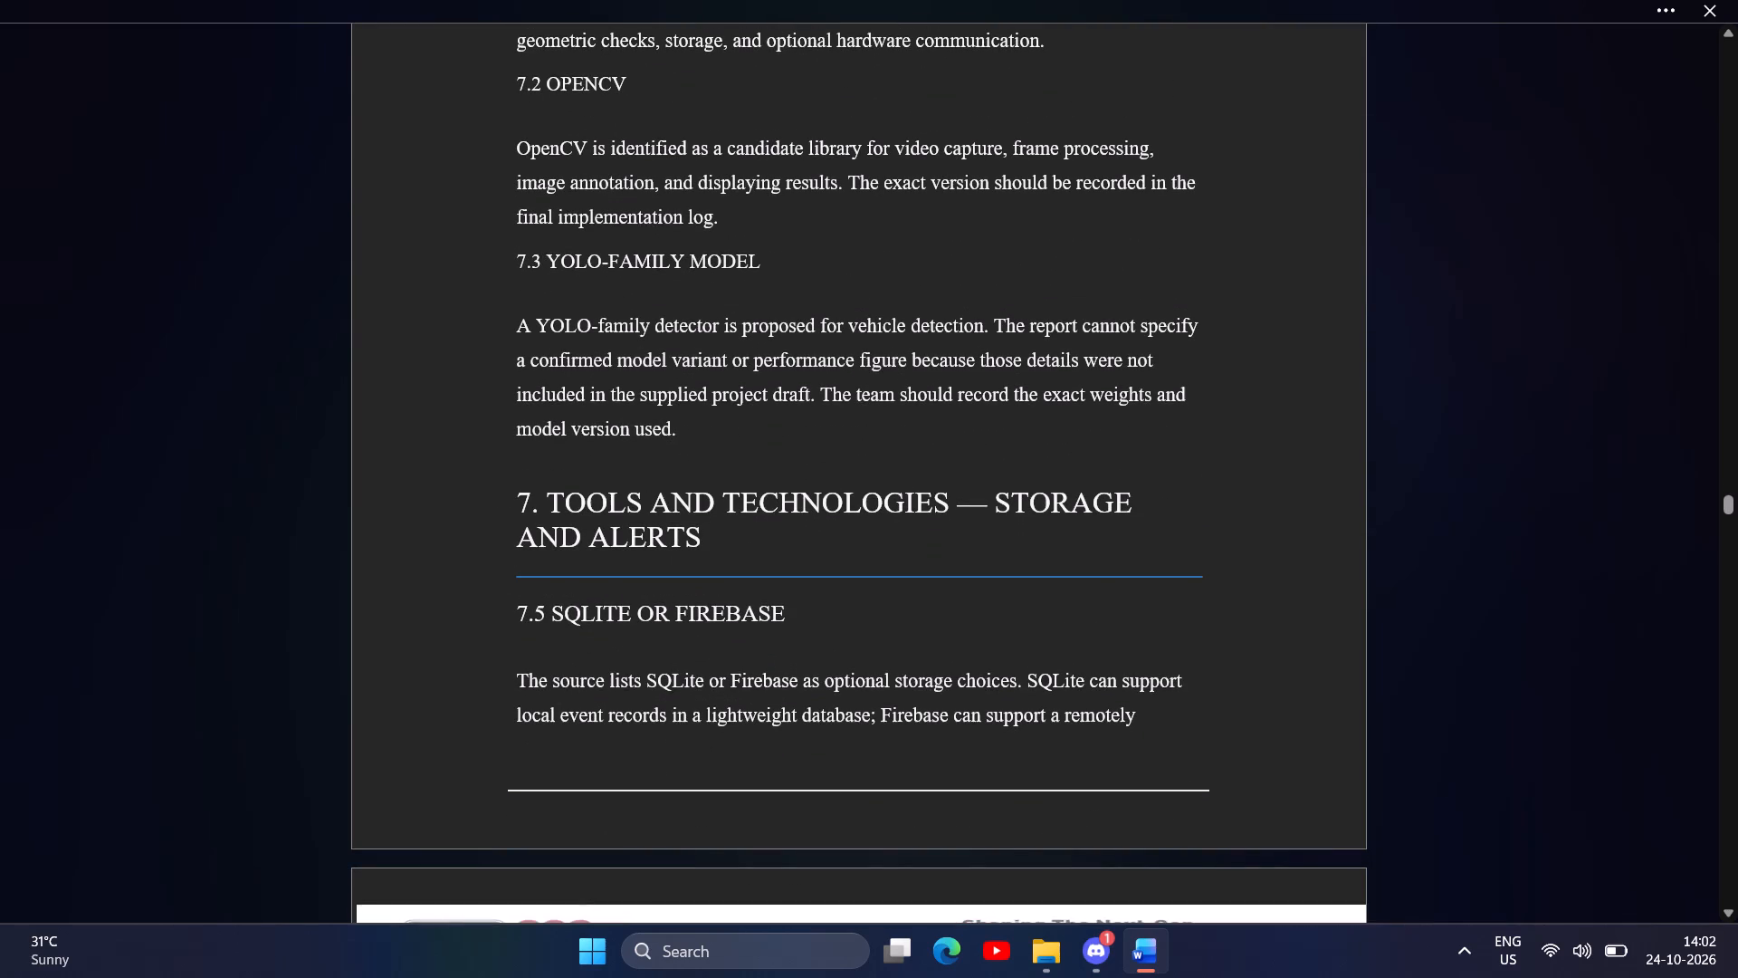
{"action": "left_click_drag", "start_coordinate": [709, 547], "coordinate": [596, 497]}
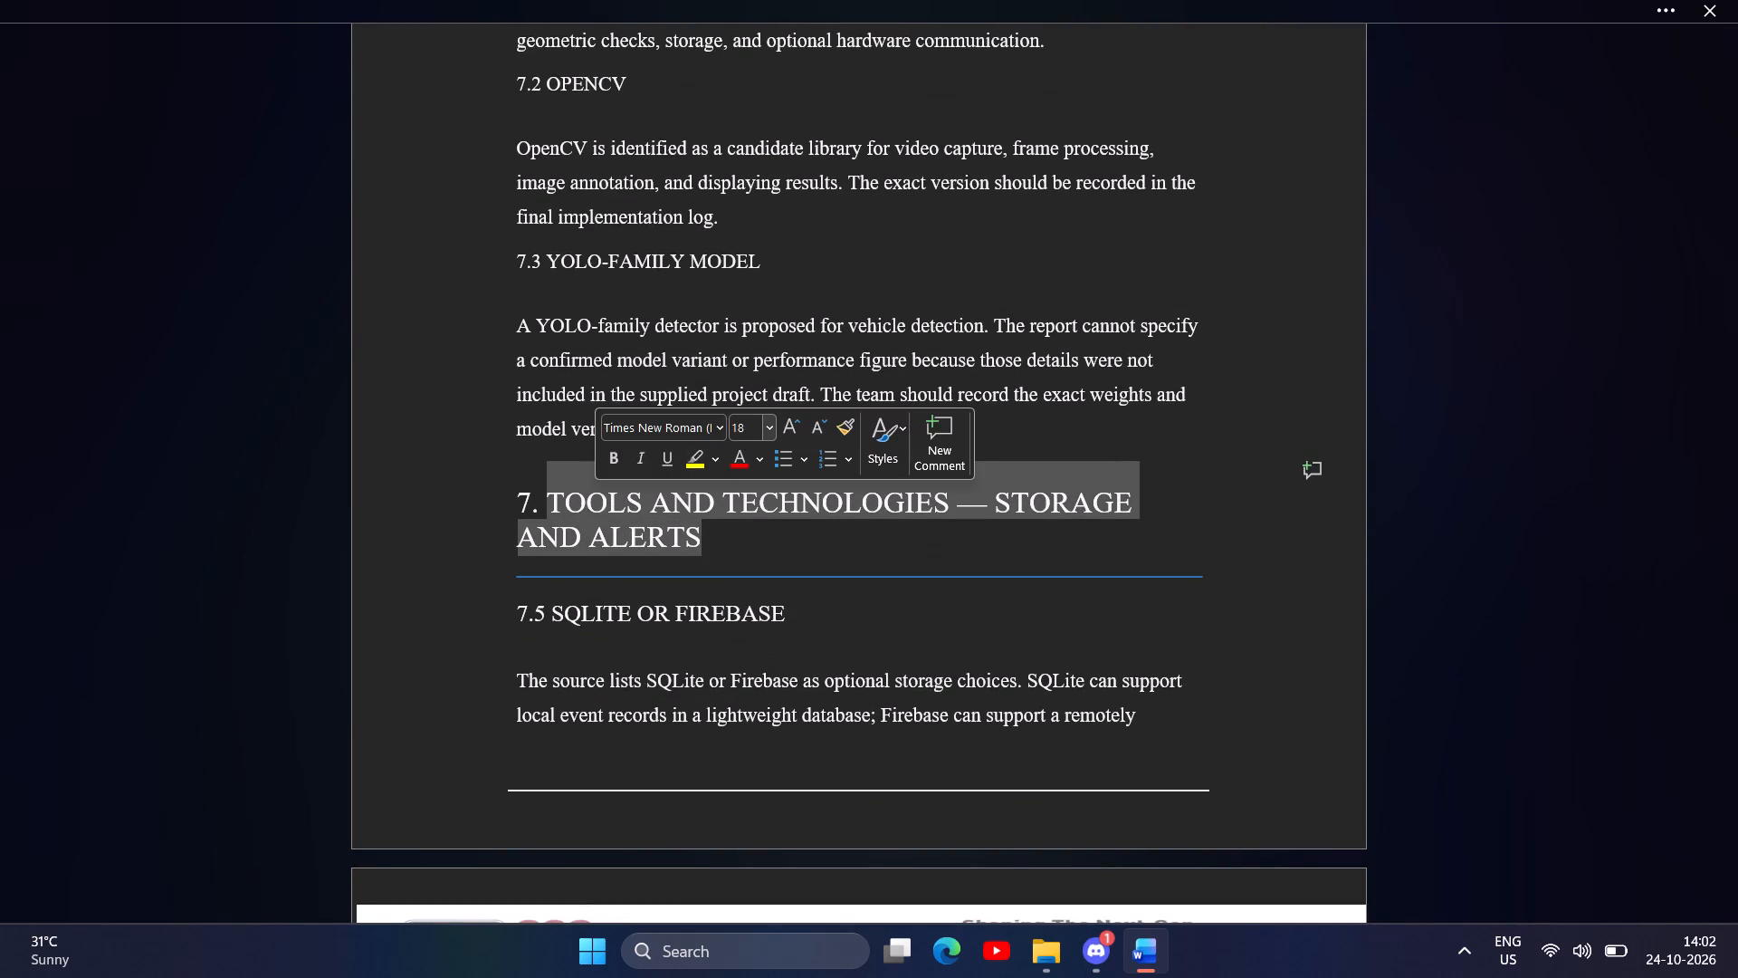
{"action": "left_click", "coordinate": [744, 424]}
{"action": "type", "text": "16"}
{"action": "key", "text": "Return"}
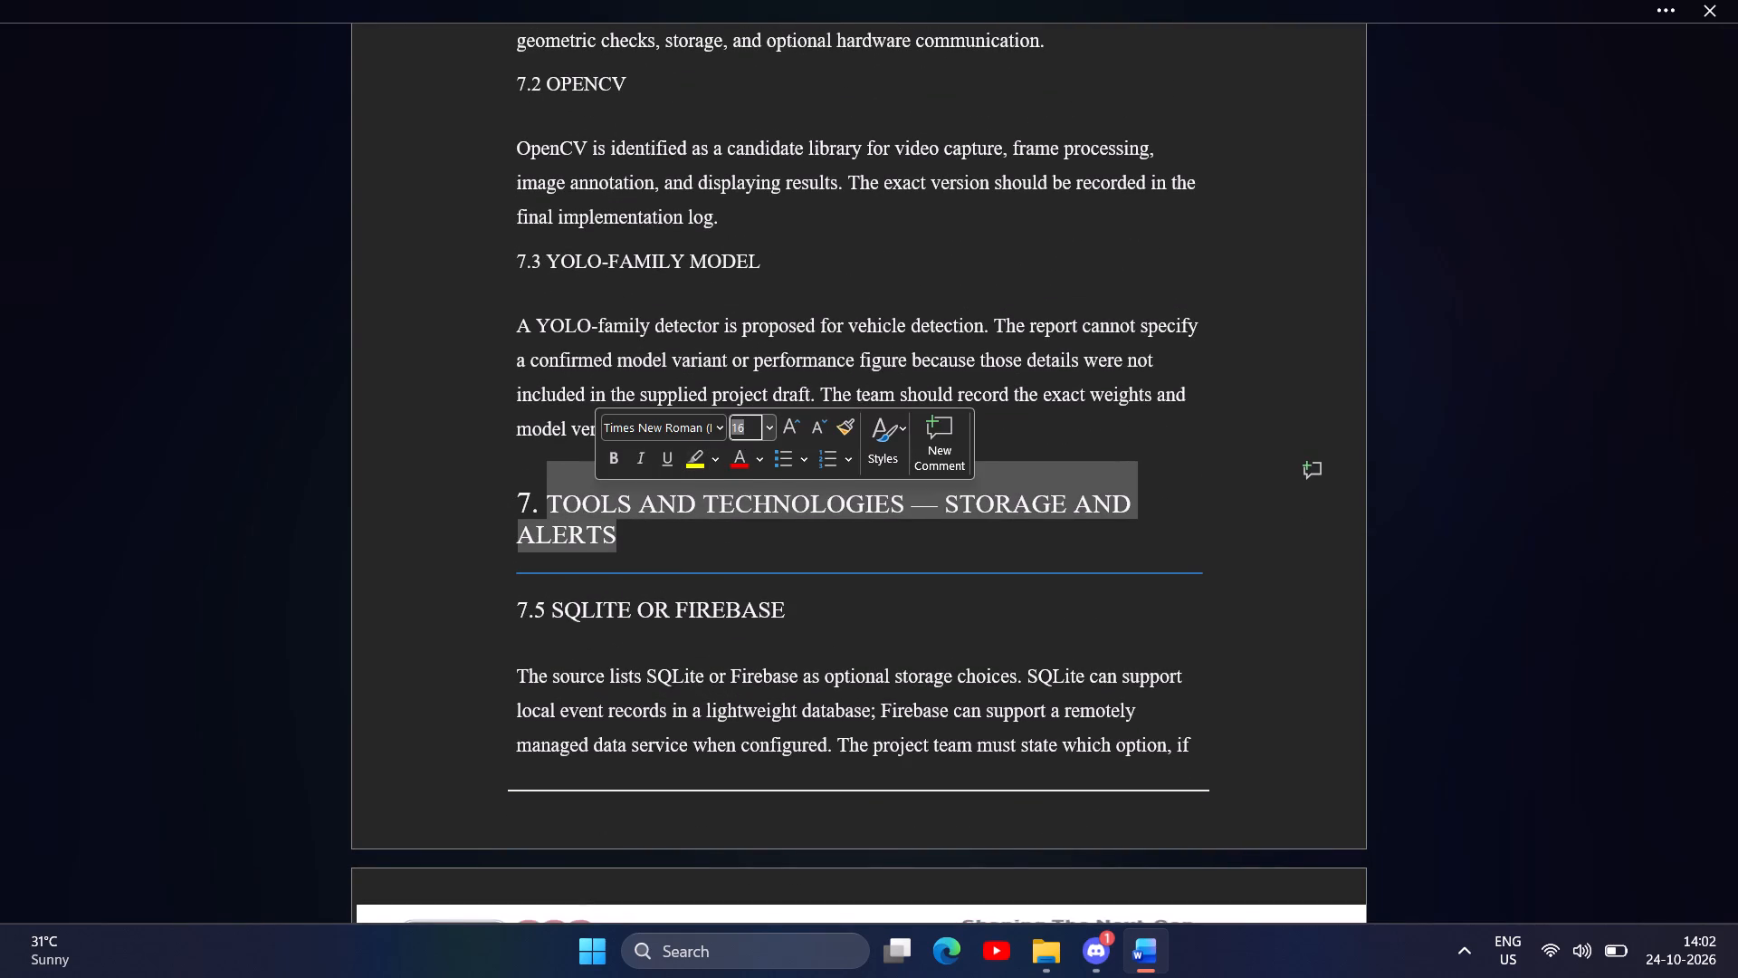
Set the text "HARDWARE AND SOFTWARE REQUIREMENTS" in the section 8 heading above 8.1 to font size 16.
{"action": "scroll", "coordinate": [744, 424], "scroll_direction": "down", "scroll_amount": 5}
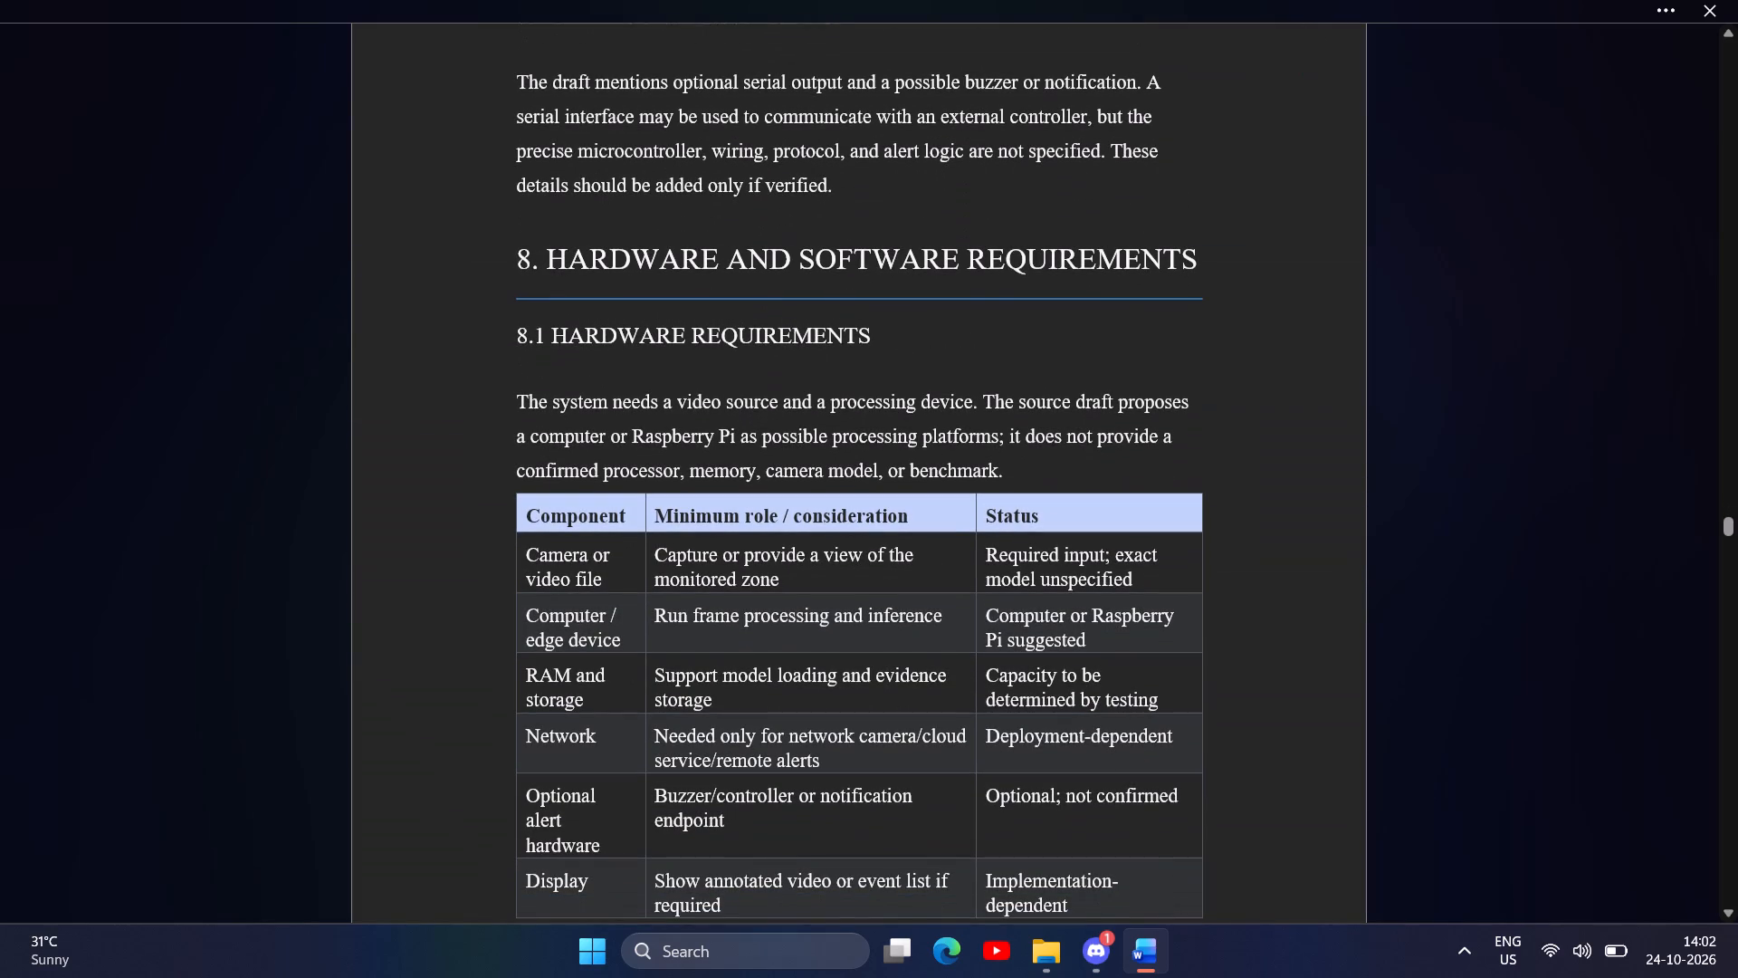
{"action": "left_click_drag", "start_coordinate": [1268, 253], "coordinate": [613, 235]}
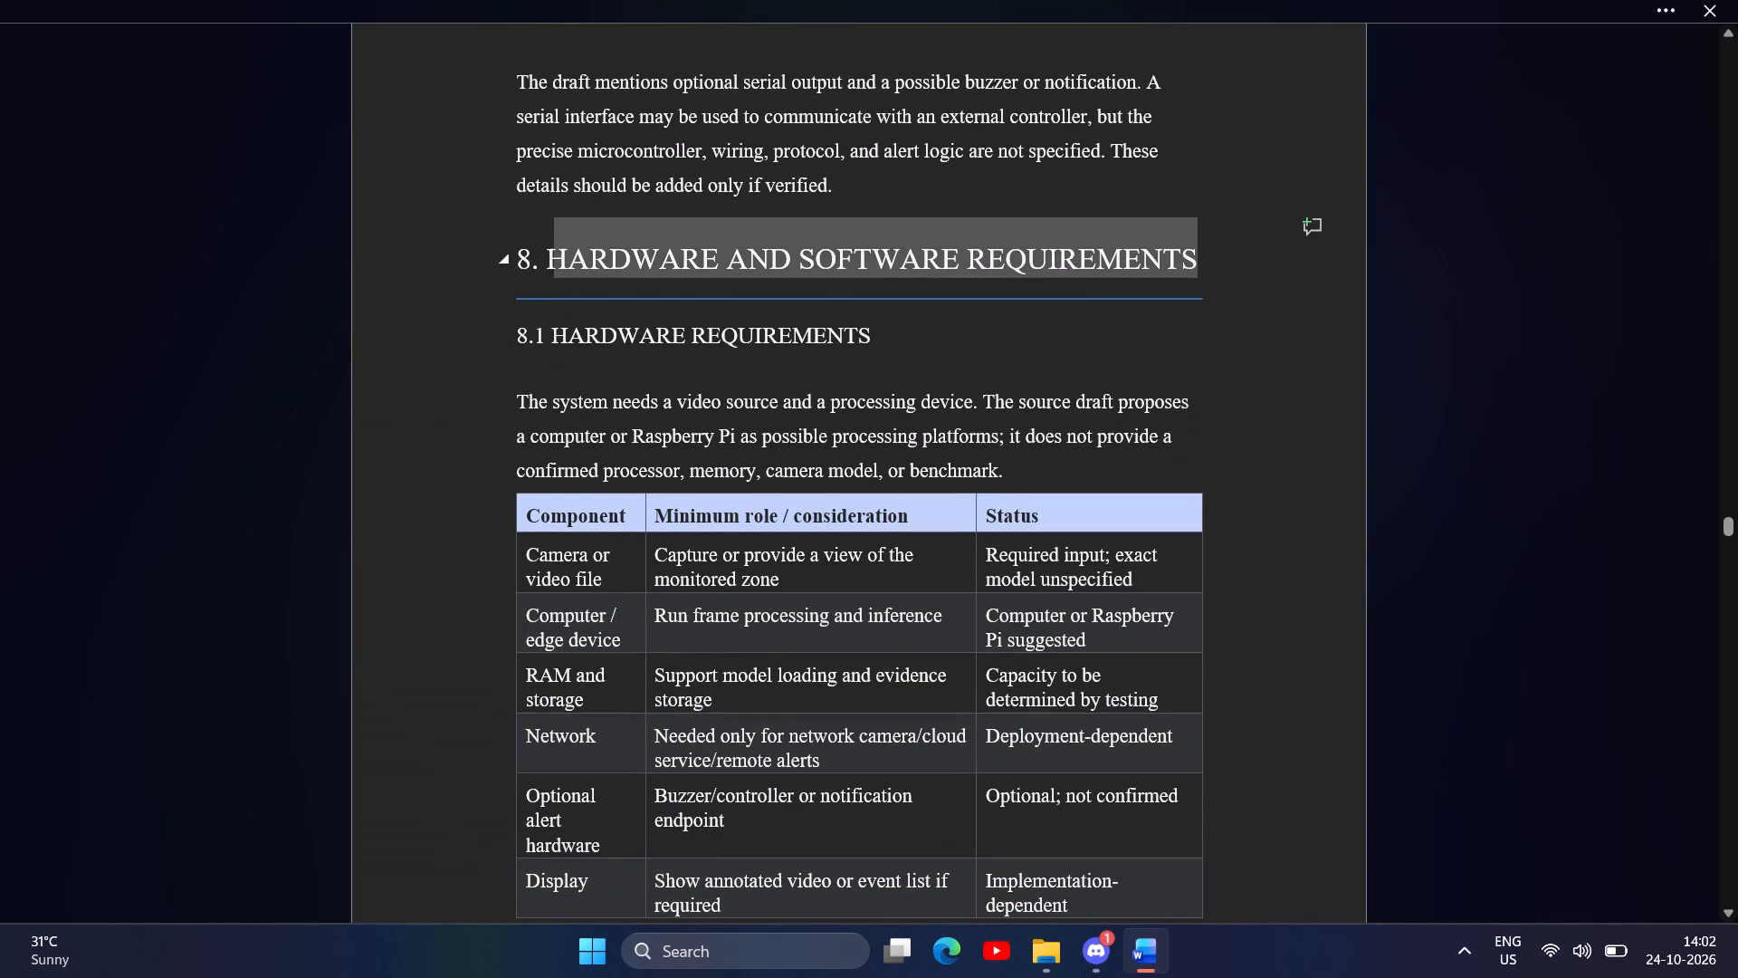
{"action": "left_click", "coordinate": [769, 156]}
{"action": "left_click", "coordinate": [769, 156]}
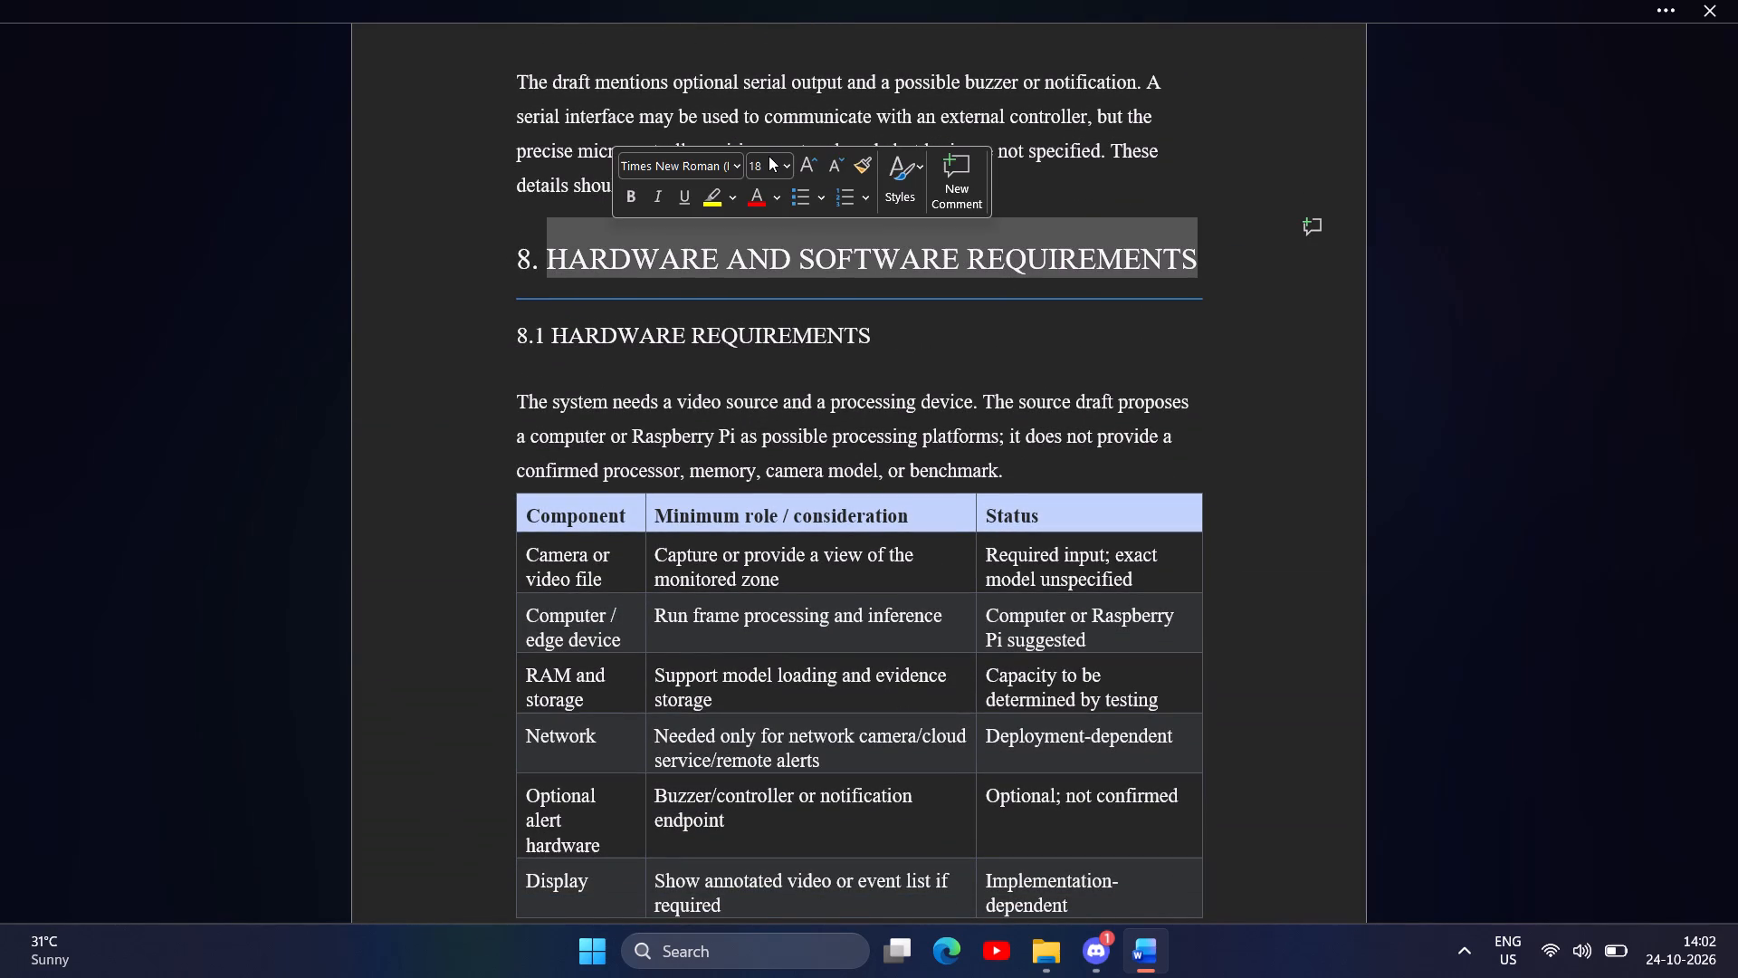
{"action": "left_click", "coordinate": [761, 166]}
{"action": "type", "text": "16"}
{"action": "key", "text": "Return"}
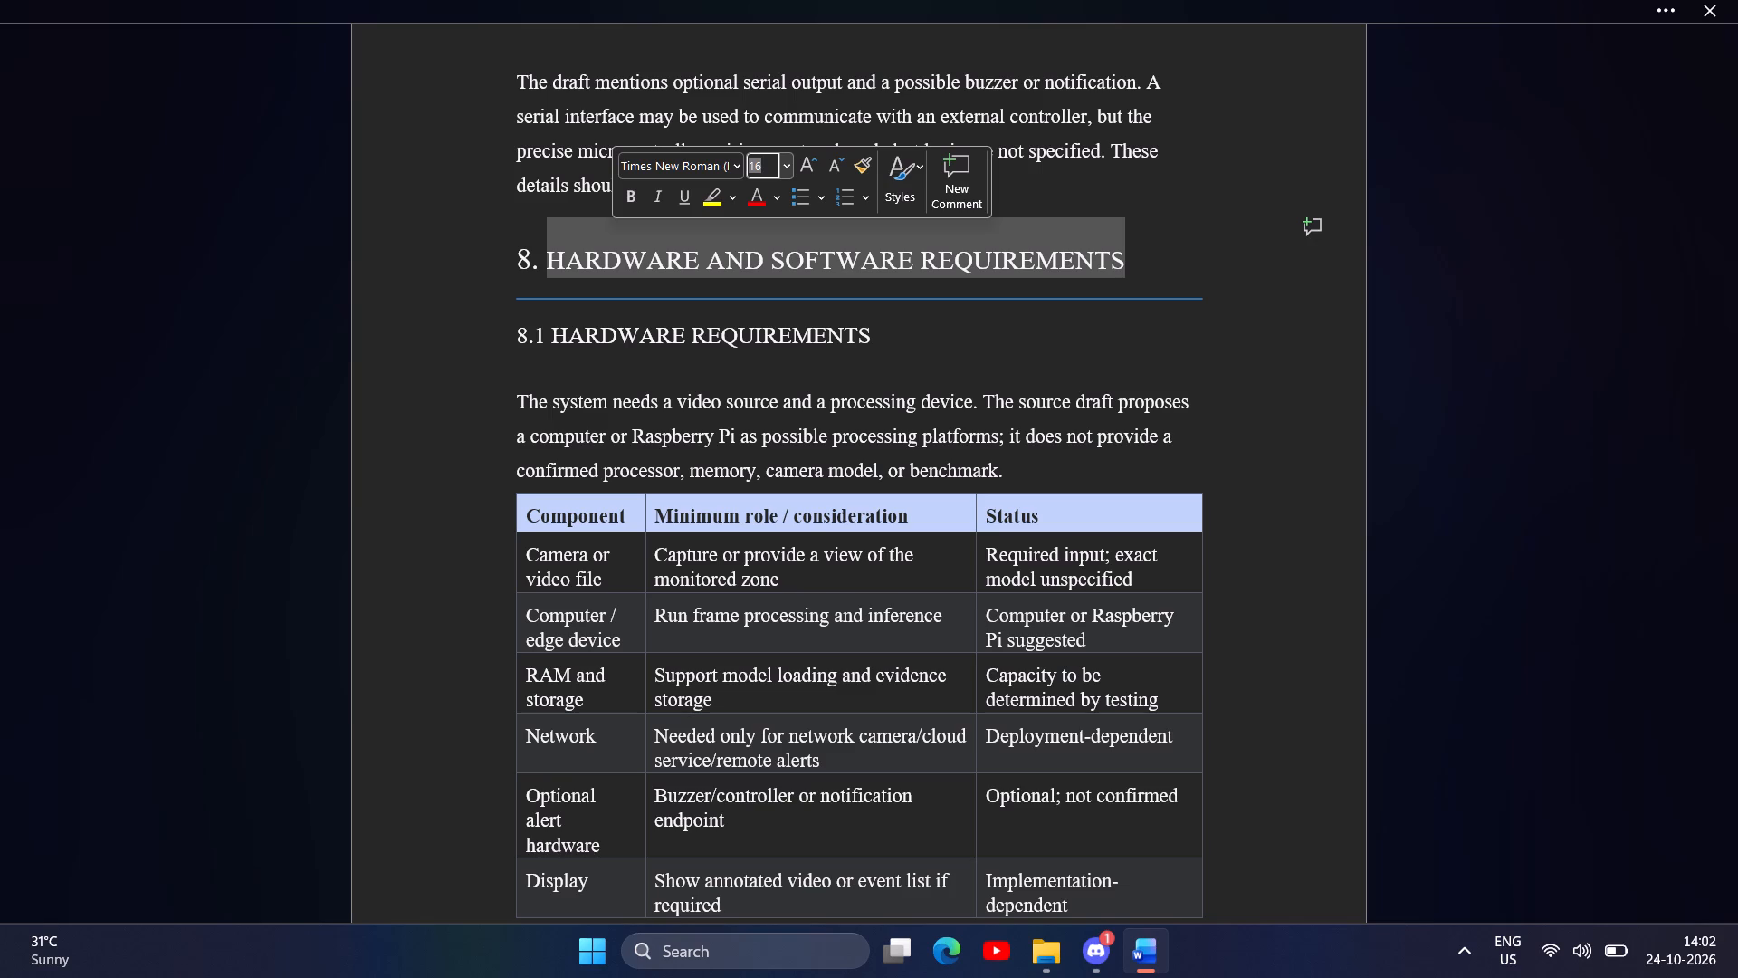
Set the text "DESIGN AND IMPLEMENTATION — REQUIREMENTS" in the section 9 heading above 9.1 to font size 16.
{"action": "scroll", "coordinate": [761, 166], "scroll_direction": "down", "scroll_amount": 6}
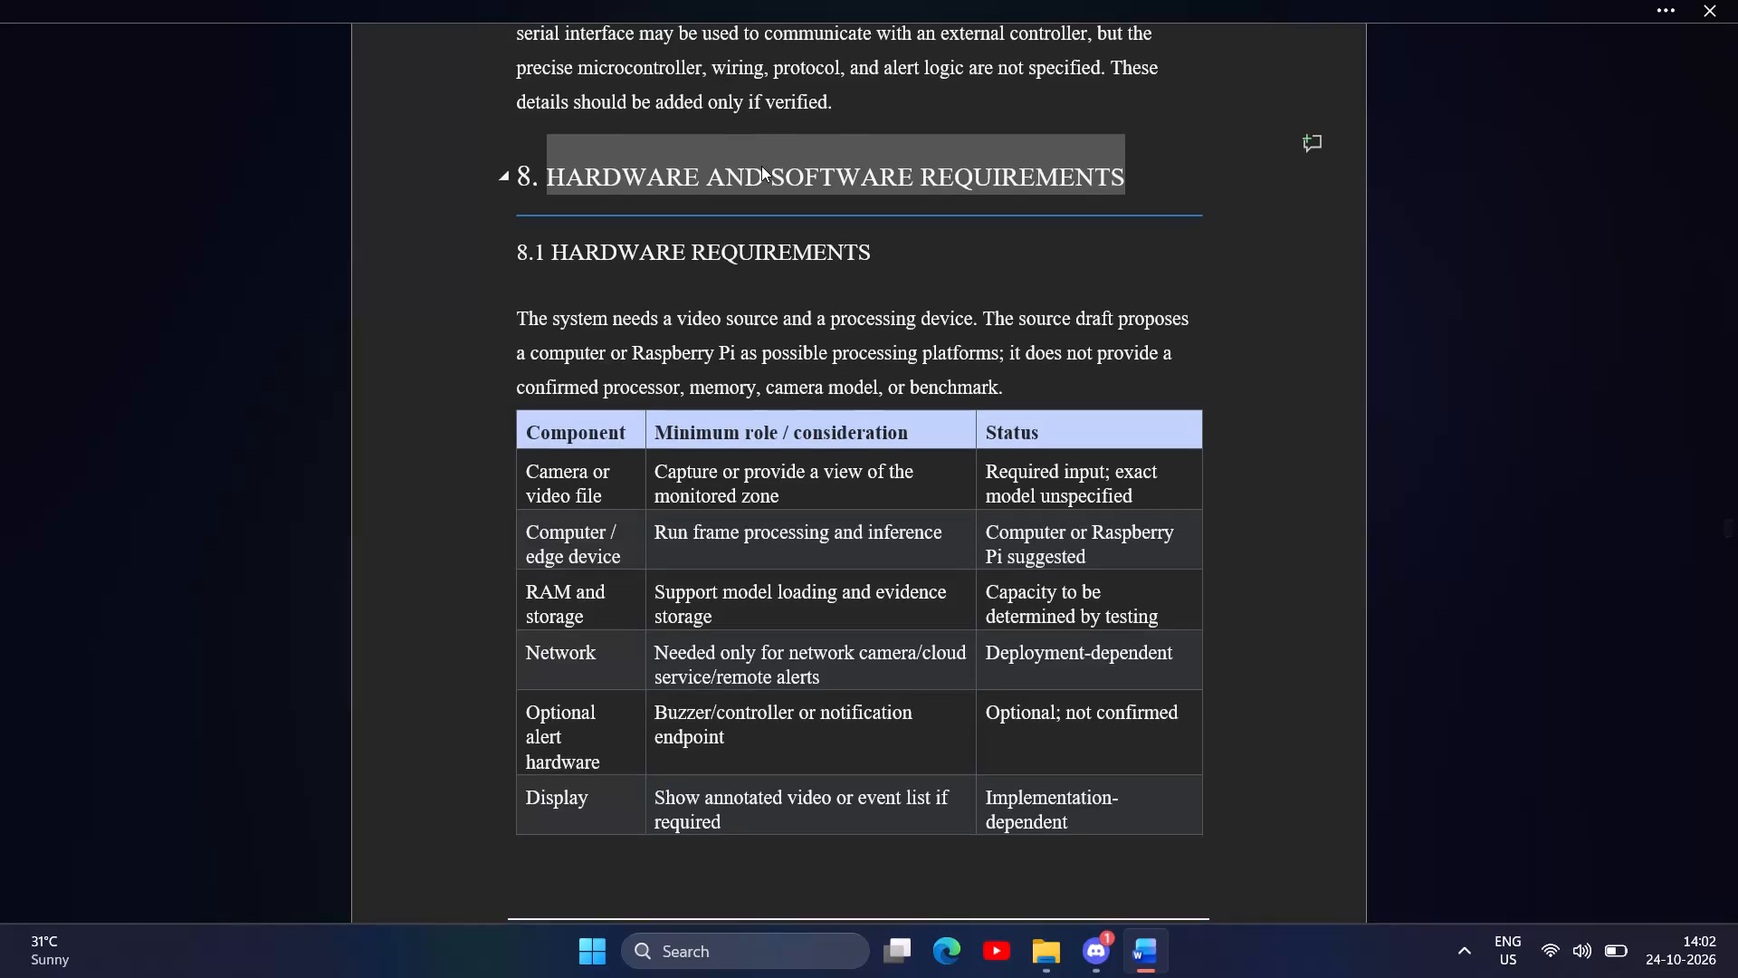
{"action": "scroll", "coordinate": [761, 166], "scroll_direction": "down", "scroll_amount": 4}
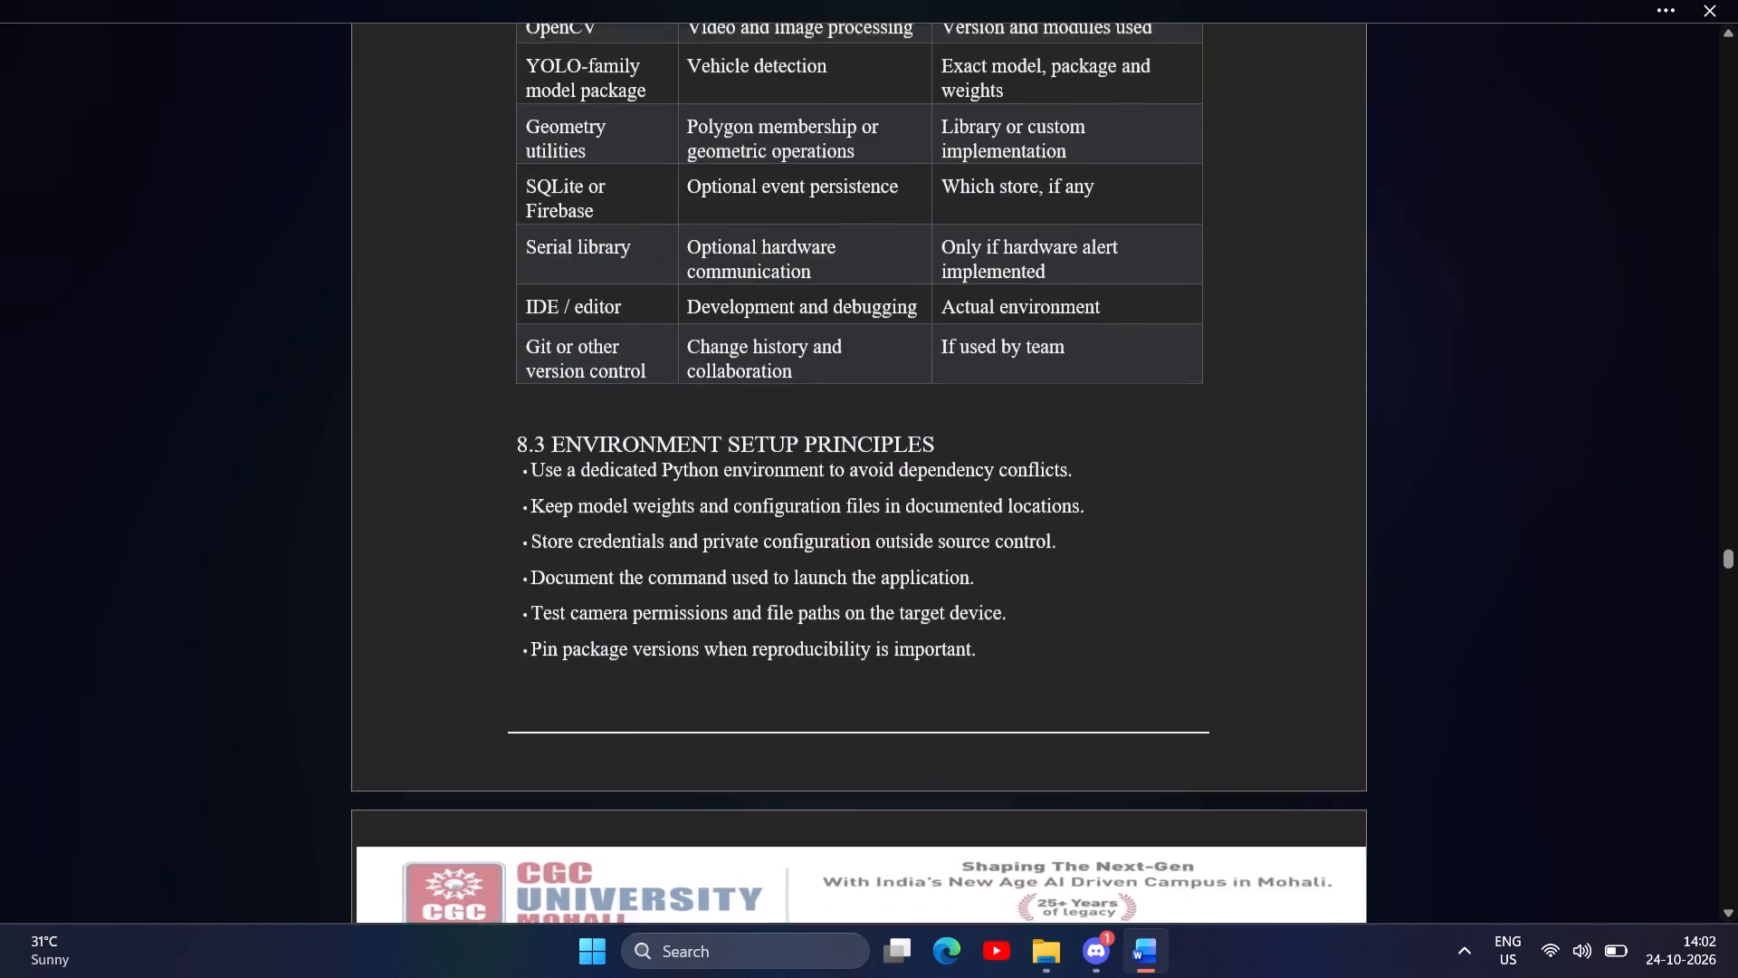
{"action": "scroll", "coordinate": [761, 166], "scroll_direction": "down", "scroll_amount": 3}
{"action": "left_click_drag", "start_coordinate": [737, 355], "coordinate": [743, 416]}
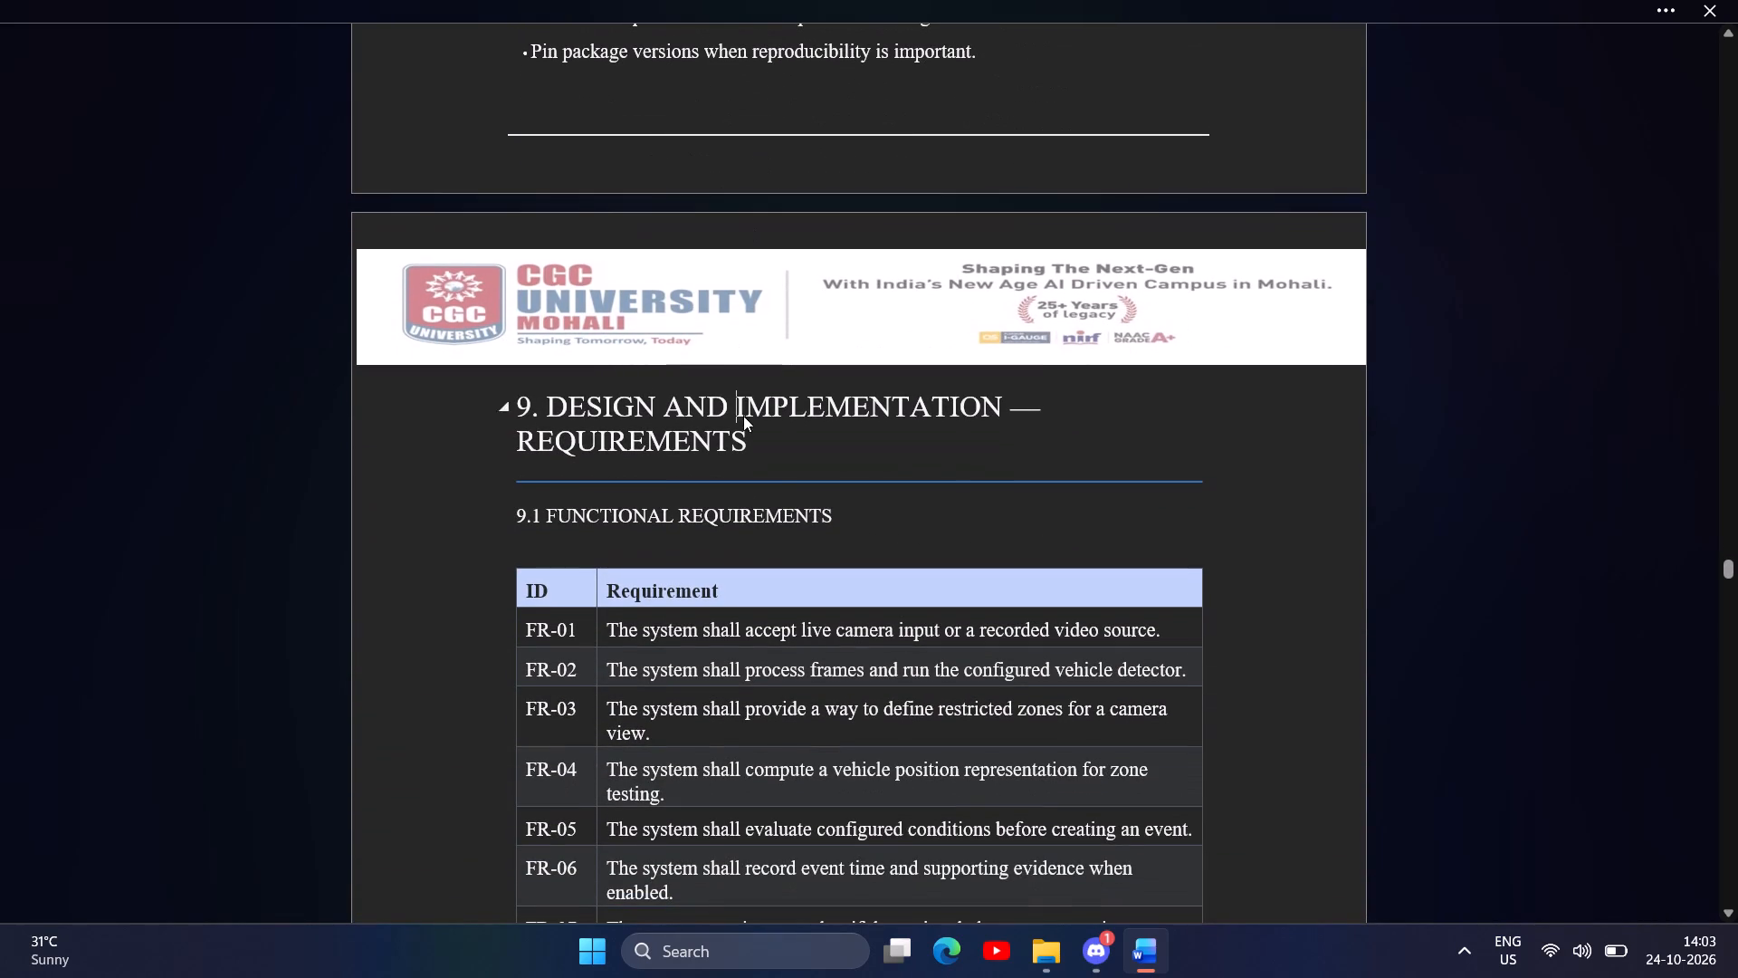
{"action": "left_click_drag", "start_coordinate": [743, 416], "coordinate": [767, 468]}
{"action": "left_click", "coordinate": [767, 468]}
{"action": "left_click_drag", "start_coordinate": [767, 468], "coordinate": [616, 410]}
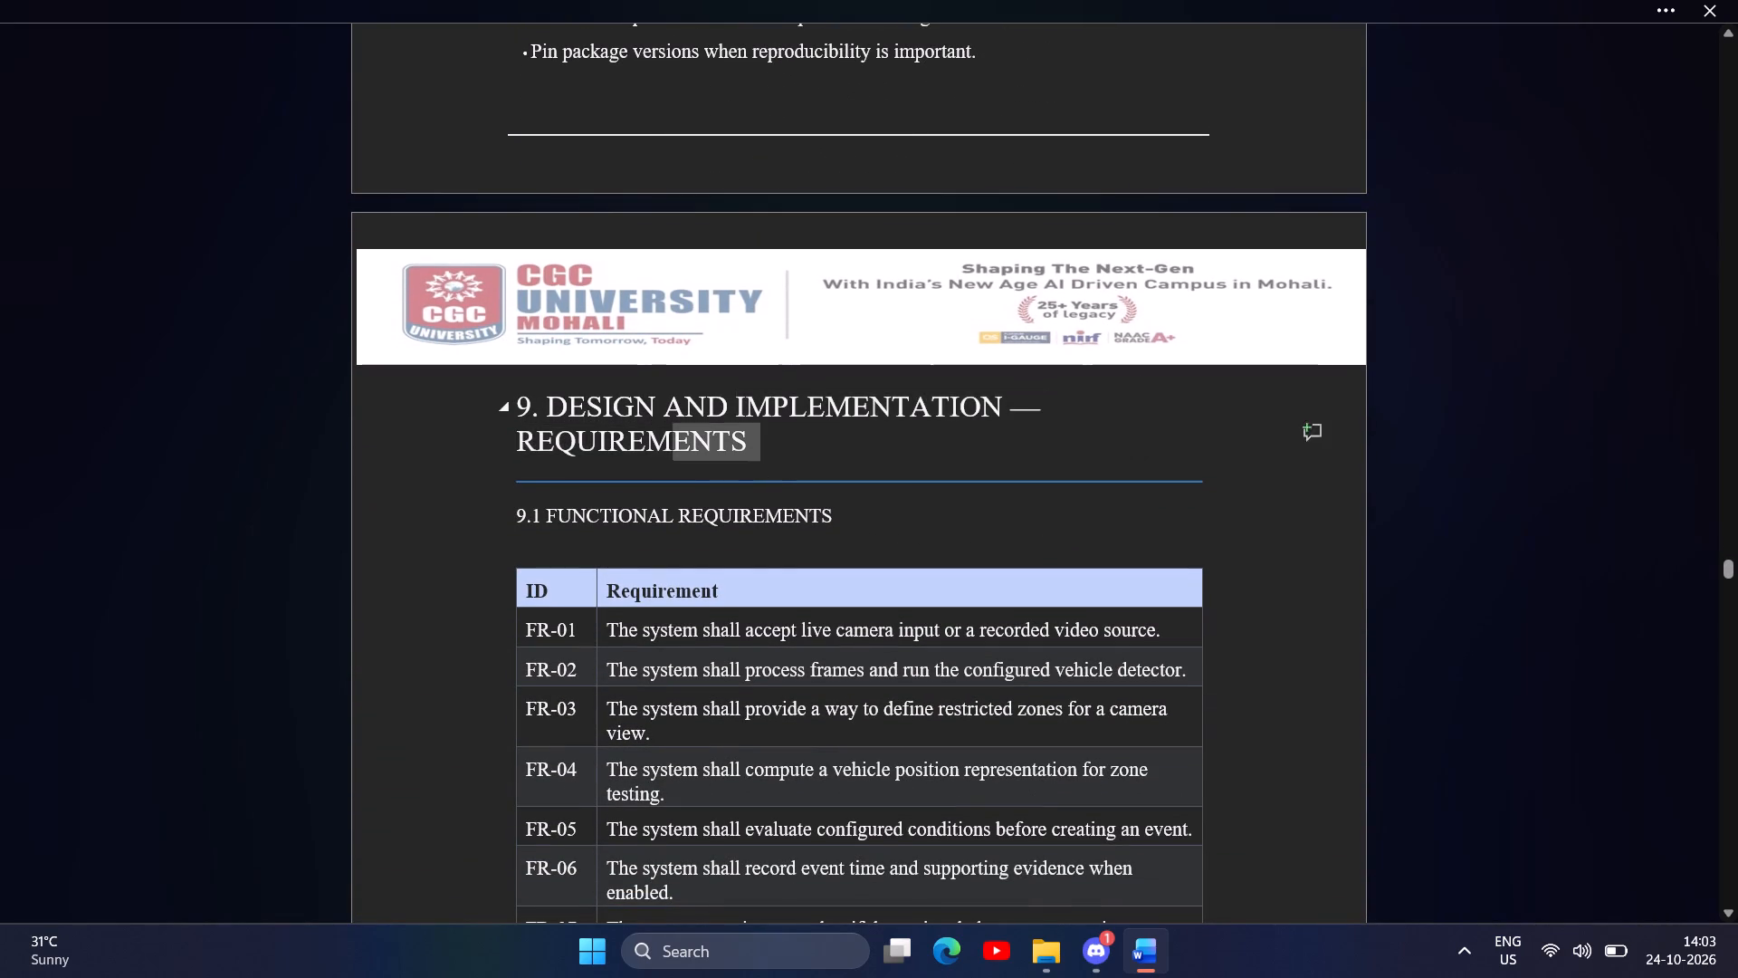
{"action": "left_click_drag", "start_coordinate": [616, 410], "coordinate": [564, 407]}
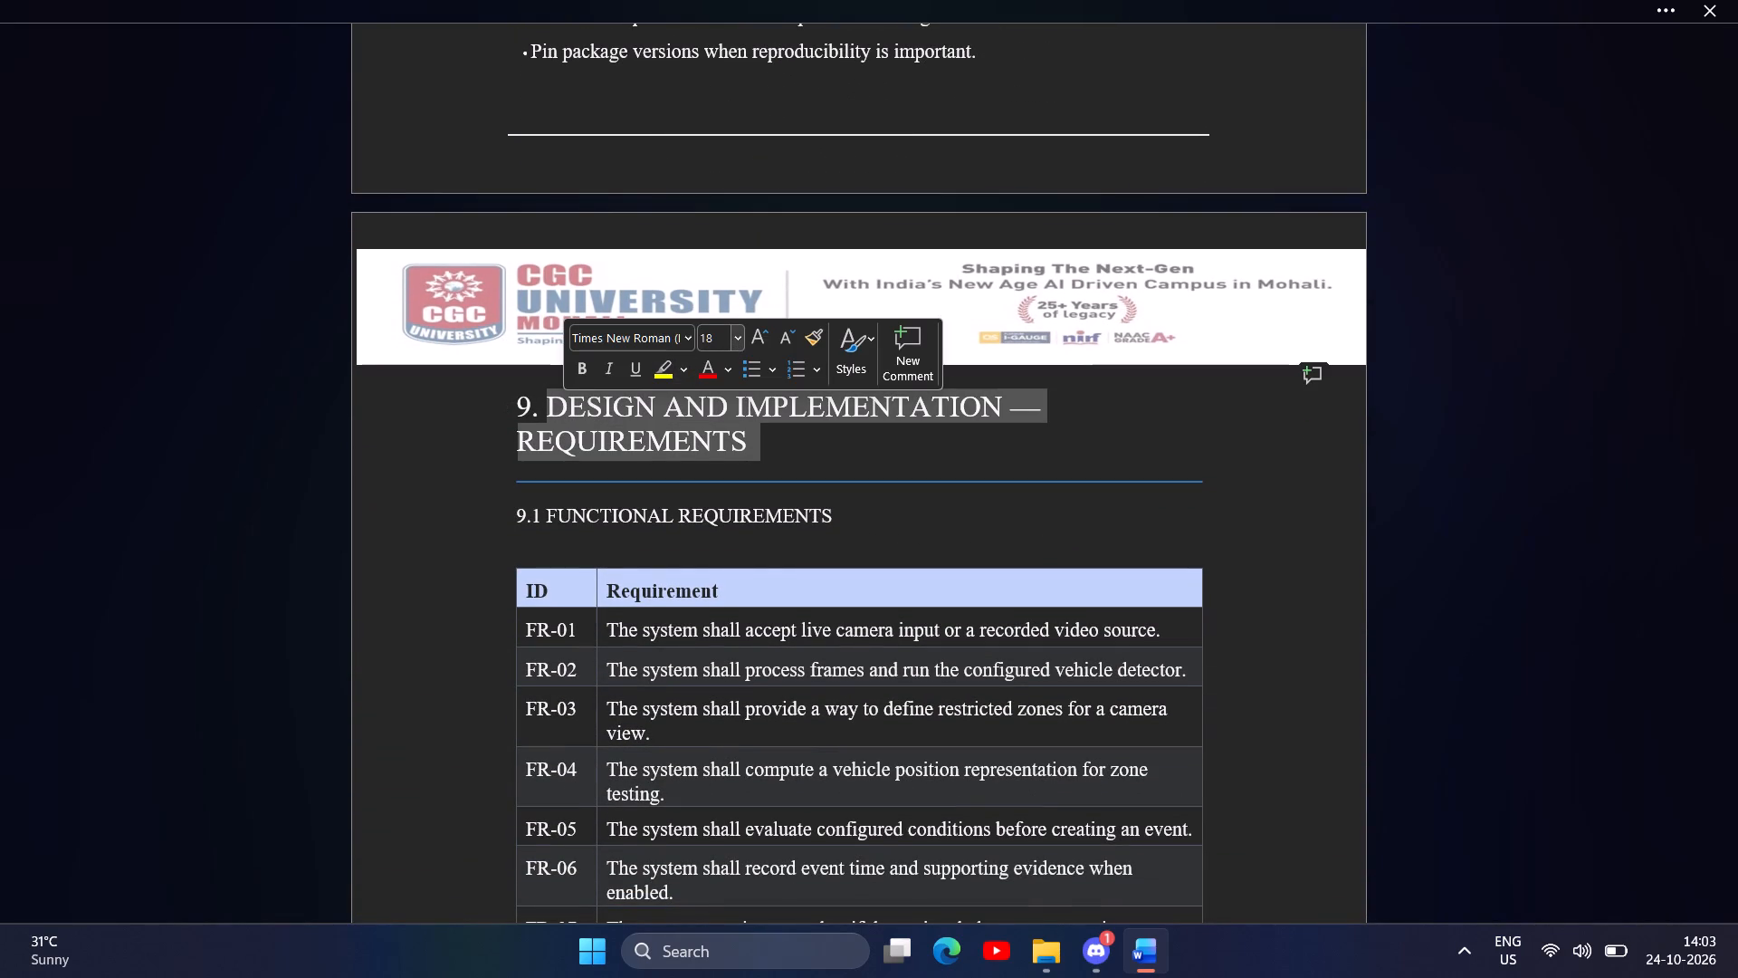
{"action": "left_click", "coordinate": [713, 338]}
{"action": "type", "text": "16"}
{"action": "key", "text": "Return"}
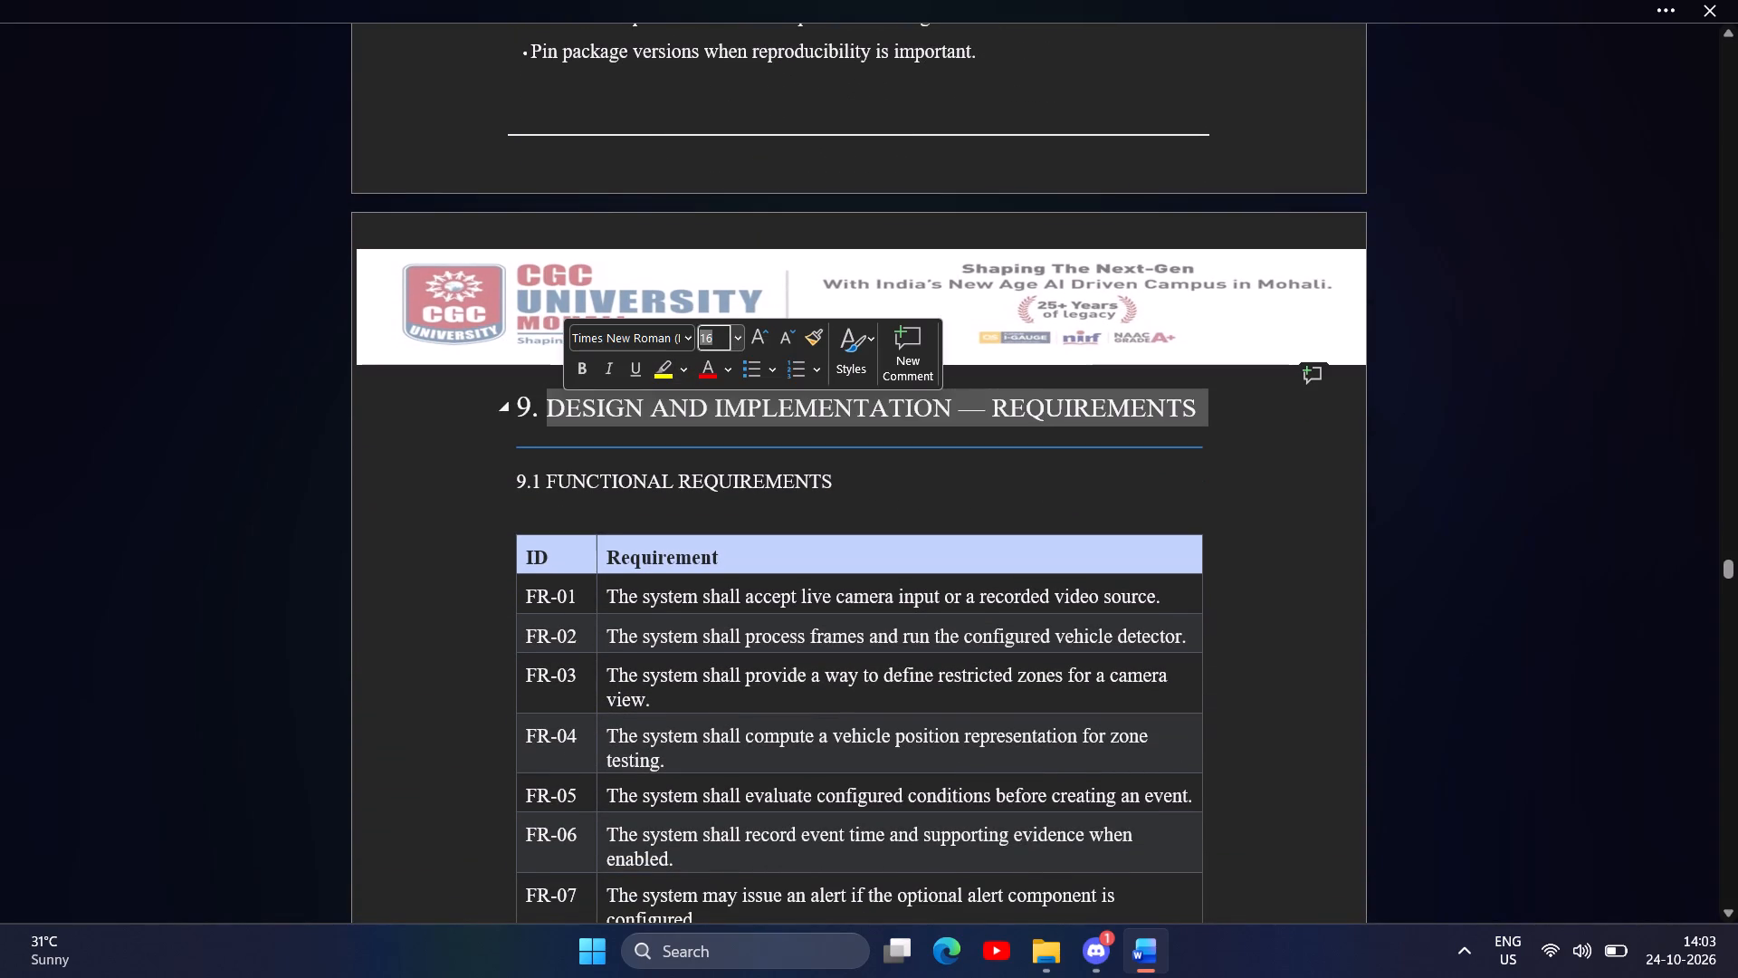
Set the text "DESIGN AND IMPLEMENTATION — DATA AND EVENT MODEL" in the section 9 heading above 9.4 to font size 16.
{"action": "scroll", "coordinate": [956, 492], "scroll_direction": "down", "scroll_amount": 4}
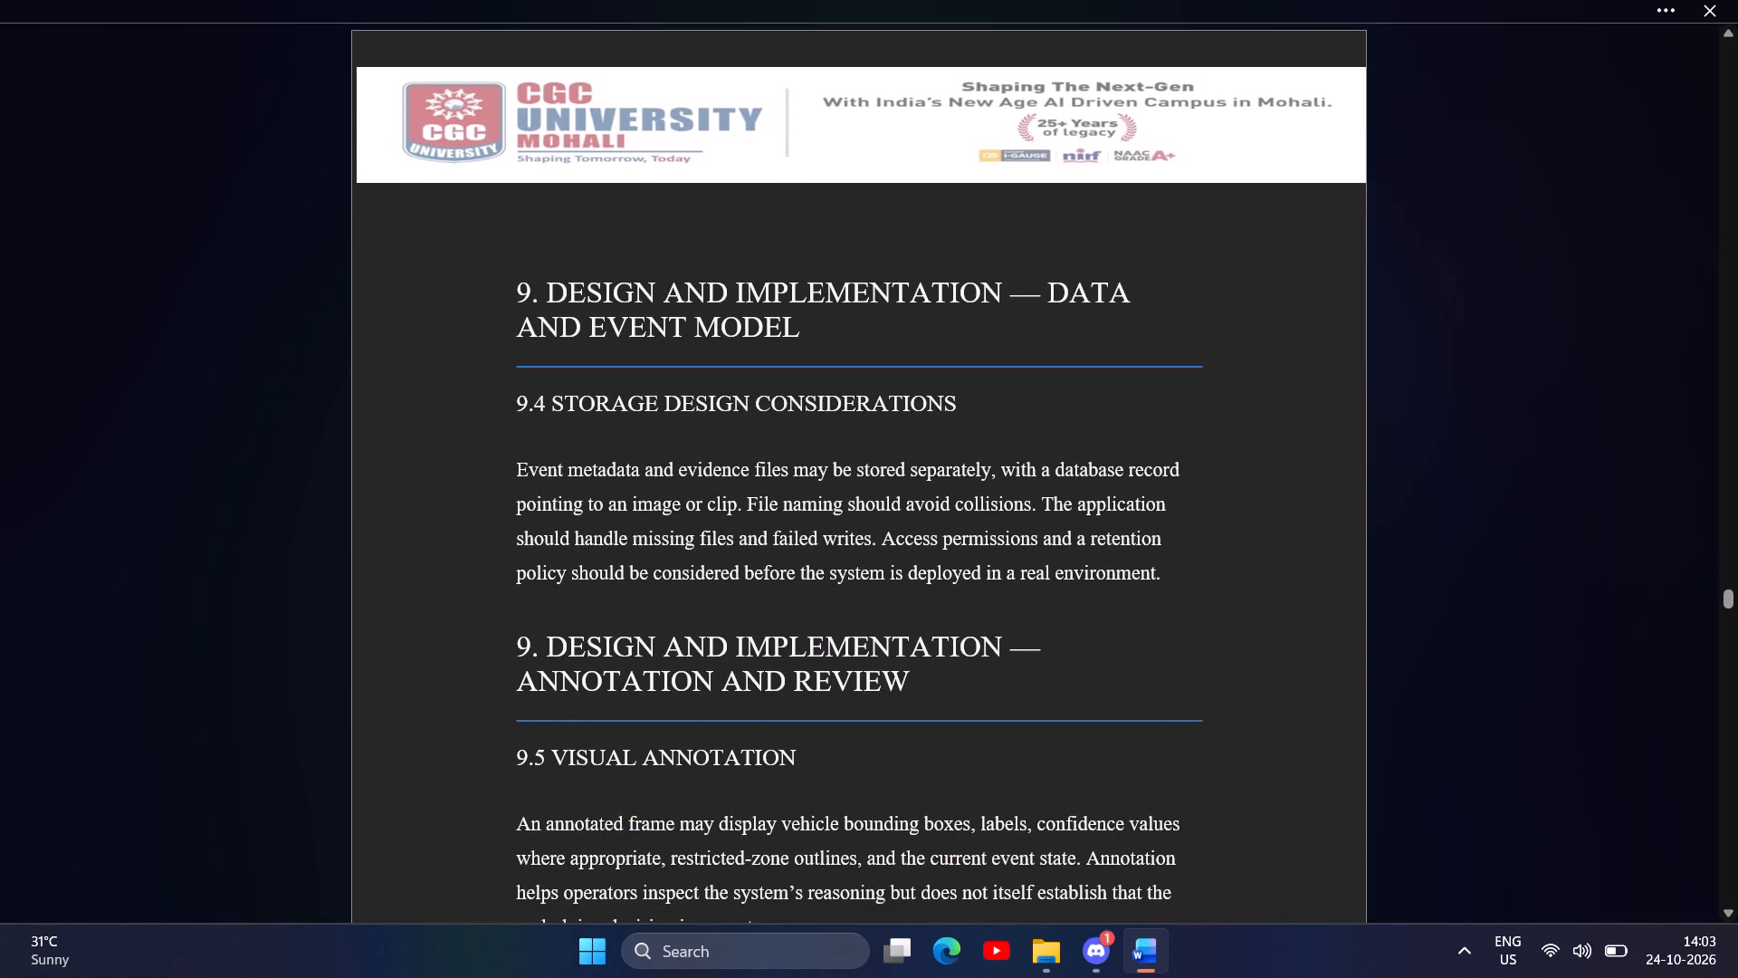
{"action": "left_click_drag", "start_coordinate": [830, 329], "coordinate": [587, 281]}
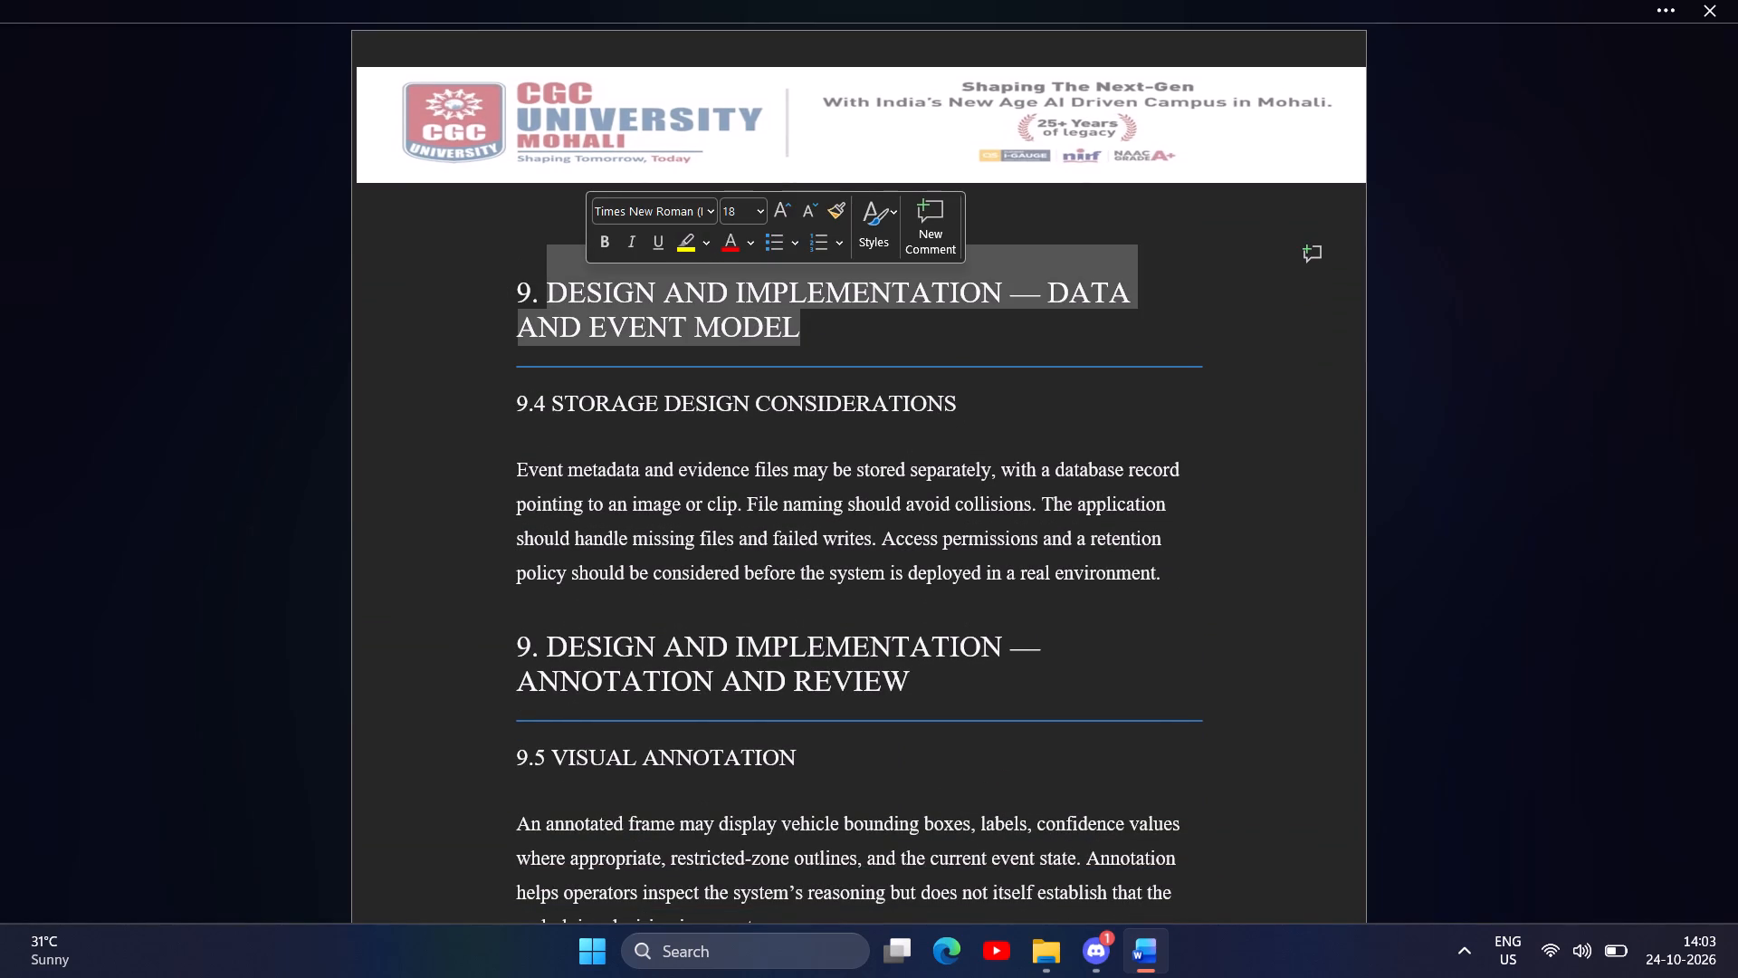
{"action": "left_click", "coordinate": [738, 210]}
{"action": "type", "text": "16"}
{"action": "key", "text": "Return"}
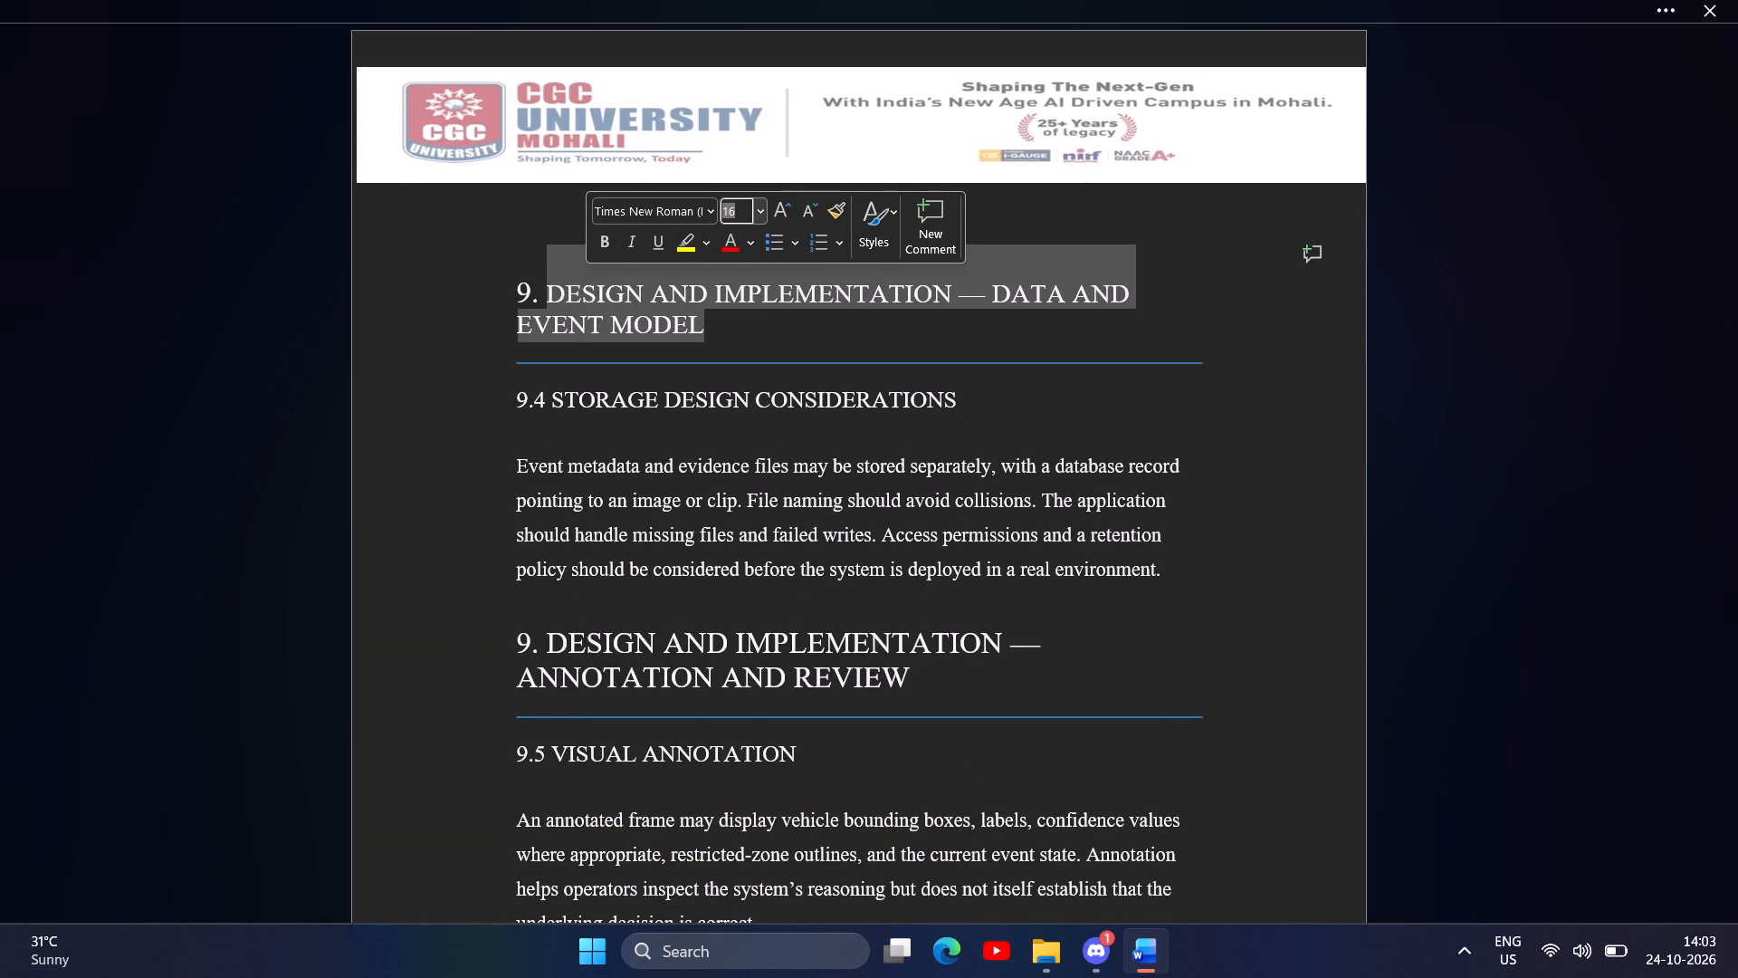
Set the text "DESIGN AND IMPLEMENTATION — ANNOTATION AND REVIEW" in the section 9 heading above 9.5 to font size 16.
{"action": "scroll", "coordinate": [807, 460], "scroll_direction": "down", "scroll_amount": 2}
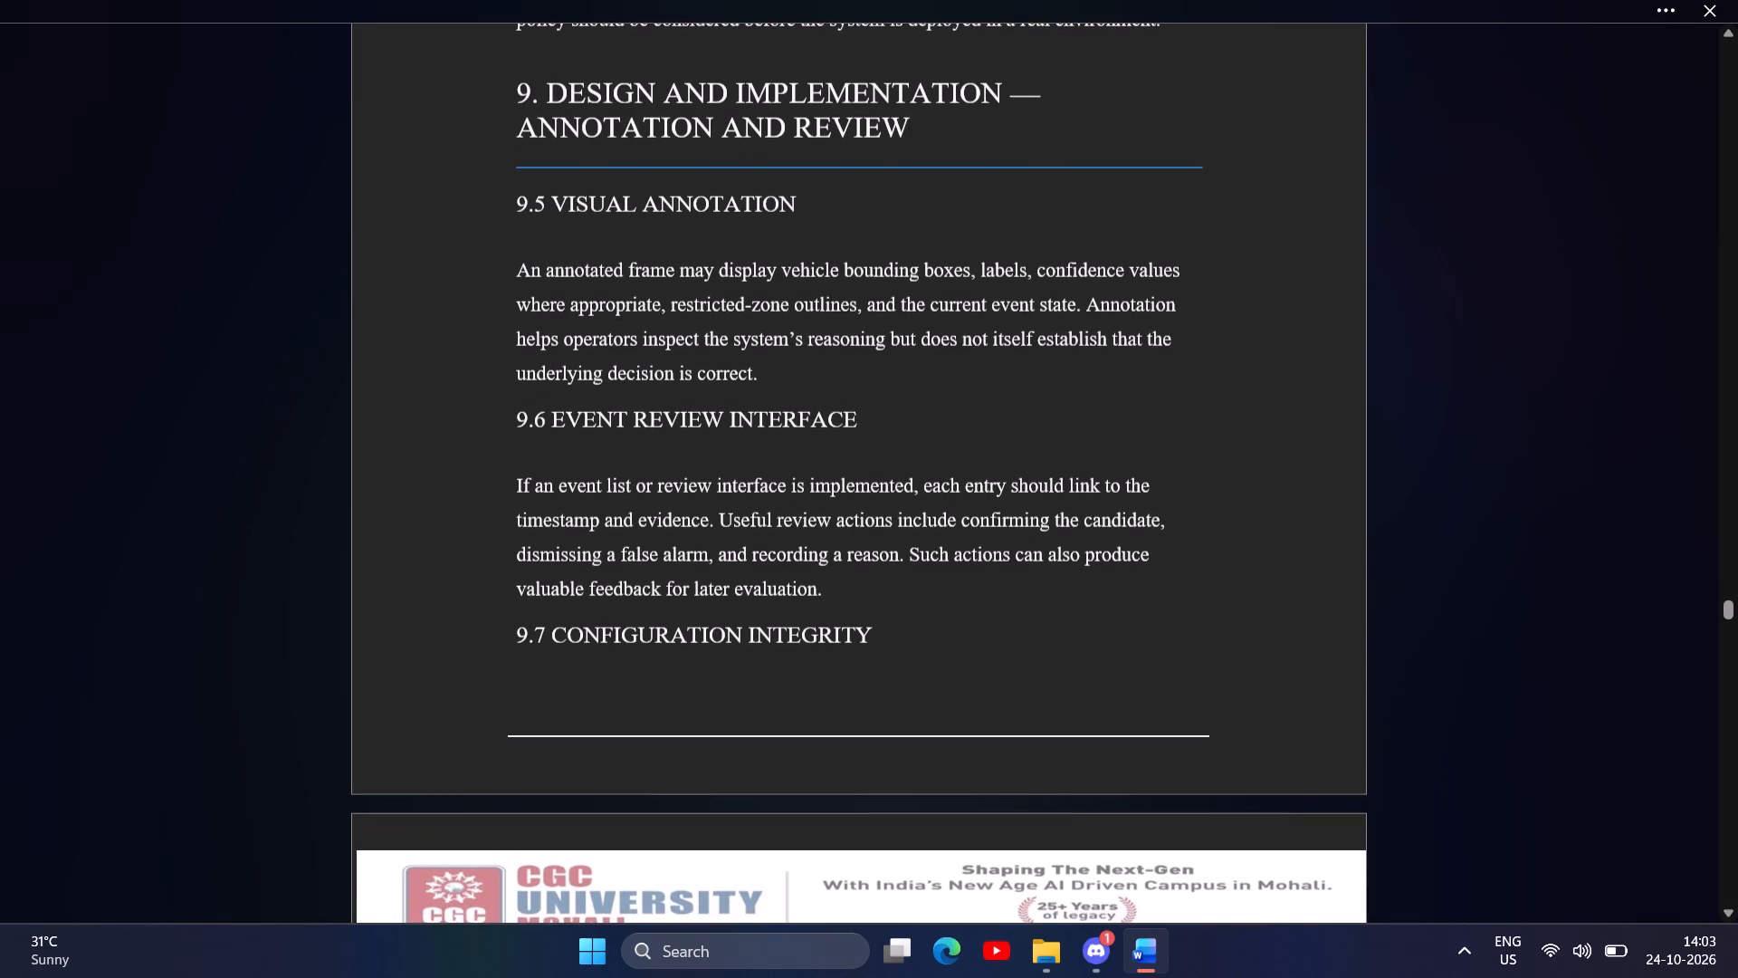
{"action": "left_click_drag", "start_coordinate": [913, 145], "coordinate": [584, 100]}
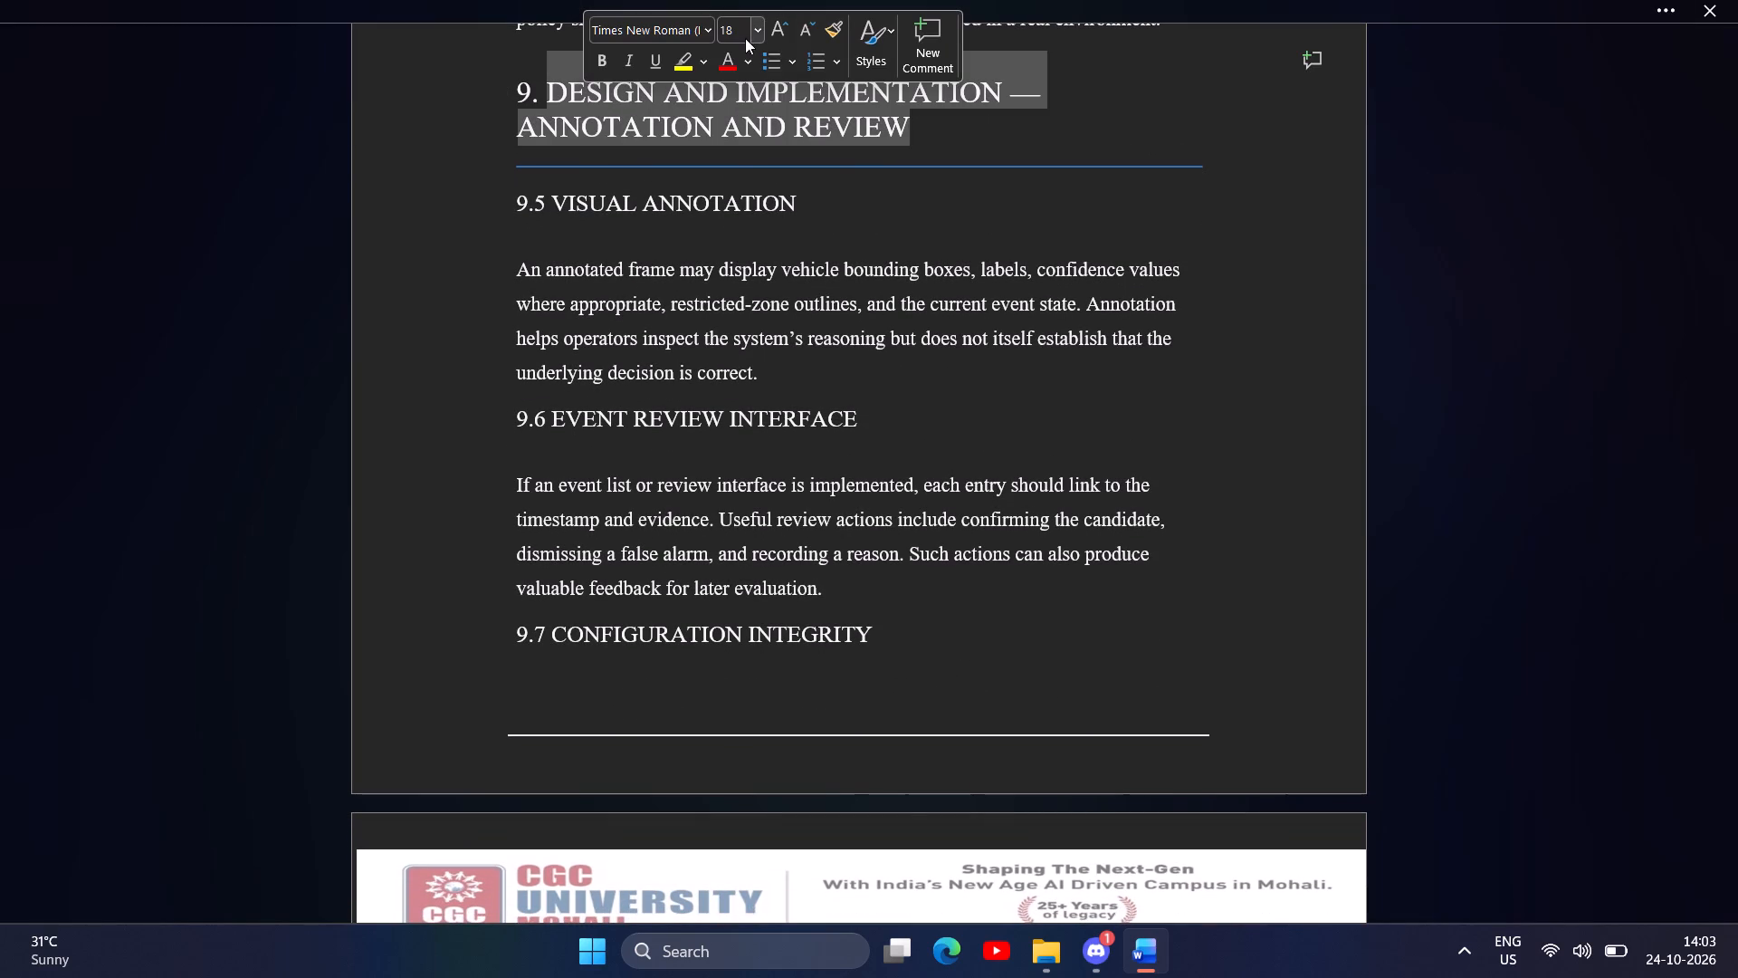
{"action": "left_click", "coordinate": [738, 33]}
{"action": "type", "text": "16"}
{"action": "key", "text": "Return"}
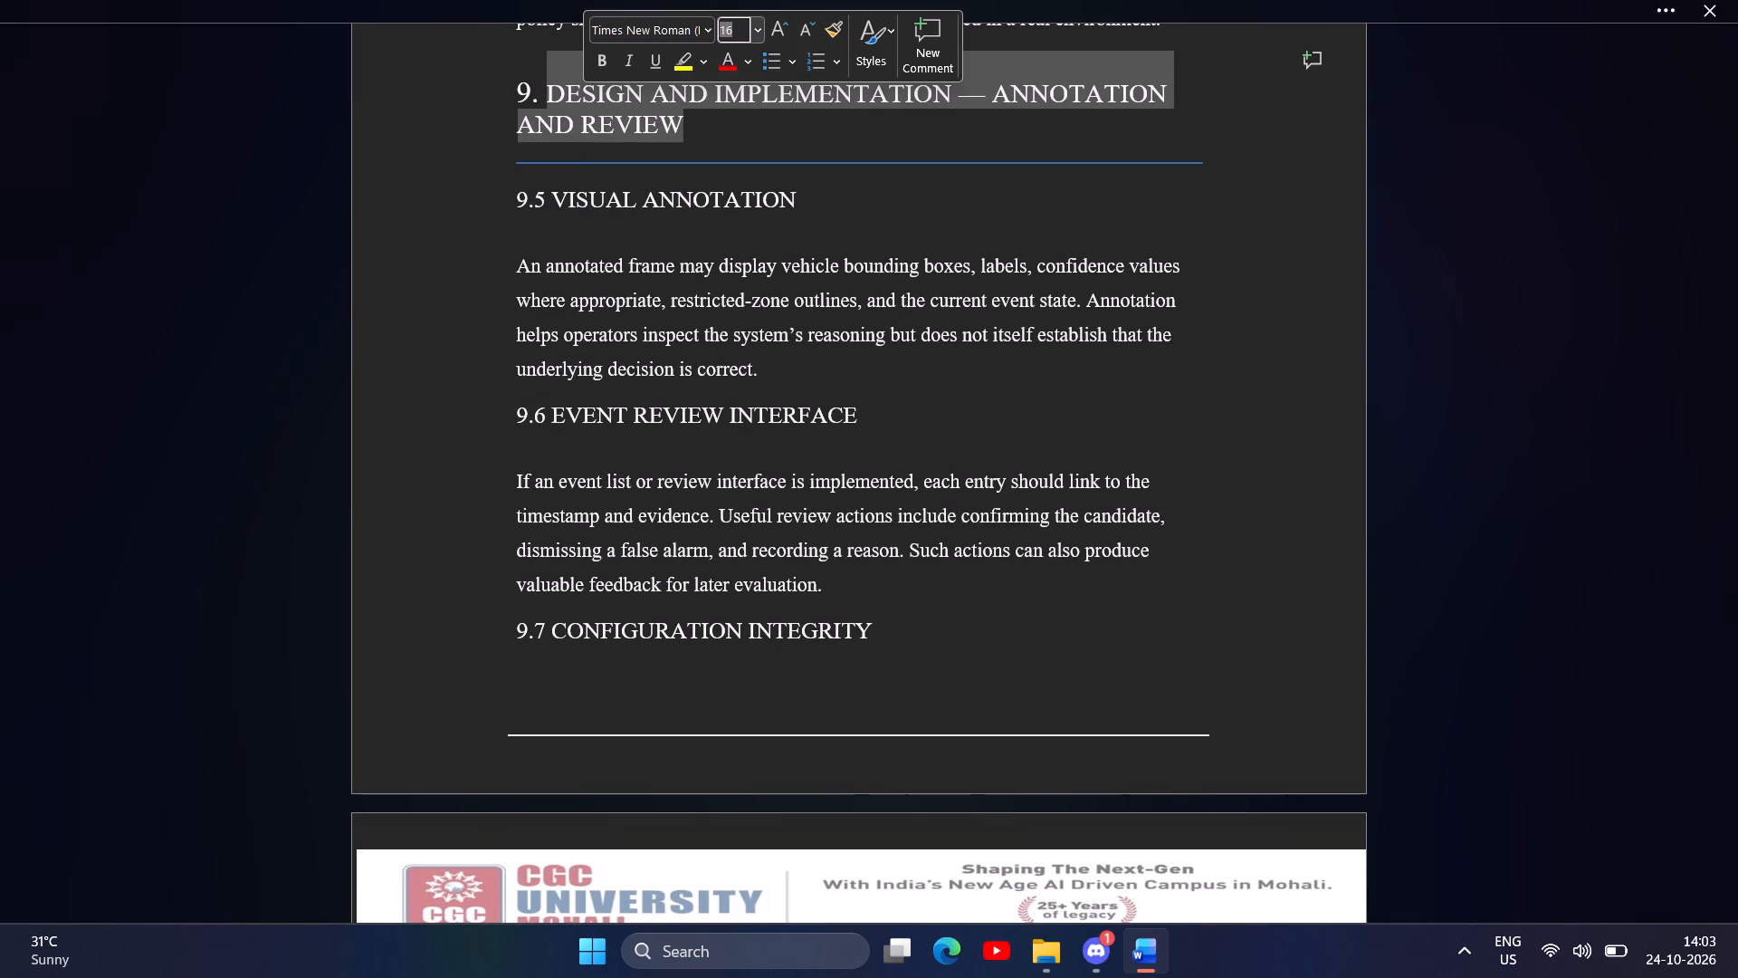
{"action": "left_click", "coordinate": [842, 131]}
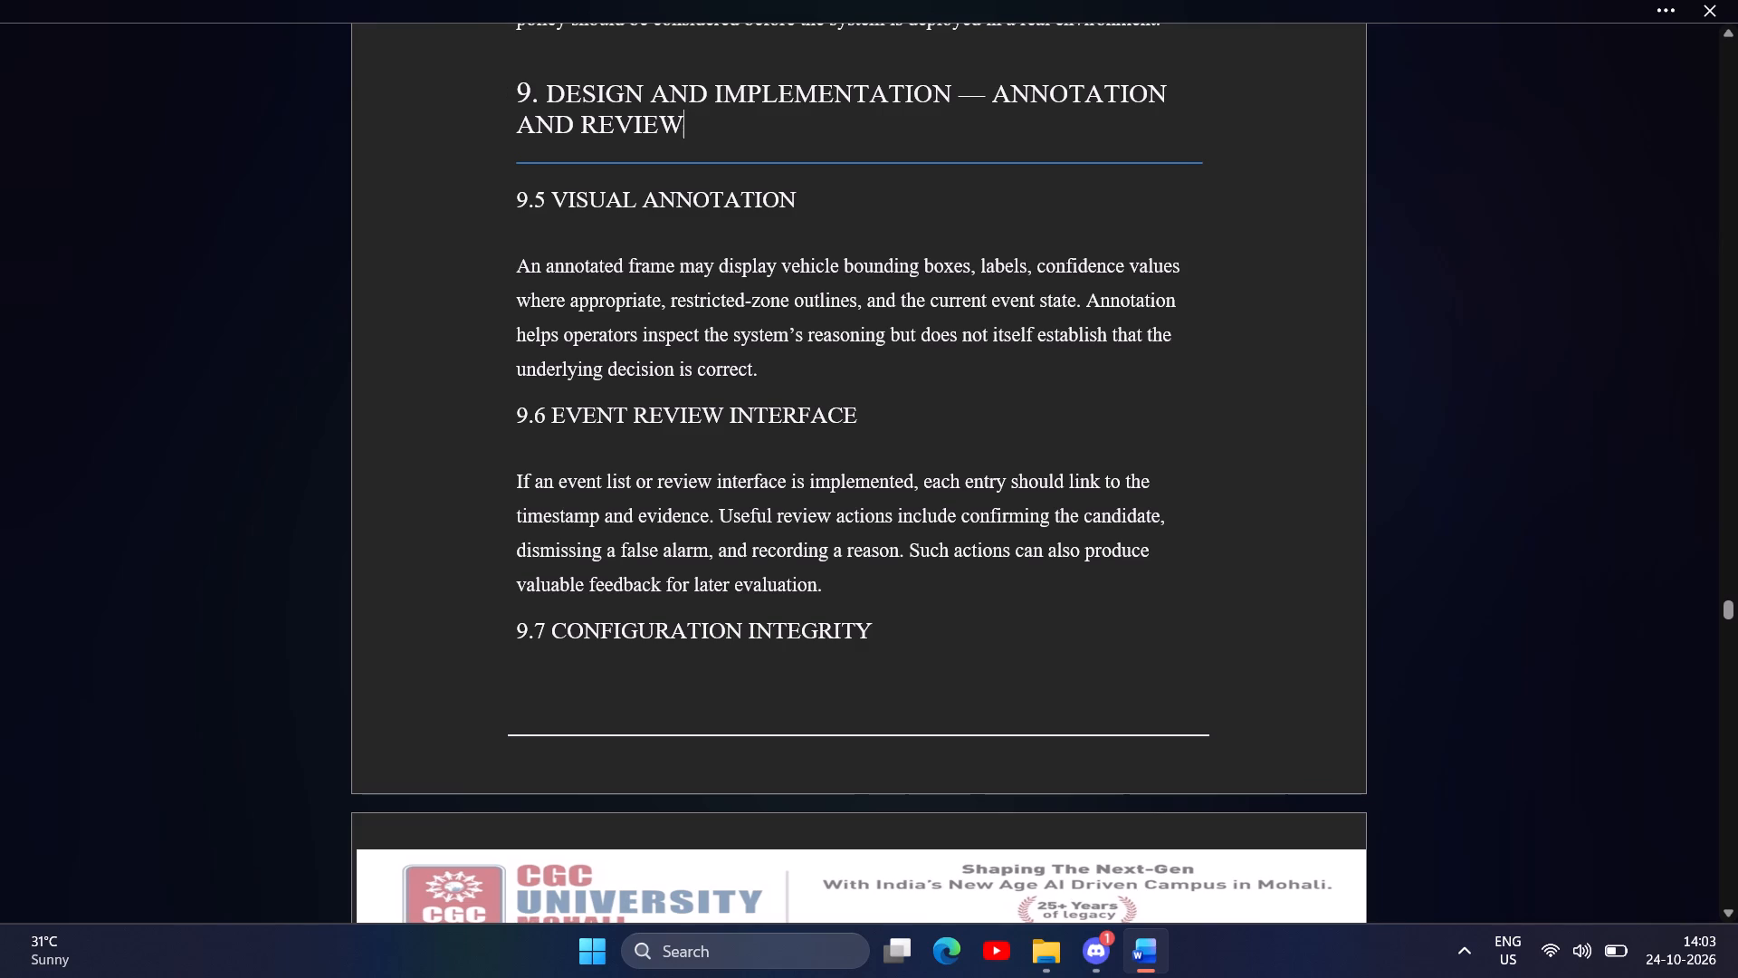
{"action": "left_click", "coordinate": [911, 449]}
Set the text "TESTING, RESULTS AND DISCUSSION — TEST PLAN" in the section 10 heading above 10.1 to font size 16.
{"action": "scroll", "coordinate": [911, 449], "scroll_direction": "down", "scroll_amount": 2}
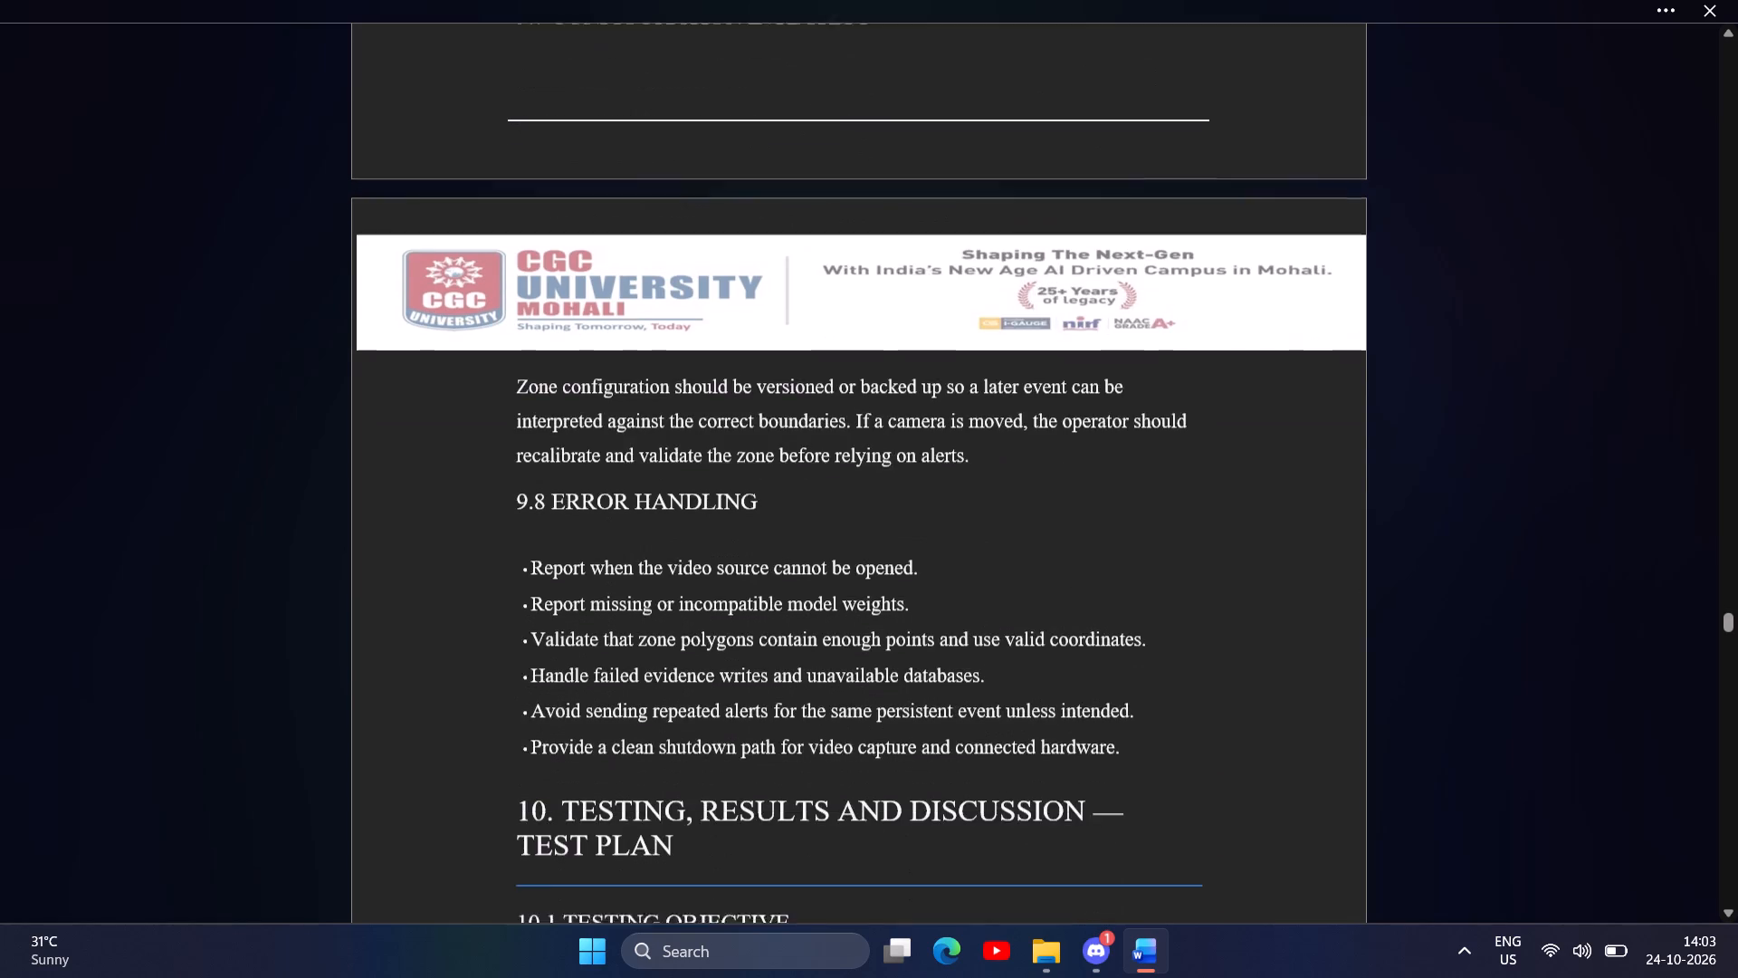
{"action": "scroll", "coordinate": [911, 449], "scroll_direction": "down", "scroll_amount": 1}
{"action": "left_click", "coordinate": [727, 590]}
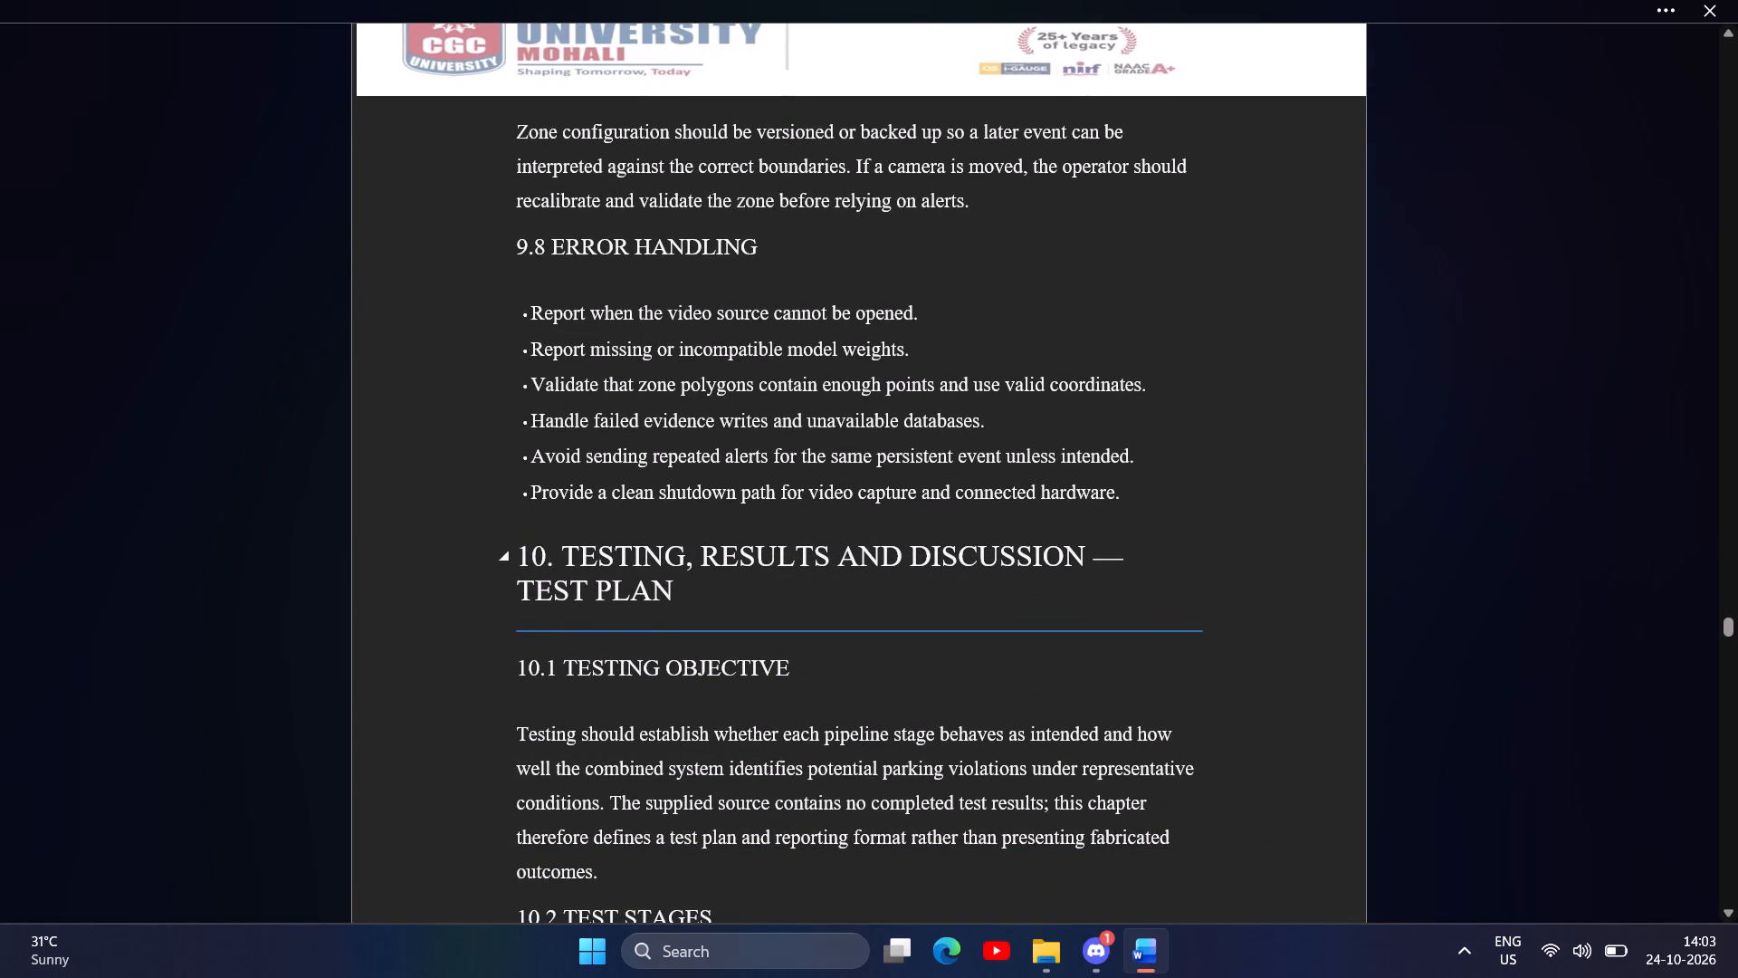
{"action": "left_click_drag", "start_coordinate": [677, 594], "coordinate": [560, 549]}
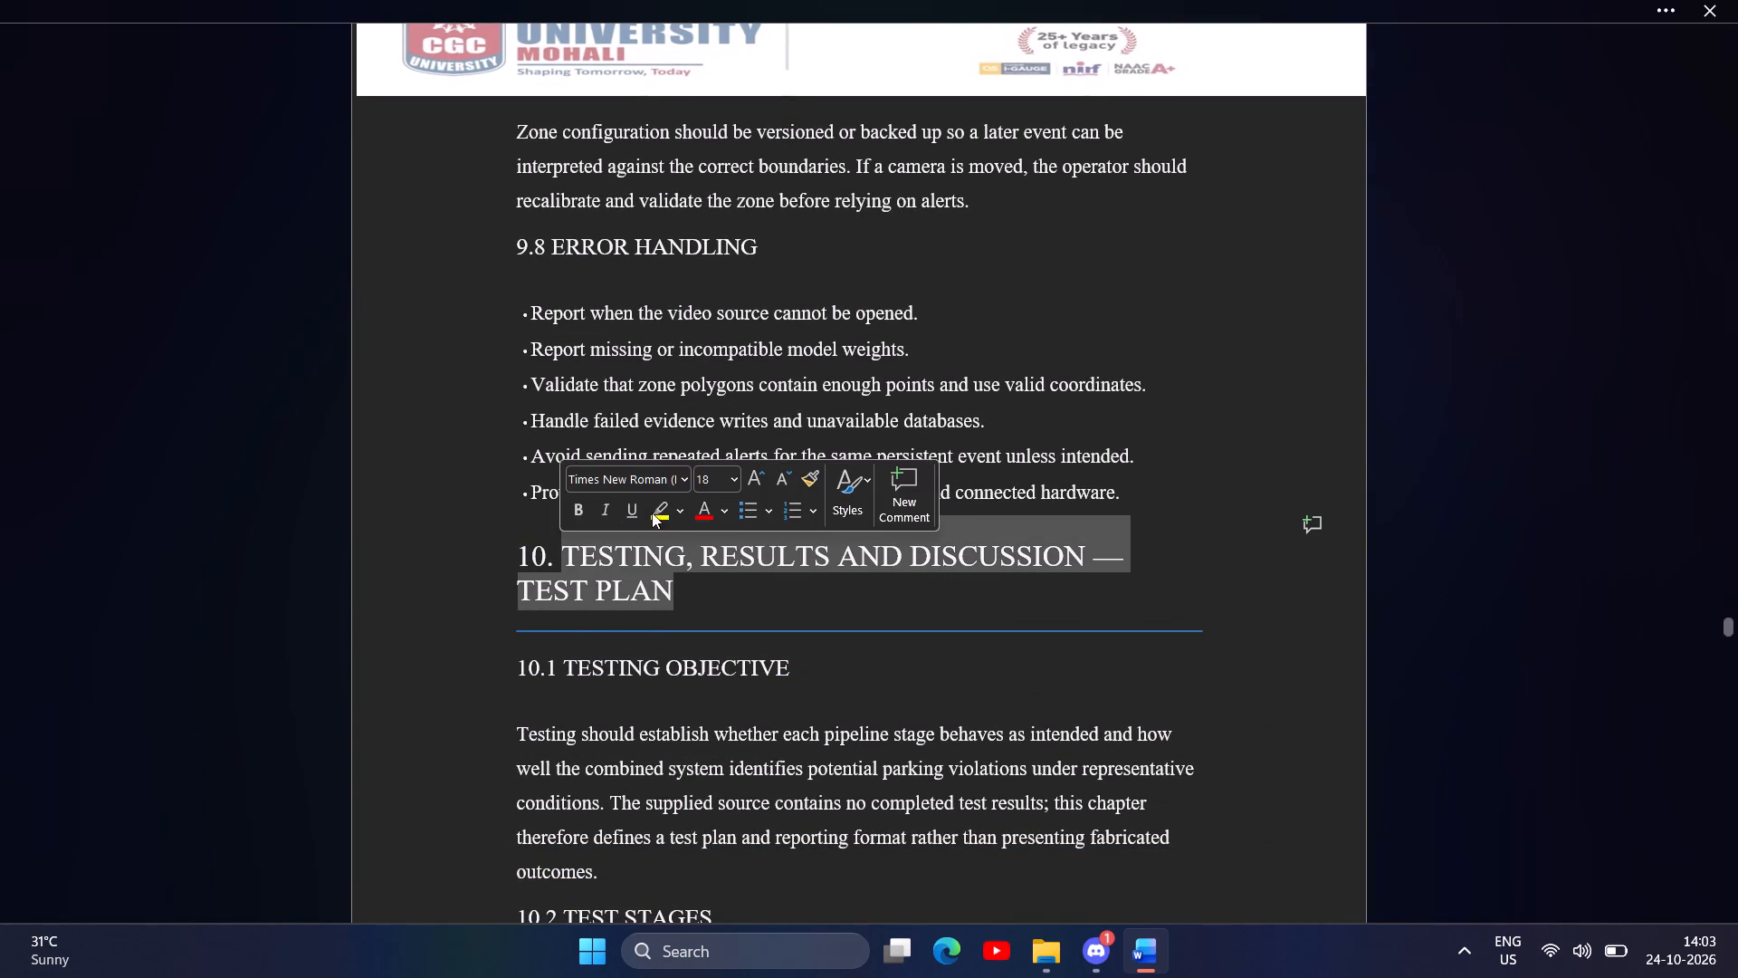
{"action": "left_click", "coordinate": [721, 482]}
{"action": "left_click", "coordinate": [721, 482]}
{"action": "type", "text": "16"}
{"action": "key", "text": "BackSpace"}
{"action": "key", "text": "BackSpace"}
{"action": "key", "text": "BackSpace"}
{"action": "key", "text": "BackSpace"}
{"action": "type", "text": "16"}
{"action": "key", "text": "Return"}
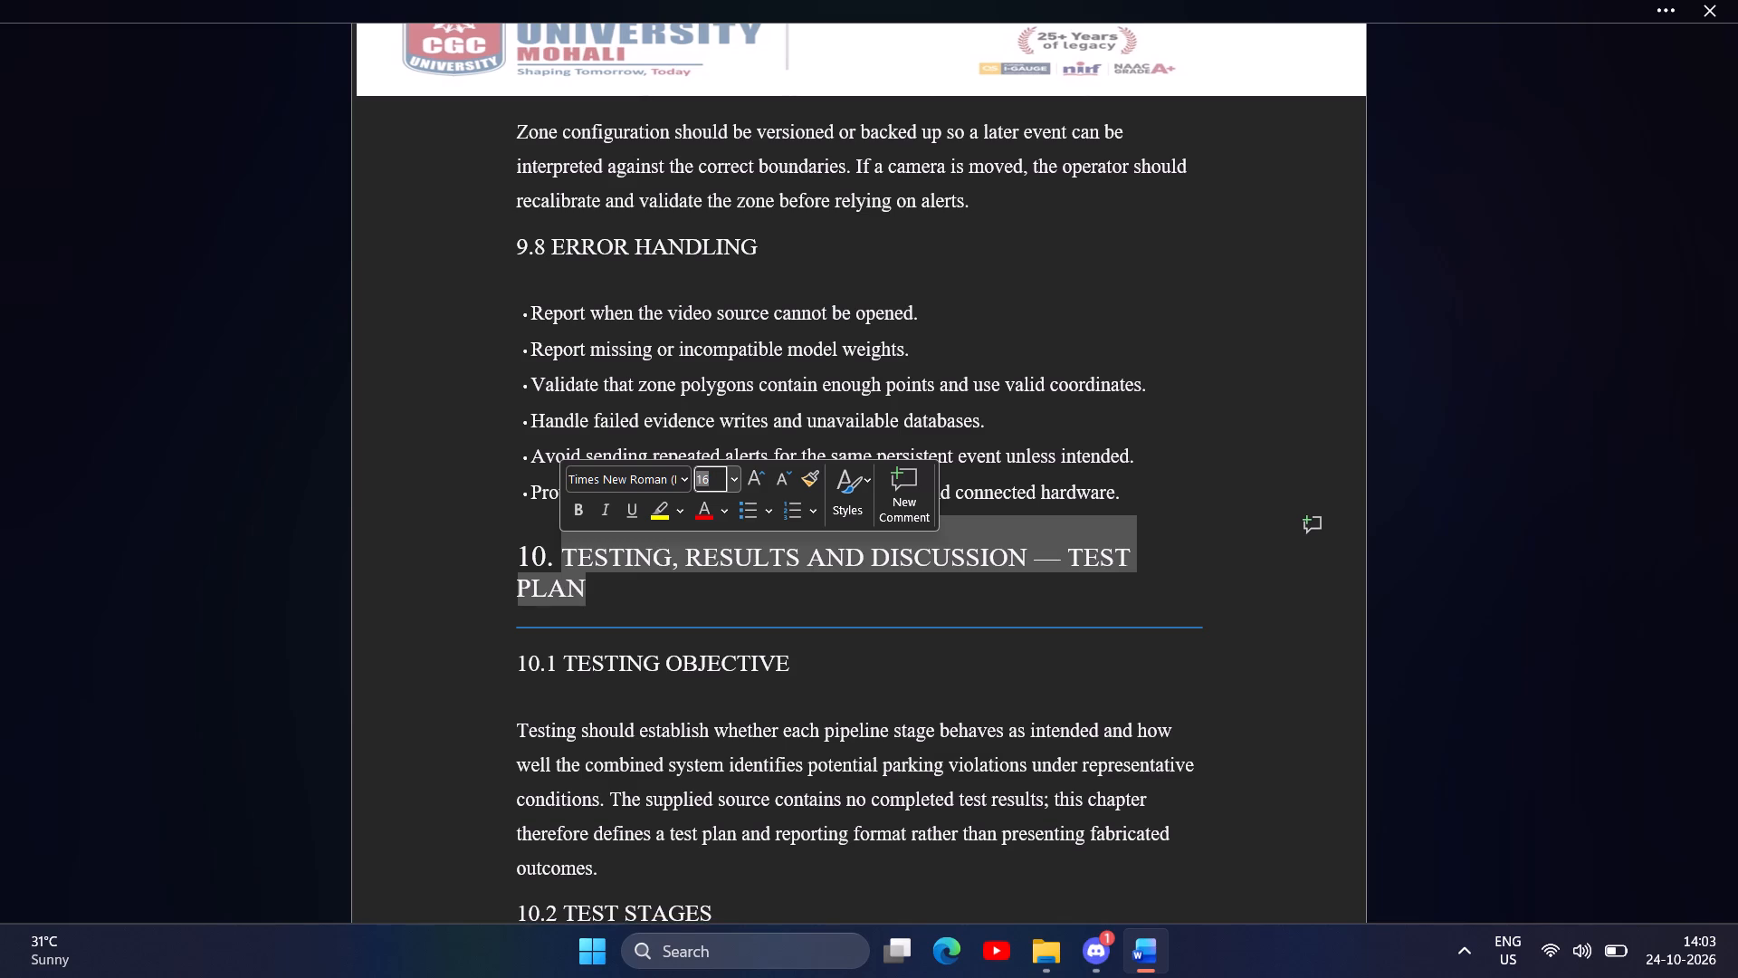
Set the text "EVALUATION METRICS AND RESULT REPORTING" in the section 10 heading above 10.4 to font size 16.
{"action": "scroll", "coordinate": [1109, 737], "scroll_direction": "down", "scroll_amount": 5}
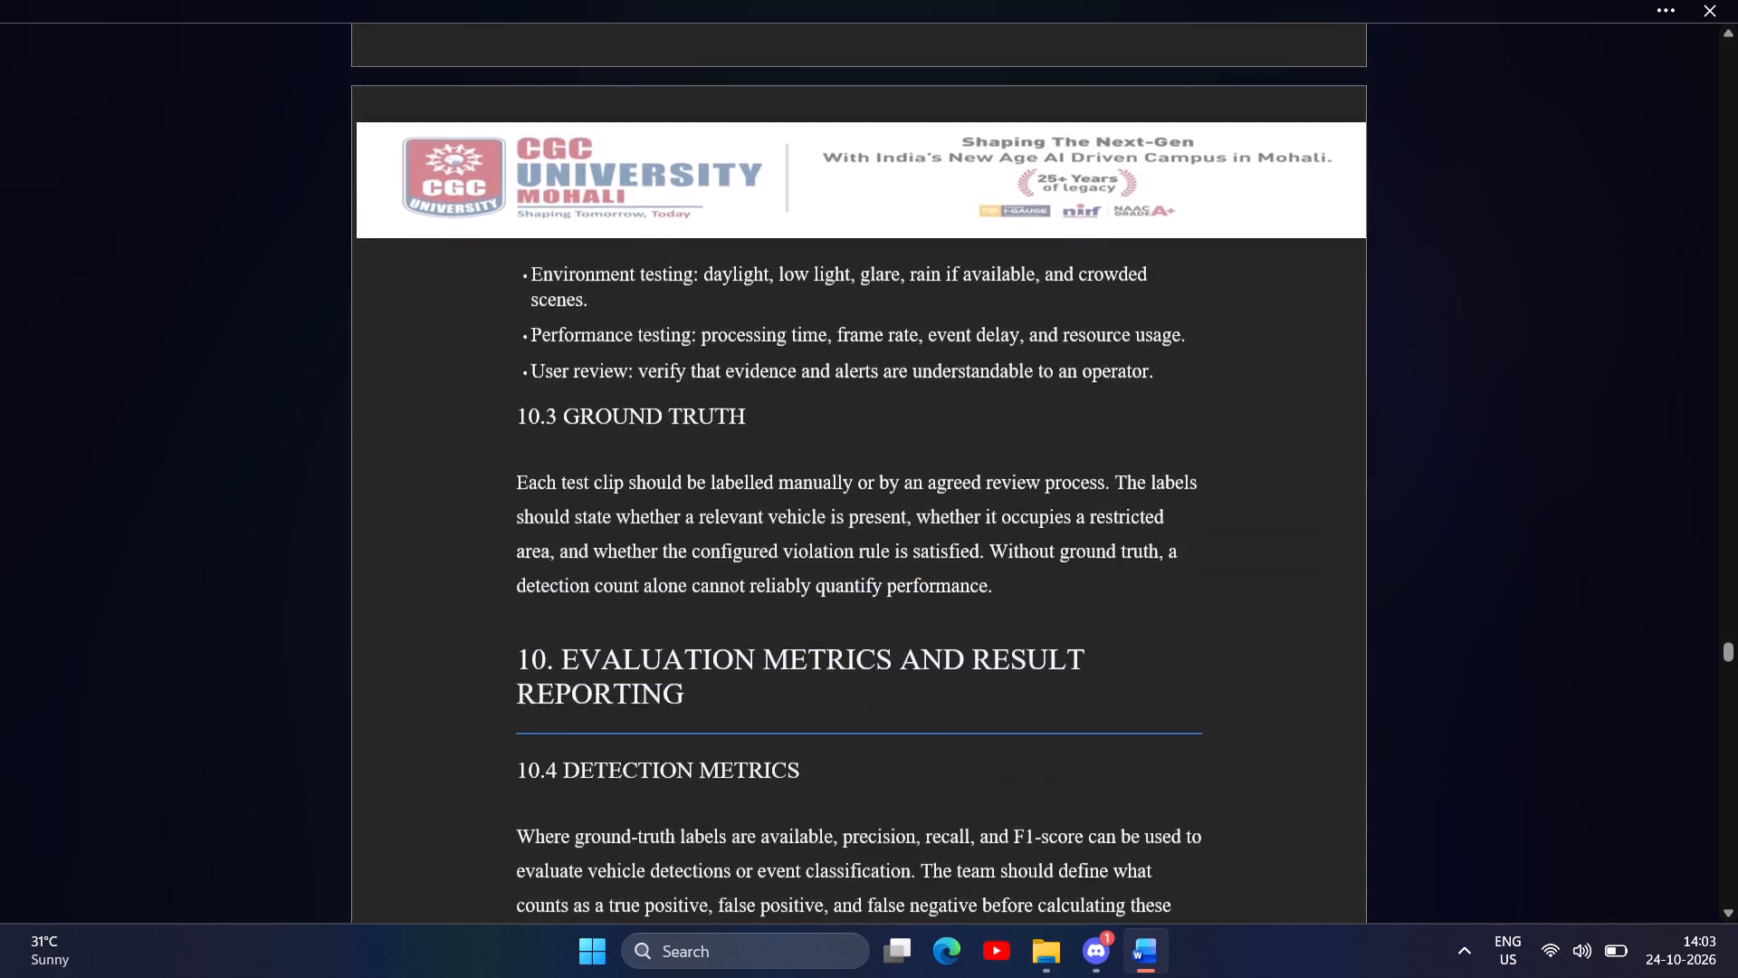
{"action": "left_click_drag", "start_coordinate": [694, 580], "coordinate": [588, 544]}
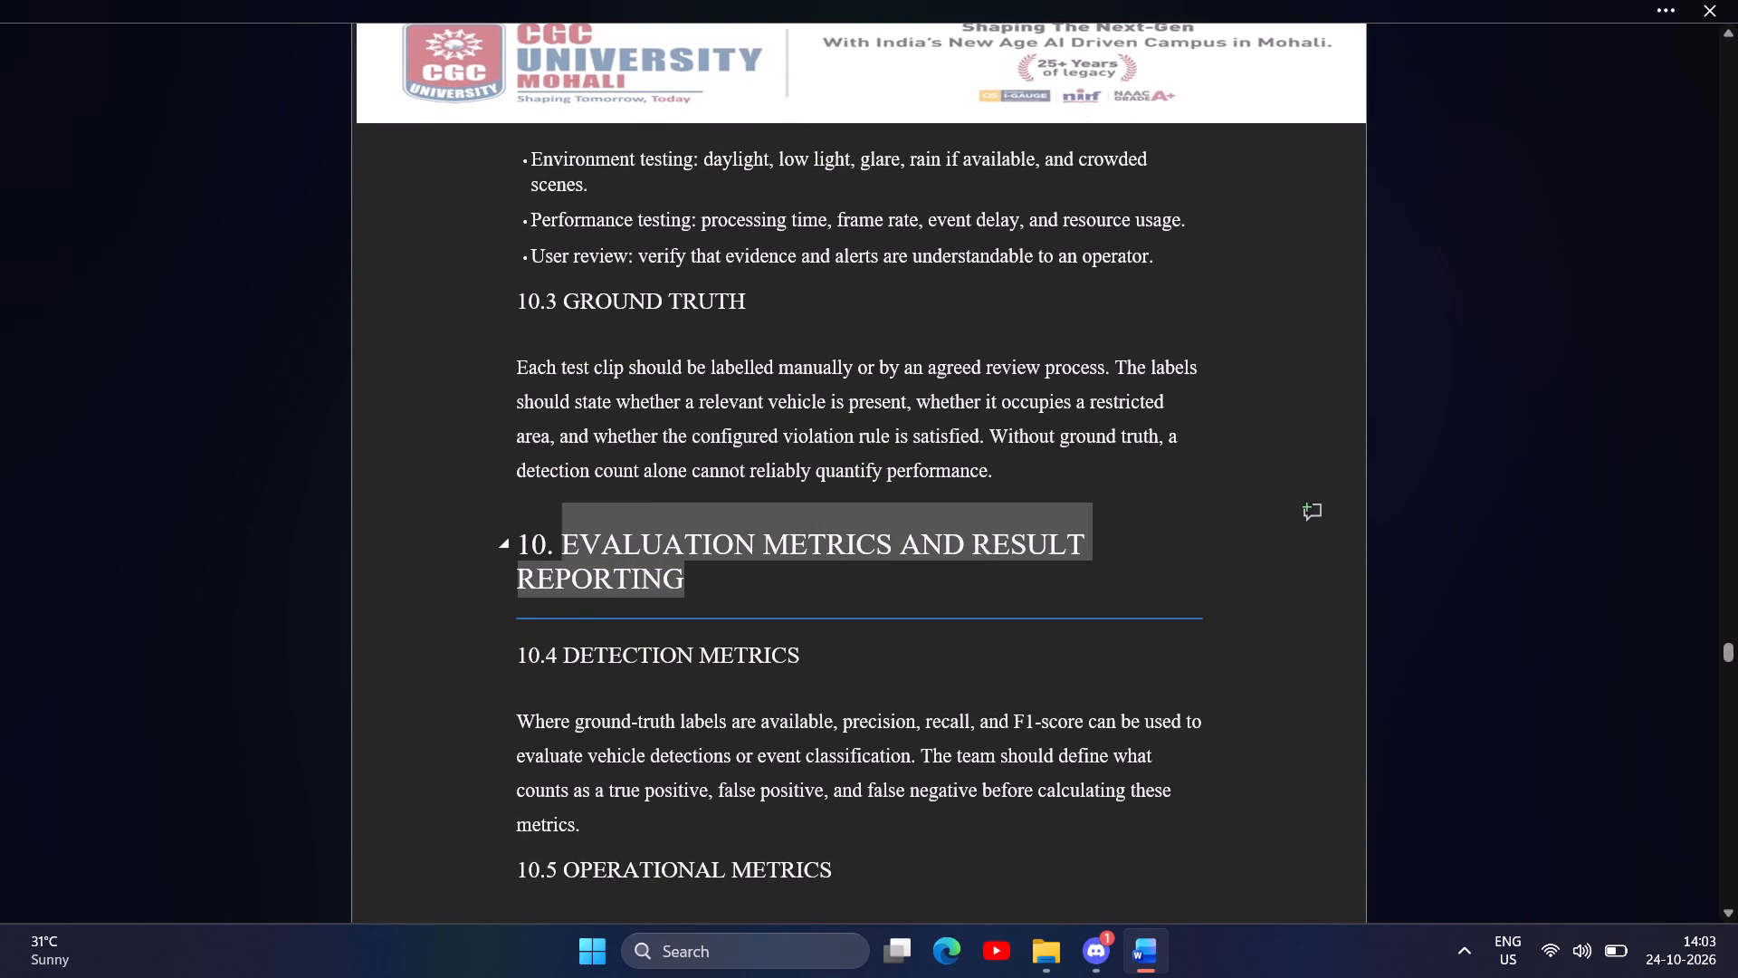
{"action": "left_click_drag", "start_coordinate": [588, 544], "coordinate": [586, 545]}
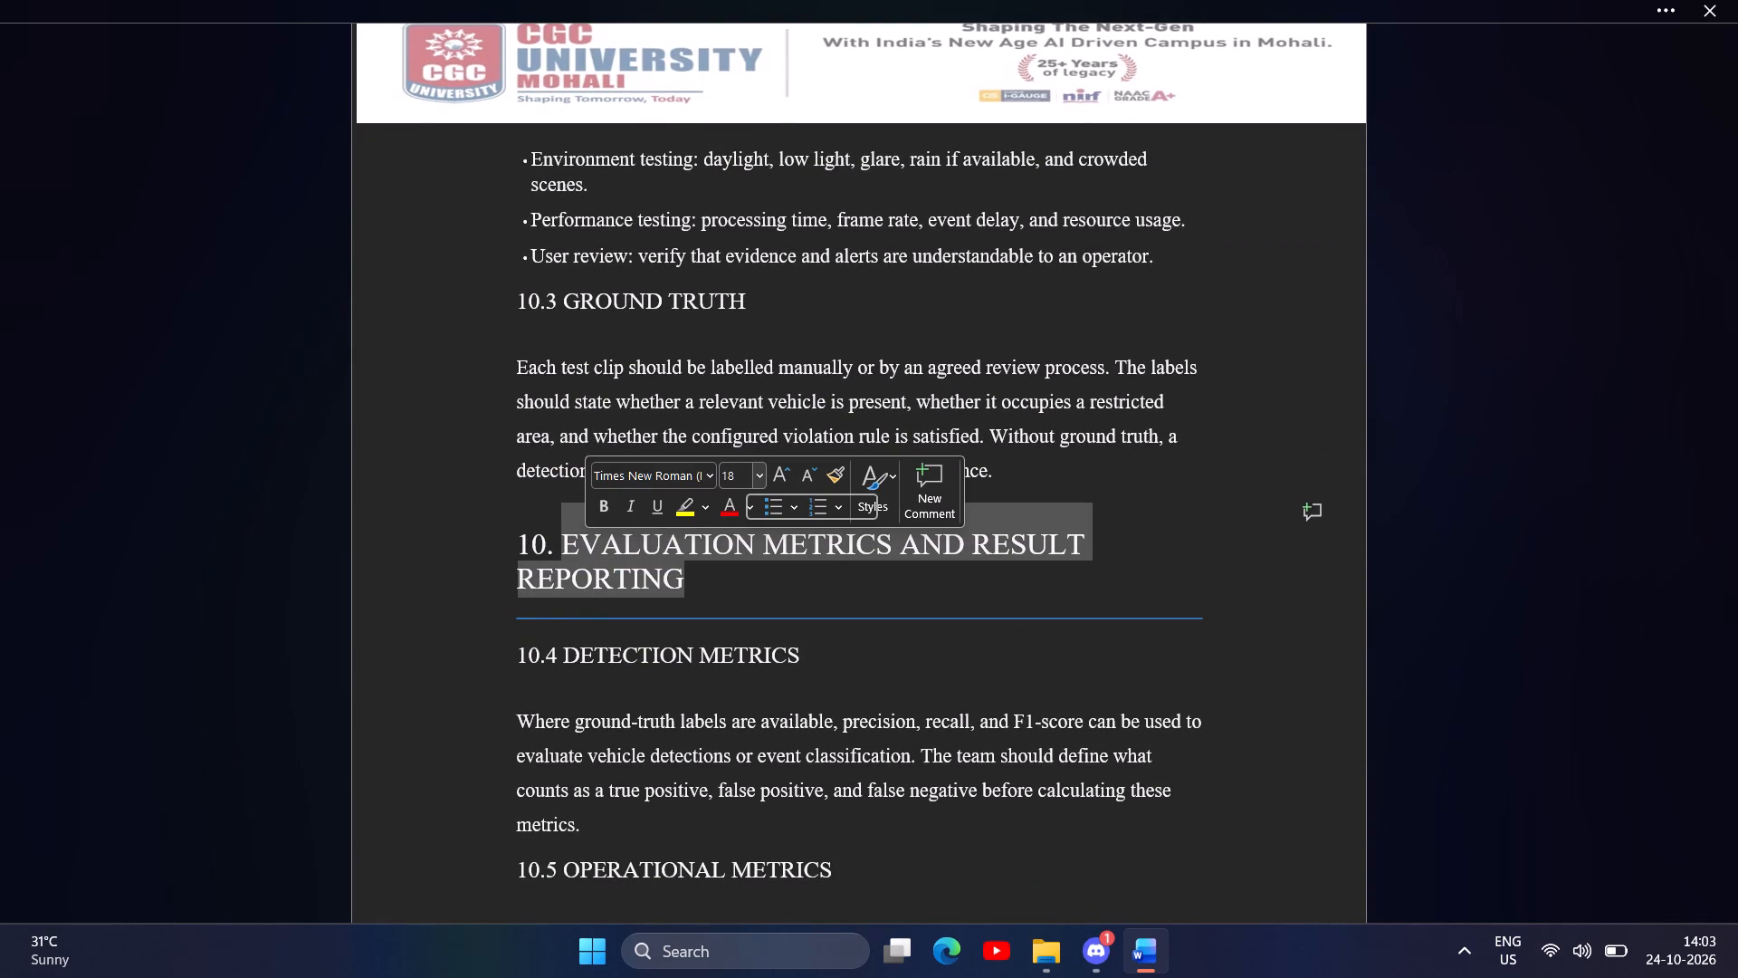
{"action": "left_click", "coordinate": [740, 471]}
{"action": "type", "text": "16"}
{"action": "key", "text": "Return"}
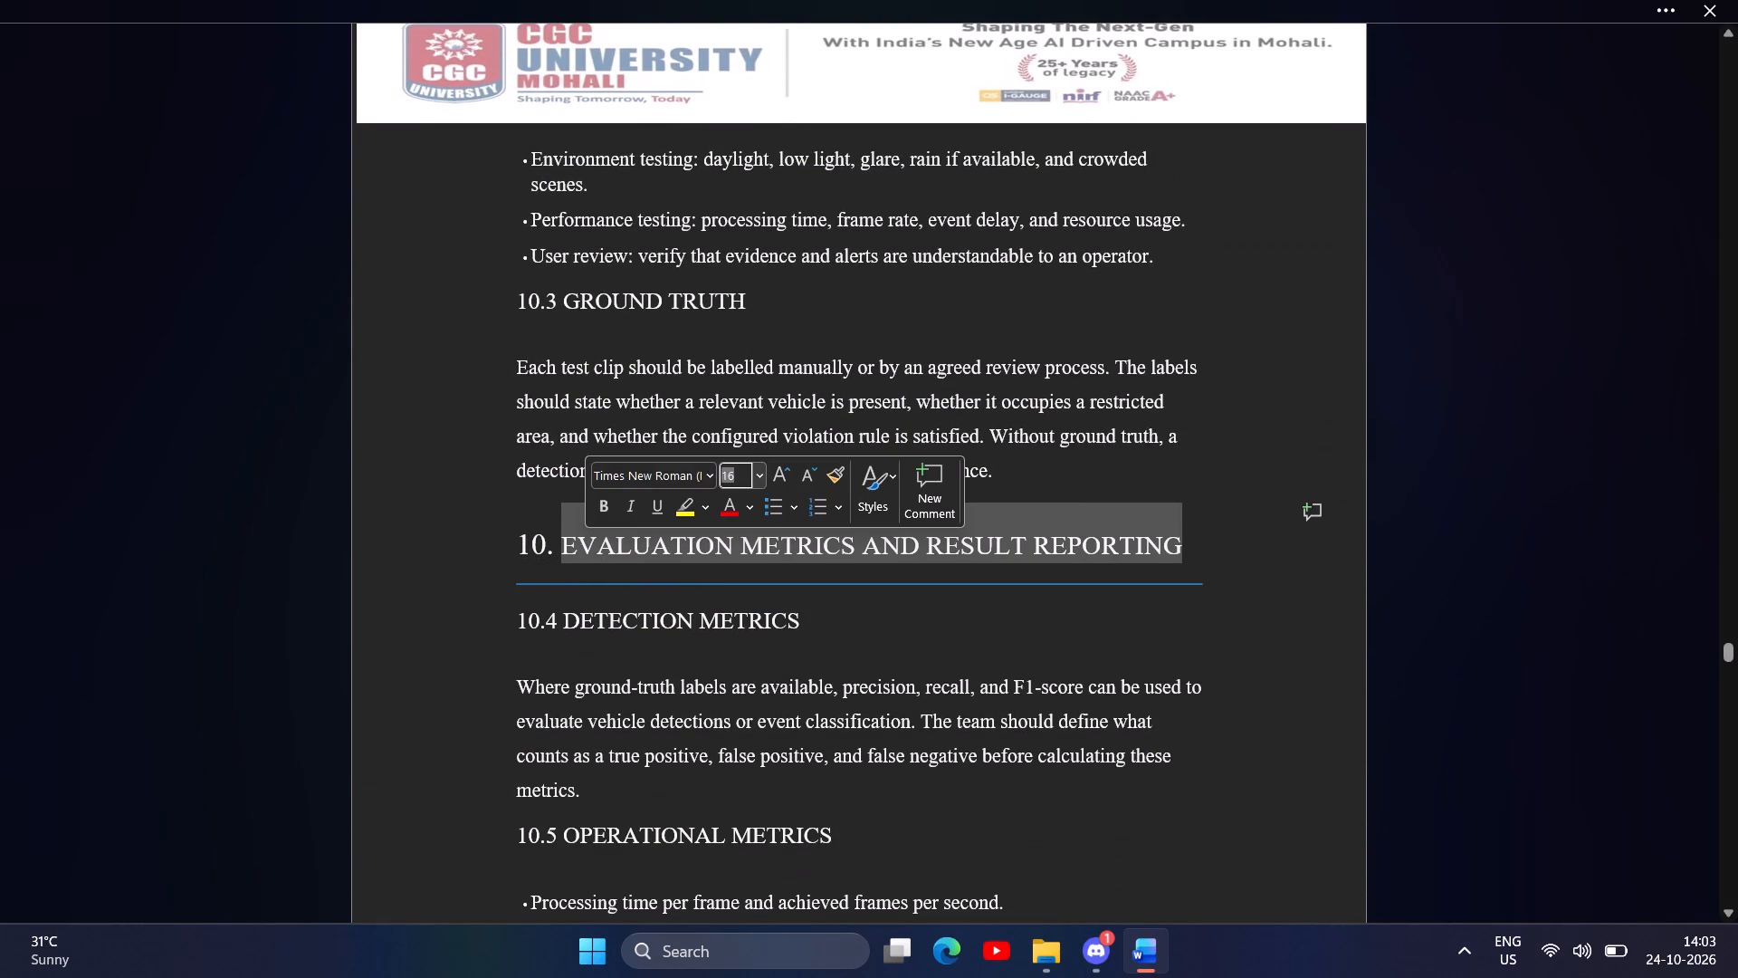
Set the text "RESULTS AND DISCUSSION" in the section 10 heading above 10.7 to font size 16.
{"action": "scroll", "coordinate": [1014, 722], "scroll_direction": "down", "scroll_amount": 5}
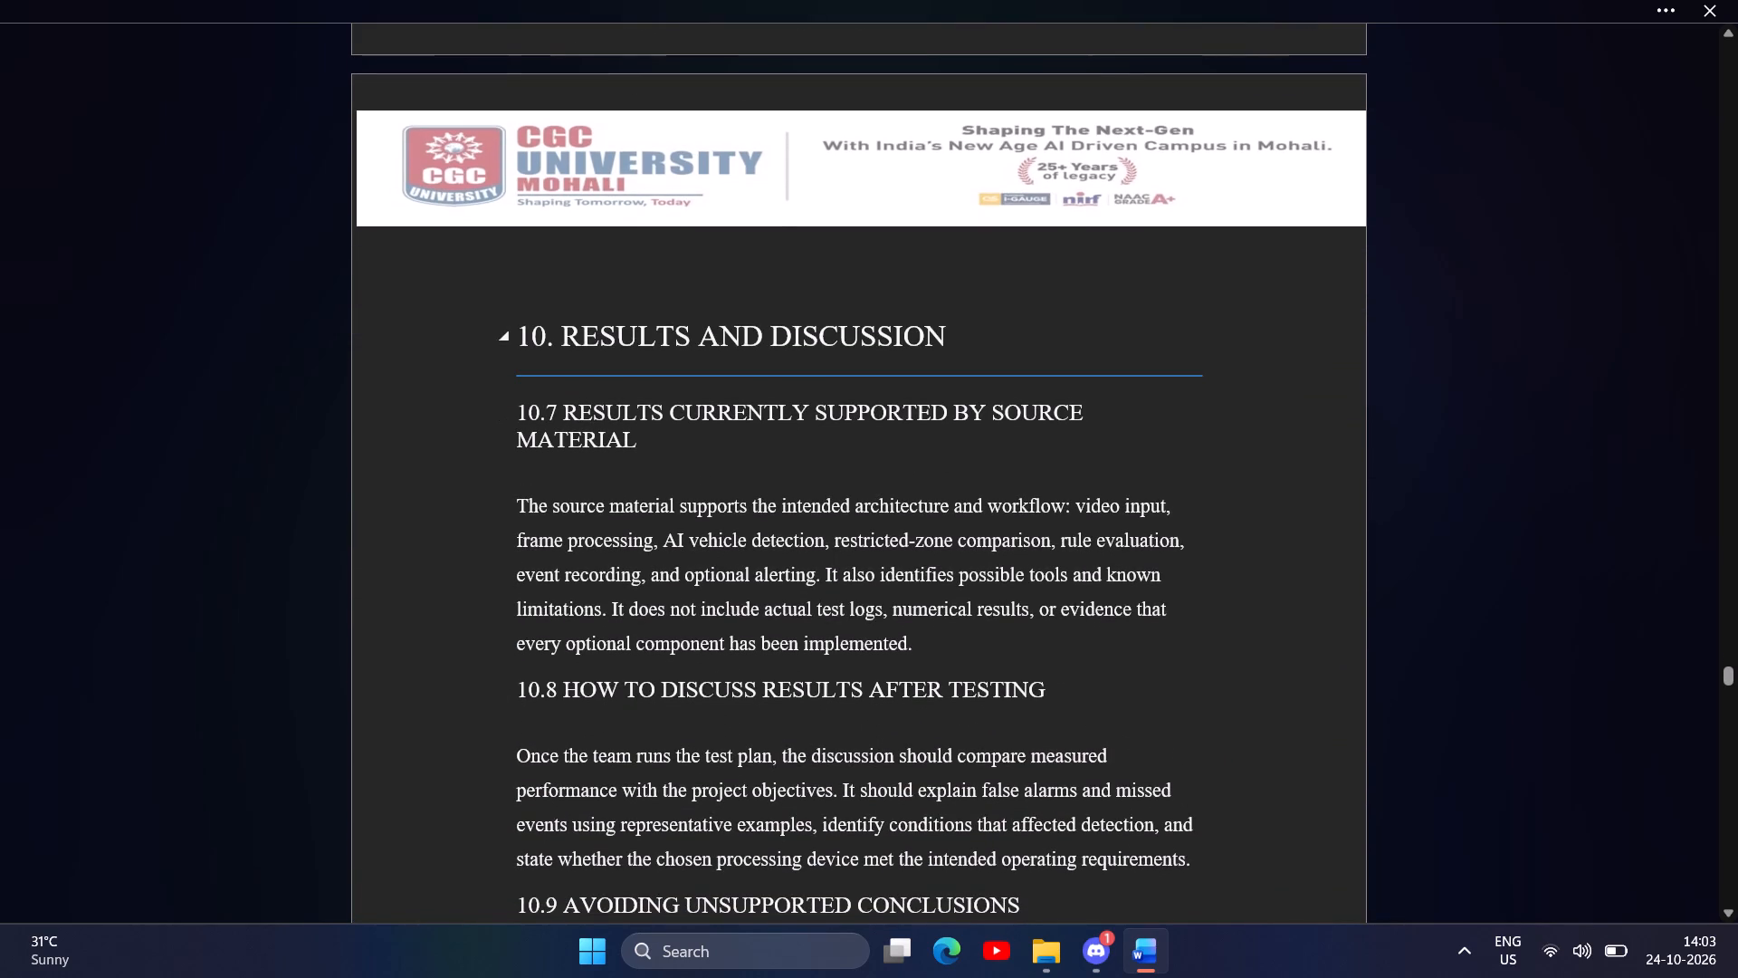
{"action": "left_click_drag", "start_coordinate": [988, 335], "coordinate": [578, 324]}
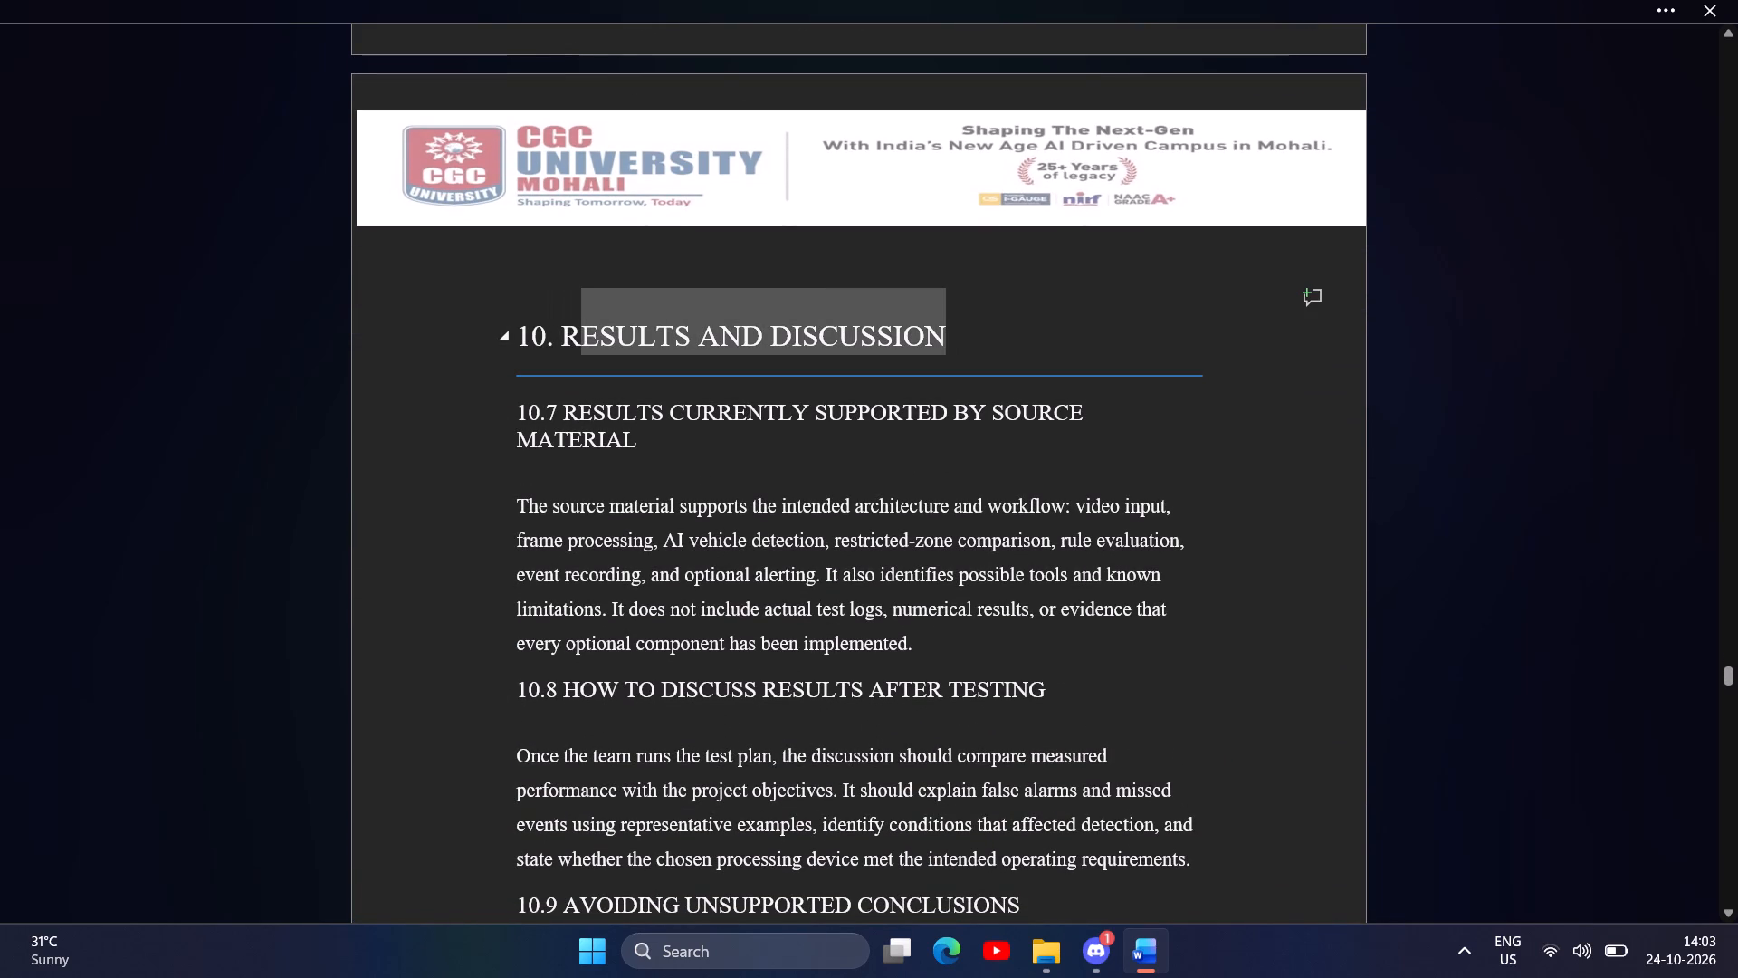
{"action": "left_click_drag", "start_coordinate": [578, 324], "coordinate": [564, 323]}
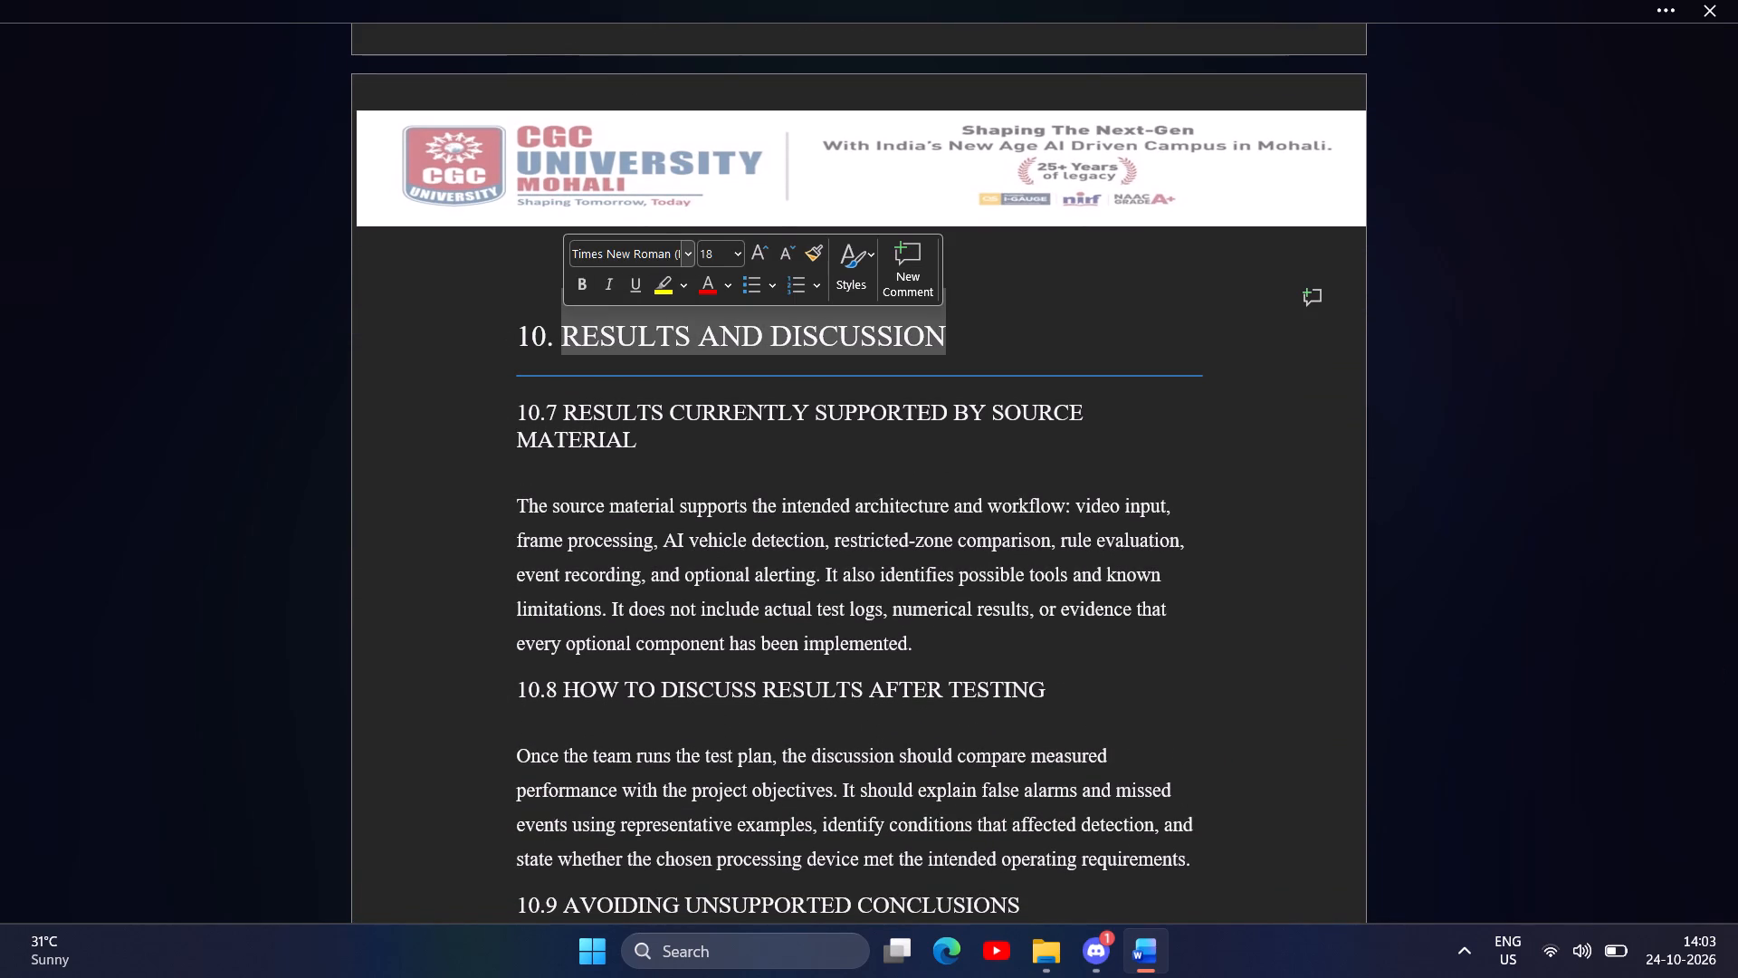
{"action": "left_click", "coordinate": [711, 255]}
{"action": "type", "text": "16"}
{"action": "key", "text": "Return"}
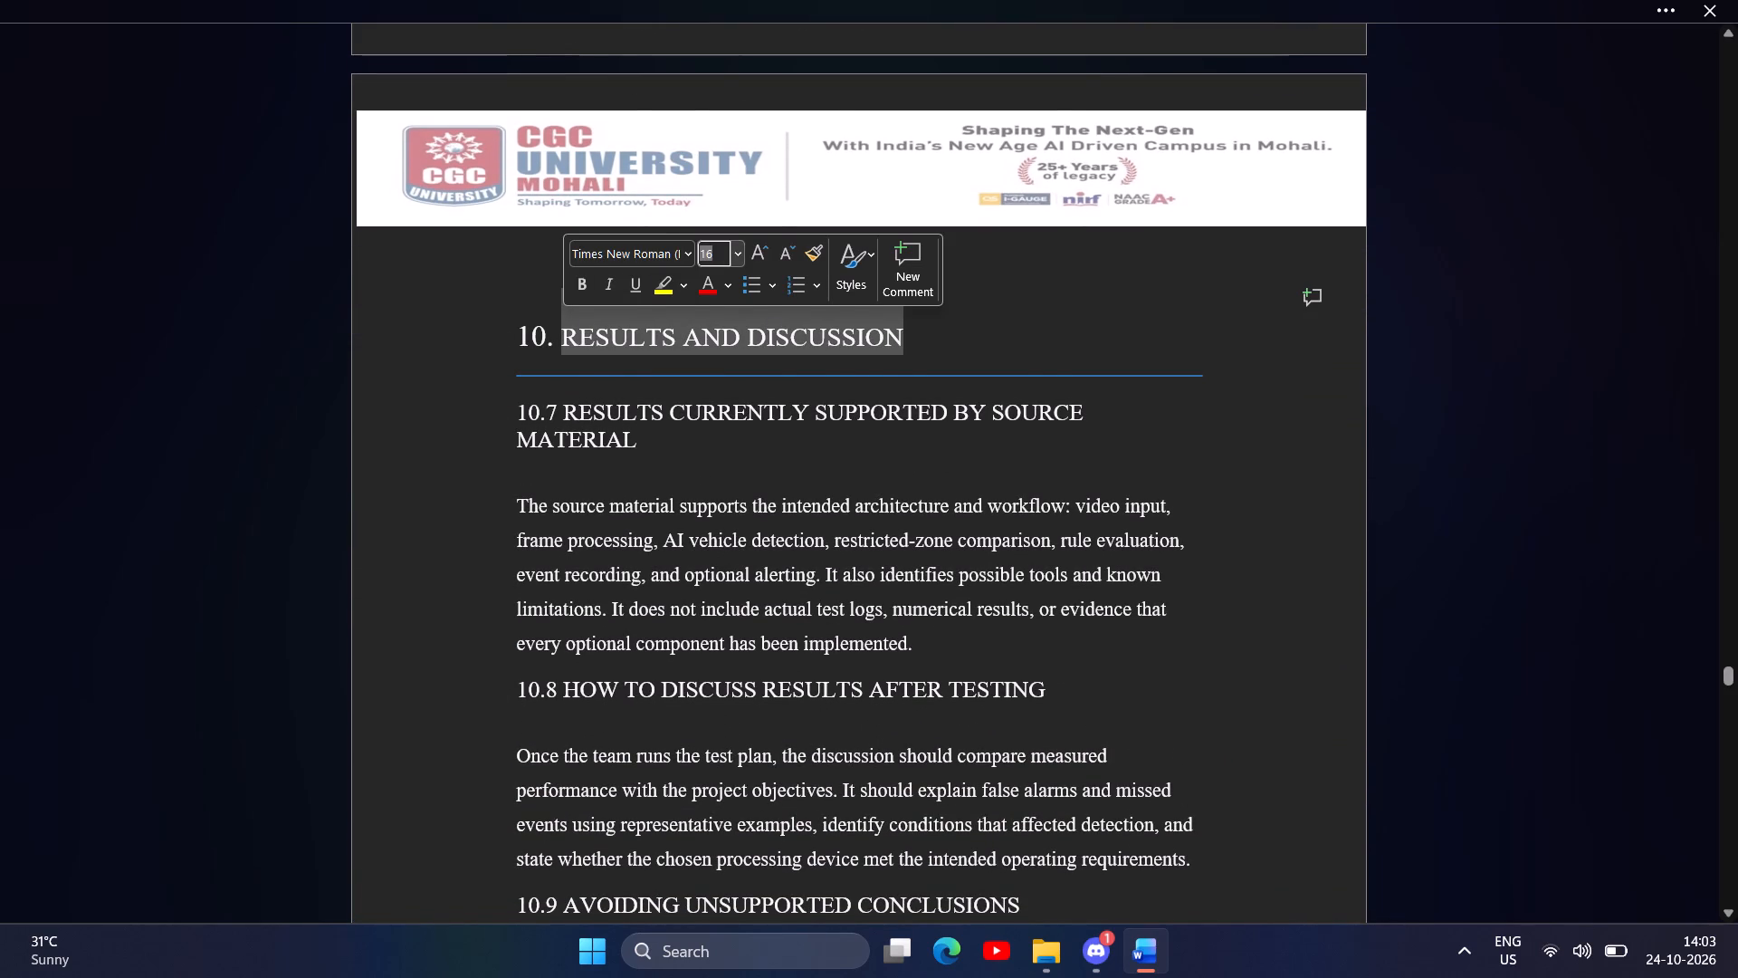
Set the text "CHALLENGES, LEARNING OUTCOMES, CONCLUSION AND FUTURE SCOPE" in the section 11 heading above 11.1 to font size 16.
{"action": "scroll", "coordinate": [1003, 696], "scroll_direction": "down", "scroll_amount": 3}
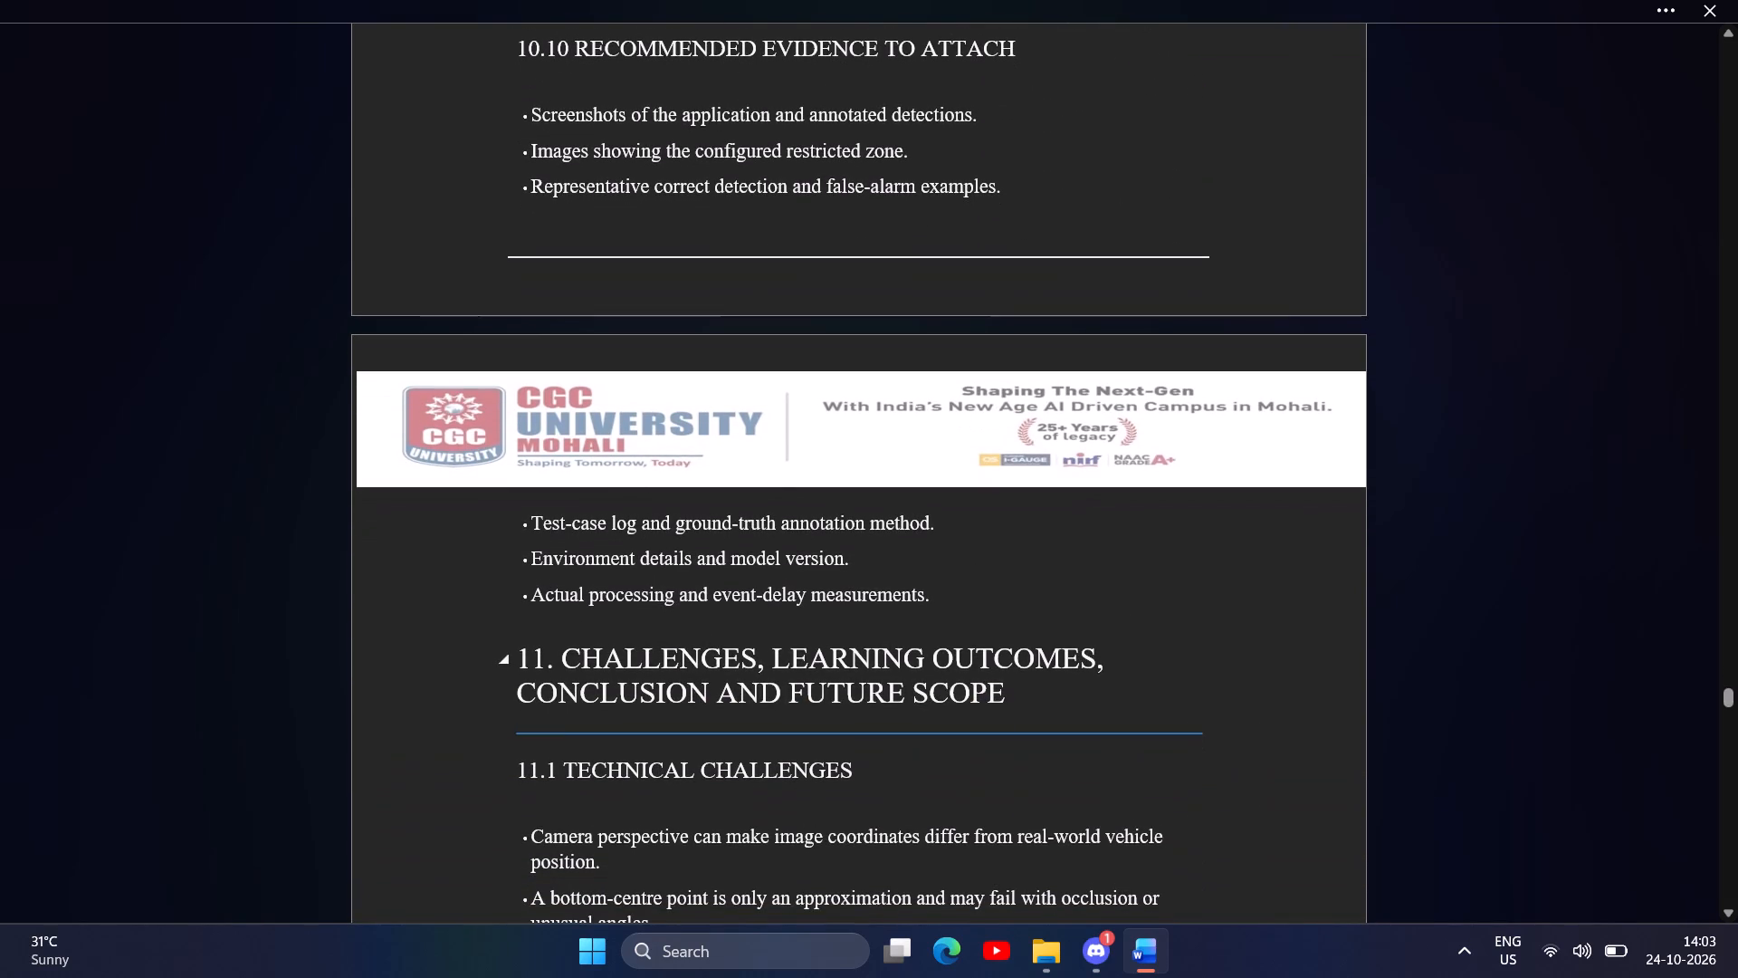
{"action": "left_click_drag", "start_coordinate": [1006, 697], "coordinate": [623, 651]}
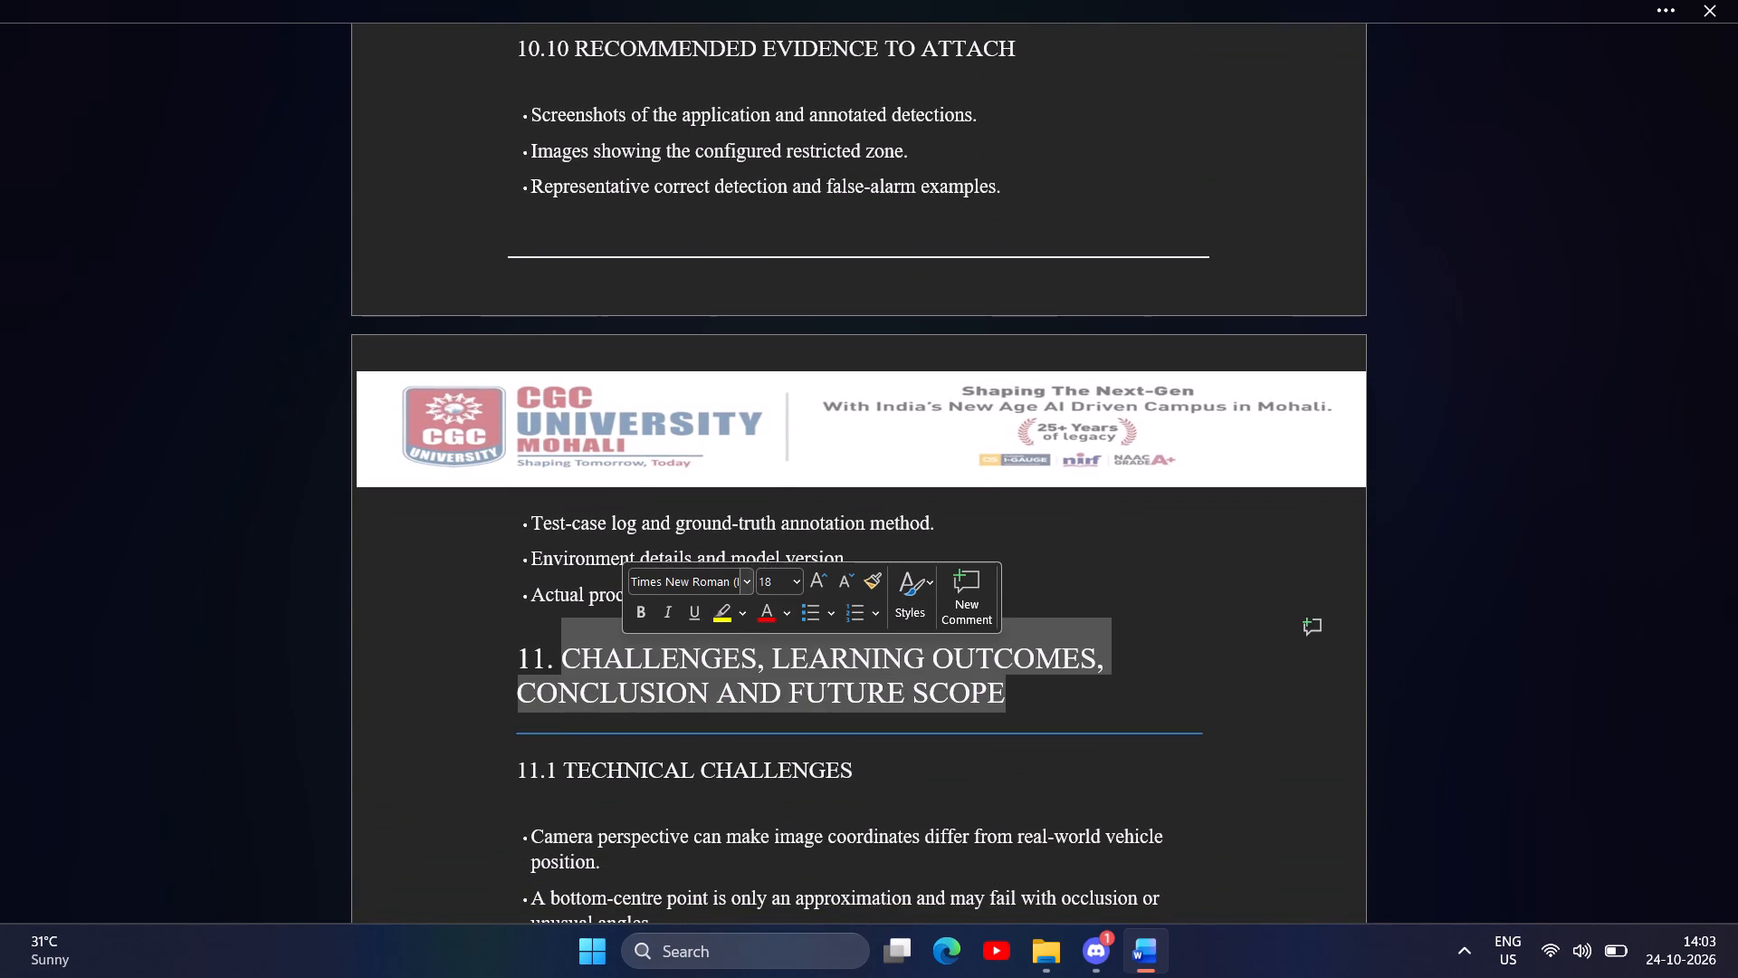
{"action": "left_click", "coordinate": [778, 583]}
{"action": "type", "text": "16"}
{"action": "key", "text": "Return"}
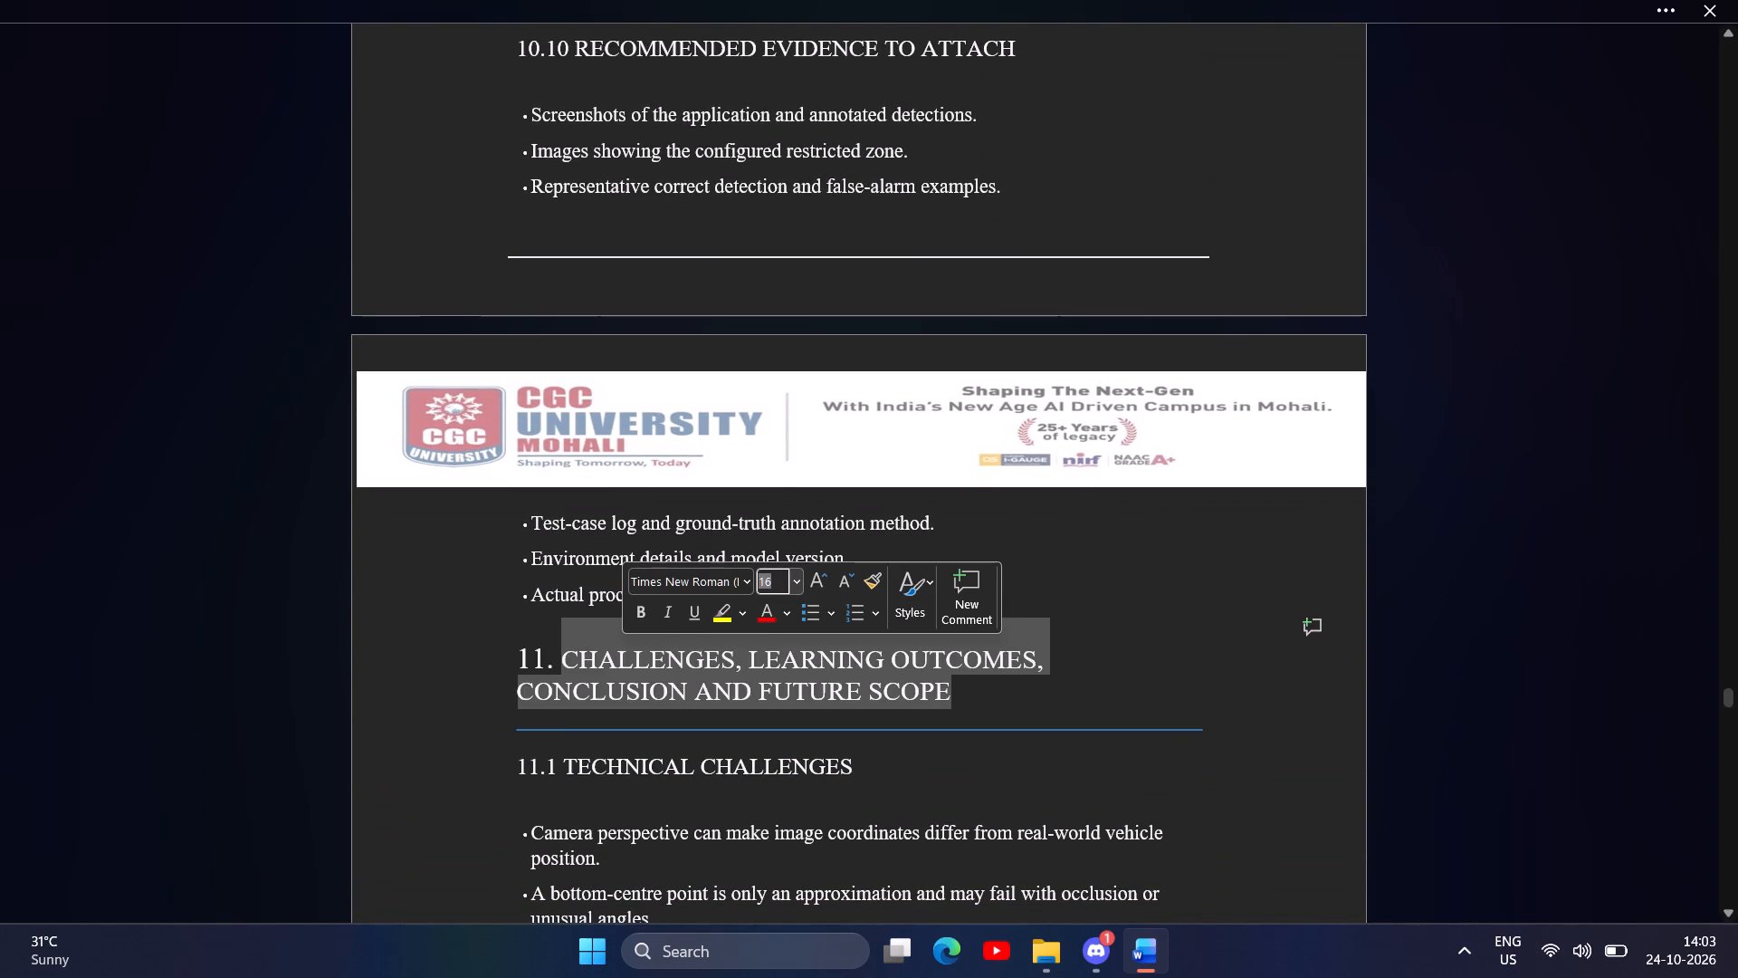
Set the text "CONCLUSION" in the section 11 heading above 11.3 to font size 16.
{"action": "scroll", "coordinate": [1007, 791], "scroll_direction": "down", "scroll_amount": 5}
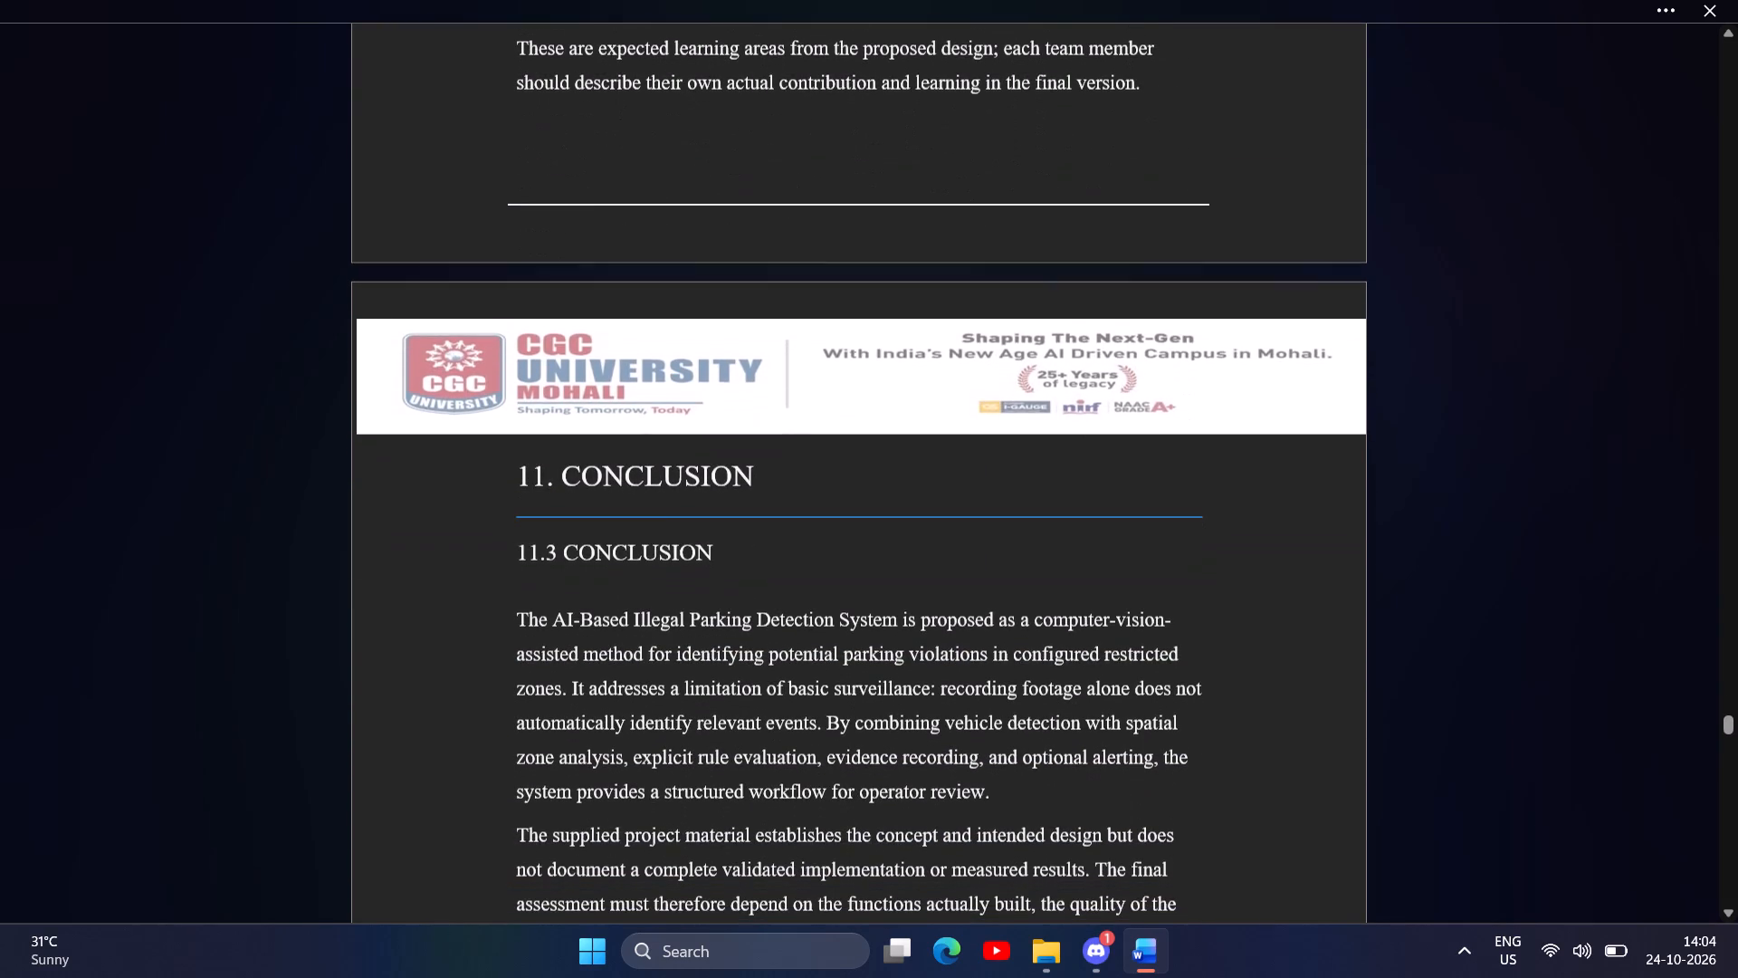
{"action": "left_click_drag", "start_coordinate": [765, 477], "coordinate": [569, 466]}
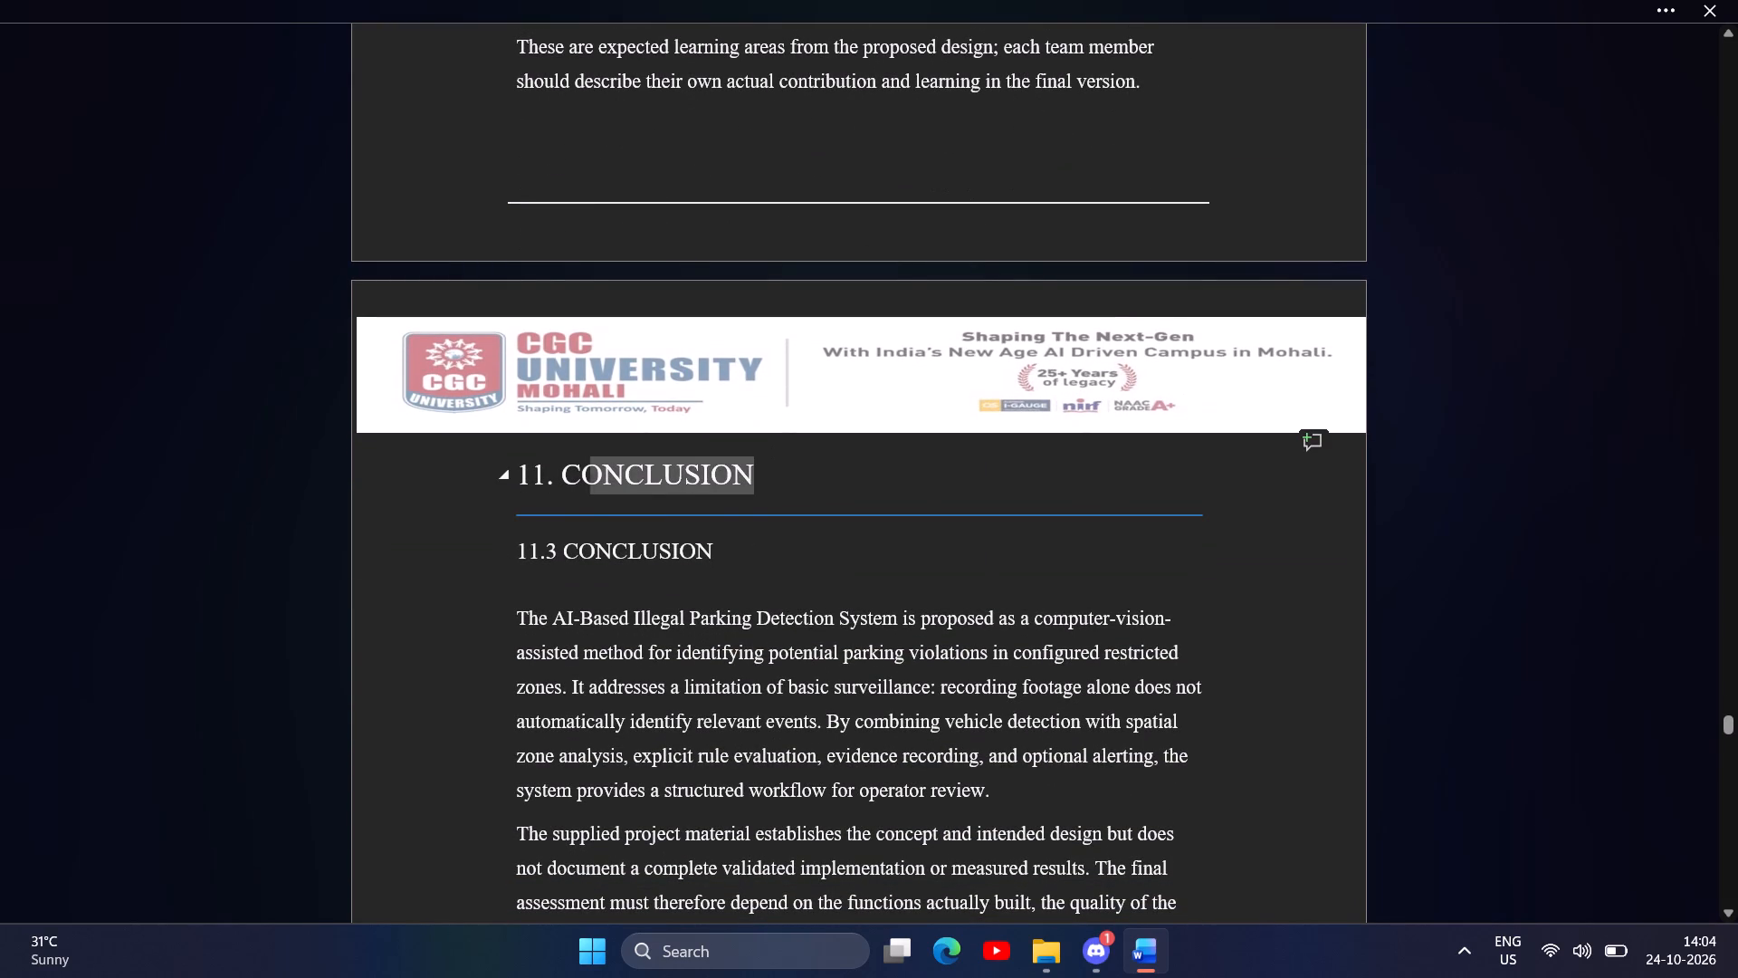
{"action": "left_click_drag", "start_coordinate": [569, 466], "coordinate": [568, 469]}
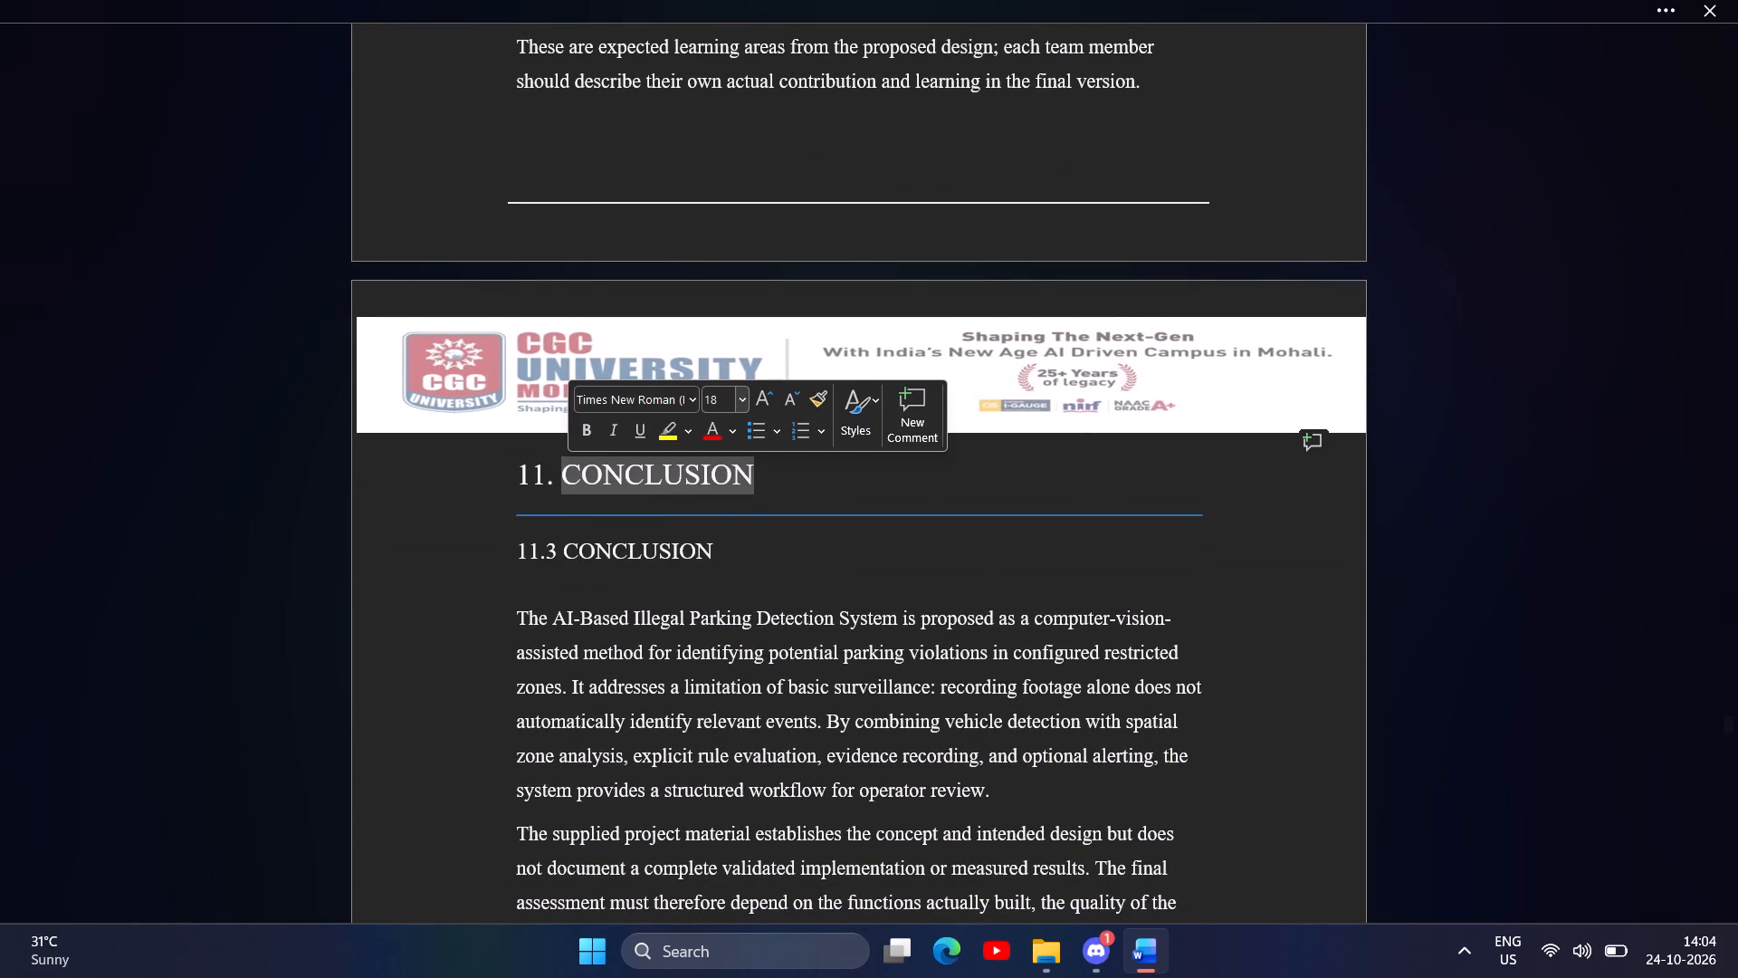
{"action": "left_click", "coordinate": [716, 396]}
{"action": "type", "text": "16"}
{"action": "key", "text": "Return"}
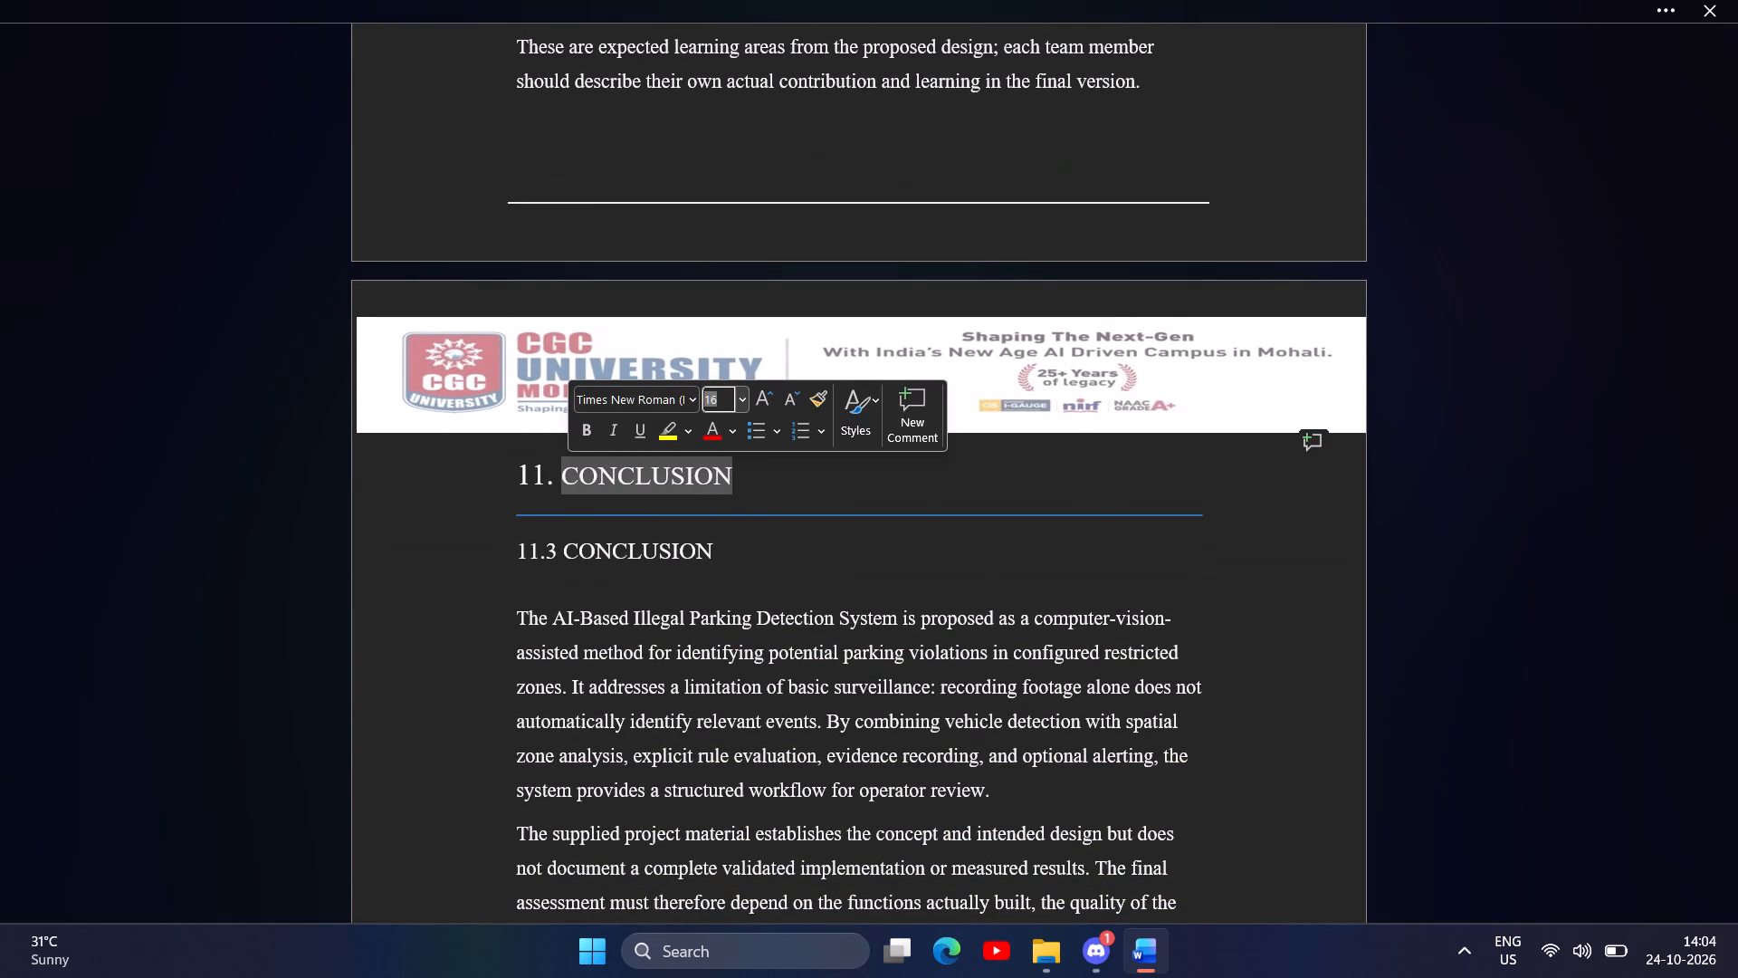
Set the text "FUTURE SCOPE" in the section 11 heading above 11.5 to font size 16.
{"action": "scroll", "coordinate": [1015, 598], "scroll_direction": "down", "scroll_amount": 4}
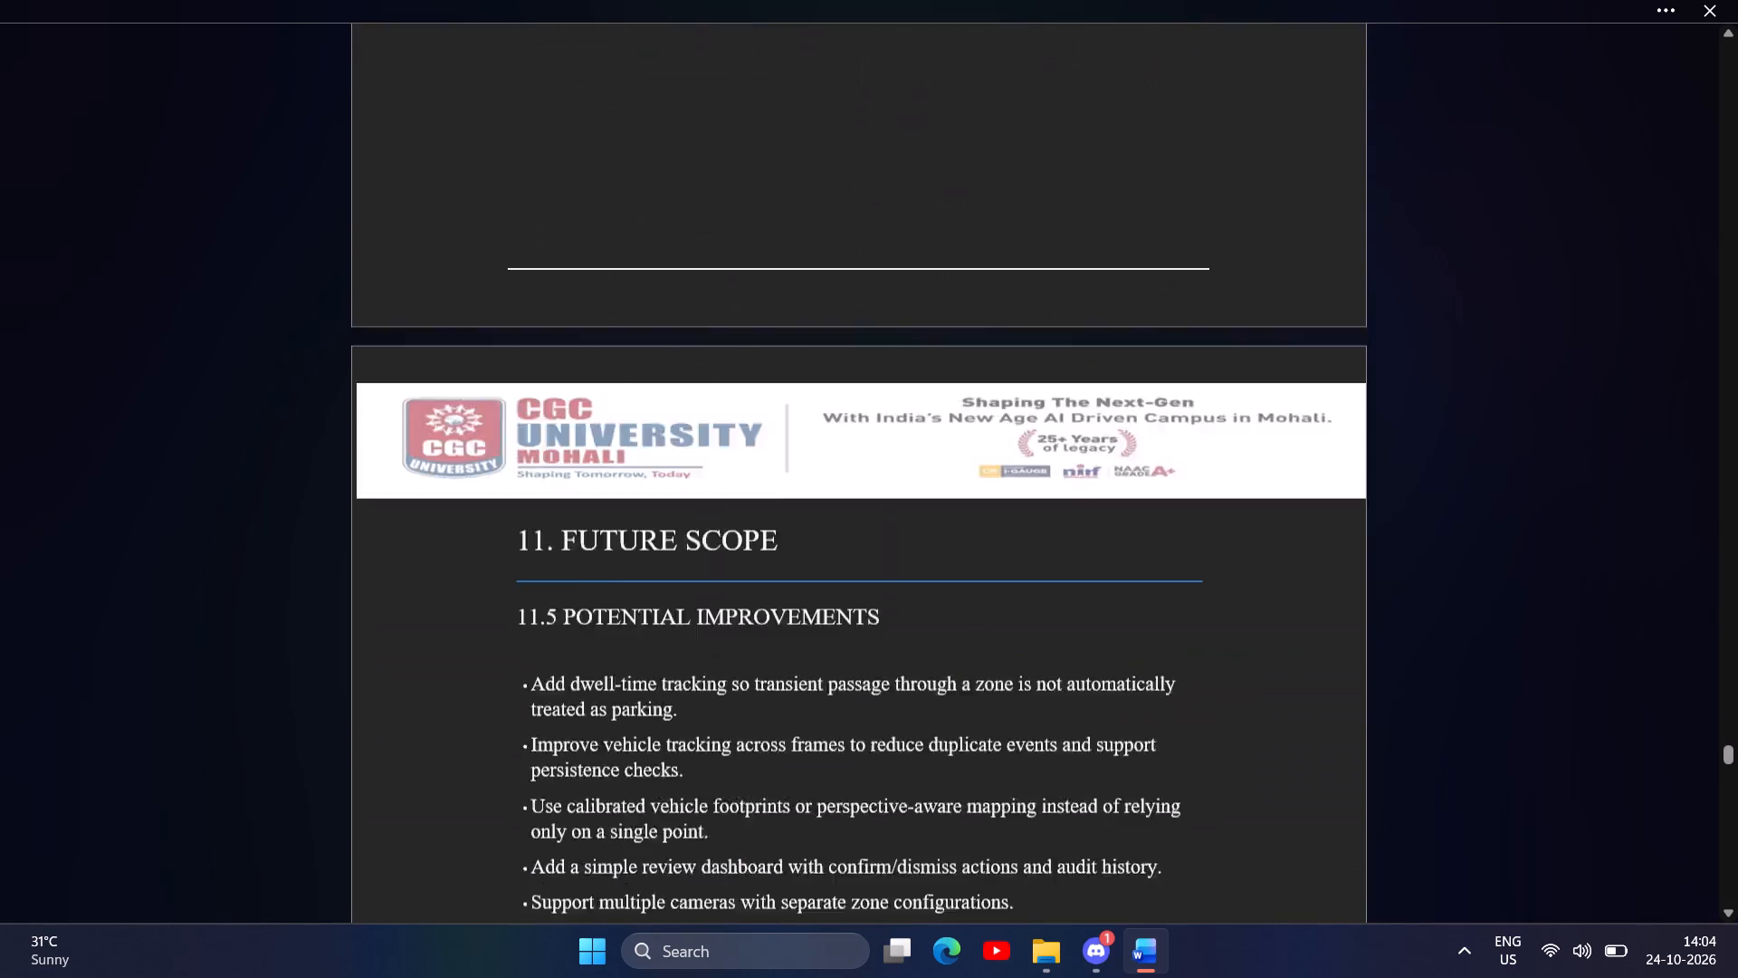
{"action": "scroll", "coordinate": [1015, 598], "scroll_direction": "down", "scroll_amount": 1}
{"action": "left_click_drag", "start_coordinate": [790, 110], "coordinate": [729, 119]}
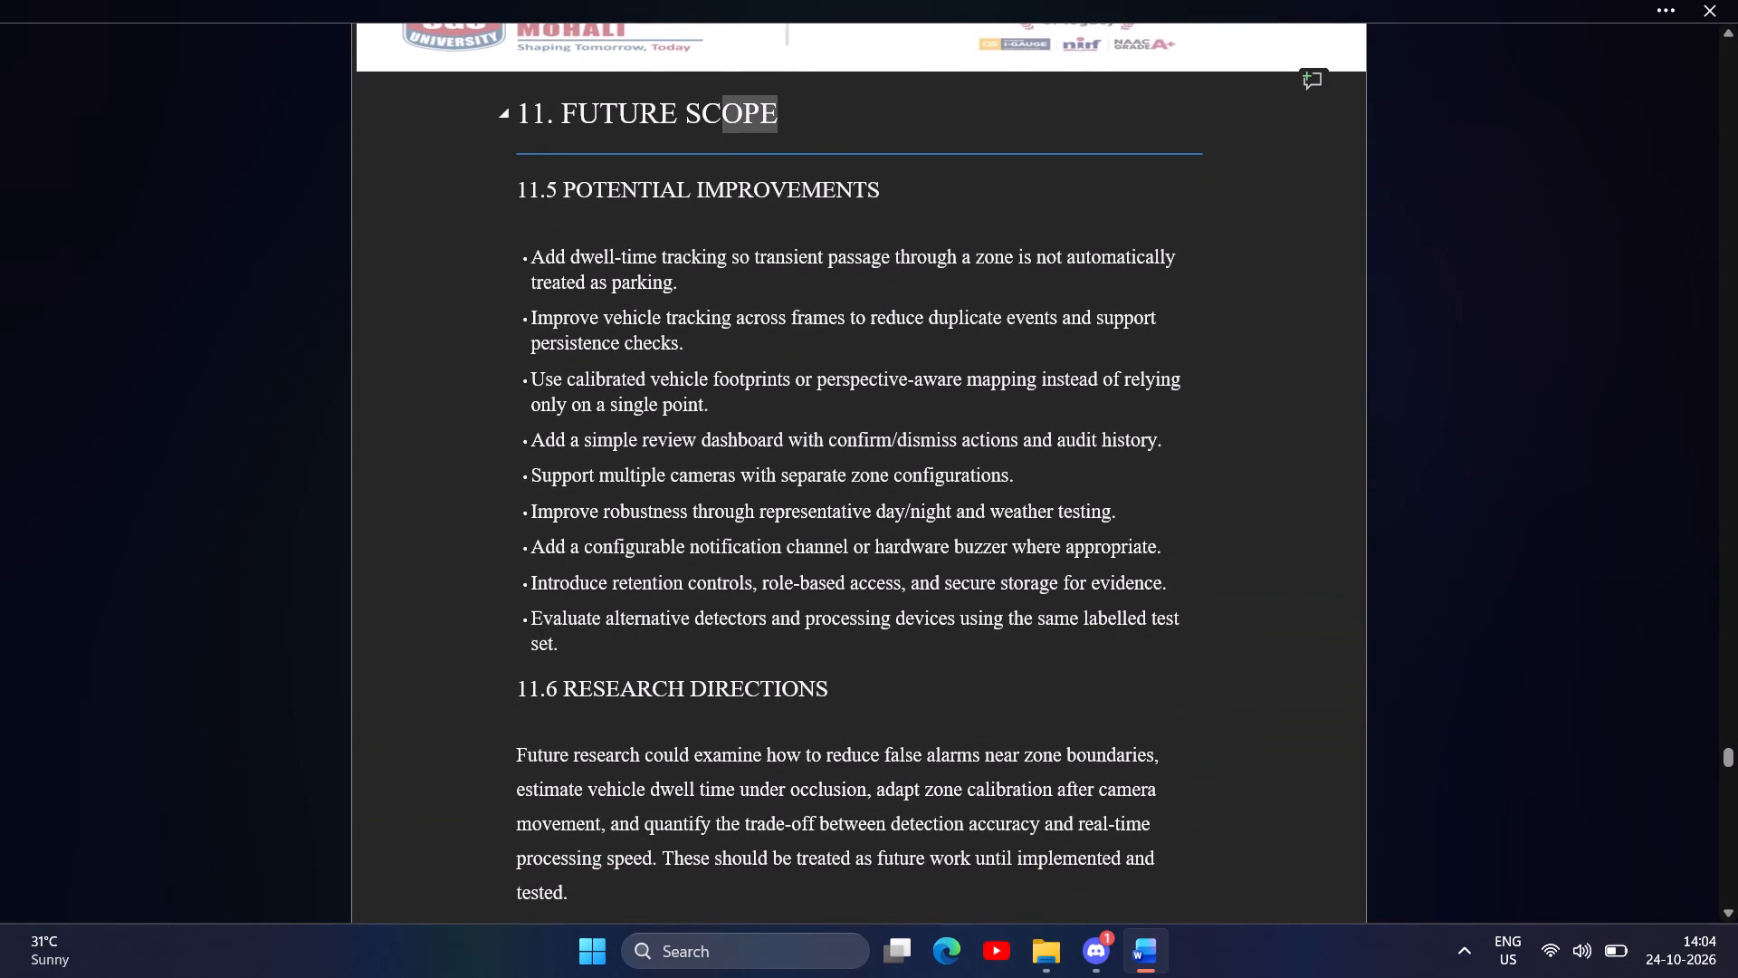
{"action": "left_click_drag", "start_coordinate": [729, 119], "coordinate": [581, 107]}
{"action": "left_click", "coordinate": [731, 40]}
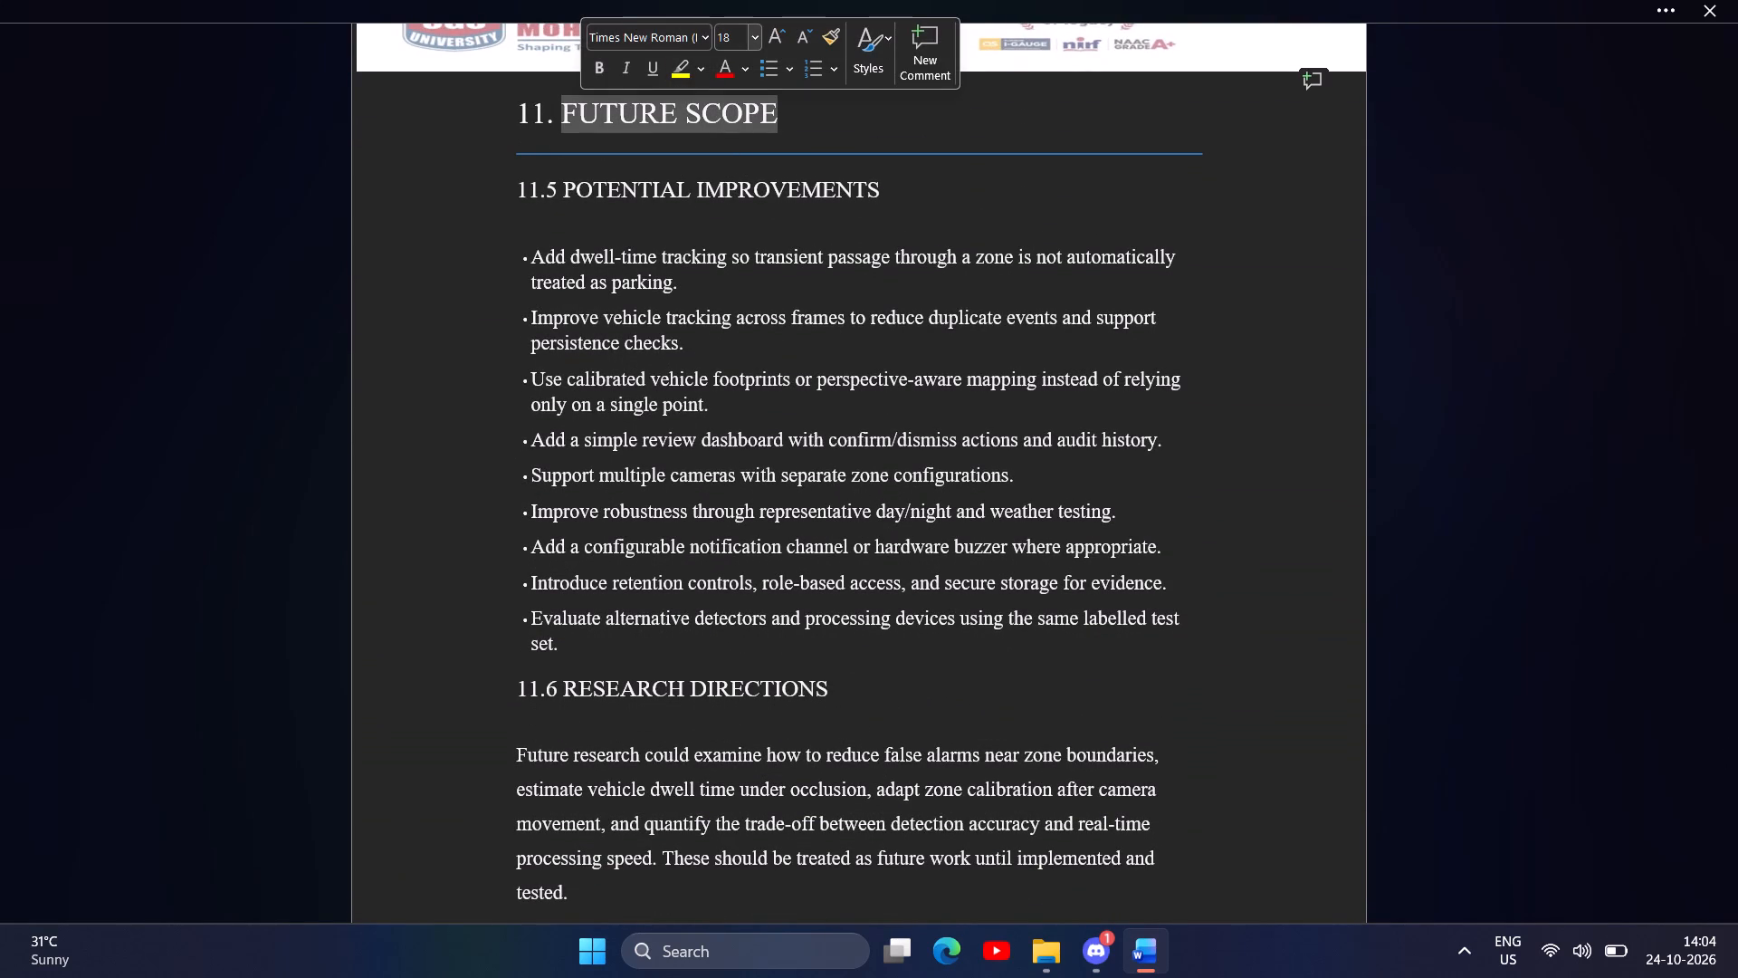
{"action": "type", "text": "16"}
{"action": "key", "text": "Return"}
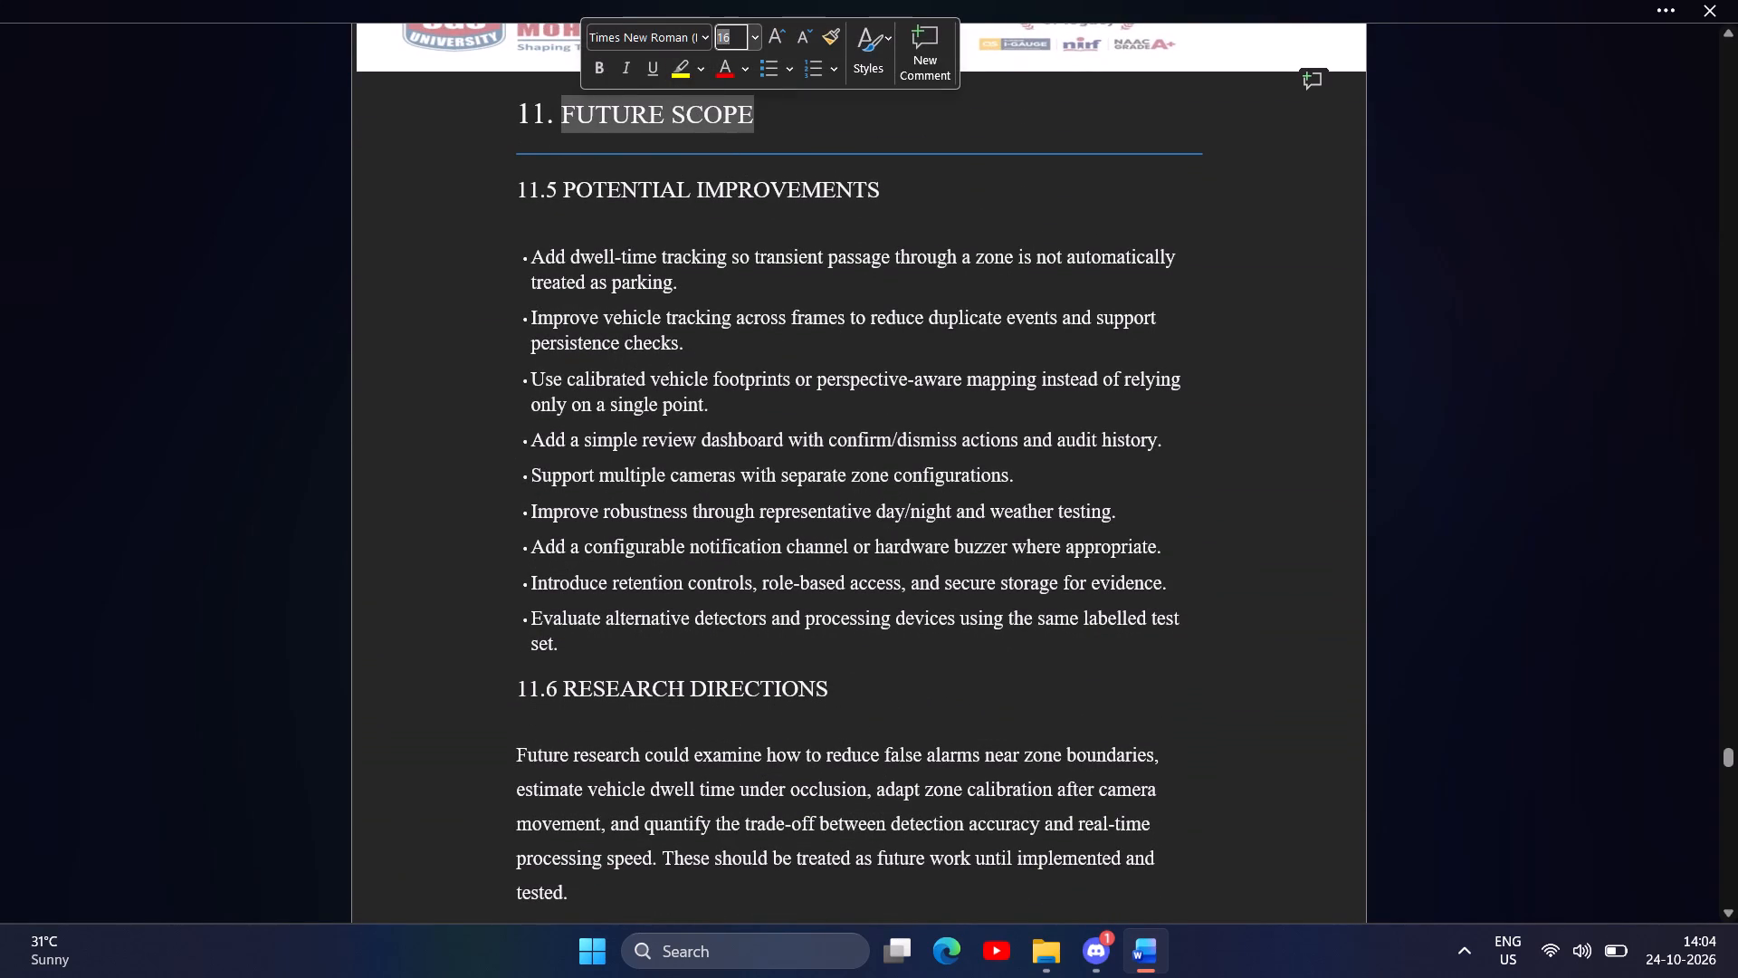
Set the text "PATENT / RESEARCH PAPER — INVENTION SUMMARY" in the section 12 heading above 12.1 to font size 16.
{"action": "scroll", "coordinate": [866, 285], "scroll_direction": "down", "scroll_amount": 3}
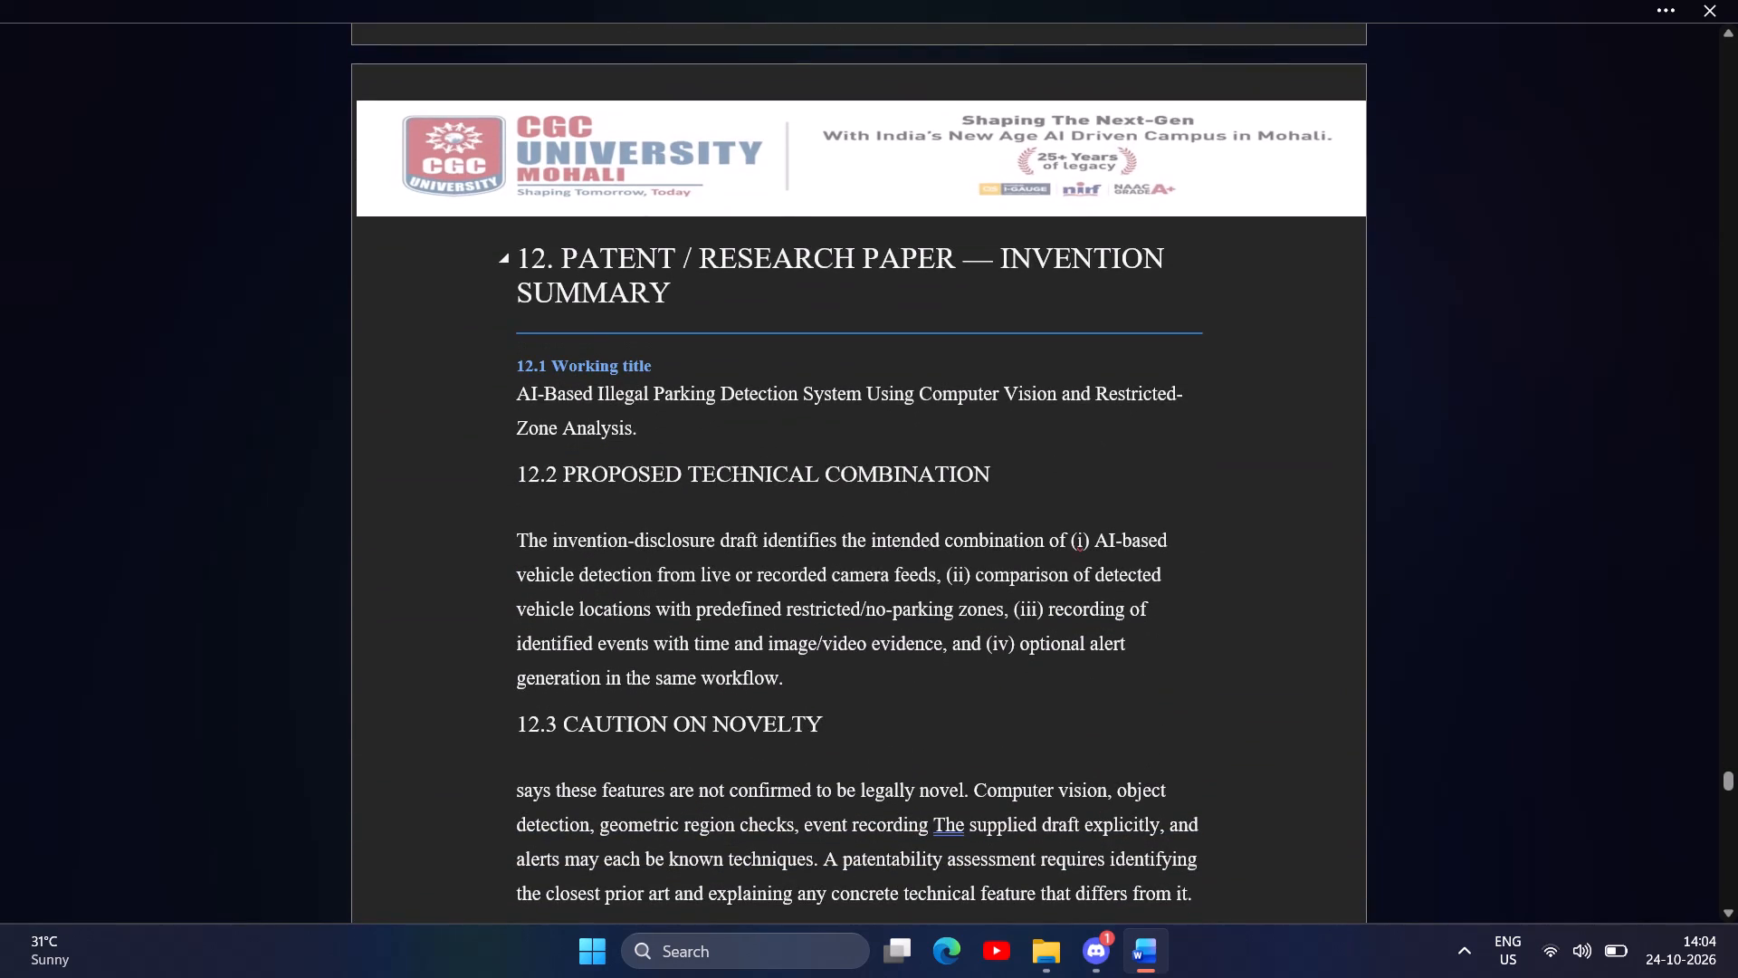
{"action": "left_click_drag", "start_coordinate": [671, 309], "coordinate": [573, 260]}
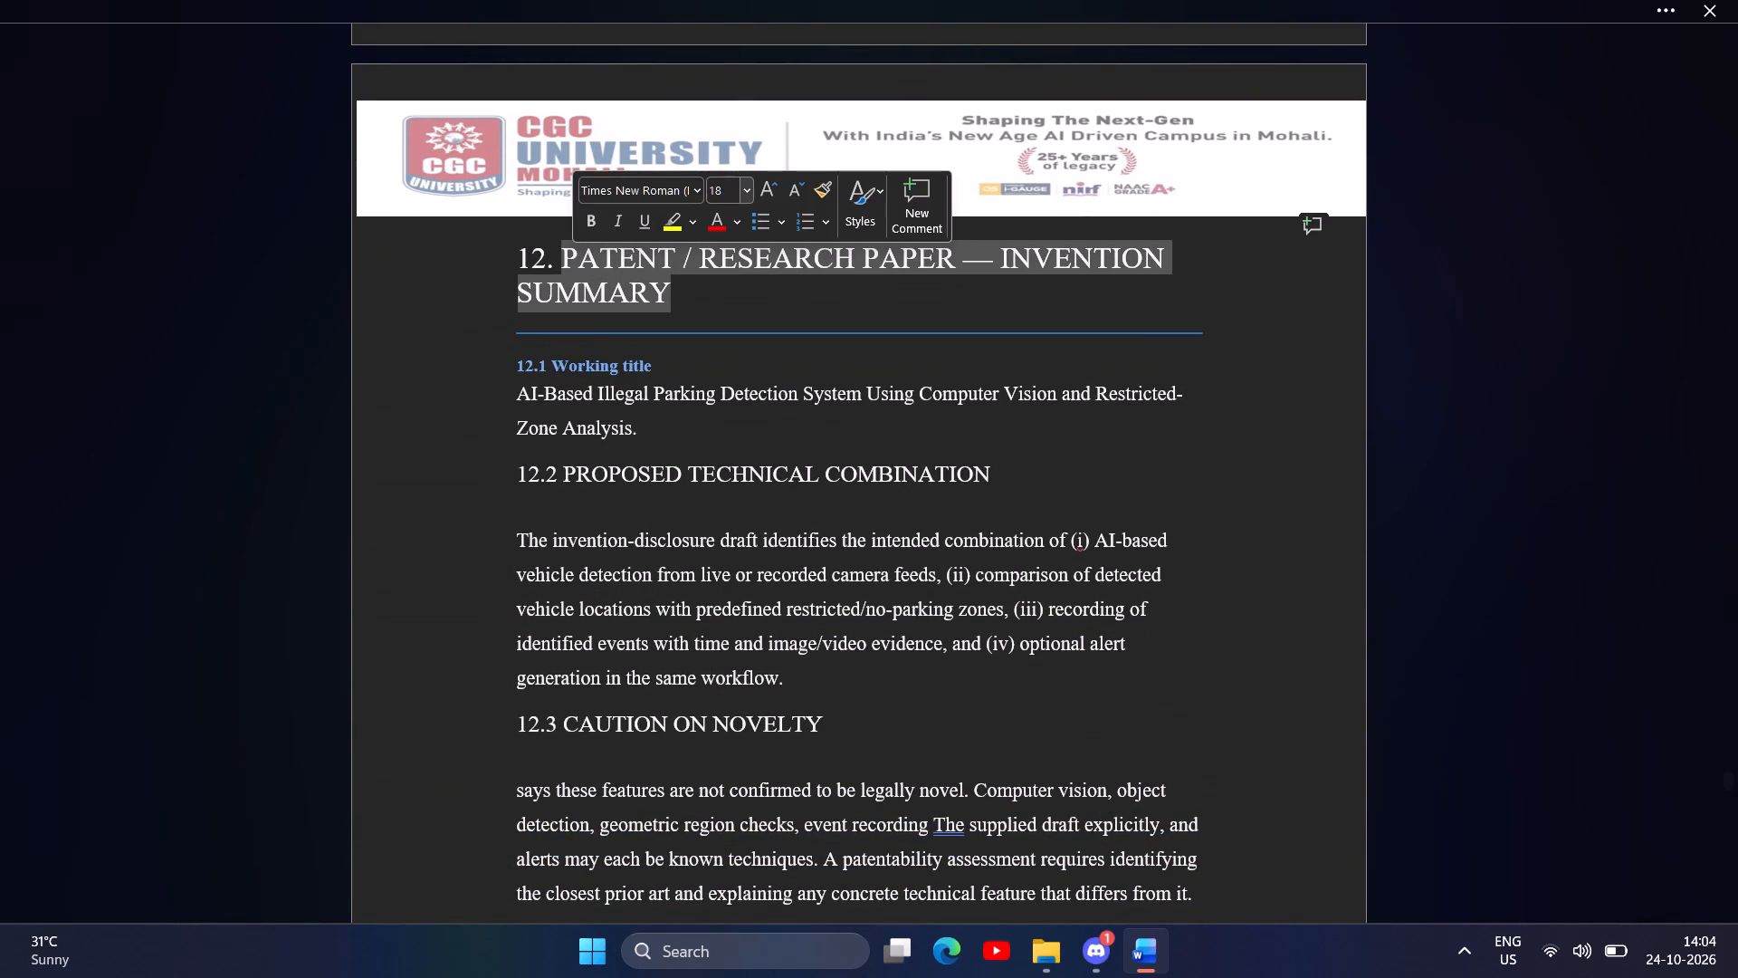
{"action": "left_click", "coordinate": [729, 192]}
{"action": "type", "text": "16"}
{"action": "key", "text": "Return"}
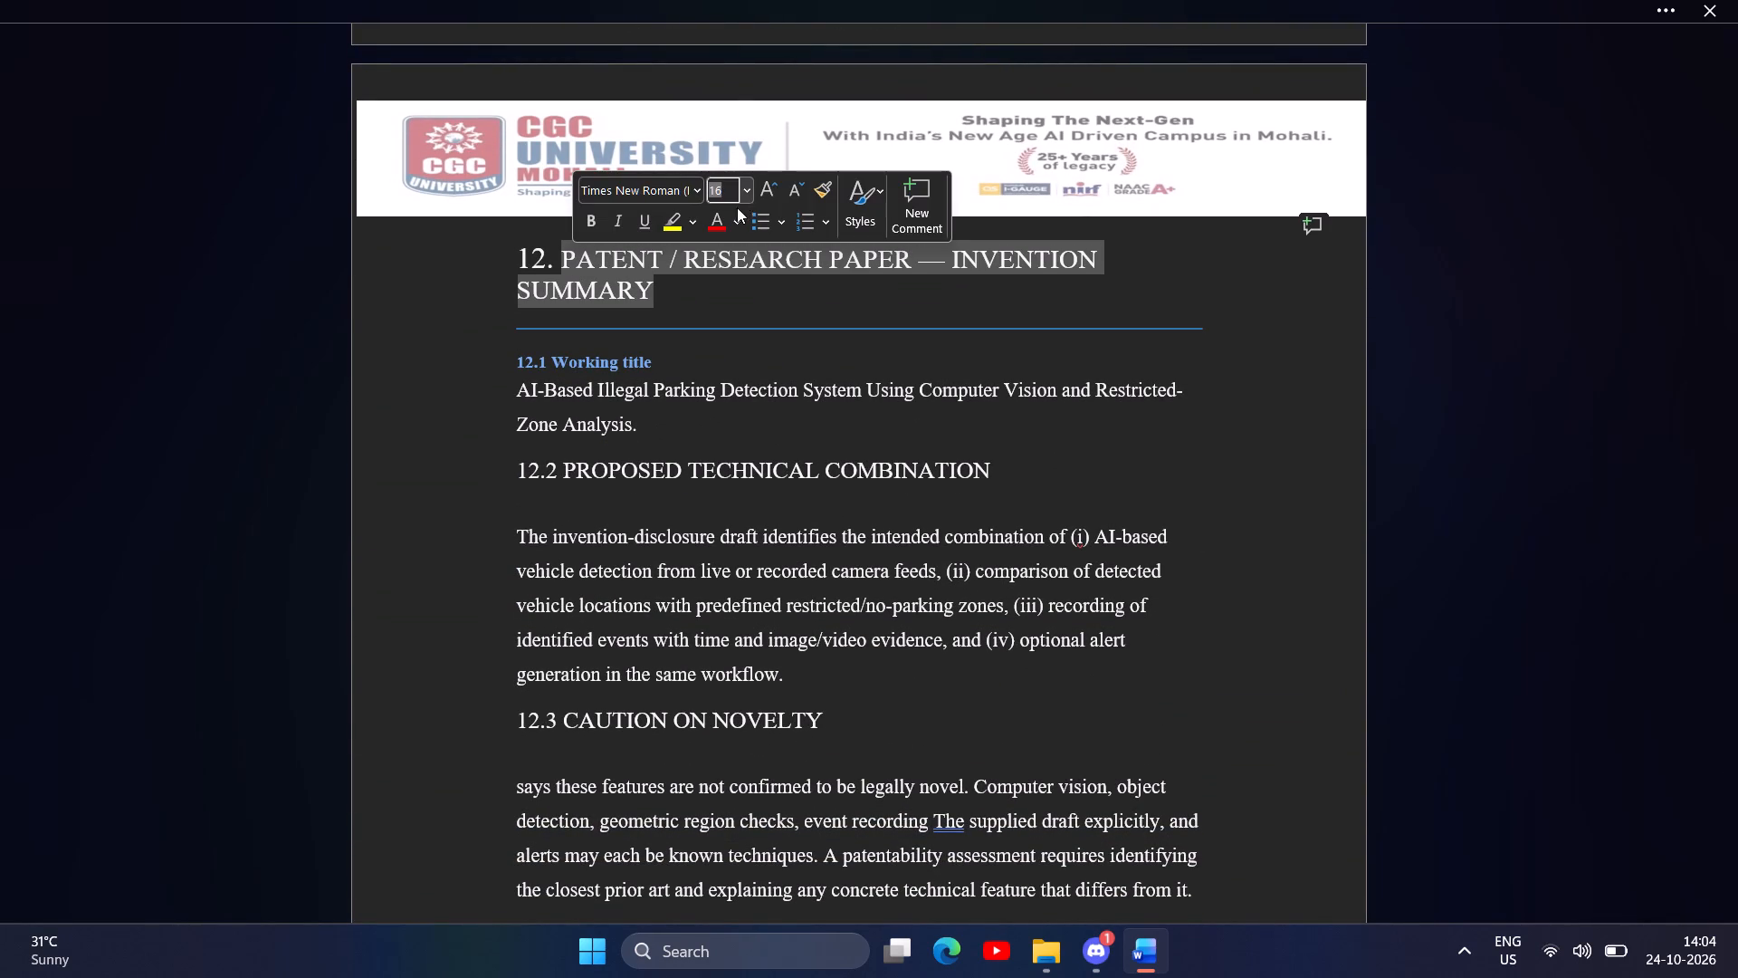
Set the text "PATENT / RESEARCH PAPER — SUBMISSION CONSIDERATIONS" in the section 12 heading above 12.5 to font size 16.
{"action": "scroll", "coordinate": [897, 465], "scroll_direction": "down", "scroll_amount": 6}
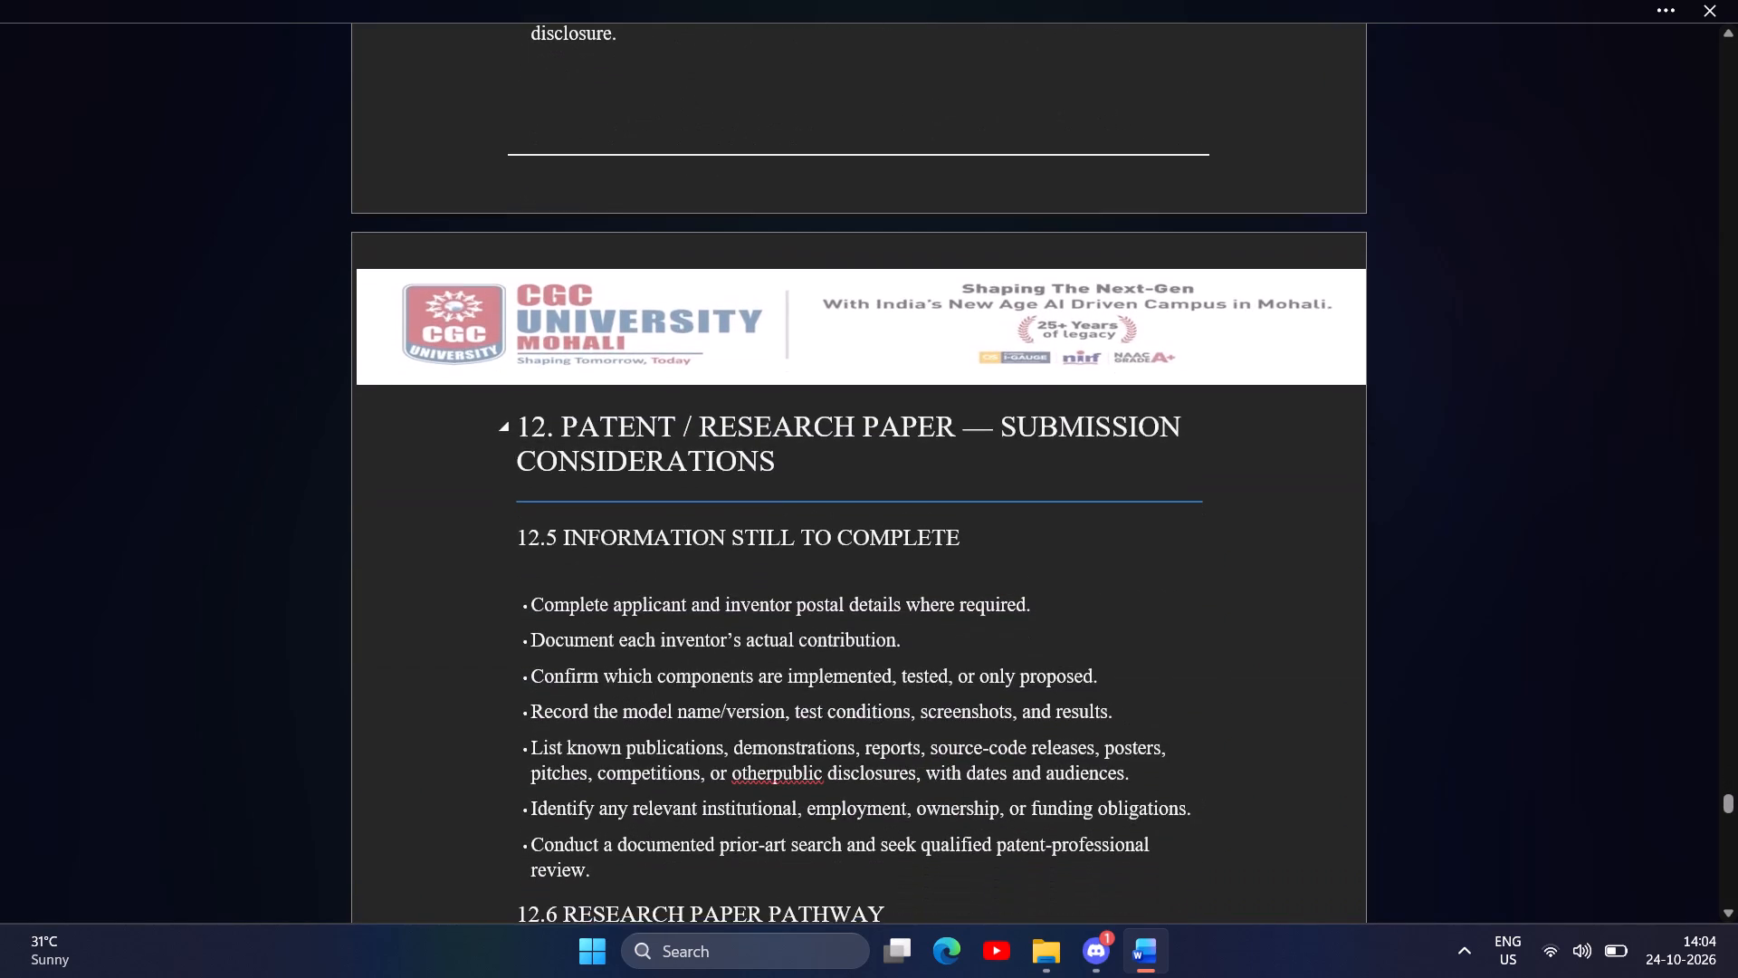
{"action": "left_click_drag", "start_coordinate": [796, 462], "coordinate": [587, 421]}
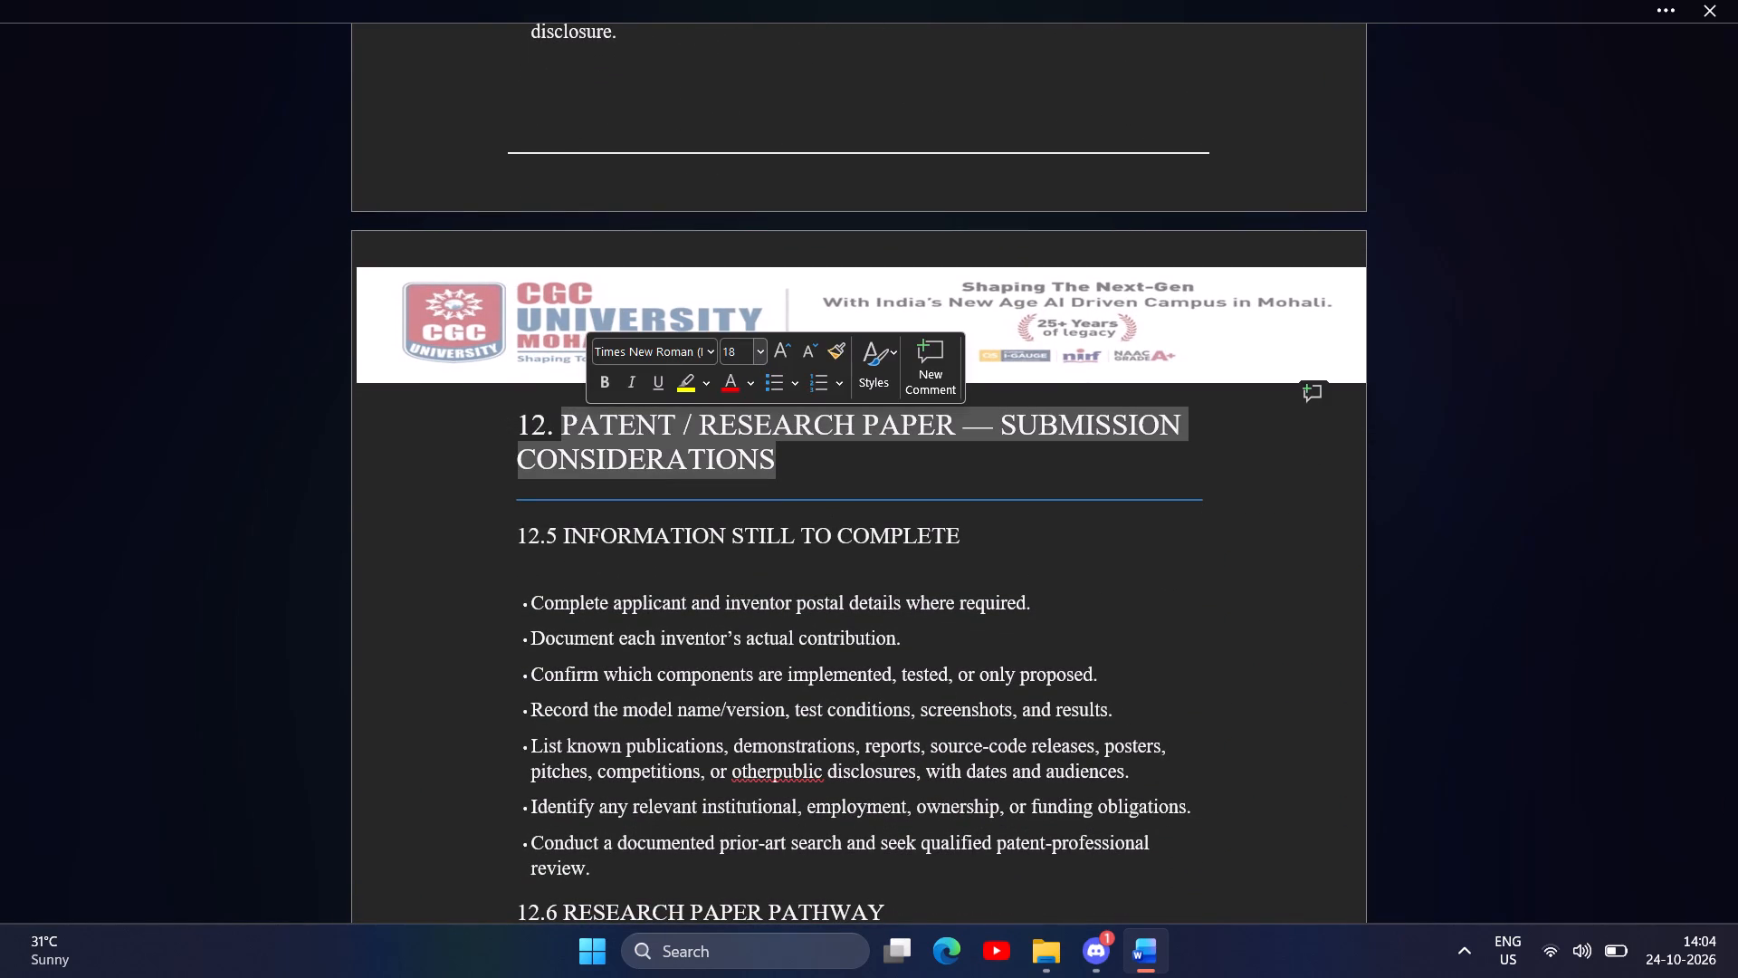
{"action": "left_click", "coordinate": [743, 348]}
{"action": "type", "text": "16"}
{"action": "key", "text": "Return"}
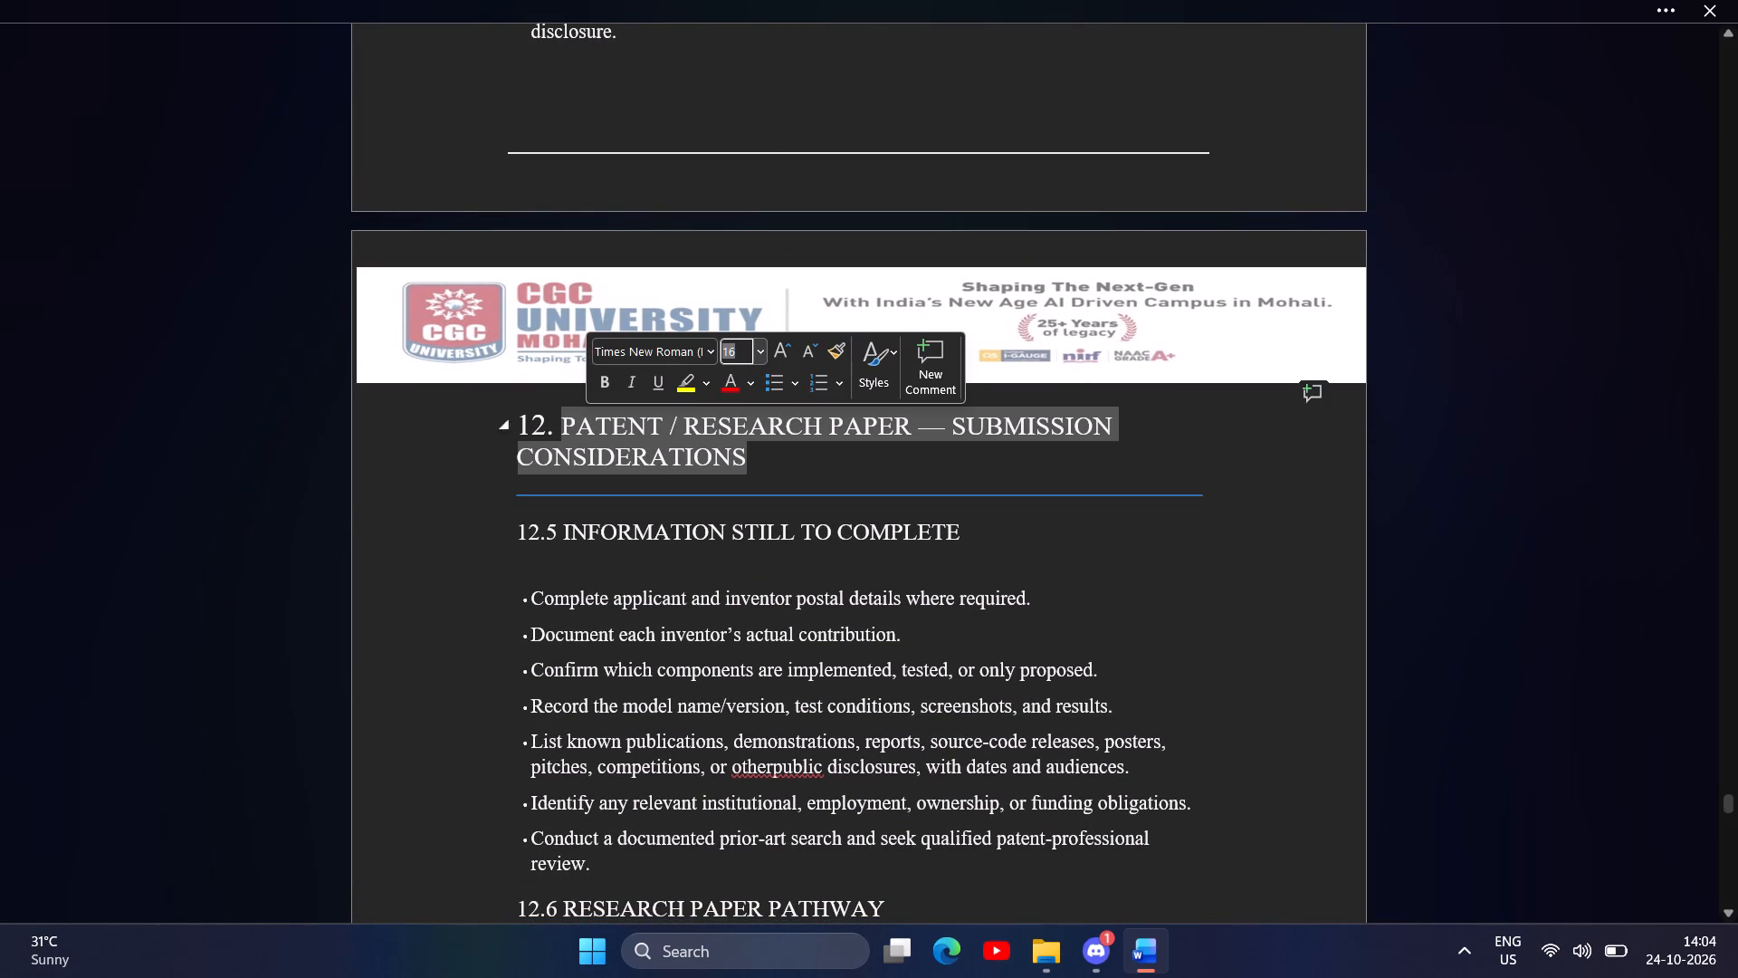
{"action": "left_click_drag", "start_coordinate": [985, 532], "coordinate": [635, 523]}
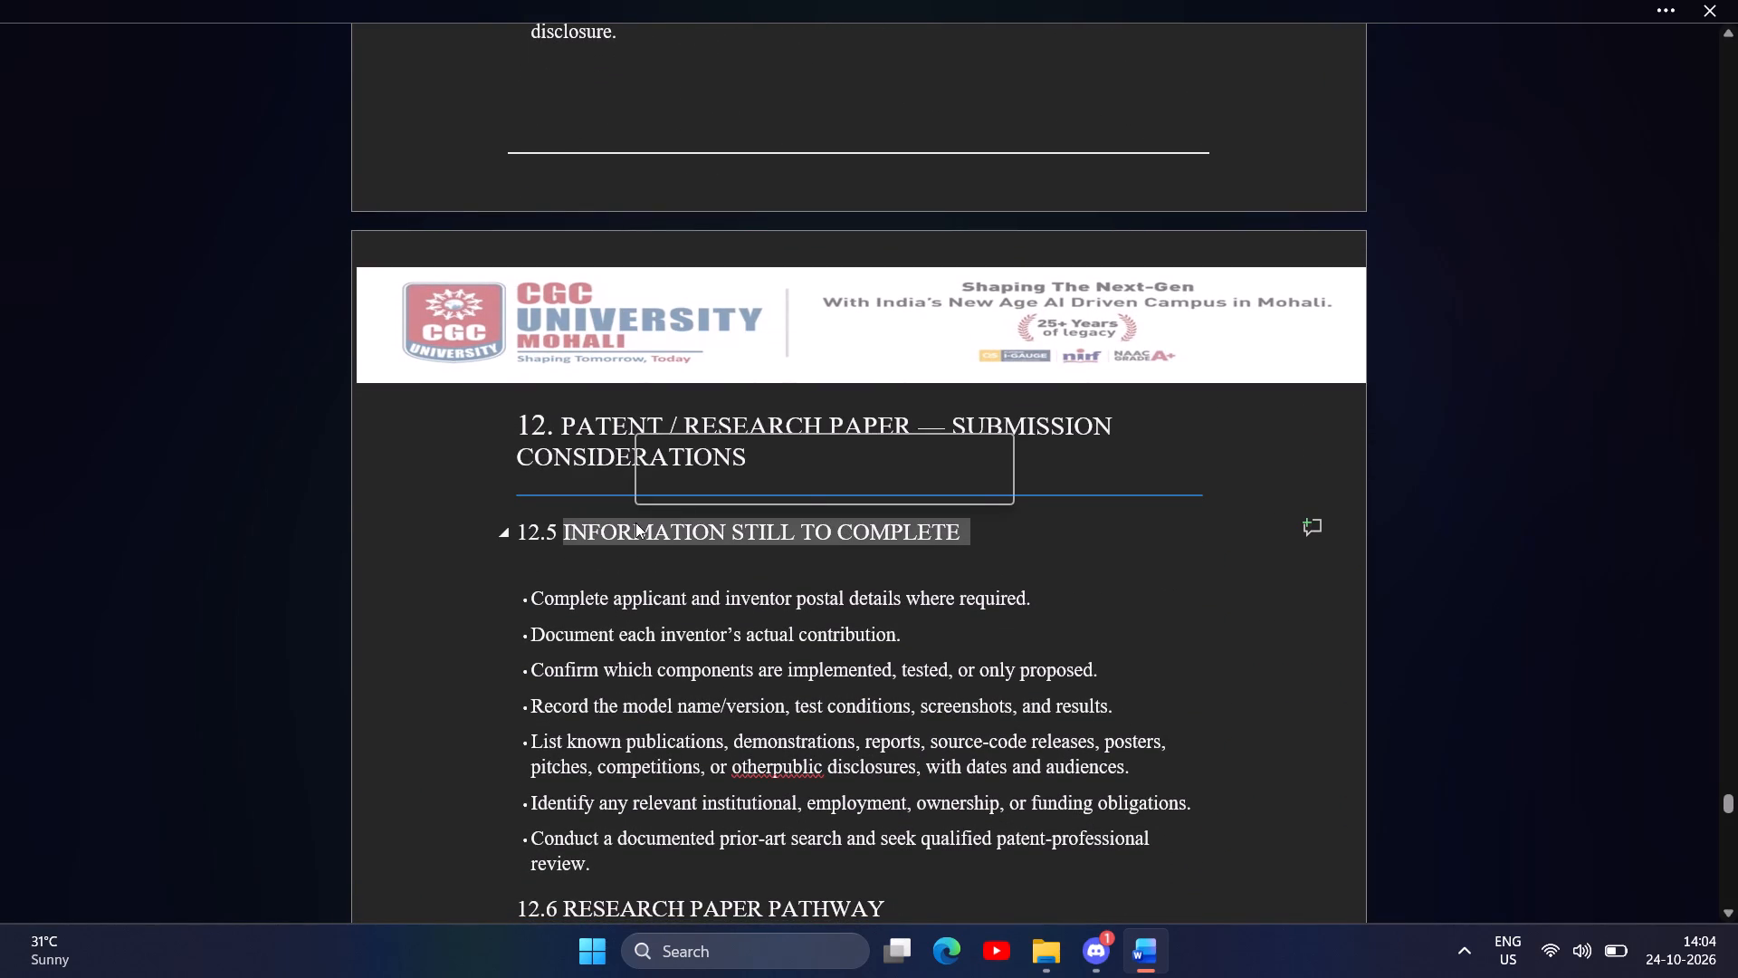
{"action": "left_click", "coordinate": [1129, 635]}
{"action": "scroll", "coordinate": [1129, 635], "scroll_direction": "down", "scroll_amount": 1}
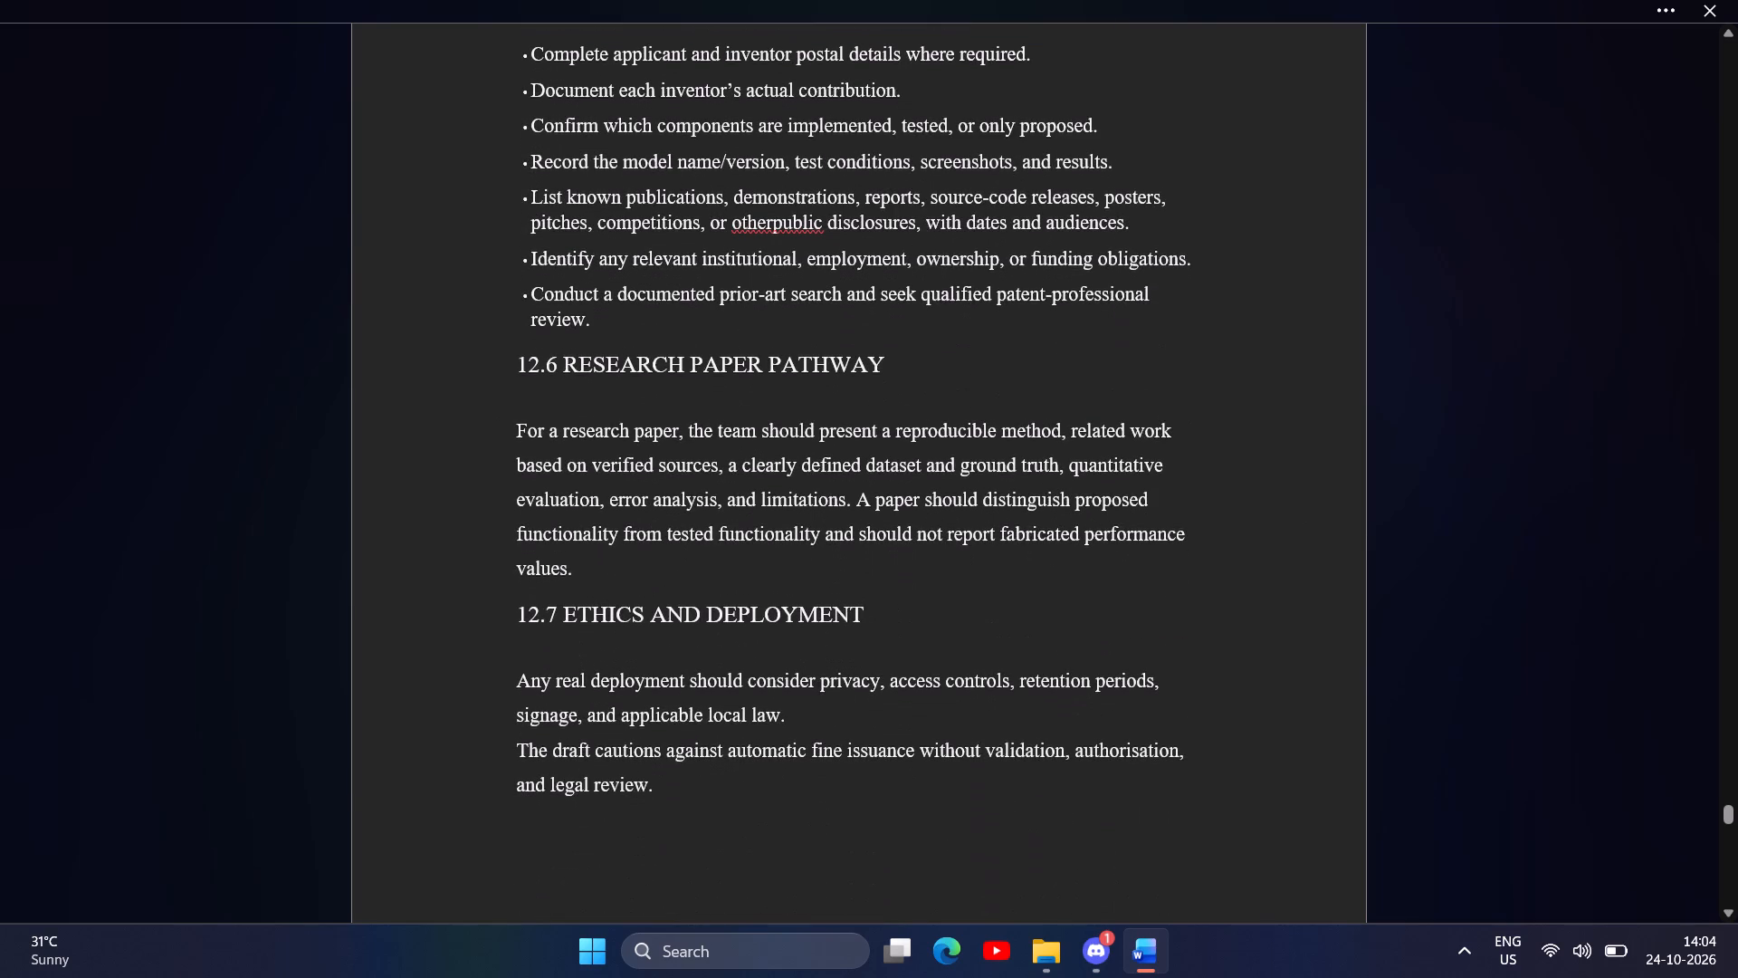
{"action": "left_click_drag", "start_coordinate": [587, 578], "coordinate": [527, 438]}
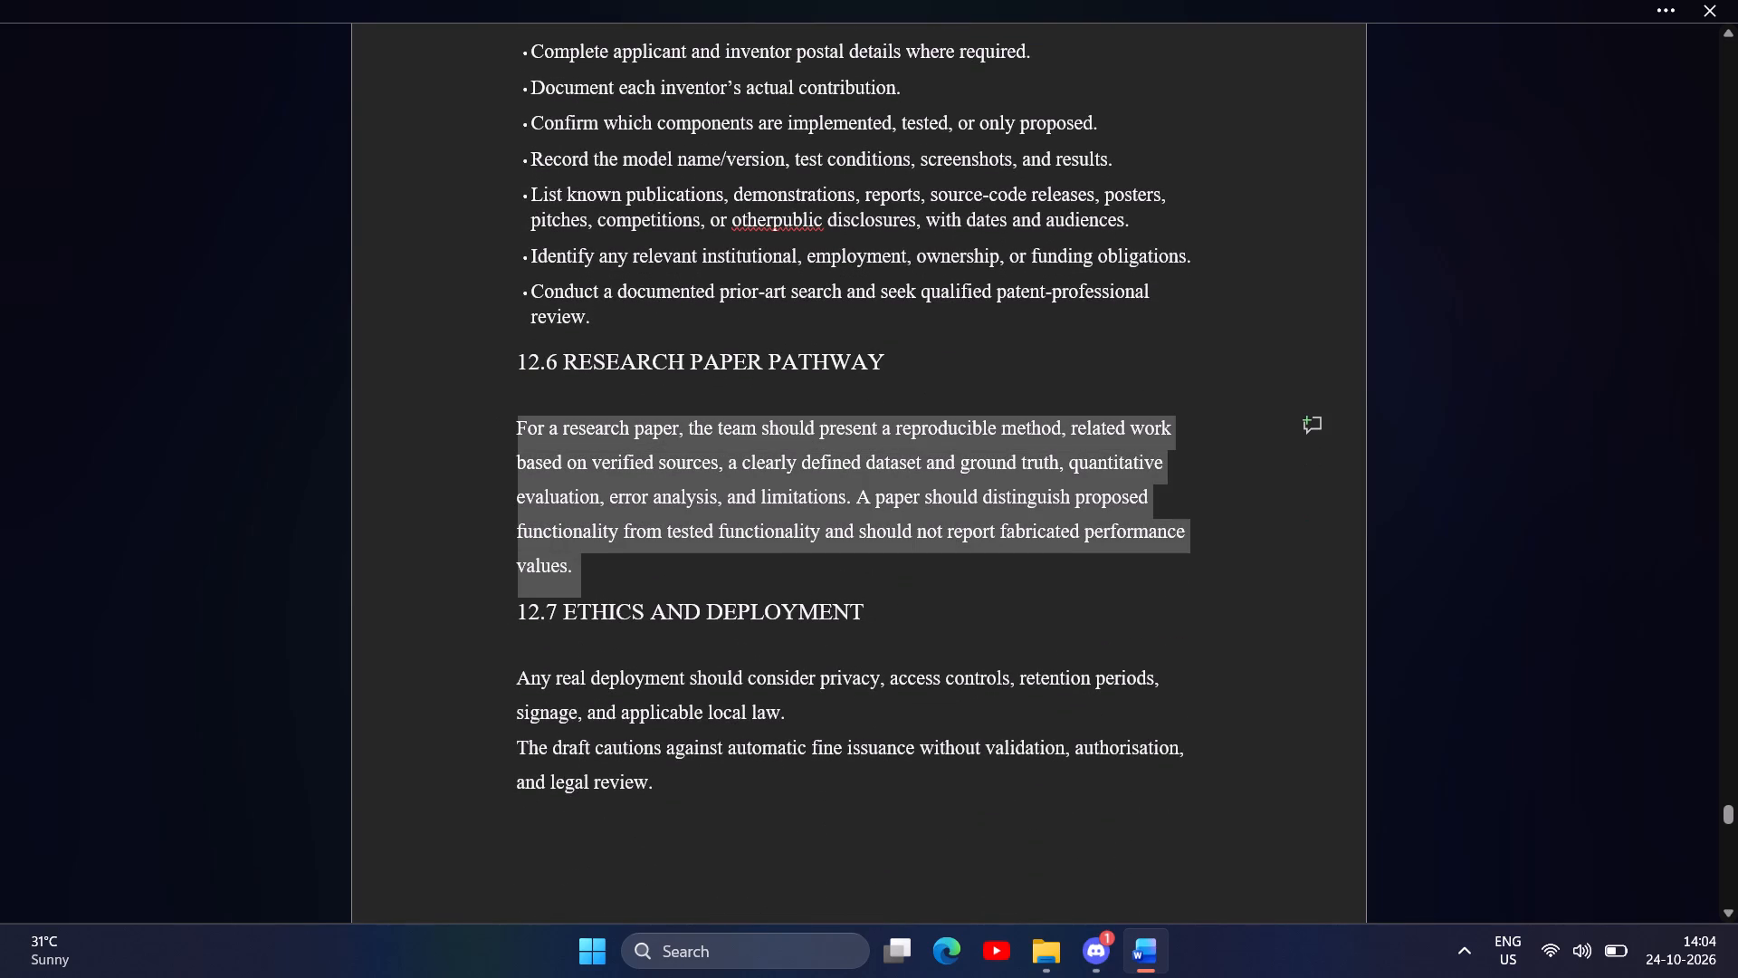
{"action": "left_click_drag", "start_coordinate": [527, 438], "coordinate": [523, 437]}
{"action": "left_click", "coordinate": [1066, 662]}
Set the text "REFERENCES (IEEE FORMAT)" in the section 13 heading to font size 16.
{"action": "scroll", "coordinate": [1066, 662], "scroll_direction": "down", "scroll_amount": 1}
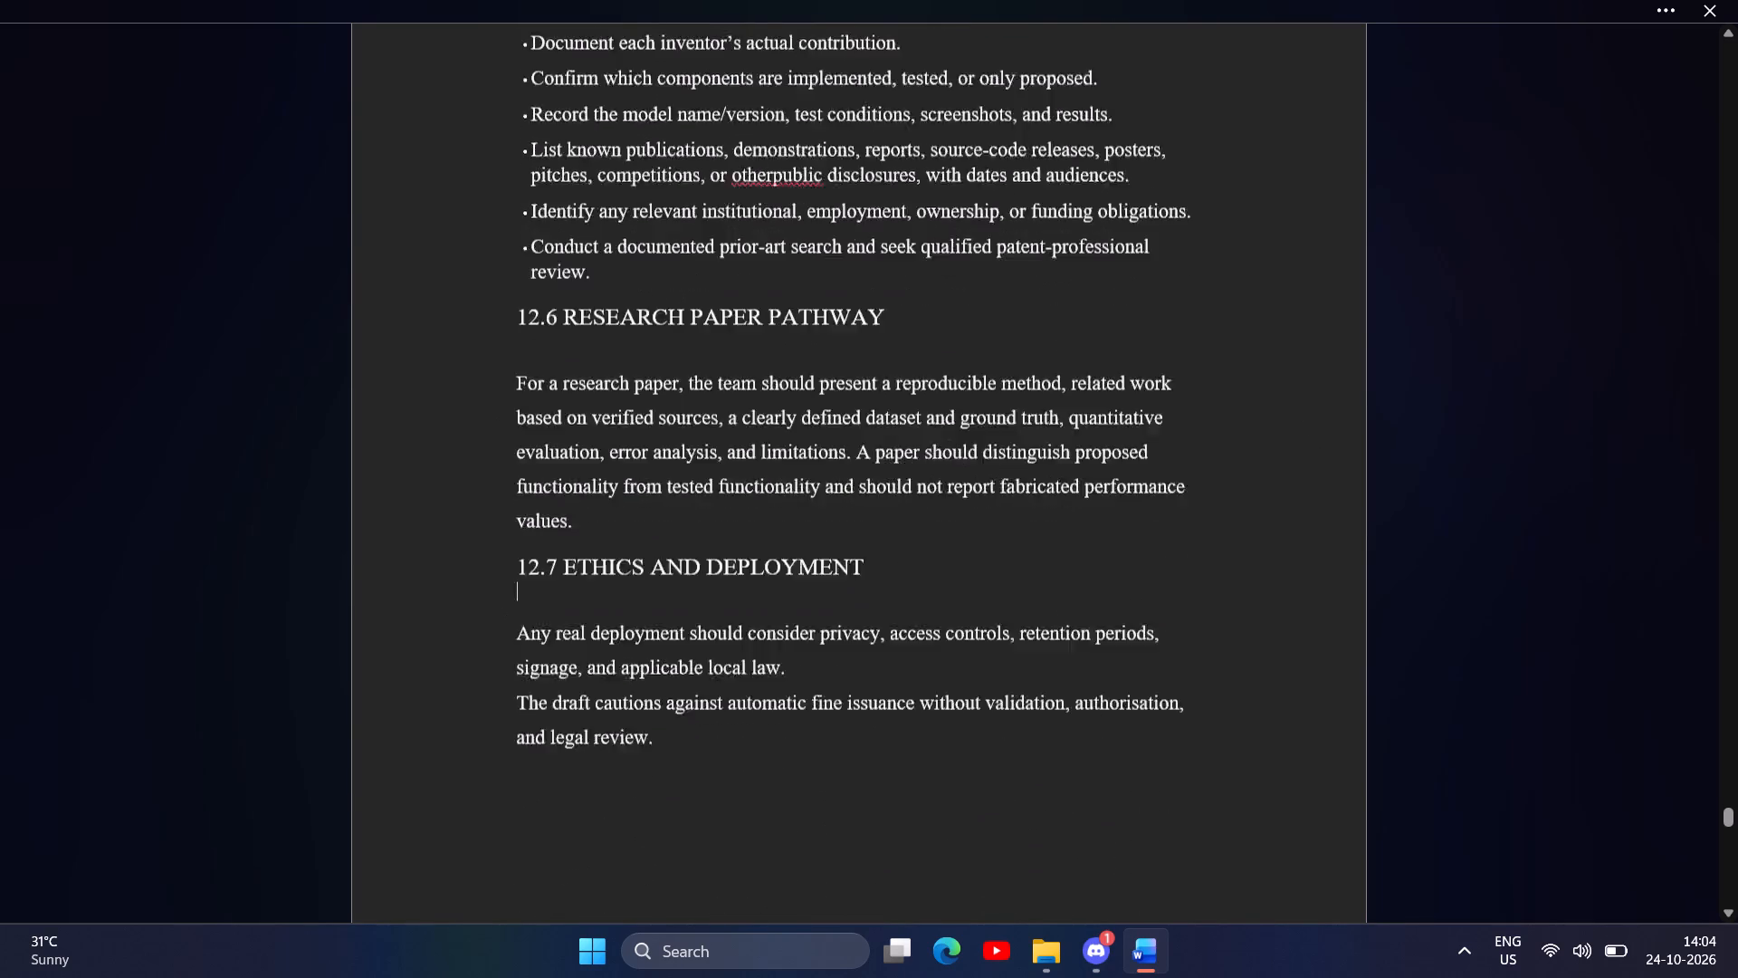
{"action": "scroll", "coordinate": [1066, 662], "scroll_direction": "down", "scroll_amount": 2}
{"action": "left_click_drag", "start_coordinate": [1007, 486], "coordinate": [652, 465]}
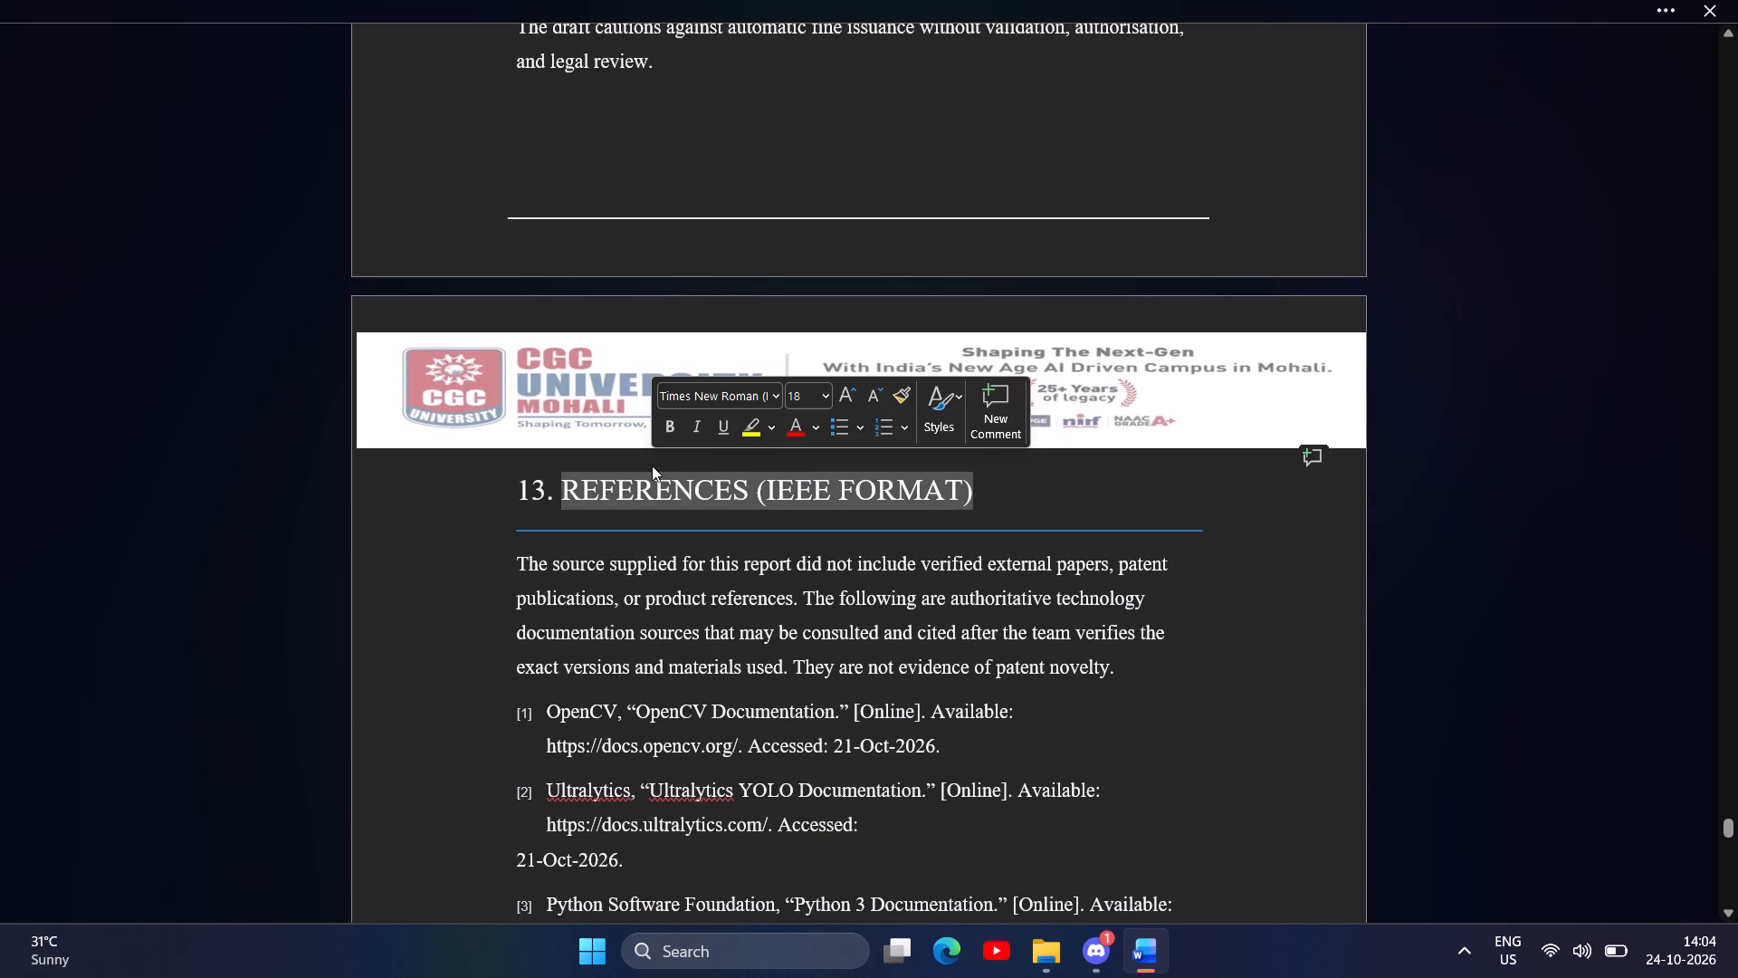
{"action": "left_click", "coordinate": [797, 397]}
{"action": "type", "text": "16"}
{"action": "key", "text": "Return"}
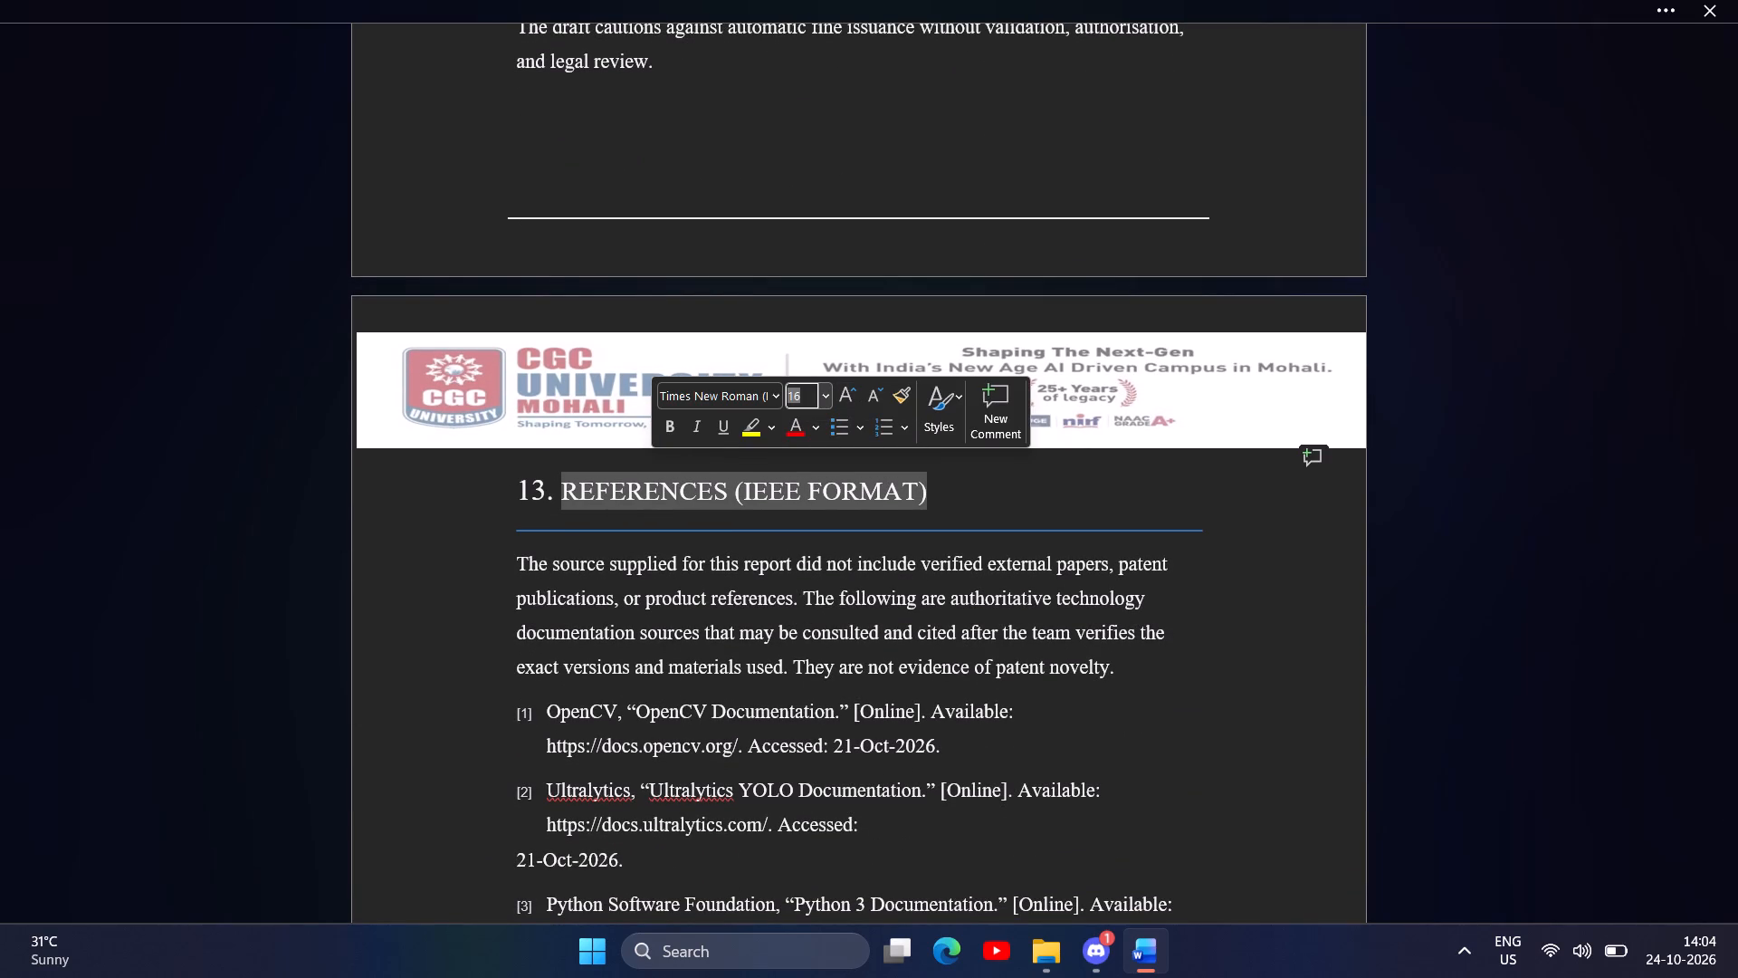
Set the heading "APPENDIX A — GLOSSARY AND CONFIGURATION CHECKLIST" to font size 16.
{"action": "scroll", "coordinate": [1109, 584], "scroll_direction": "down", "scroll_amount": 3}
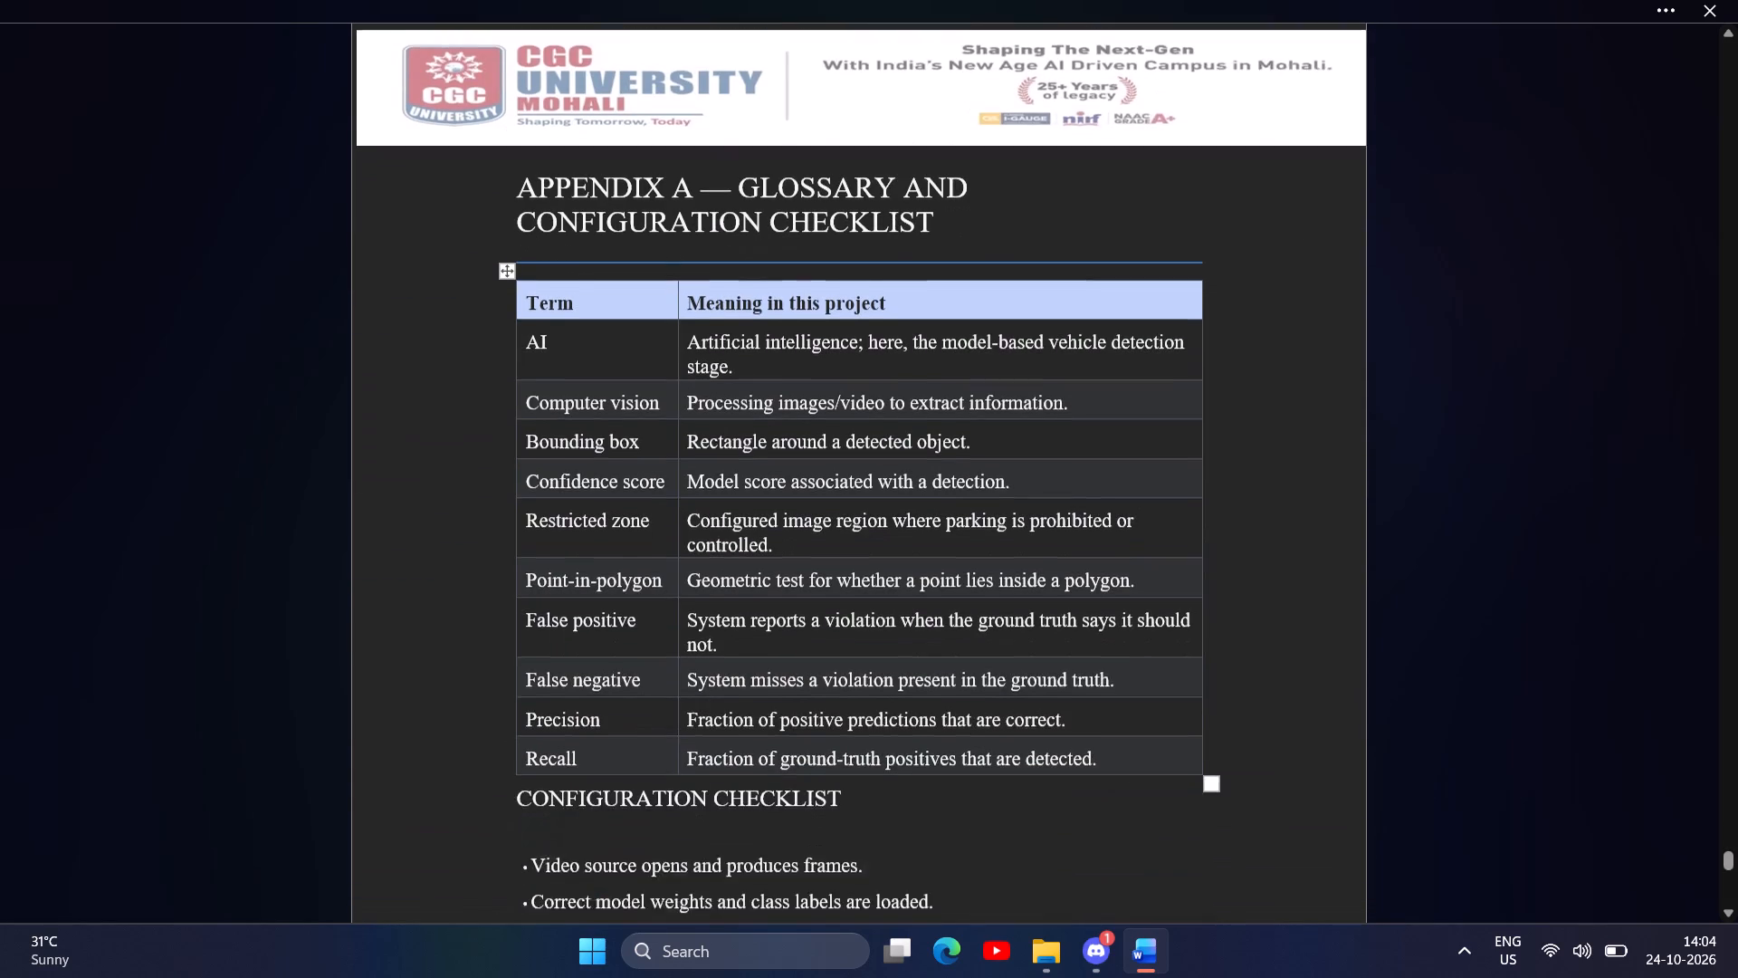
{"action": "left_click_drag", "start_coordinate": [970, 190], "coordinate": [544, 120]}
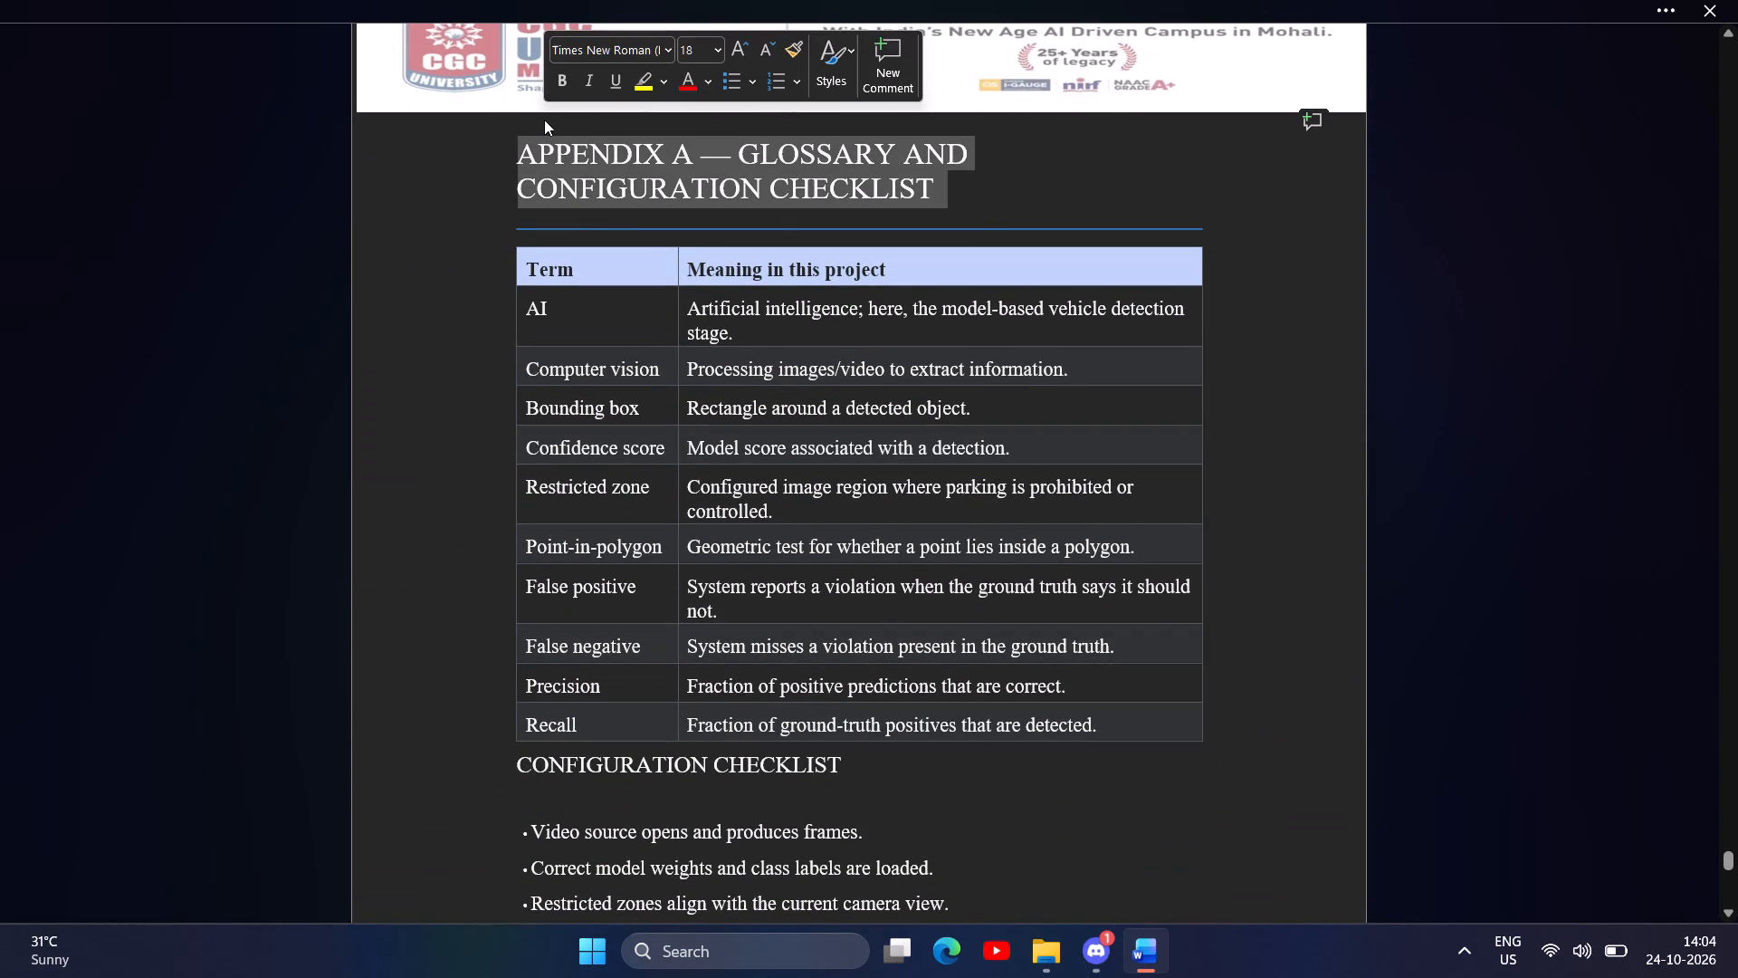
{"action": "left_click", "coordinate": [705, 43]}
{"action": "type", "text": "16"}
{"action": "key", "text": "Return"}
Set the heading "APPENDIX B — FINAL SUBMISSION CHECKLIST" to font size 16.
{"action": "scroll", "coordinate": [853, 386], "scroll_direction": "down", "scroll_amount": 1}
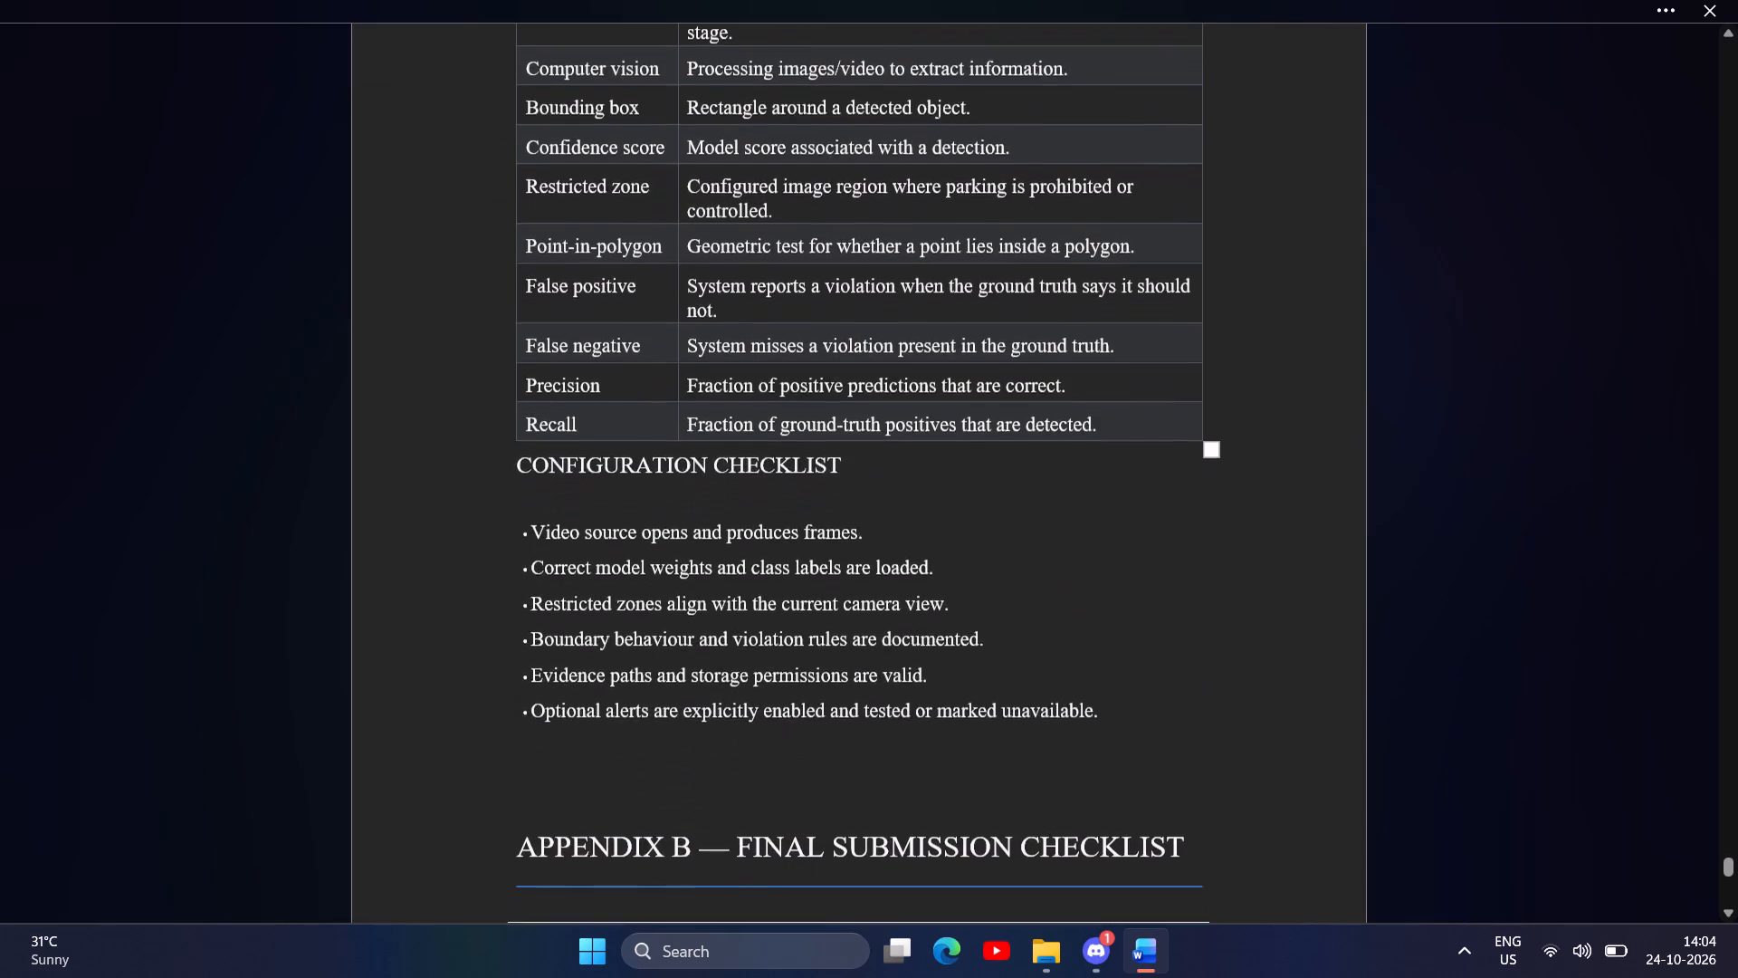
{"action": "scroll", "coordinate": [853, 386], "scroll_direction": "down", "scroll_amount": 1}
{"action": "left_click_drag", "start_coordinate": [1211, 460], "coordinate": [550, 439]}
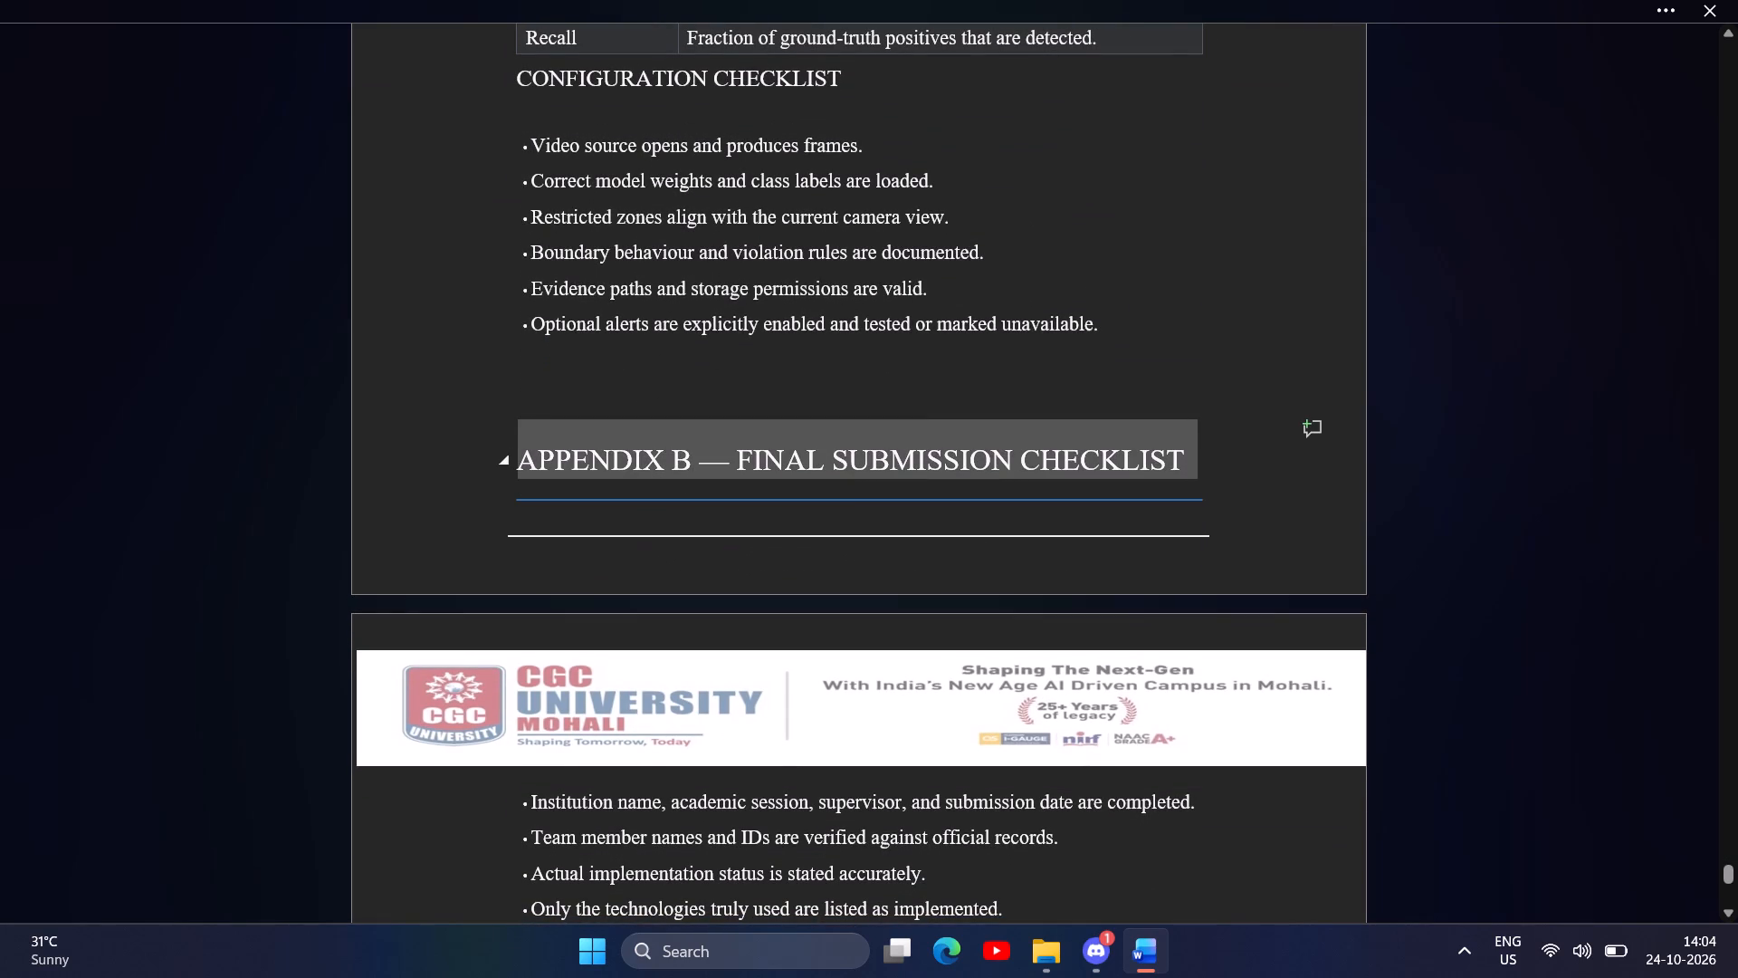
{"action": "left_click_drag", "start_coordinate": [550, 439], "coordinate": [522, 440]}
{"action": "left_click", "coordinate": [677, 373]}
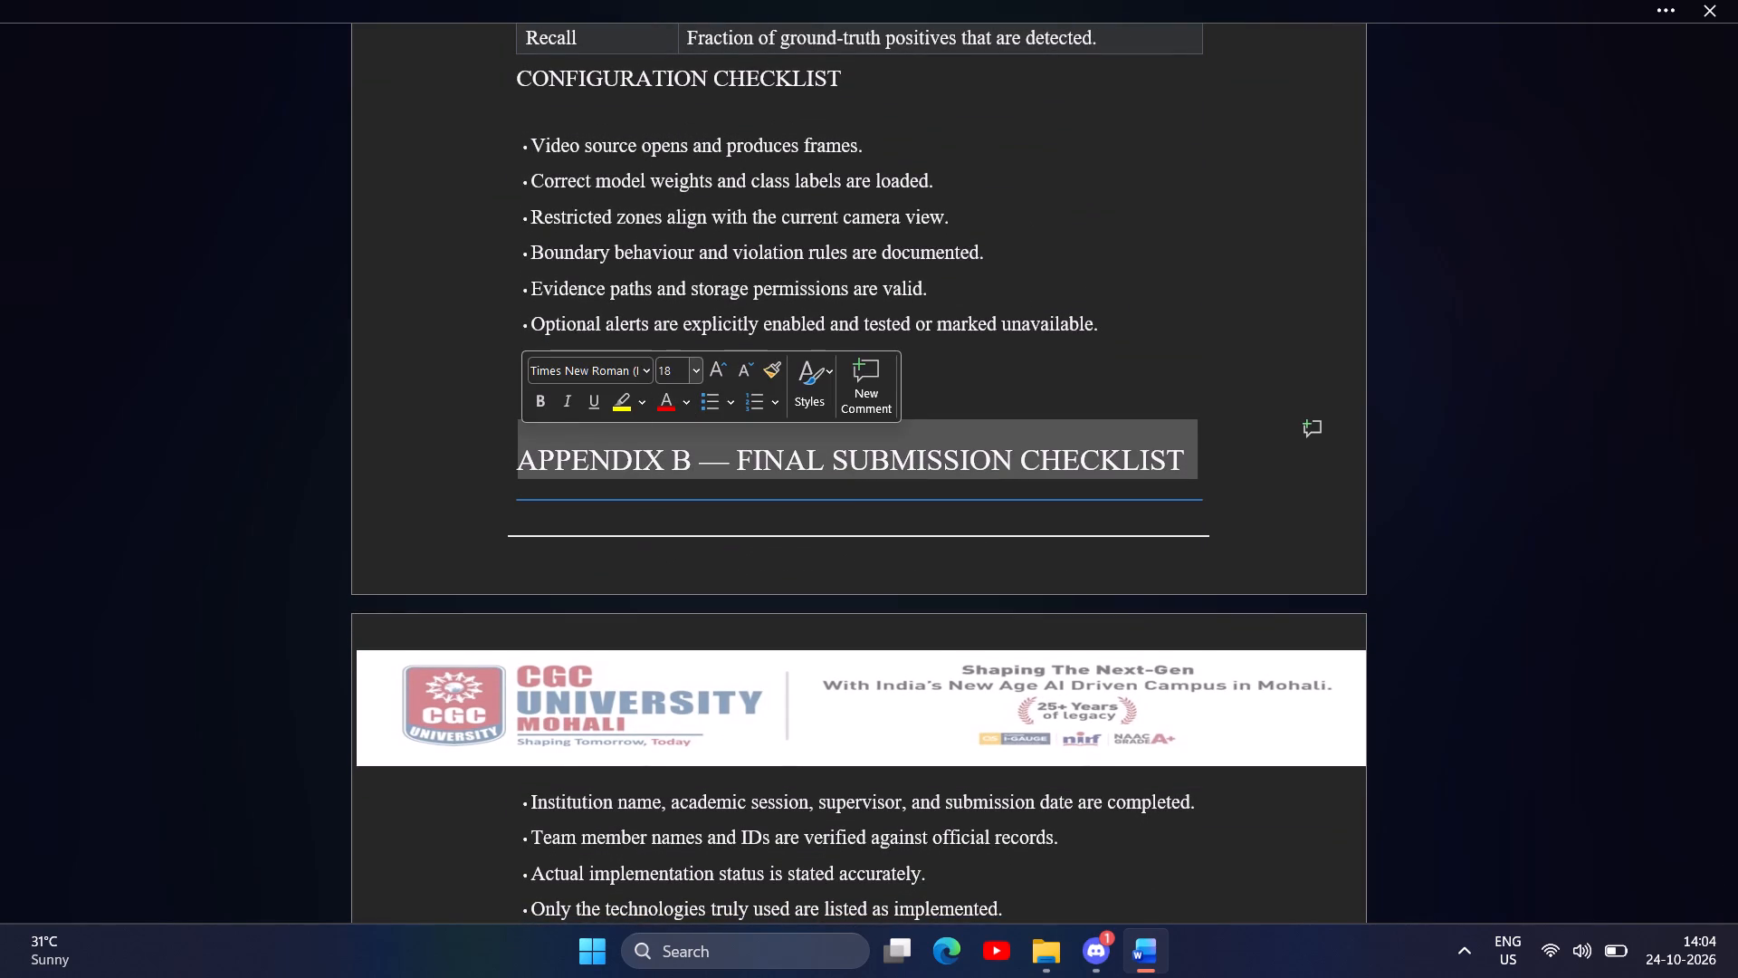
{"action": "type", "text": "16"}
{"action": "key", "text": "Return"}
Check the pages after the Appendix B heading through the end of the report for remaining main headings.
{"action": "scroll", "coordinate": [941, 569], "scroll_direction": "down", "scroll_amount": 2}
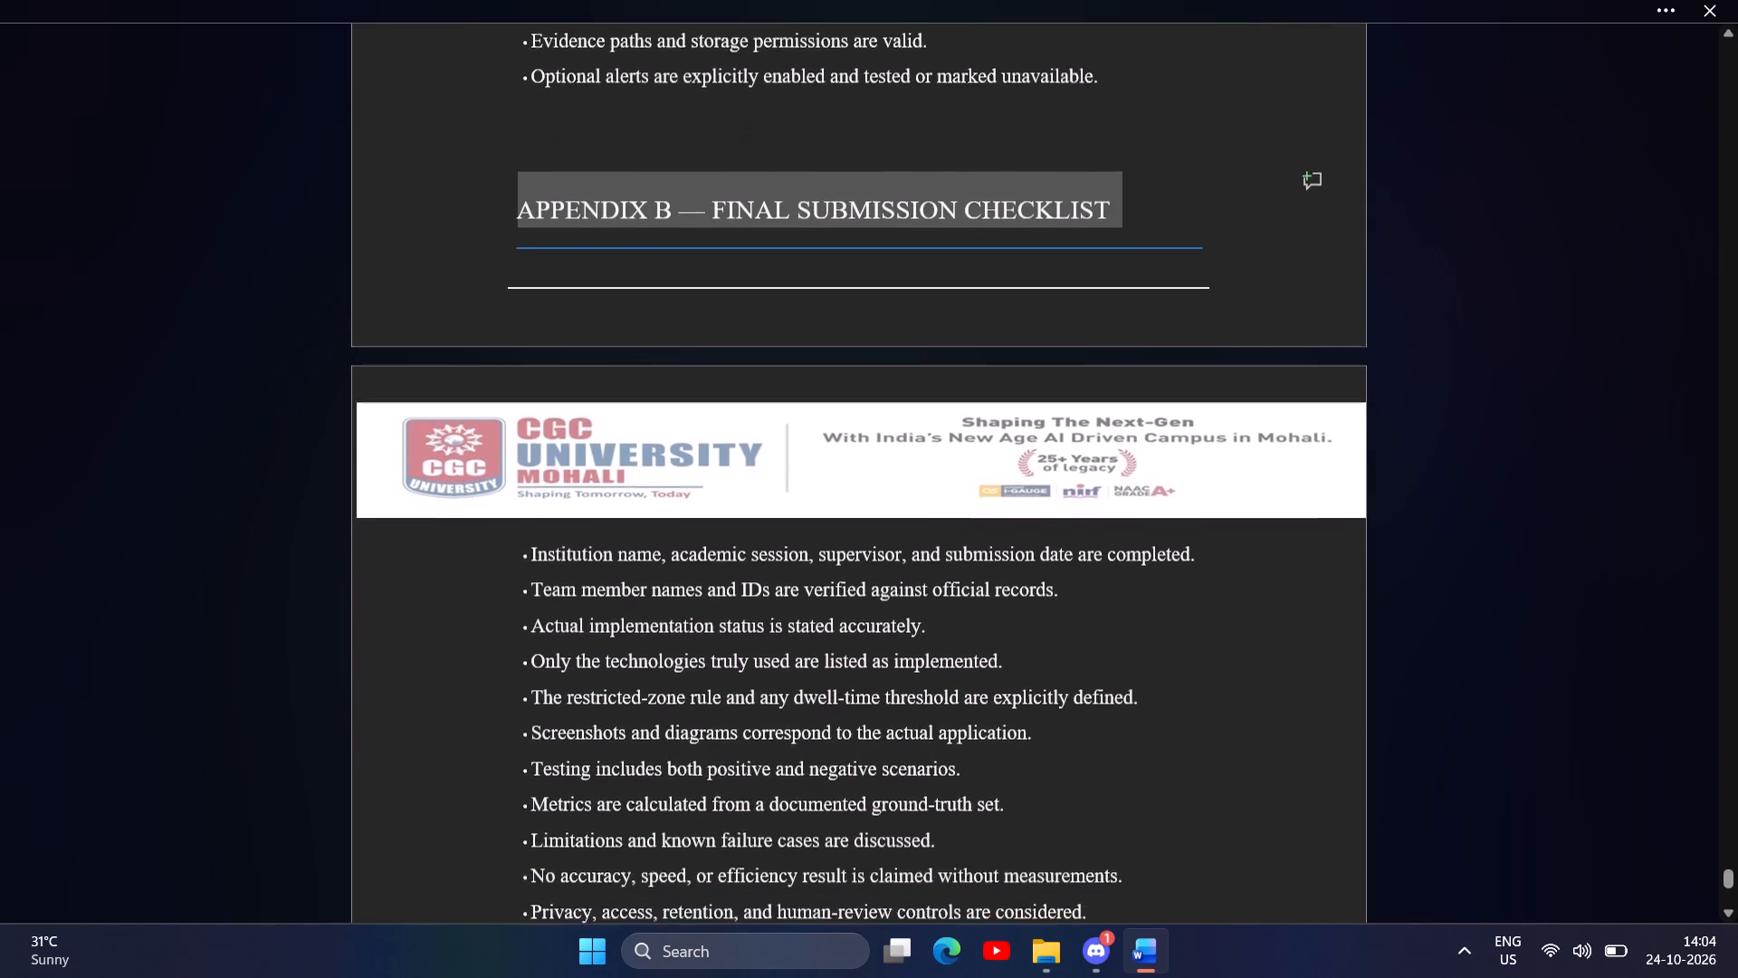
{"action": "scroll", "coordinate": [941, 569], "scroll_direction": "down", "scroll_amount": 4}
{"action": "scroll", "coordinate": [941, 569], "scroll_direction": "up", "scroll_amount": 2}
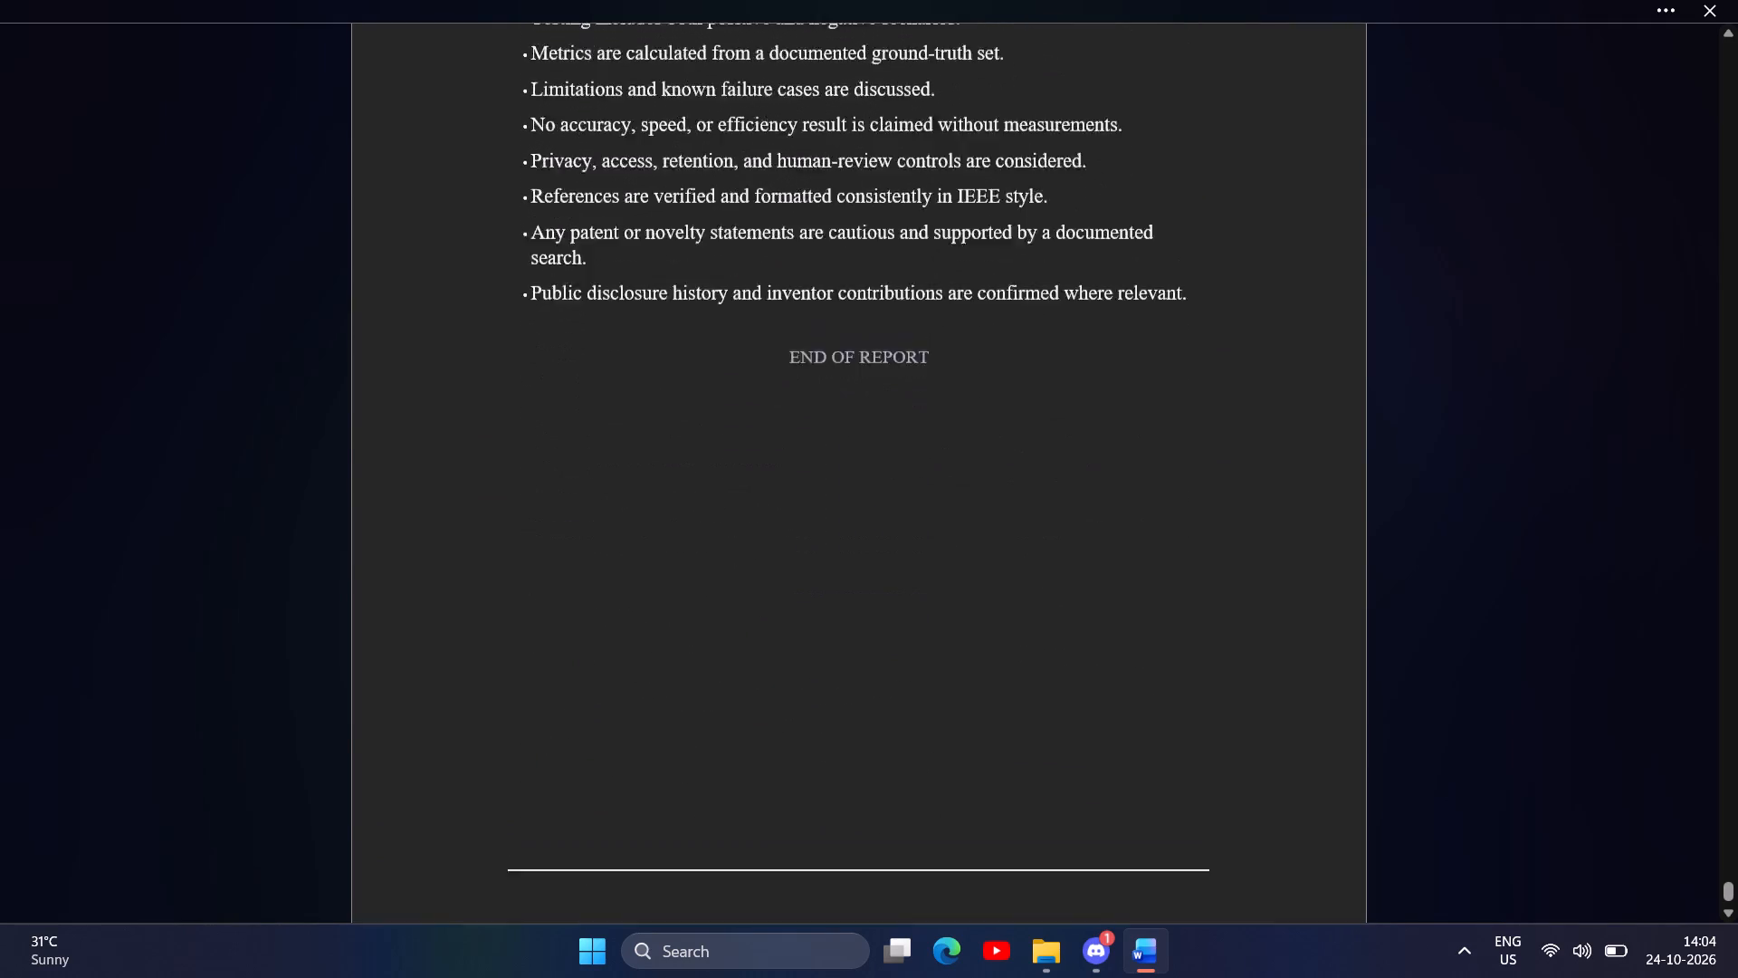
{"action": "scroll", "coordinate": [941, 569], "scroll_direction": "up", "scroll_amount": 2}
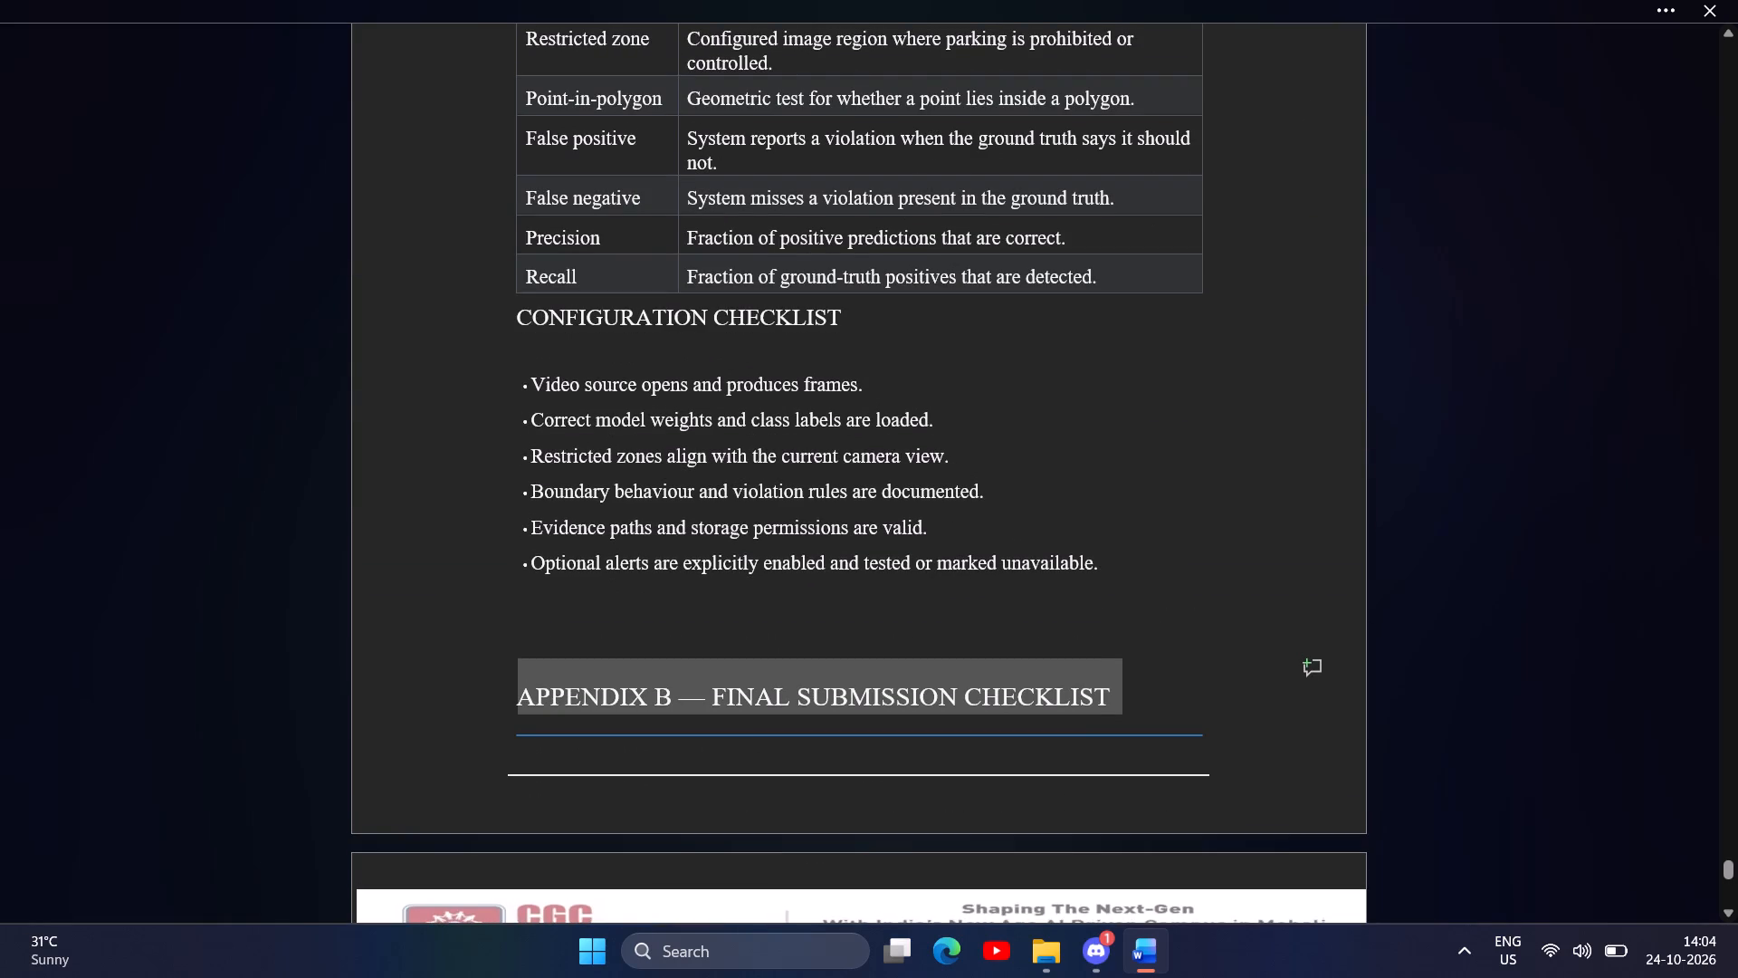
{"action": "left_click", "coordinate": [1120, 550]}
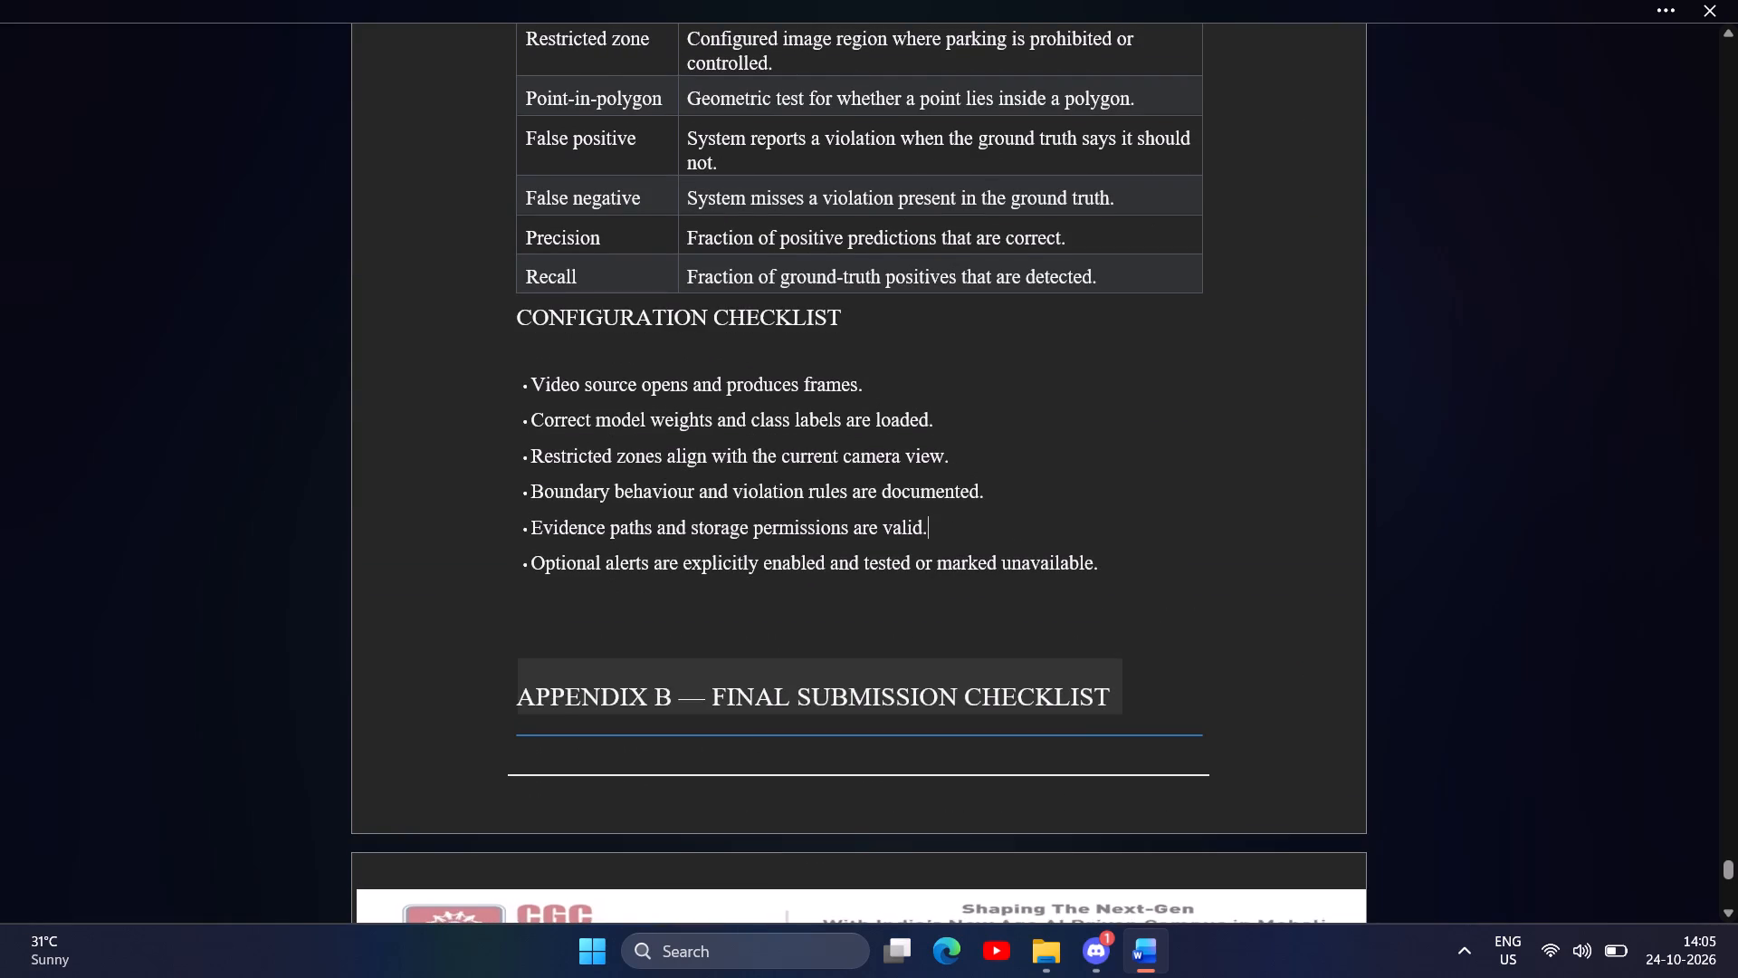
Delete the extra space after "MRS" in the guide's name under "Under the guidance of:" on the cover page.
{"action": "scroll", "coordinate": [1120, 550], "scroll_direction": "up", "scroll_amount": 17}
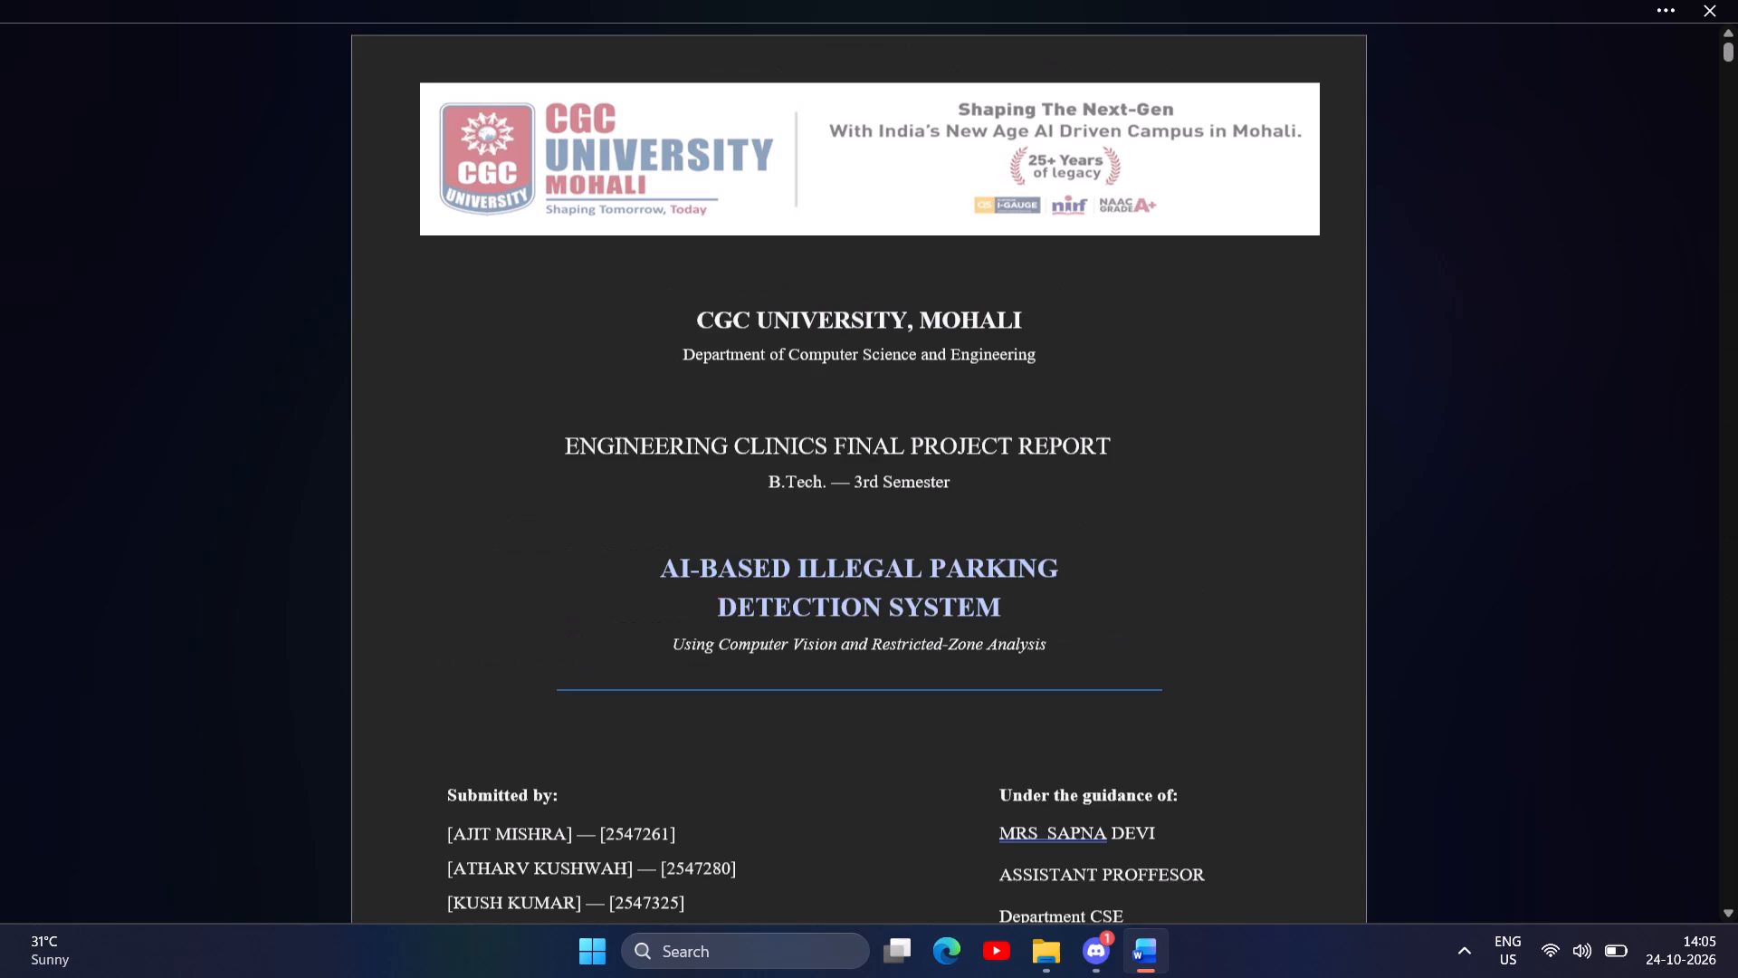
{"action": "scroll", "coordinate": [1120, 550], "scroll_direction": "down", "scroll_amount": 3}
{"action": "scroll", "coordinate": [1120, 550], "scroll_direction": "up", "scroll_amount": 1}
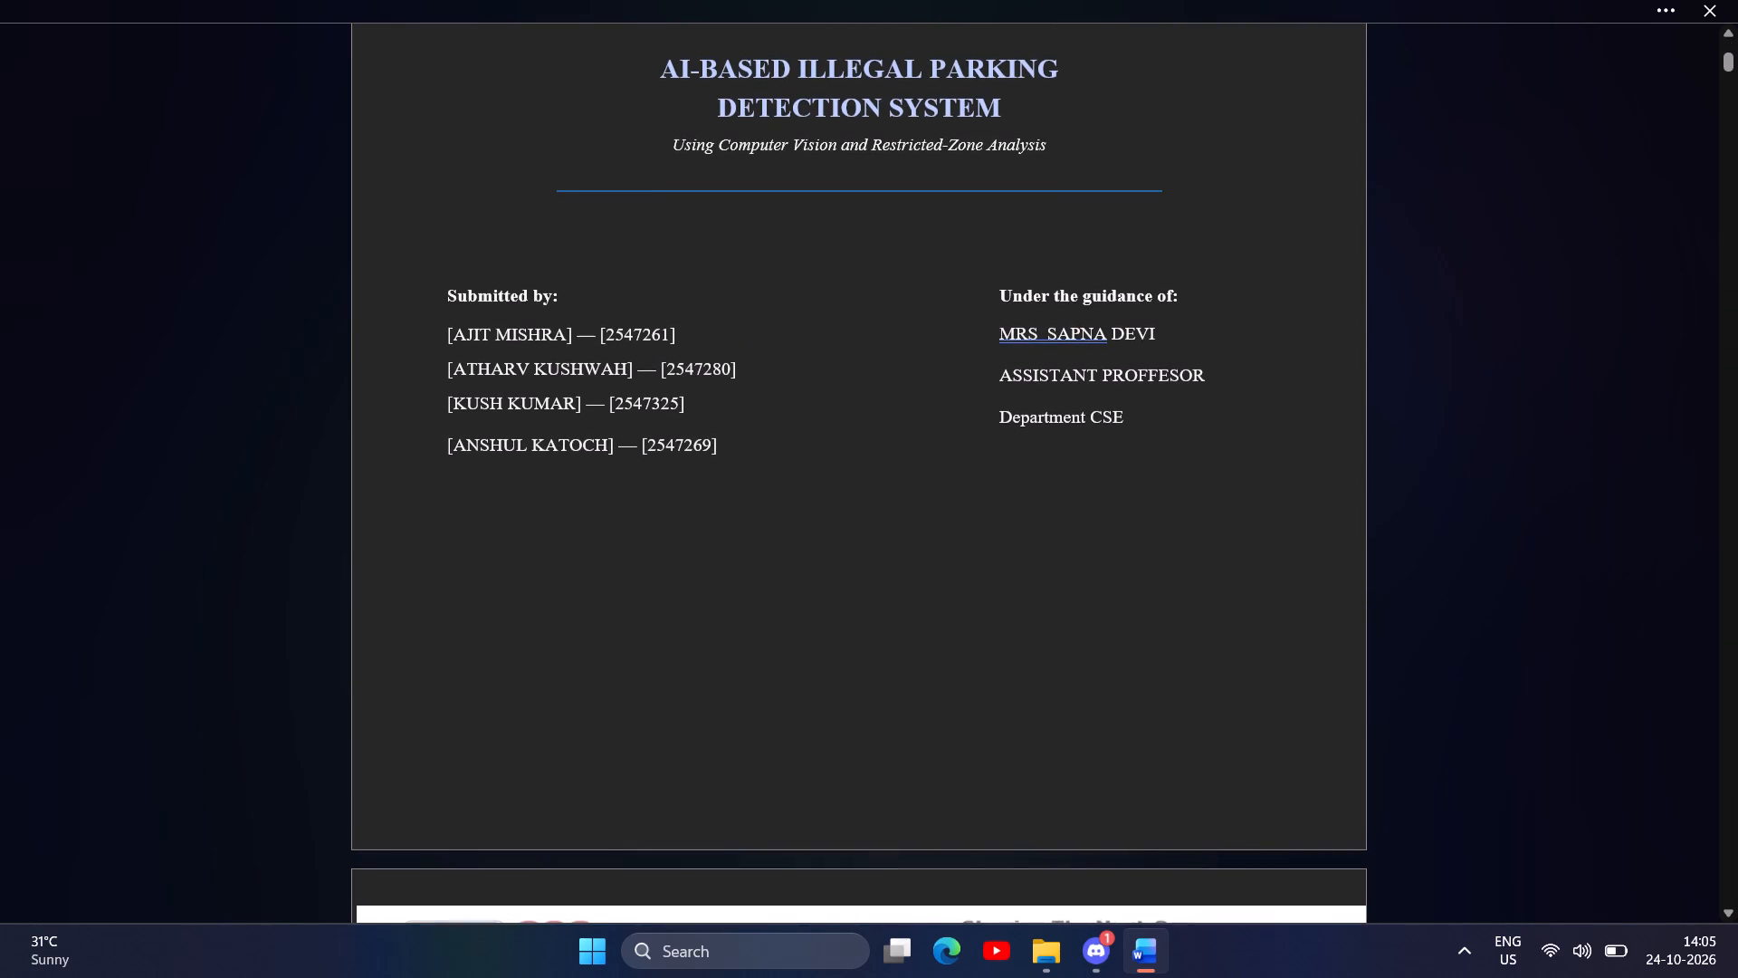
{"action": "left_click", "coordinate": [1048, 336]}
{"action": "key", "text": "BackSpace"}
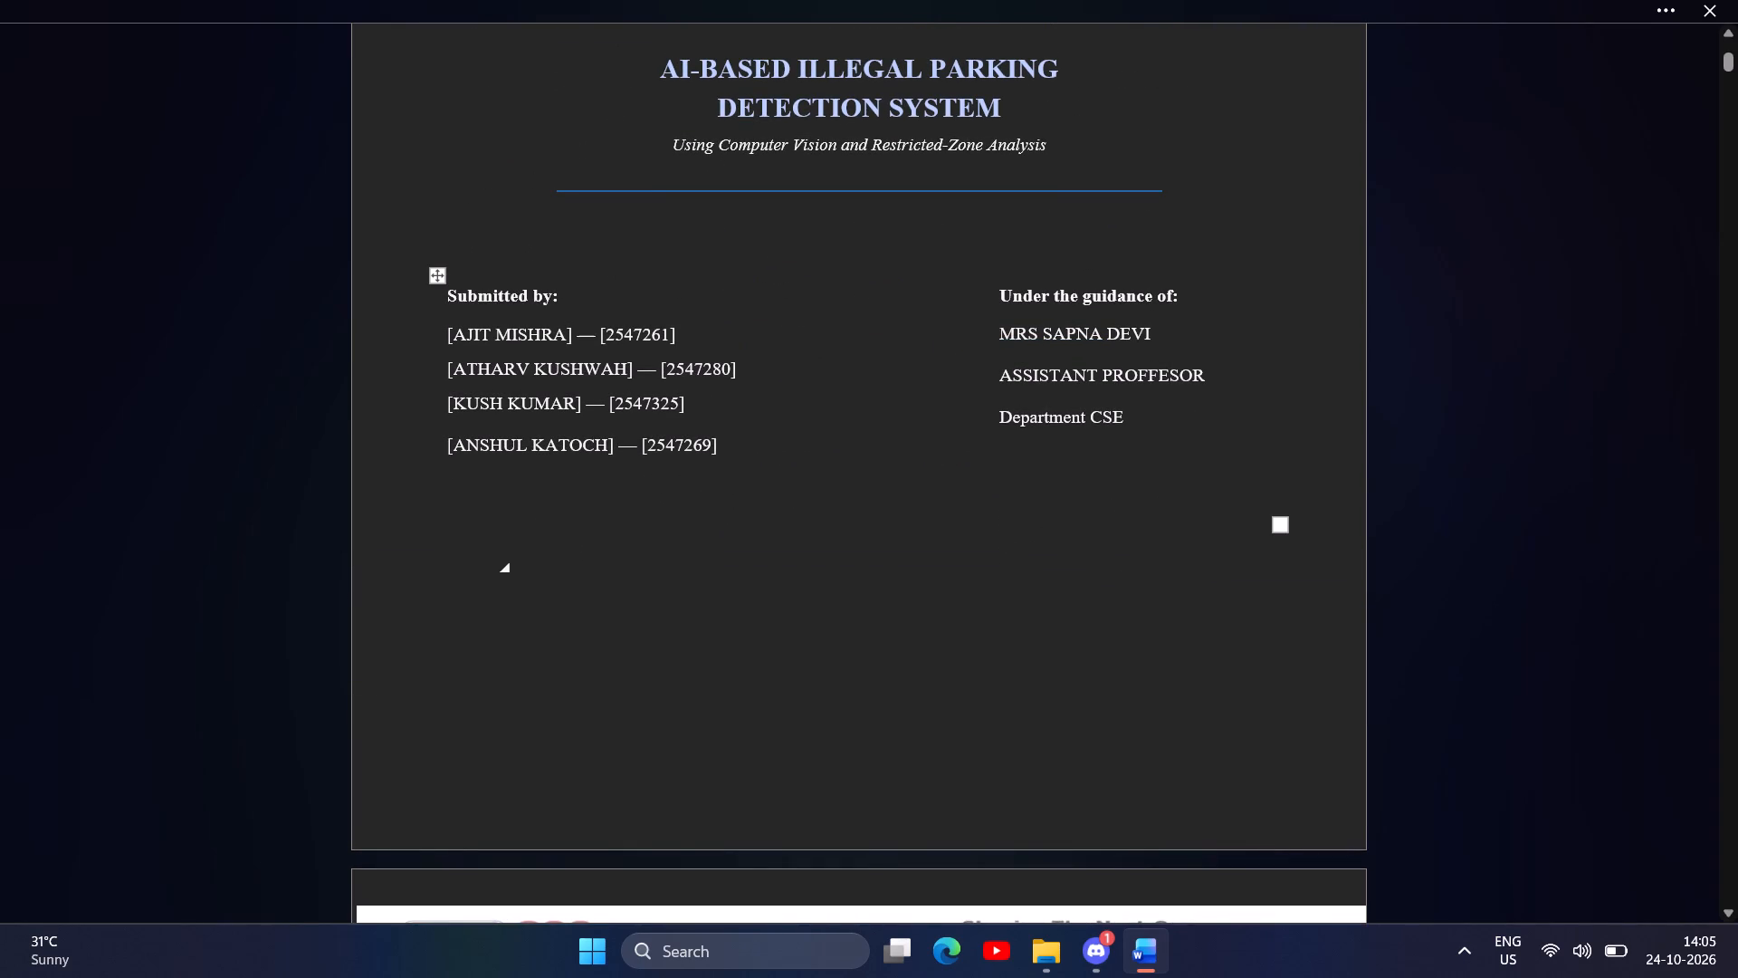
{"action": "left_click", "coordinate": [1000, 546]}
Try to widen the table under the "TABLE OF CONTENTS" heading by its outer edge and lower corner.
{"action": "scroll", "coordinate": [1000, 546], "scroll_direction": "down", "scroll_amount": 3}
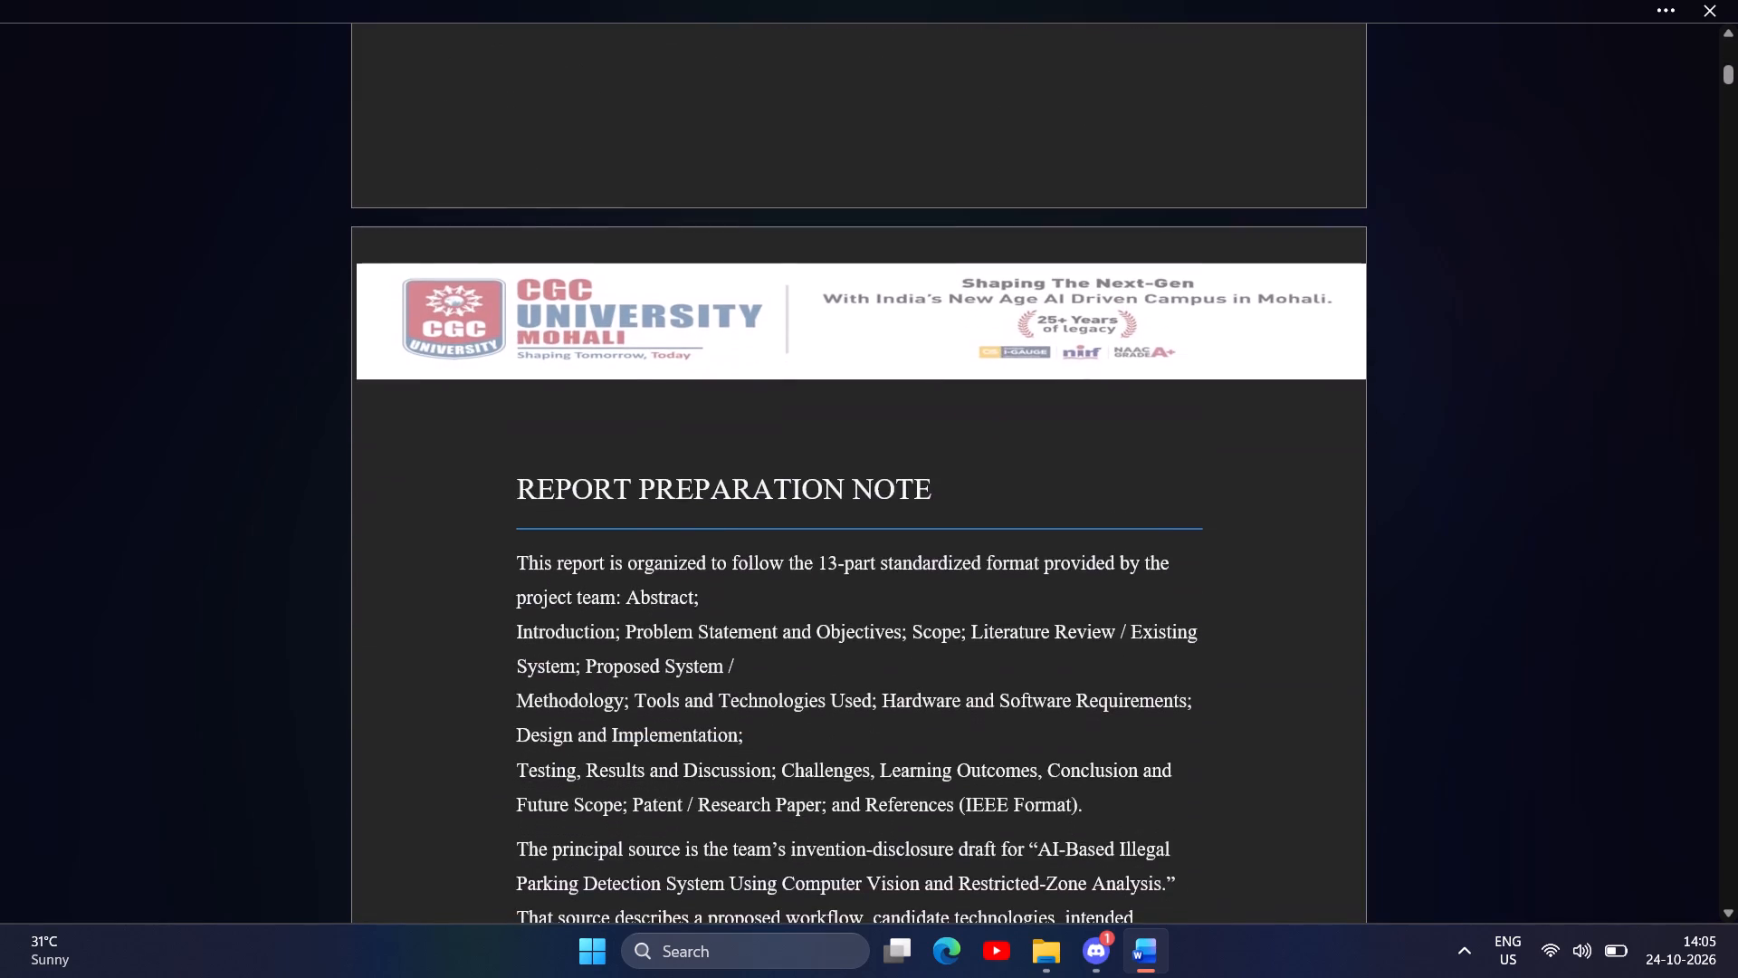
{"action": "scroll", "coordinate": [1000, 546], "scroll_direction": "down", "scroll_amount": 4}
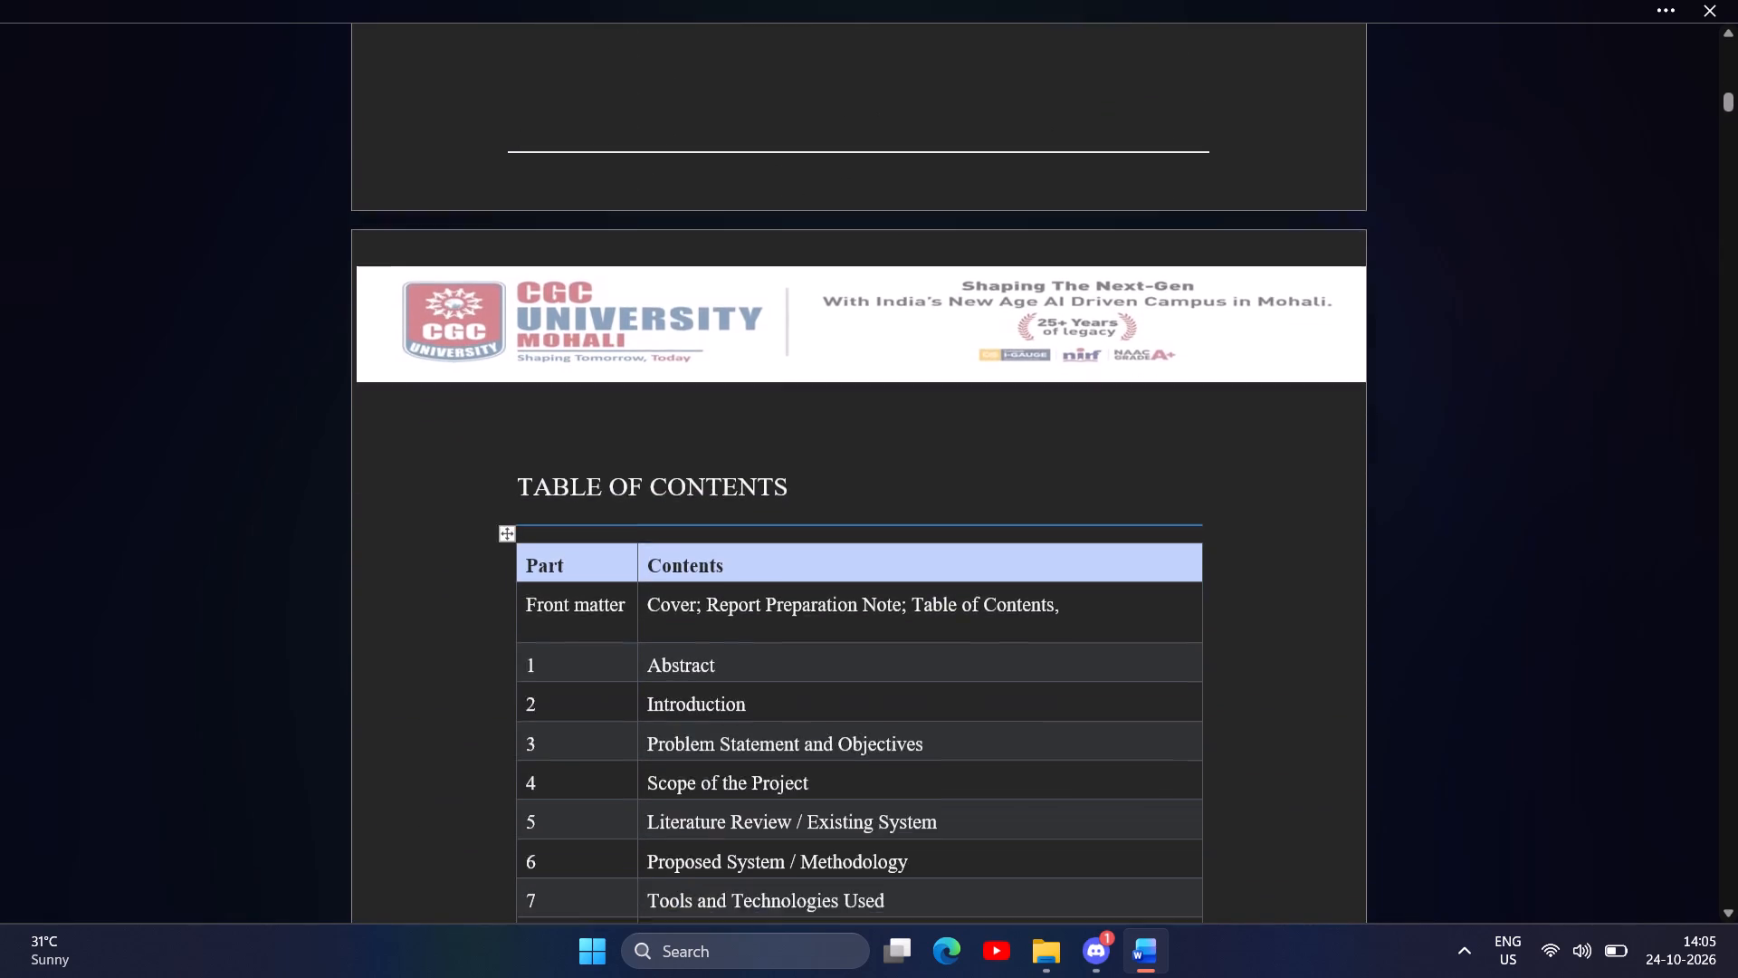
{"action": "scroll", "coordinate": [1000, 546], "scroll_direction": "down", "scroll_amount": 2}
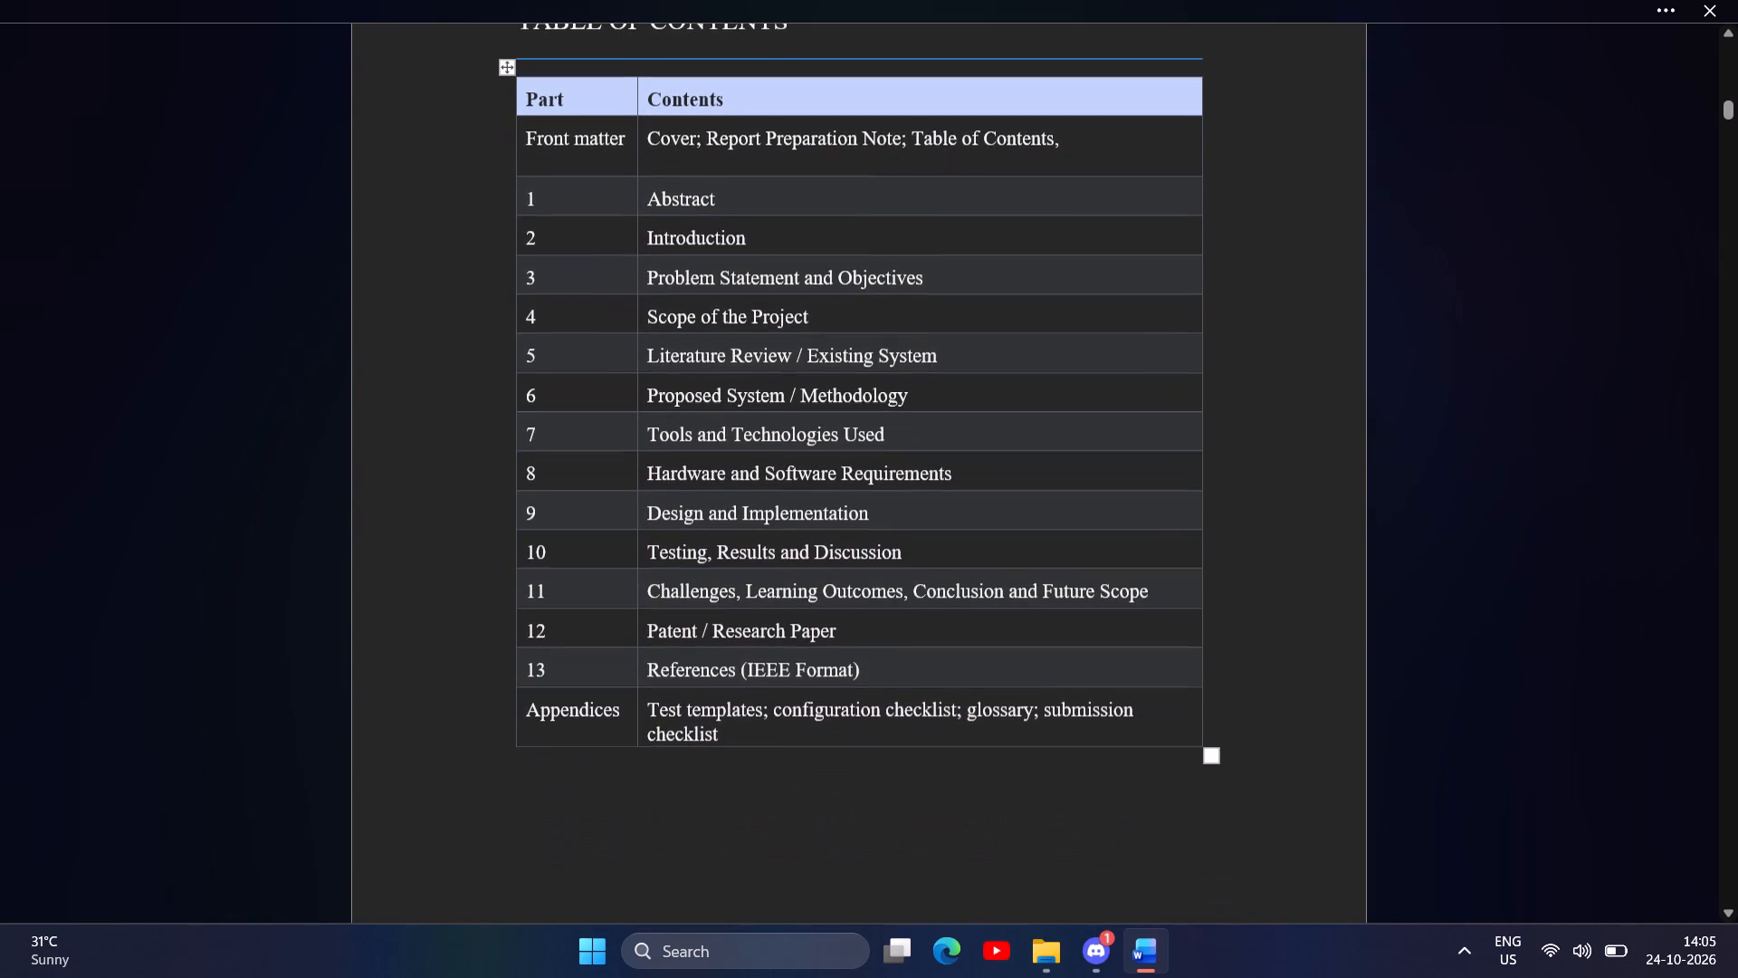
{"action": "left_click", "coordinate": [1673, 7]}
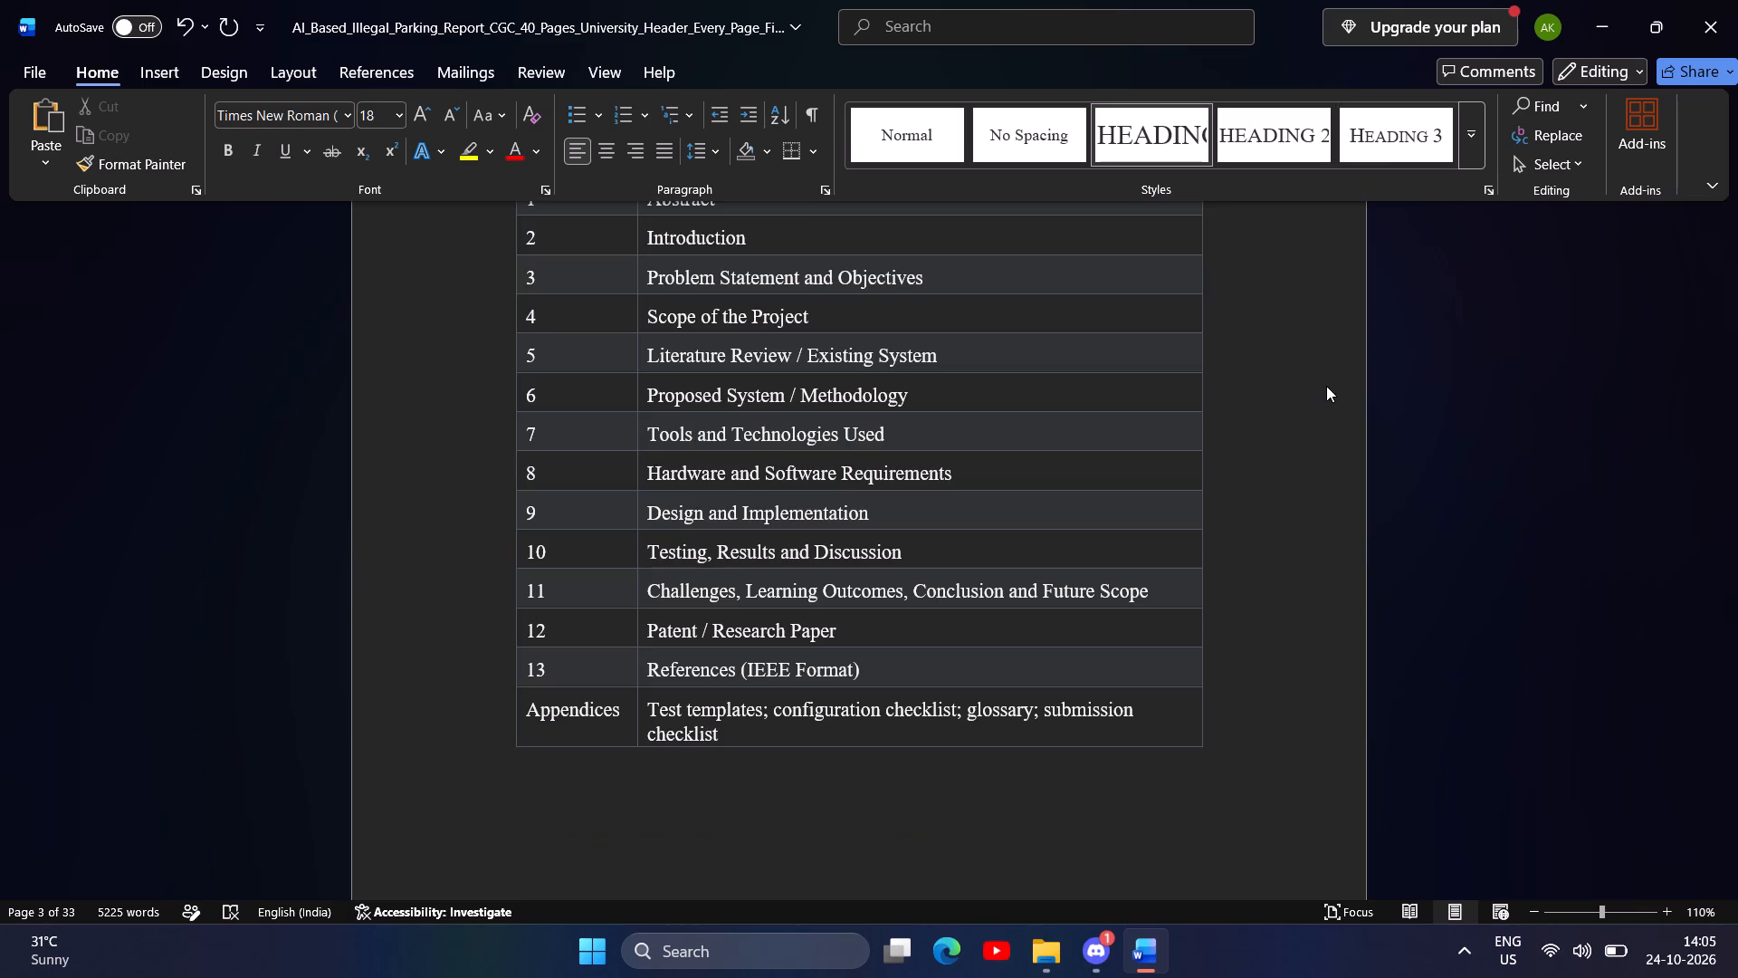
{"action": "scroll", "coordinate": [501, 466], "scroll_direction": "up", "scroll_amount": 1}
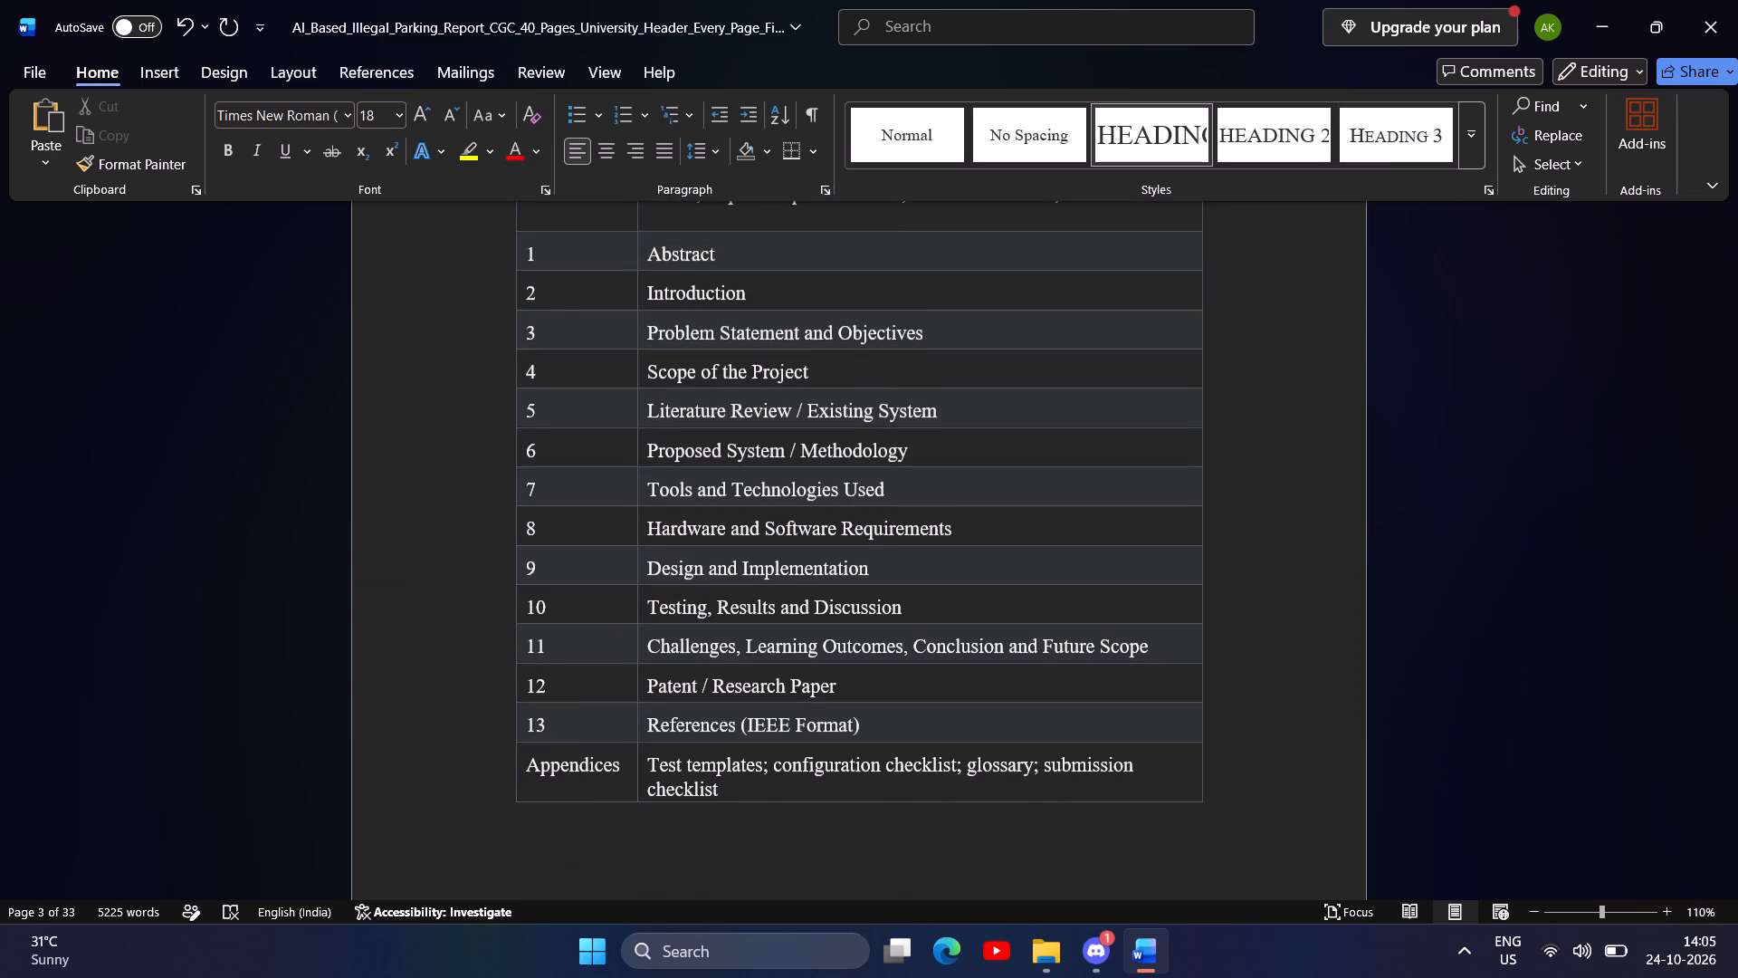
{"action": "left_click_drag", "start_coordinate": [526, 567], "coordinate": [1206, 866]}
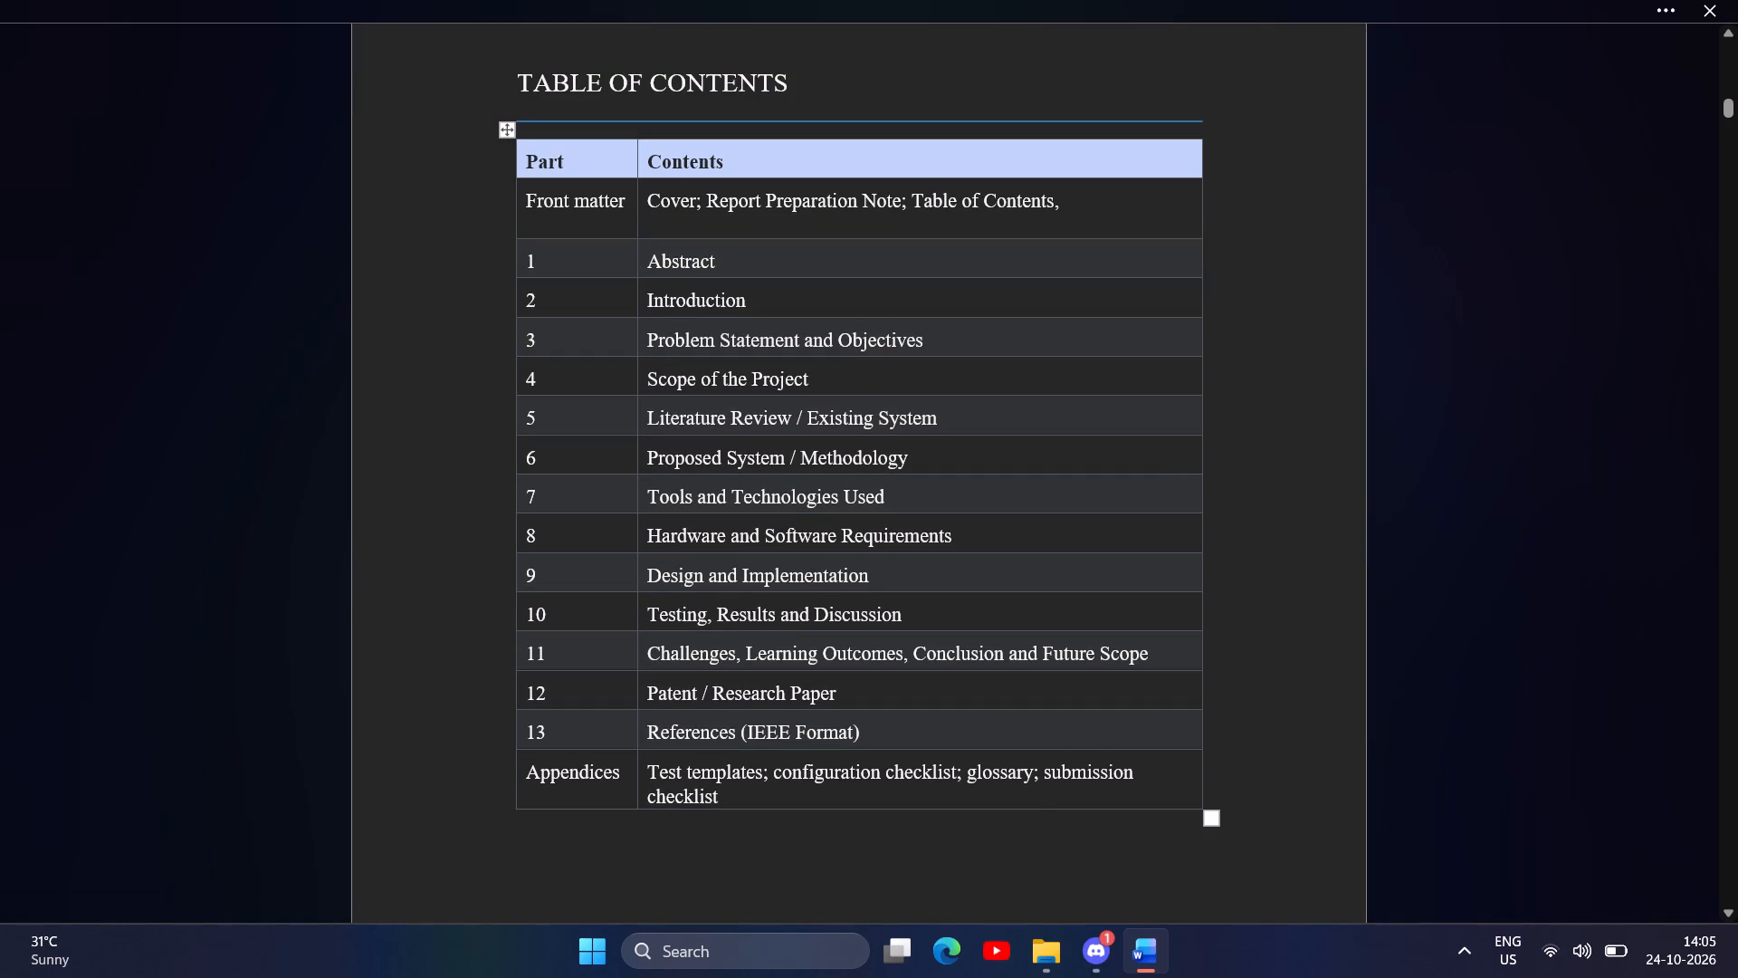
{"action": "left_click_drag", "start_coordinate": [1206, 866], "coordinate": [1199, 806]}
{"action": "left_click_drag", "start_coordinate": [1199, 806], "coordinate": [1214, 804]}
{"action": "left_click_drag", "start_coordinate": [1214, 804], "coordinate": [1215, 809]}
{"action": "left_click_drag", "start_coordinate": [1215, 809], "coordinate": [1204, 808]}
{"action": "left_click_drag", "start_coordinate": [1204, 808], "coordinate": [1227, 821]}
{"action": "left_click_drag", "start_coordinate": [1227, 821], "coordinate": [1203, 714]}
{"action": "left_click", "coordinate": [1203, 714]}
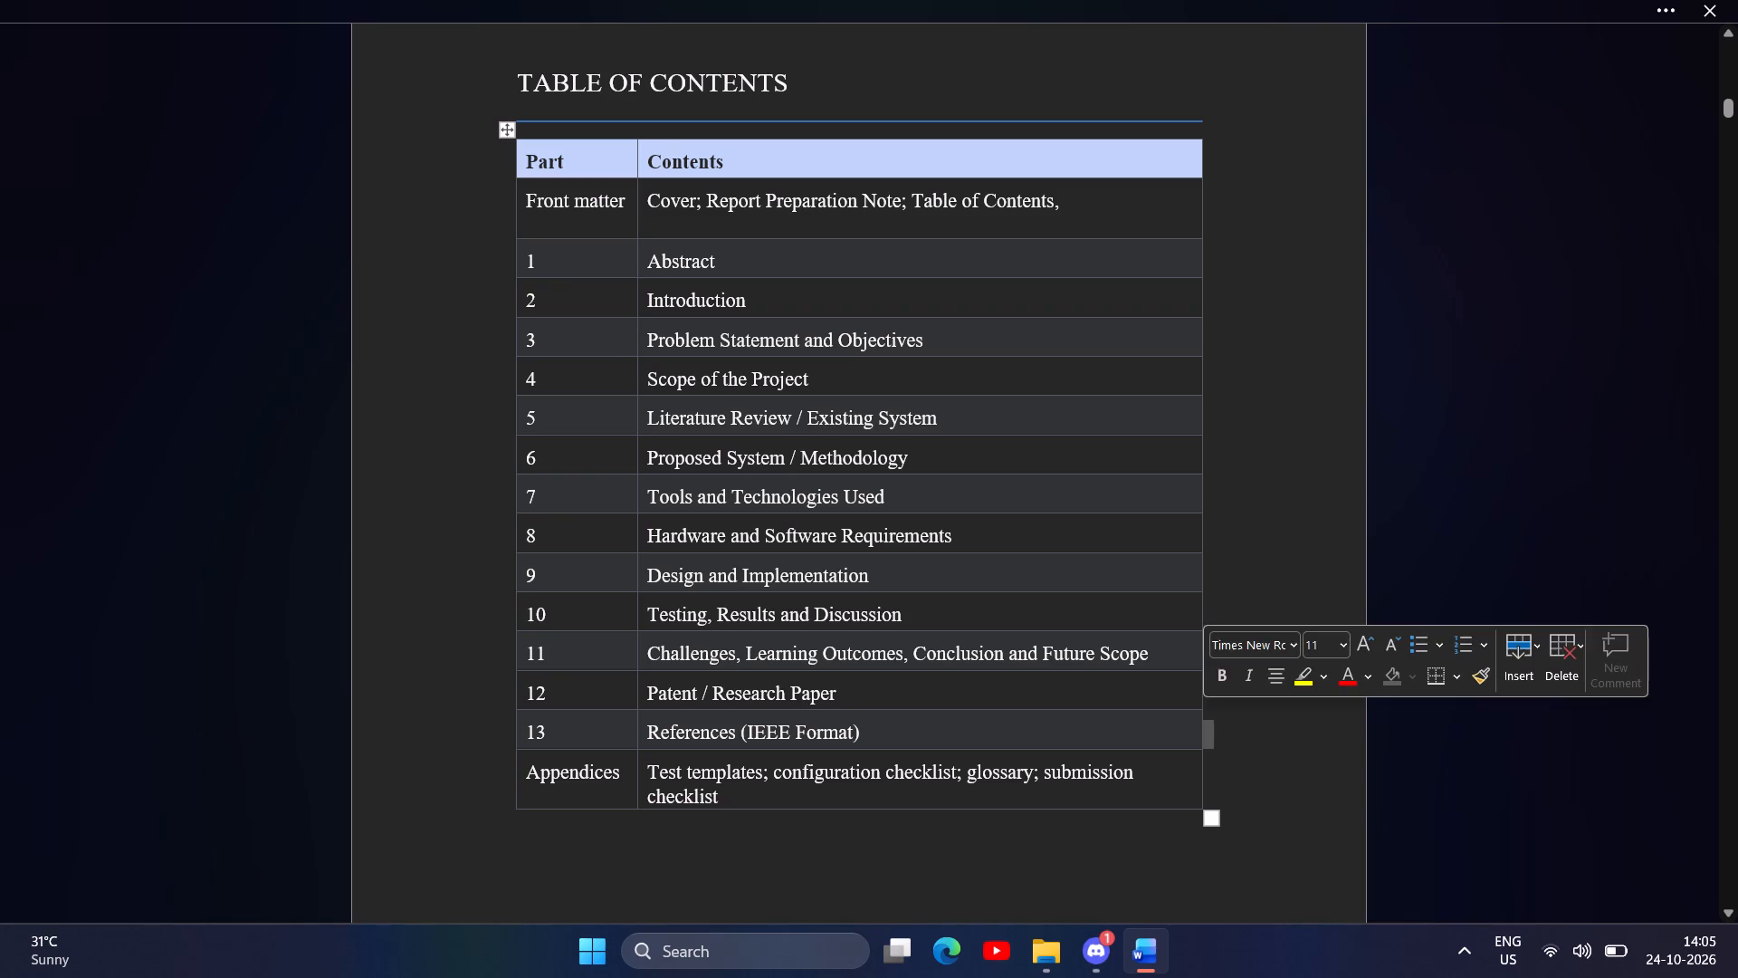
Insert a column to the right of Contents in the table of contents and head it "PAGE NO".
{"action": "left_click", "coordinate": [511, 133]}
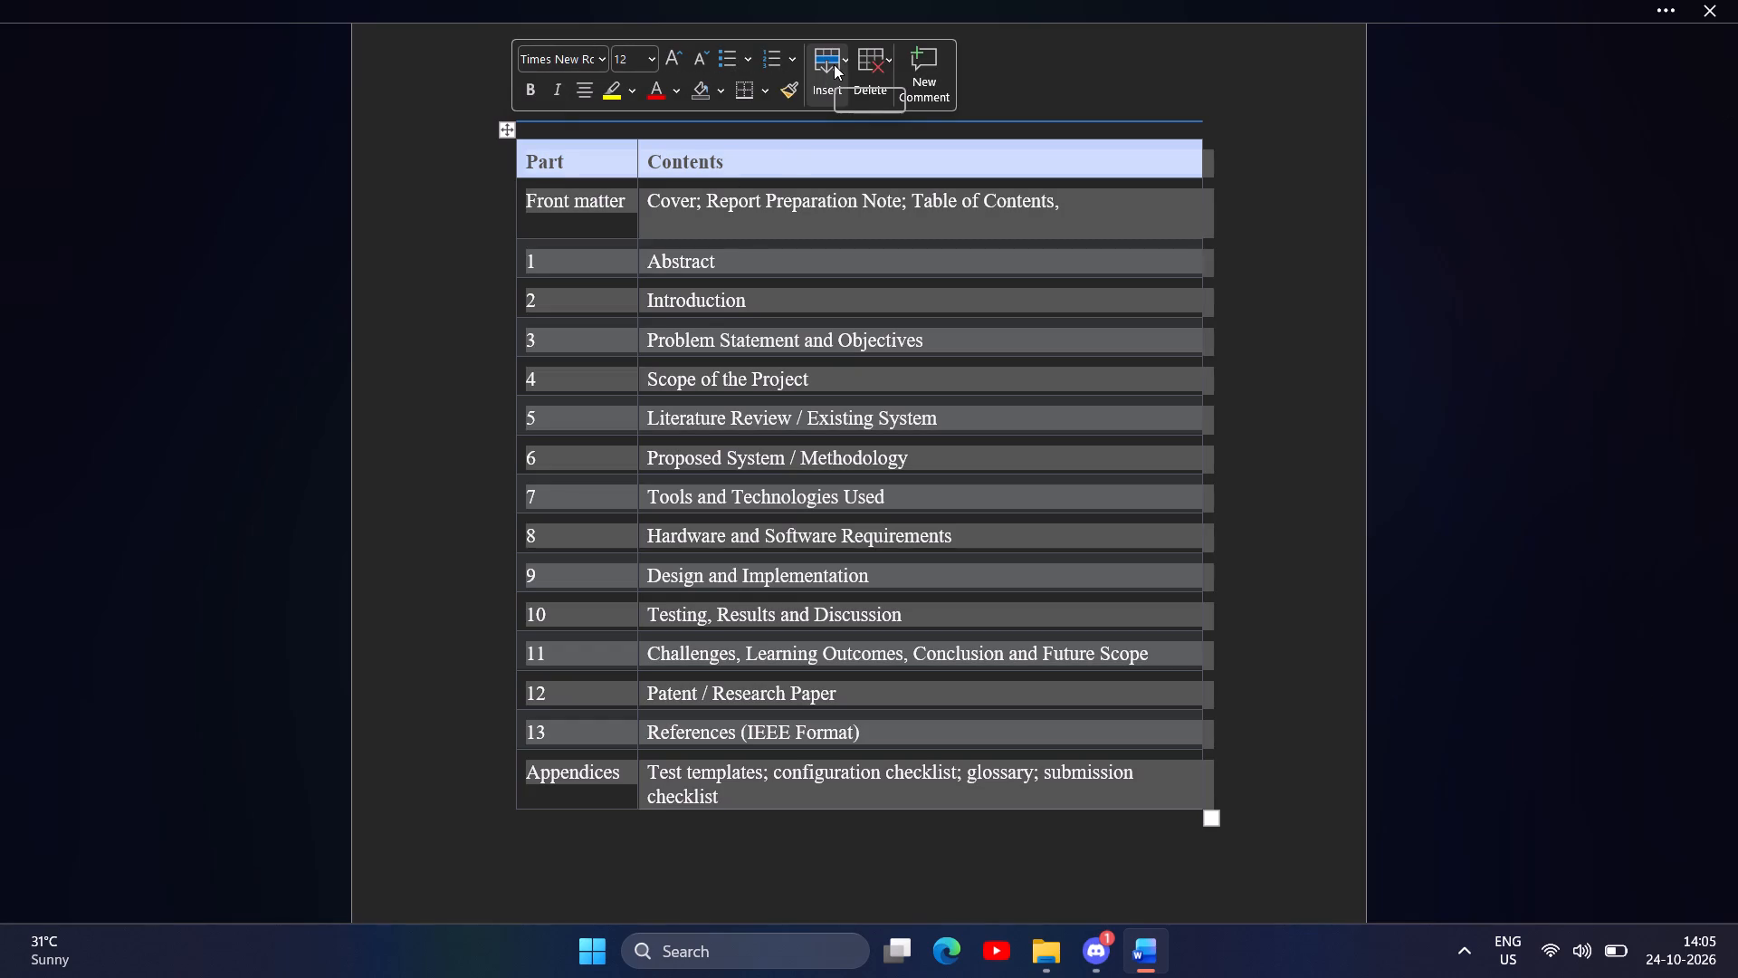
{"action": "left_click", "coordinate": [846, 60]}
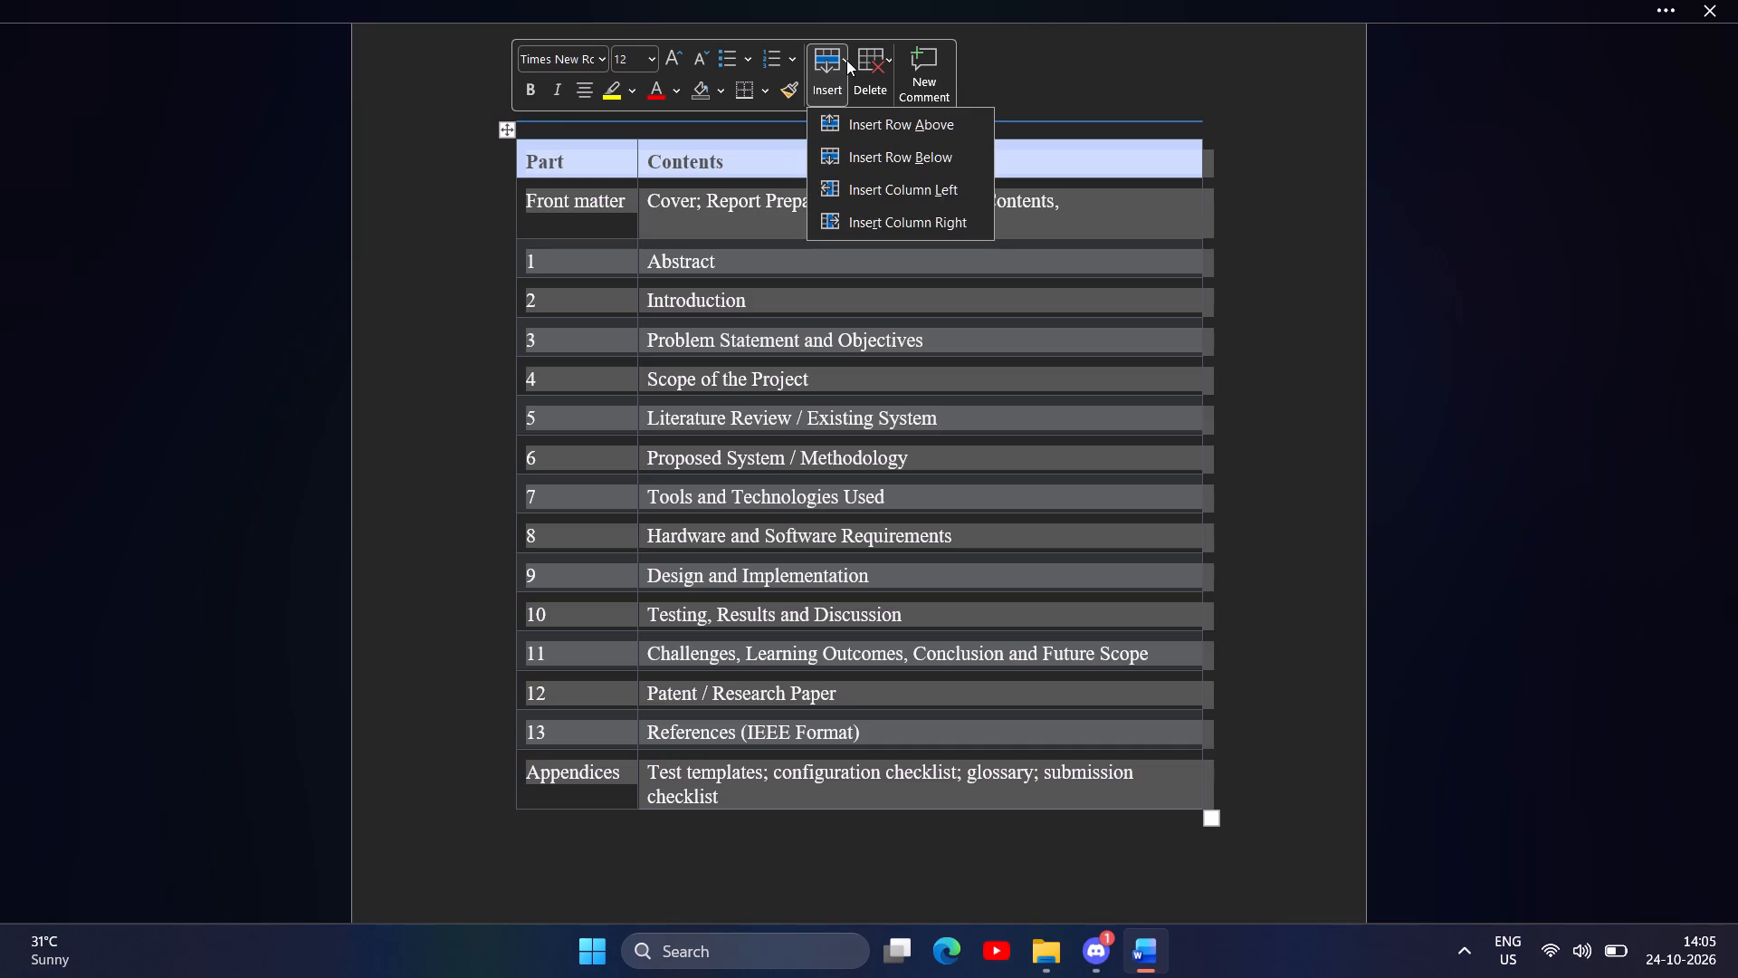
{"action": "left_click", "coordinate": [858, 212]}
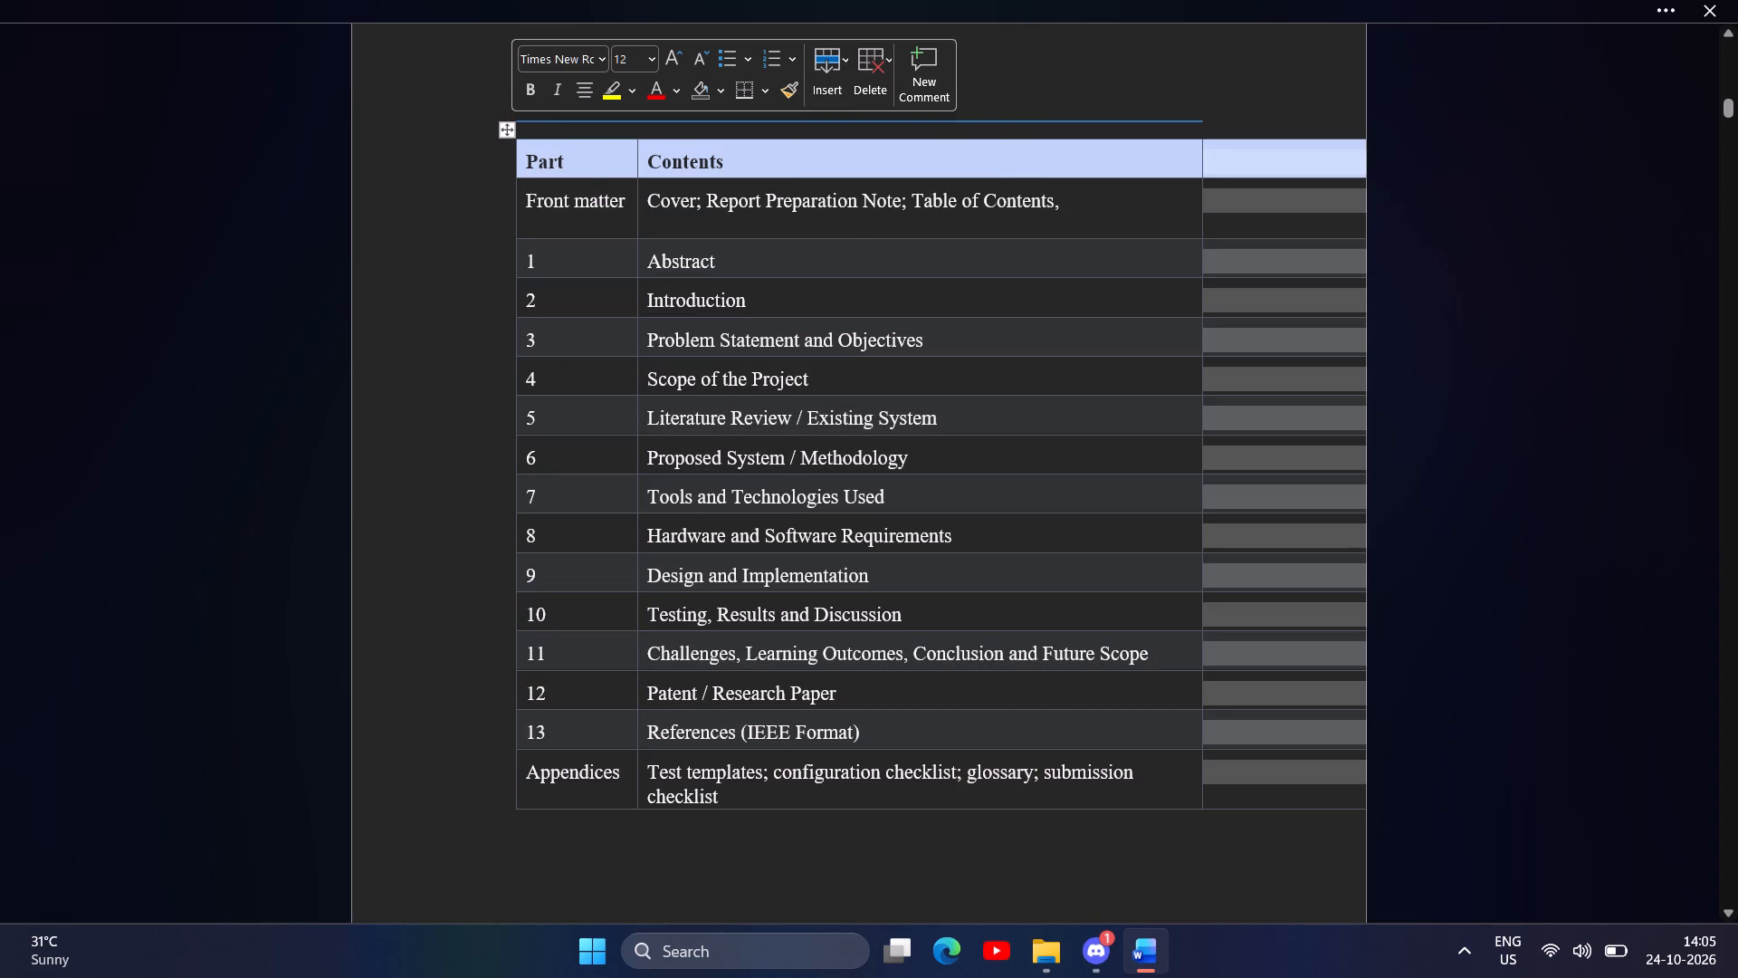
{"action": "left_click", "coordinate": [1259, 163]}
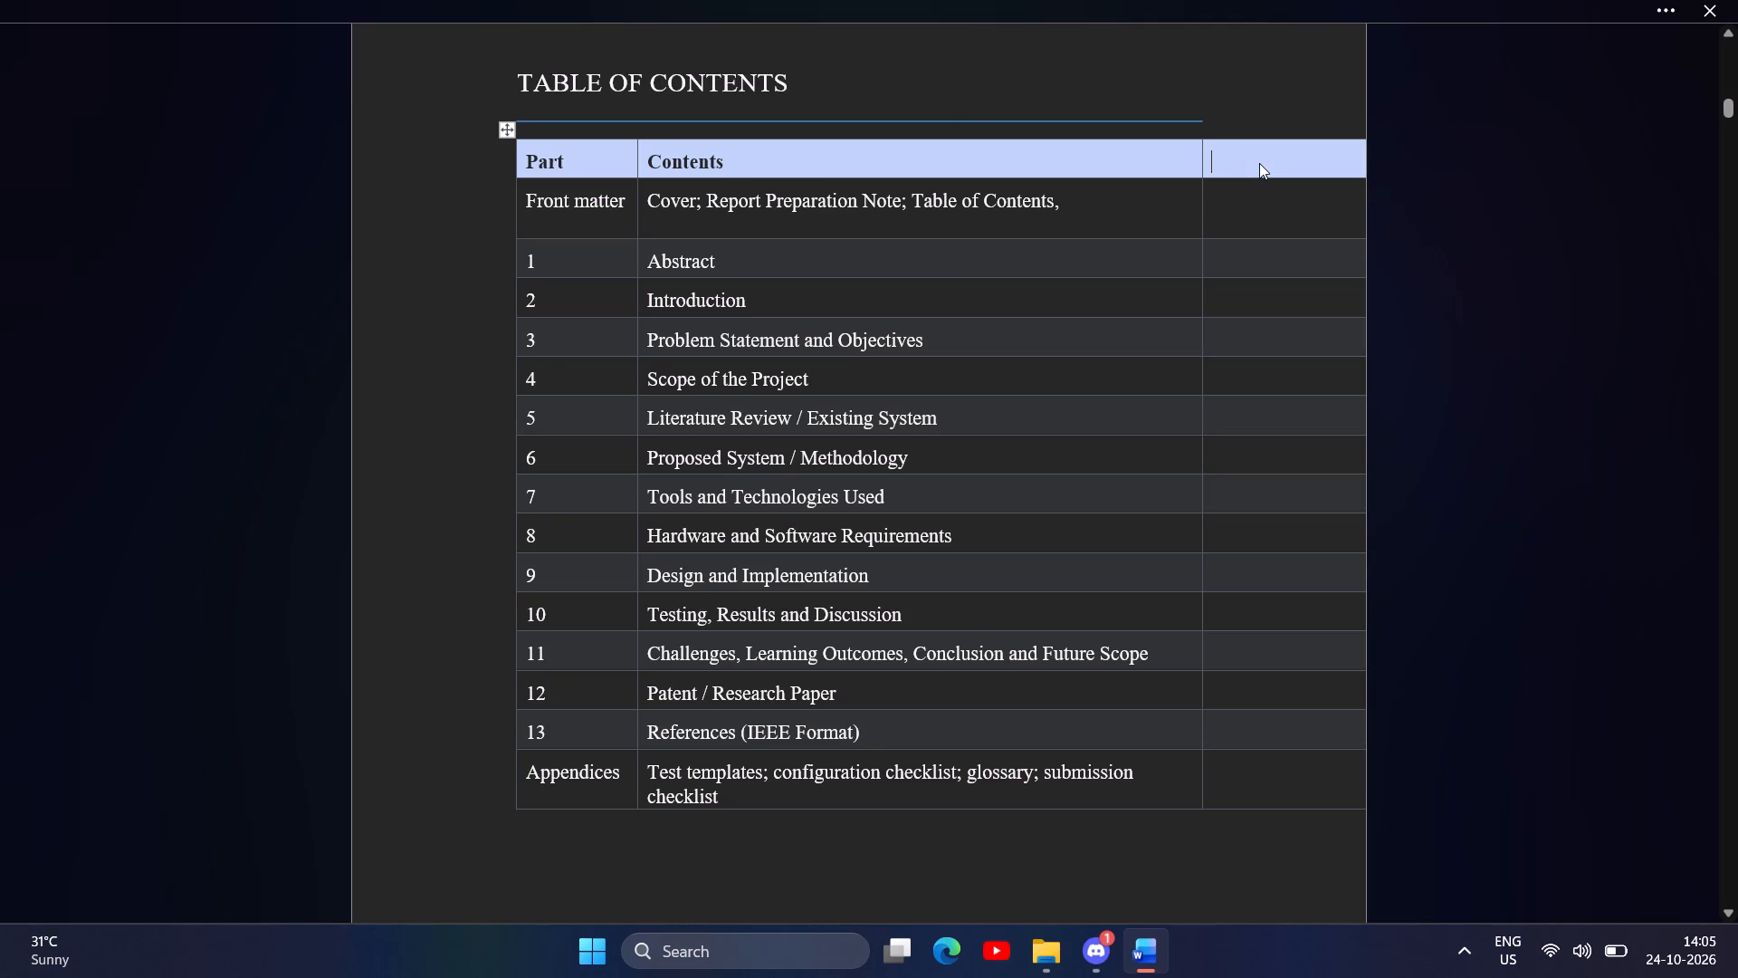
{"action": "type", "text": "PAGE"}
{"action": "key", "text": "space"}
{"action": "type", "text": "NO"}
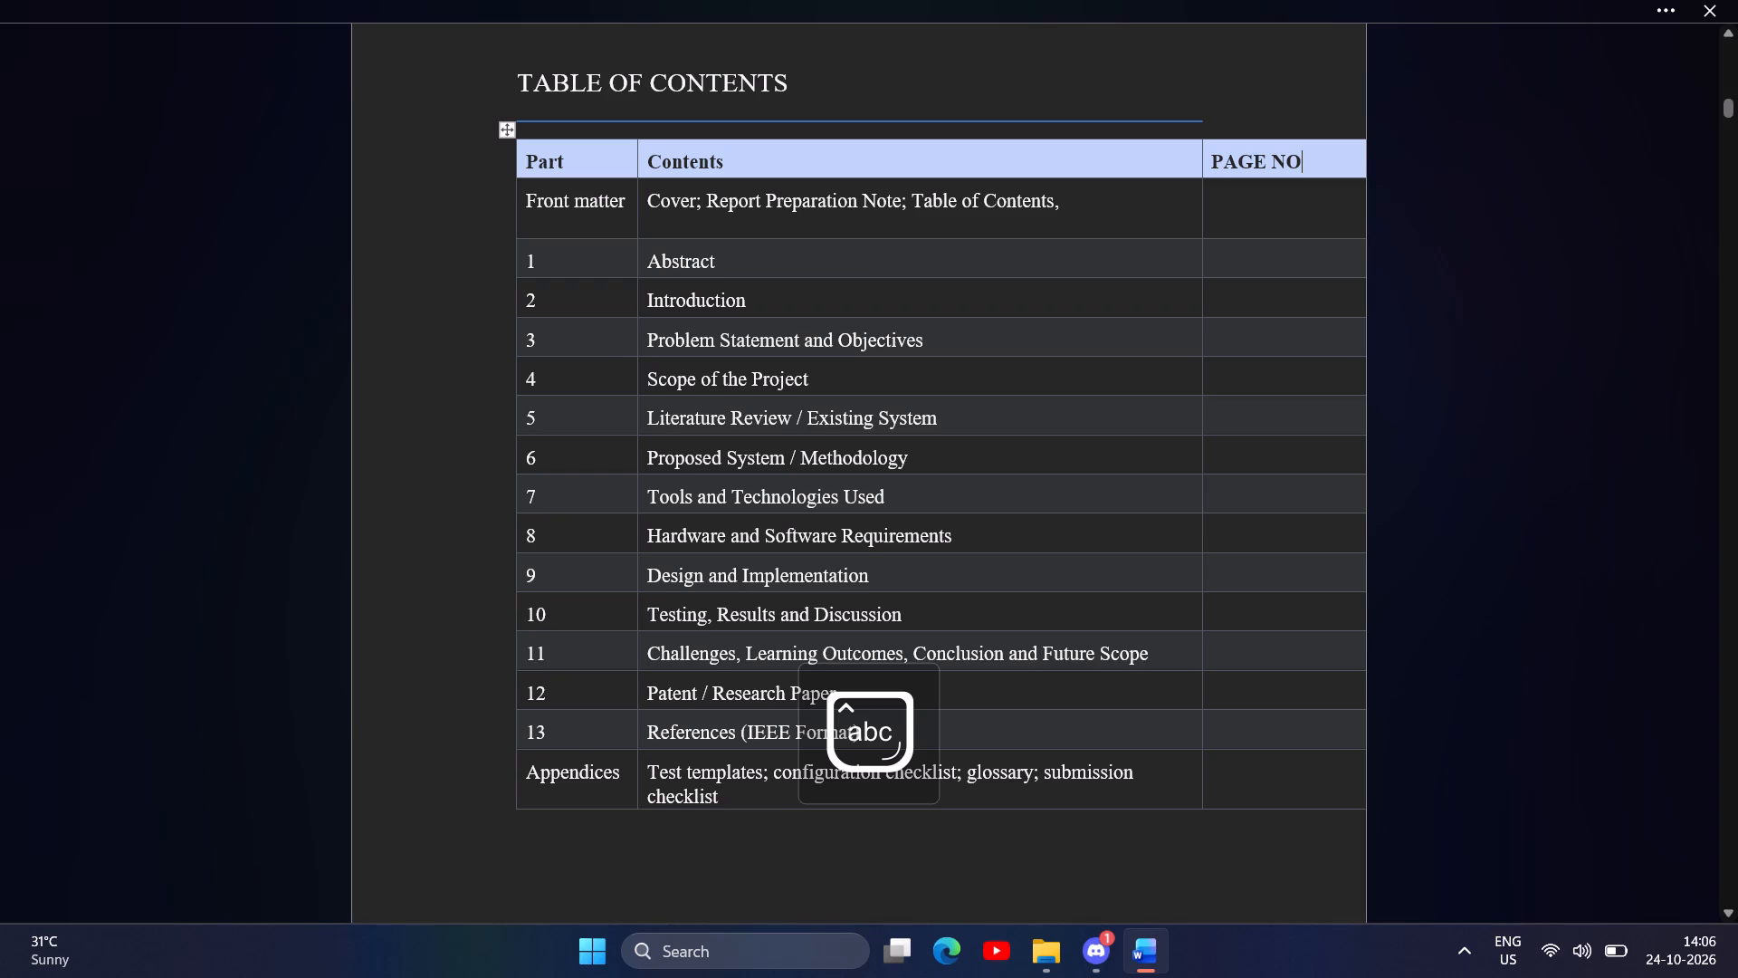
{"action": "left_click", "coordinate": [1299, 236]}
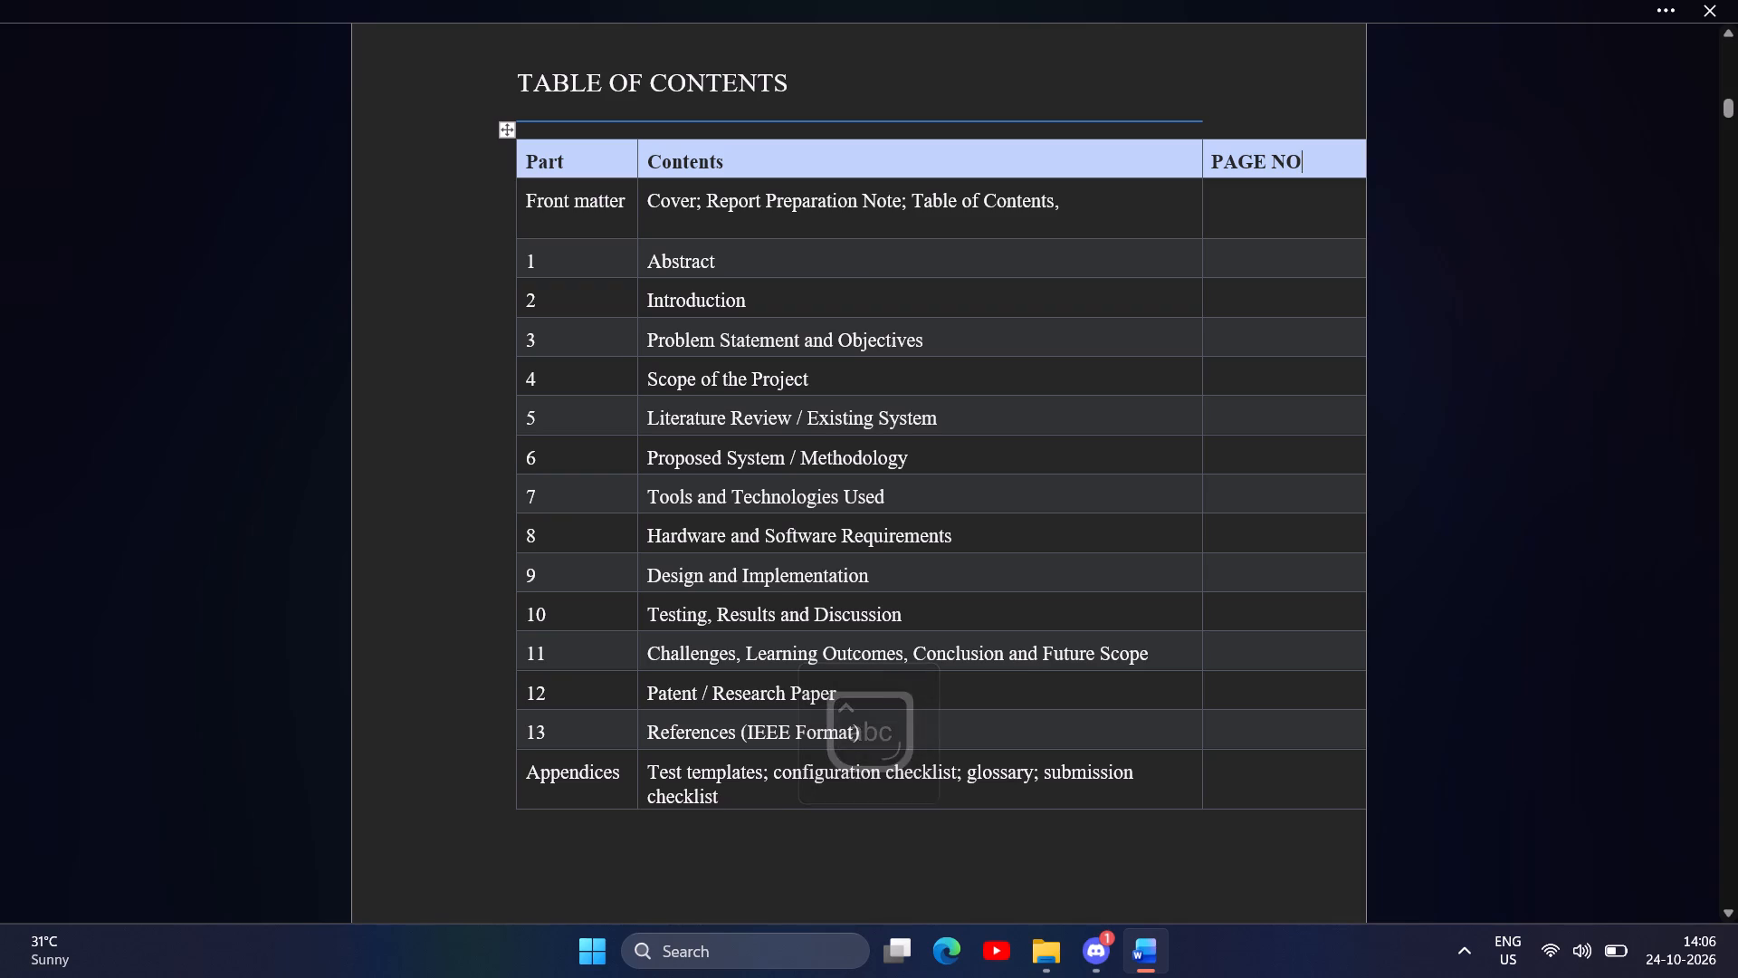
Move the table of contents table leftward on the page so that all three columns fit within the page width.
{"action": "scroll", "coordinate": [1299, 236], "scroll_direction": "up", "scroll_amount": 5}
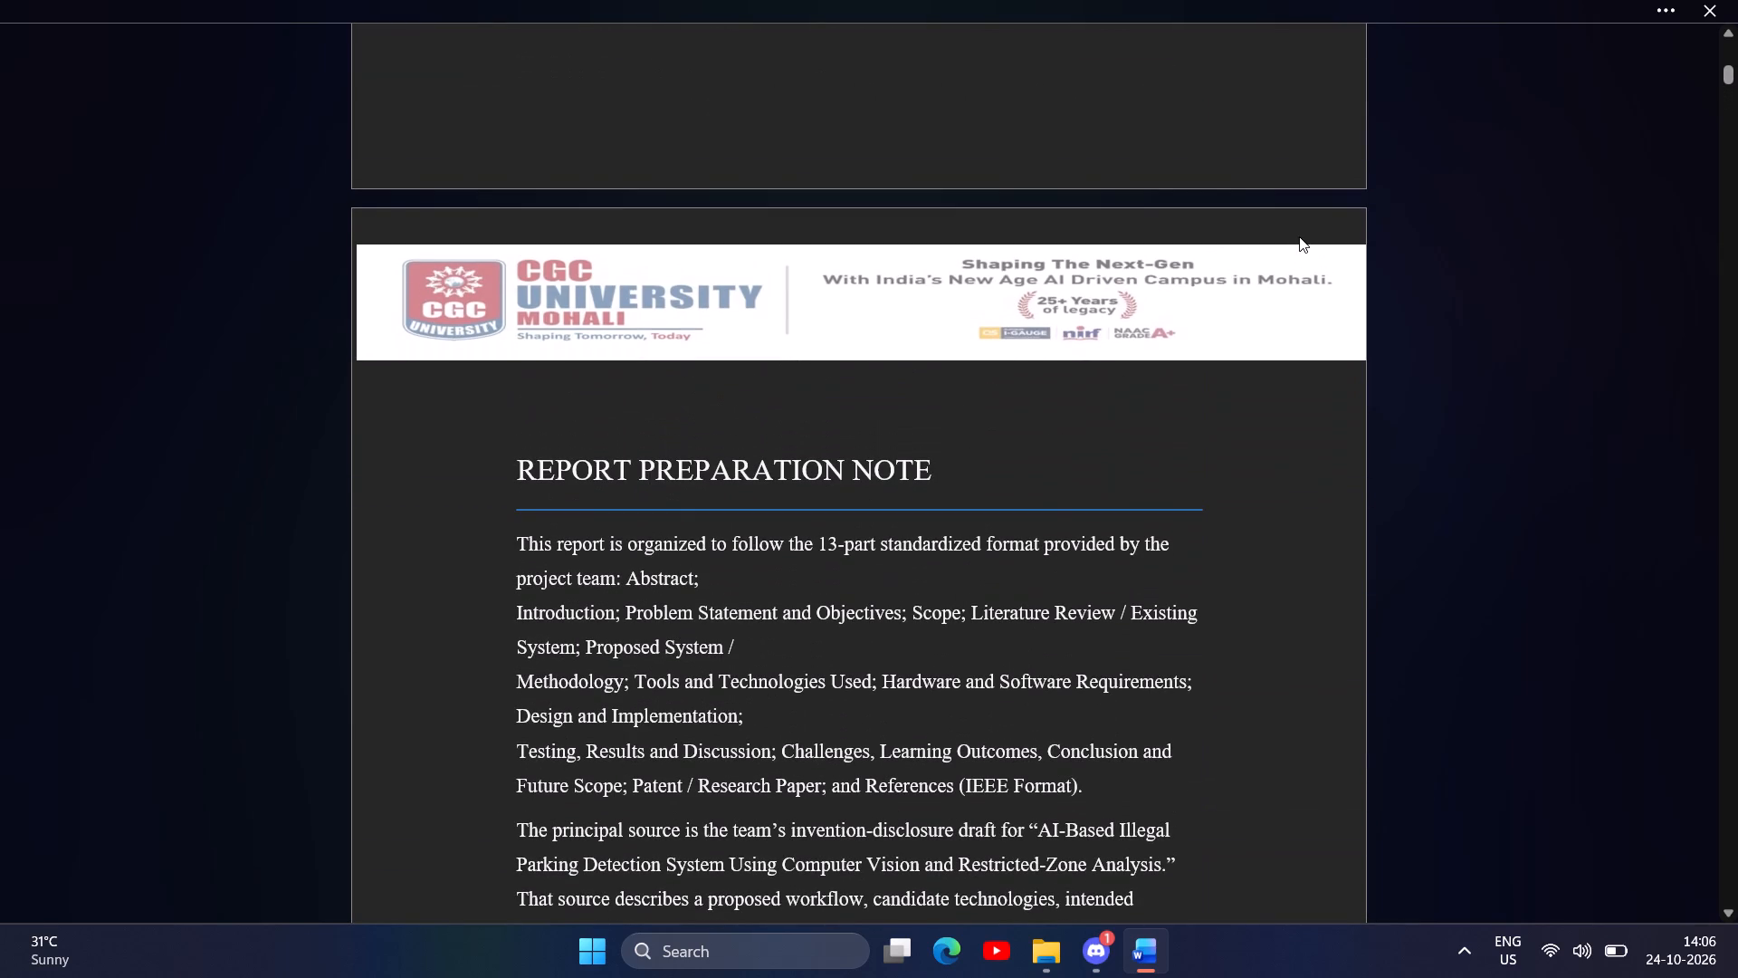
{"action": "scroll", "coordinate": [1276, 390], "scroll_direction": "up", "scroll_amount": 4}
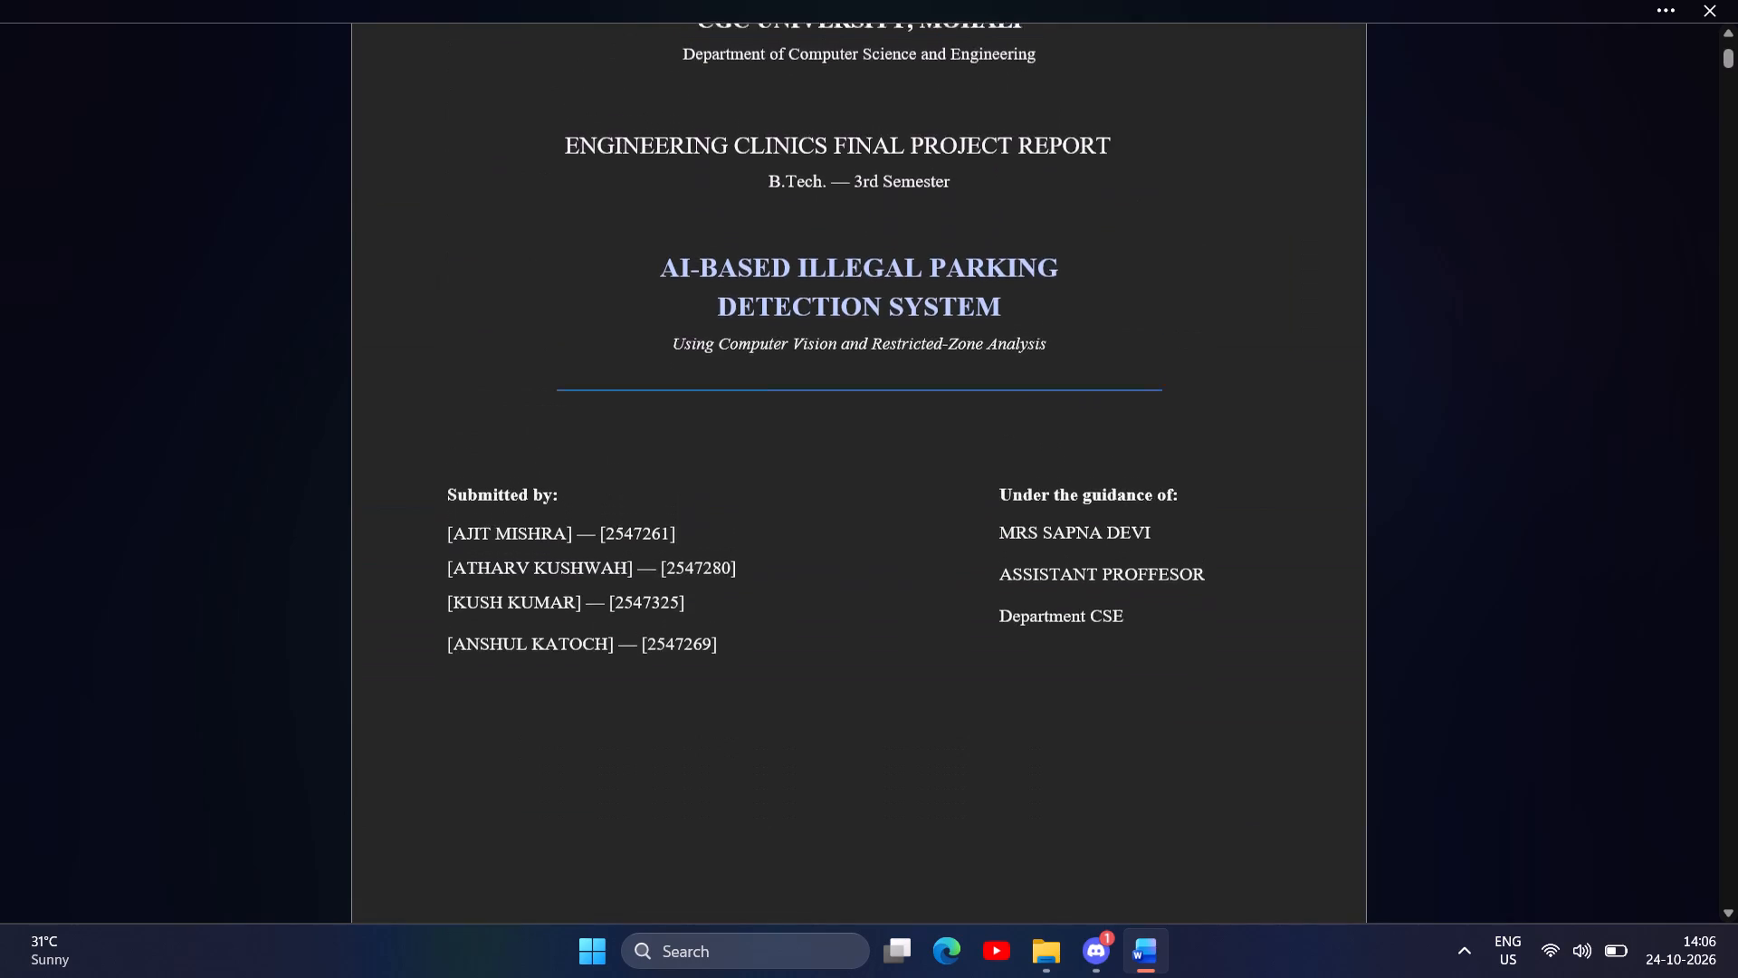
{"action": "scroll", "coordinate": [1276, 390], "scroll_direction": "down", "scroll_amount": 6}
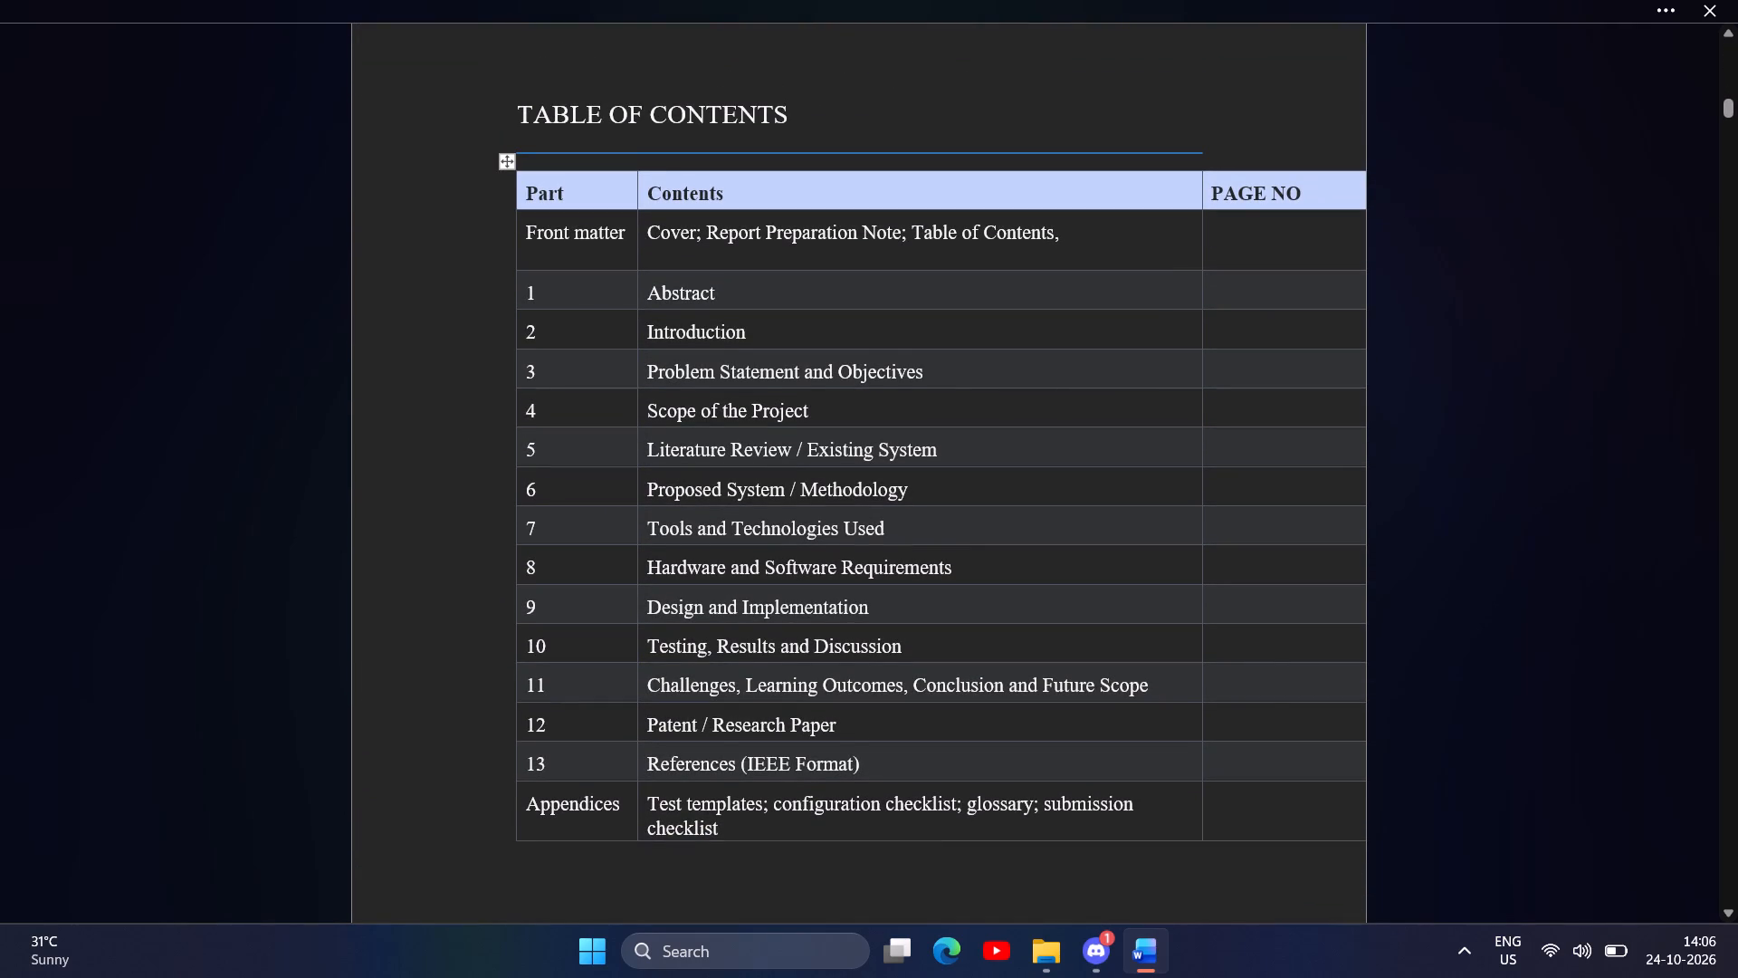
{"action": "left_click", "coordinate": [507, 164]}
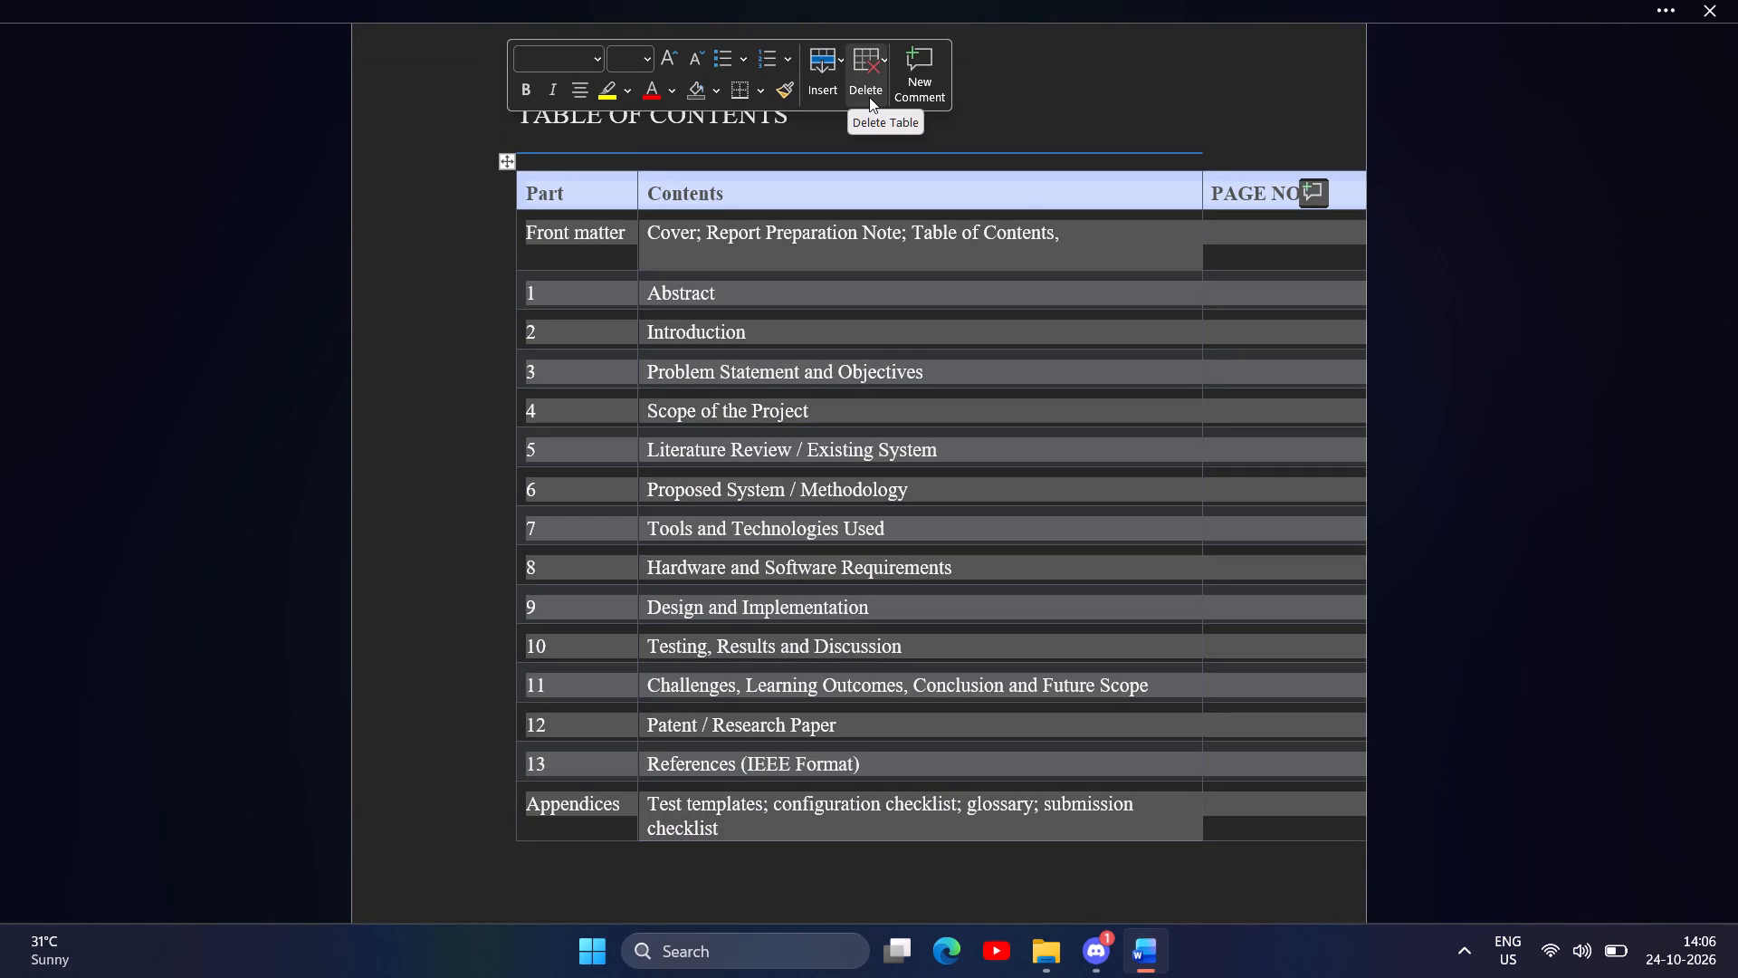
{"action": "left_click", "coordinate": [768, 91]}
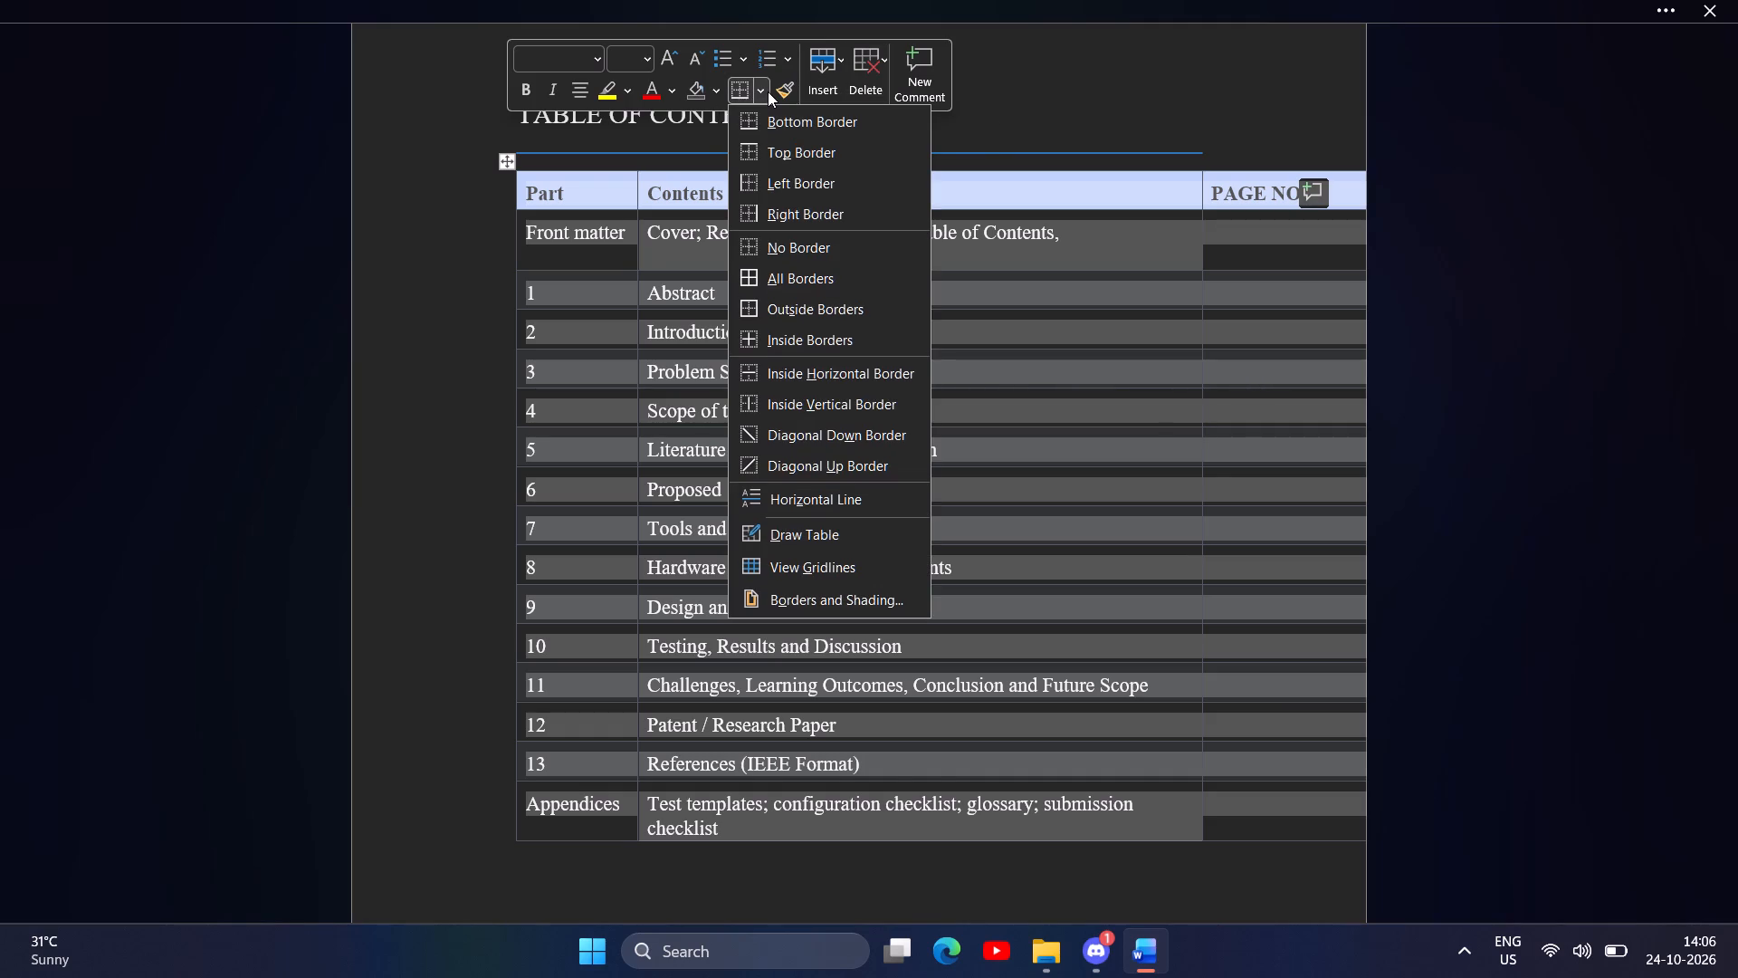
{"action": "left_click", "coordinate": [758, 96]}
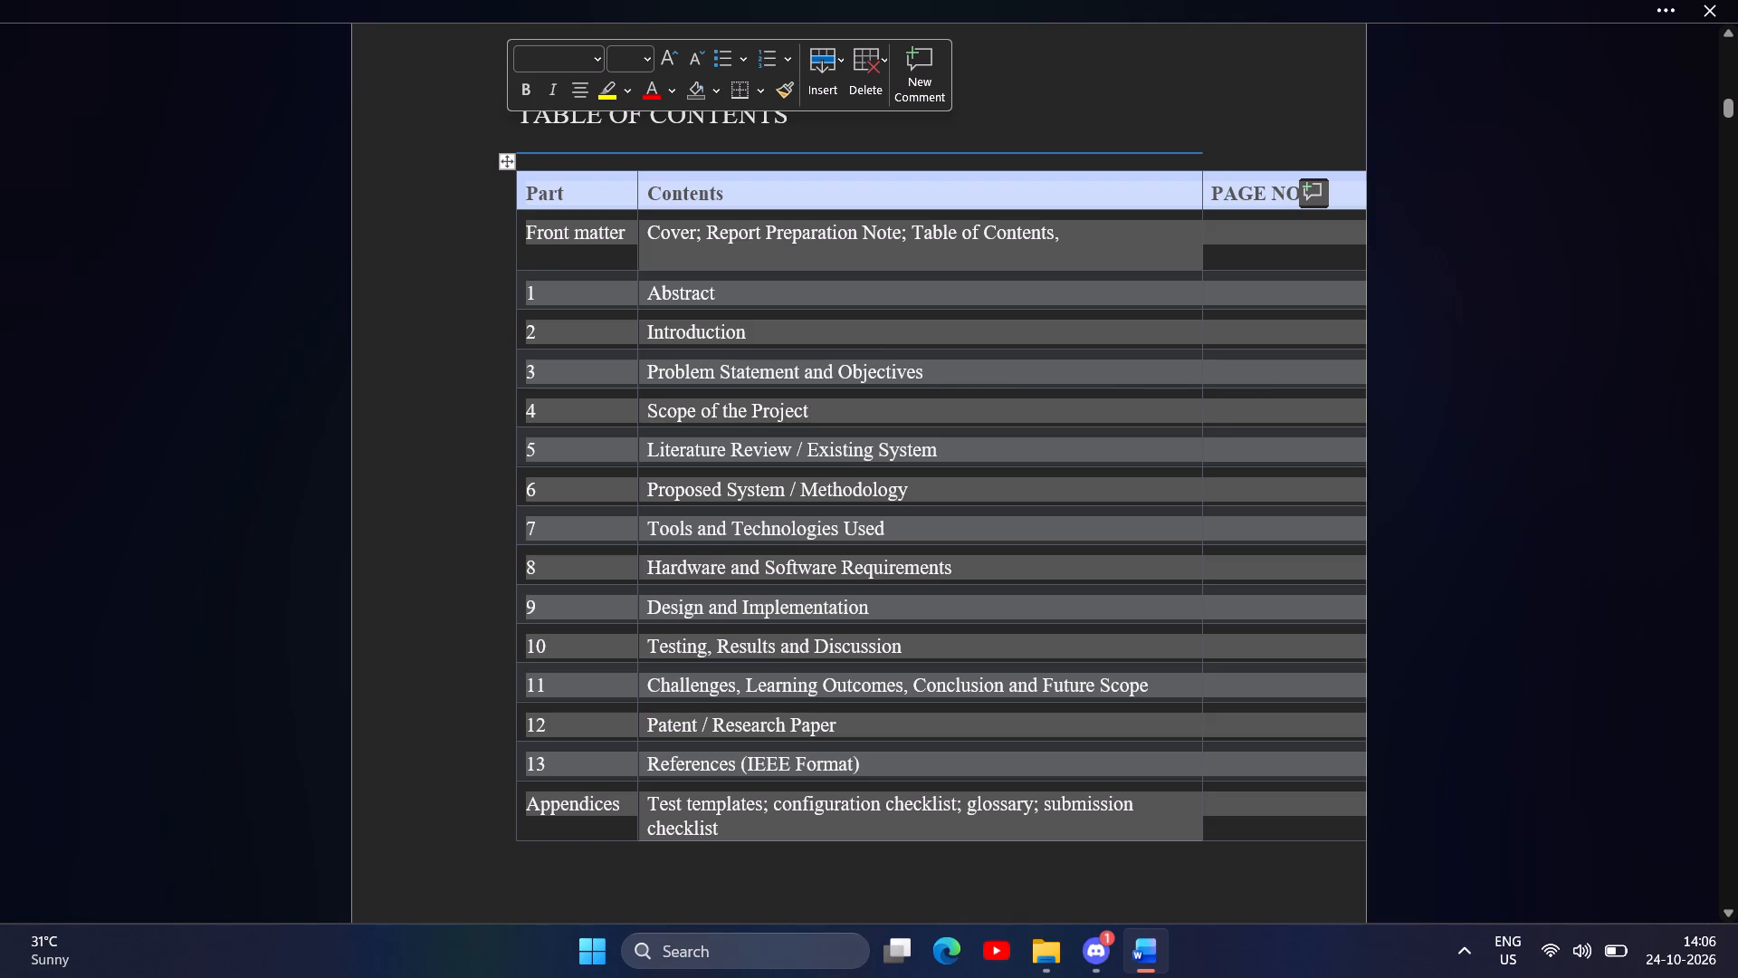
{"action": "left_click_drag", "start_coordinate": [508, 161], "coordinate": [478, 161]}
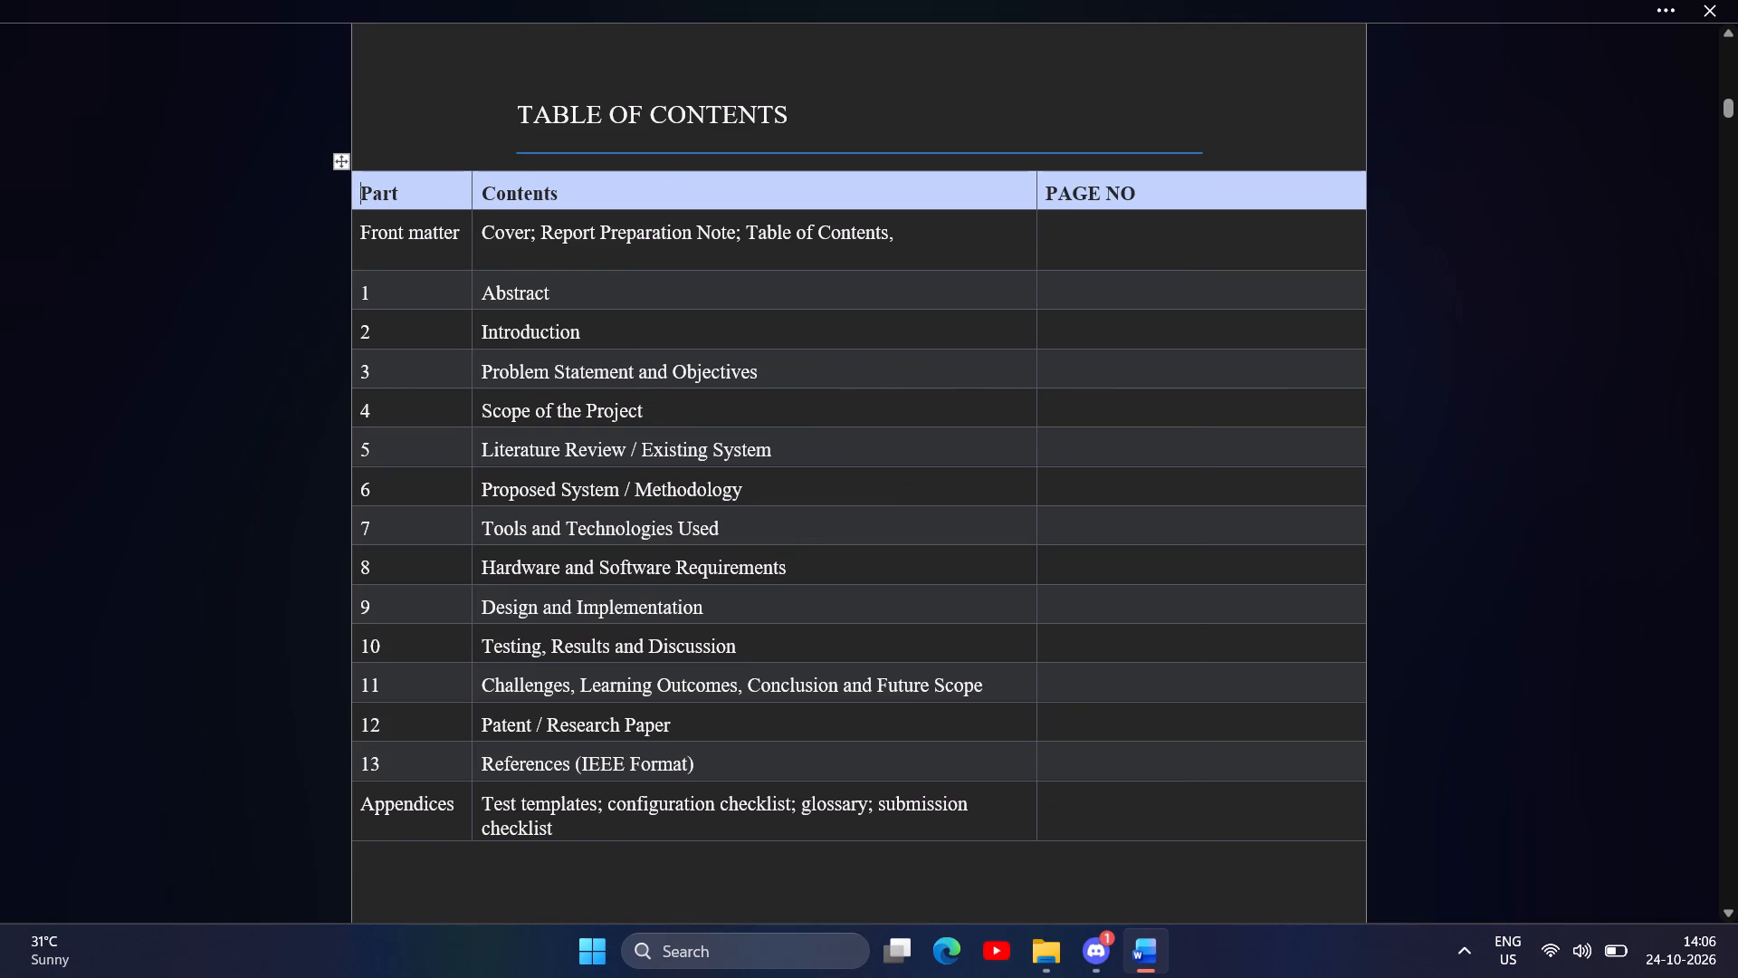
{"action": "left_click", "coordinate": [1600, 534]}
Lengthen the blue line under the "TABLE OF CONTENTS" heading so it reaches almost to the page's right edge.
{"action": "left_click", "coordinate": [521, 151]}
{"action": "left_click", "coordinate": [816, 153]}
{"action": "left_click_drag", "start_coordinate": [511, 144], "coordinate": [487, 146]}
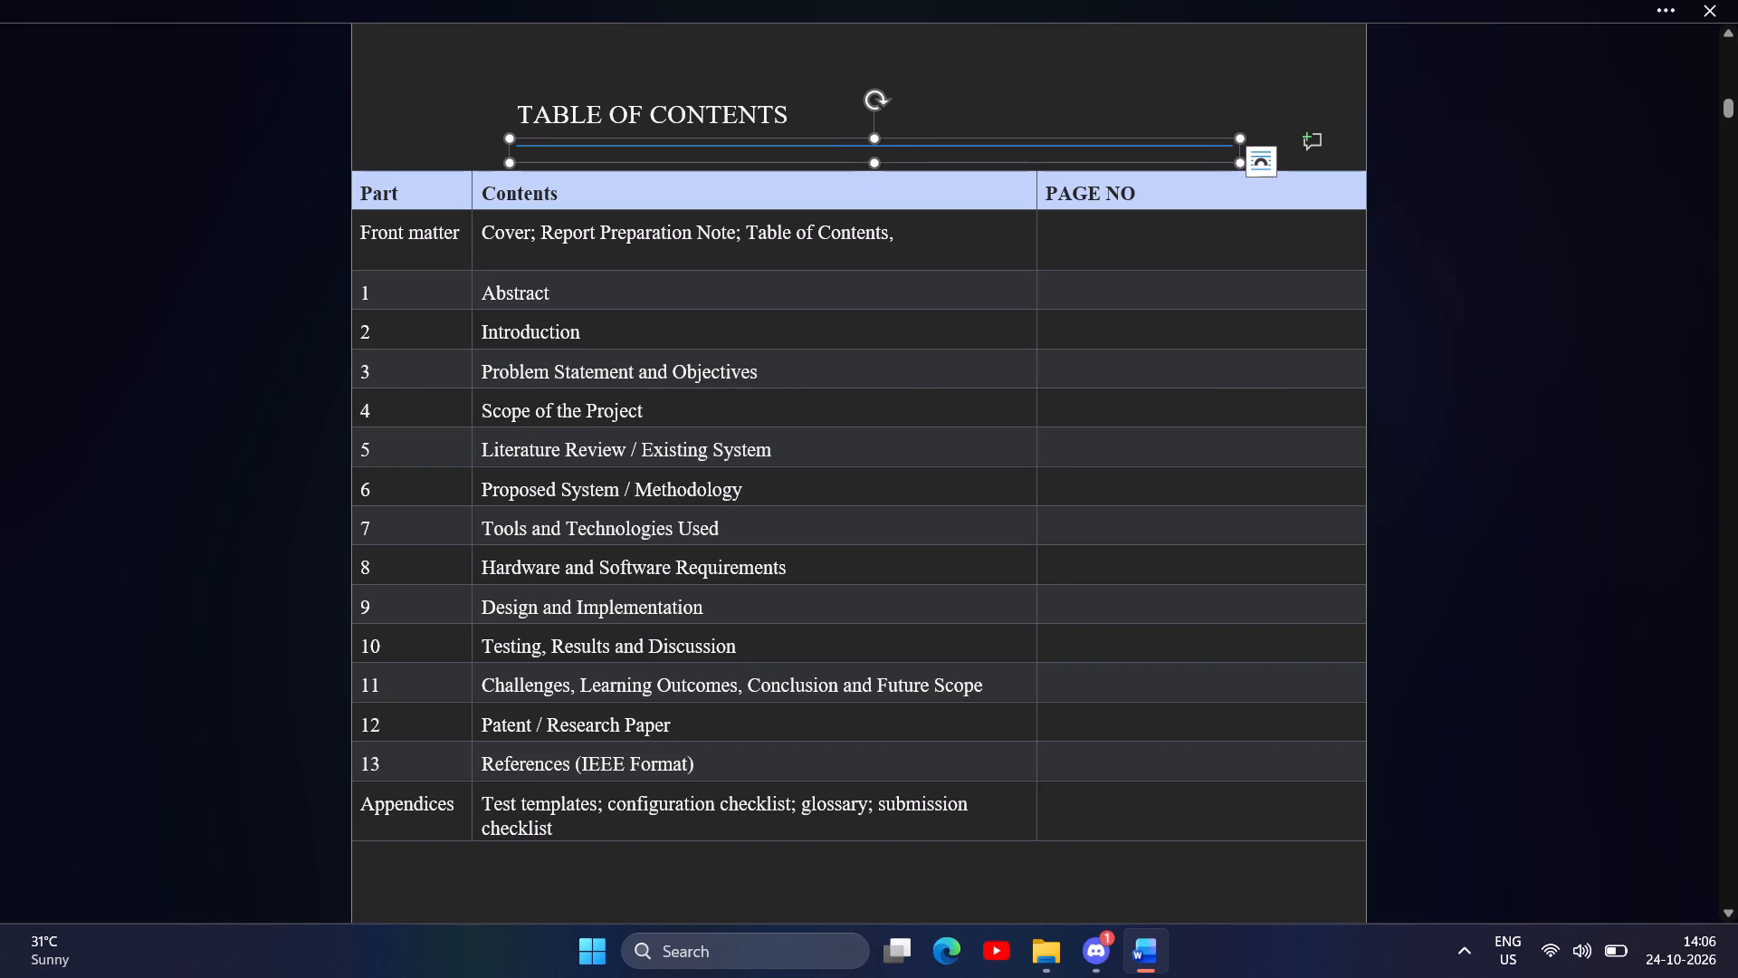
{"action": "left_click_drag", "start_coordinate": [882, 147], "coordinate": [753, 154]}
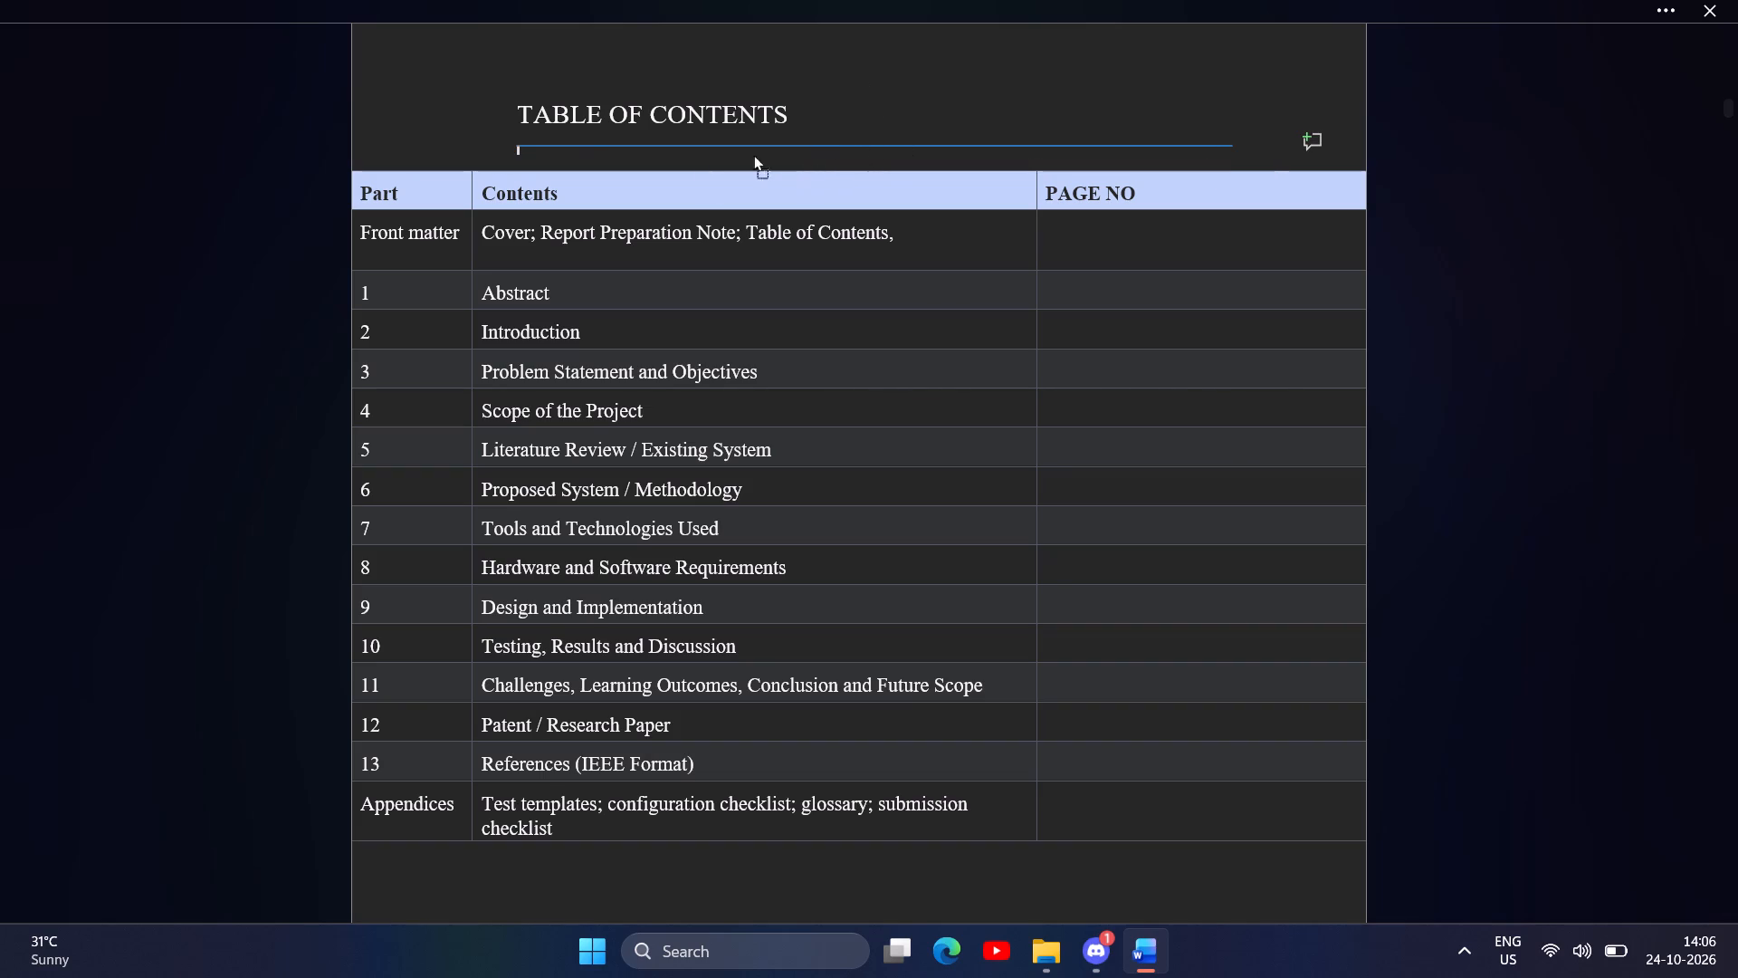
{"action": "left_click_drag", "start_coordinate": [753, 154], "coordinate": [683, 168]}
{"action": "left_click_drag", "start_coordinate": [700, 148], "coordinate": [697, 148]}
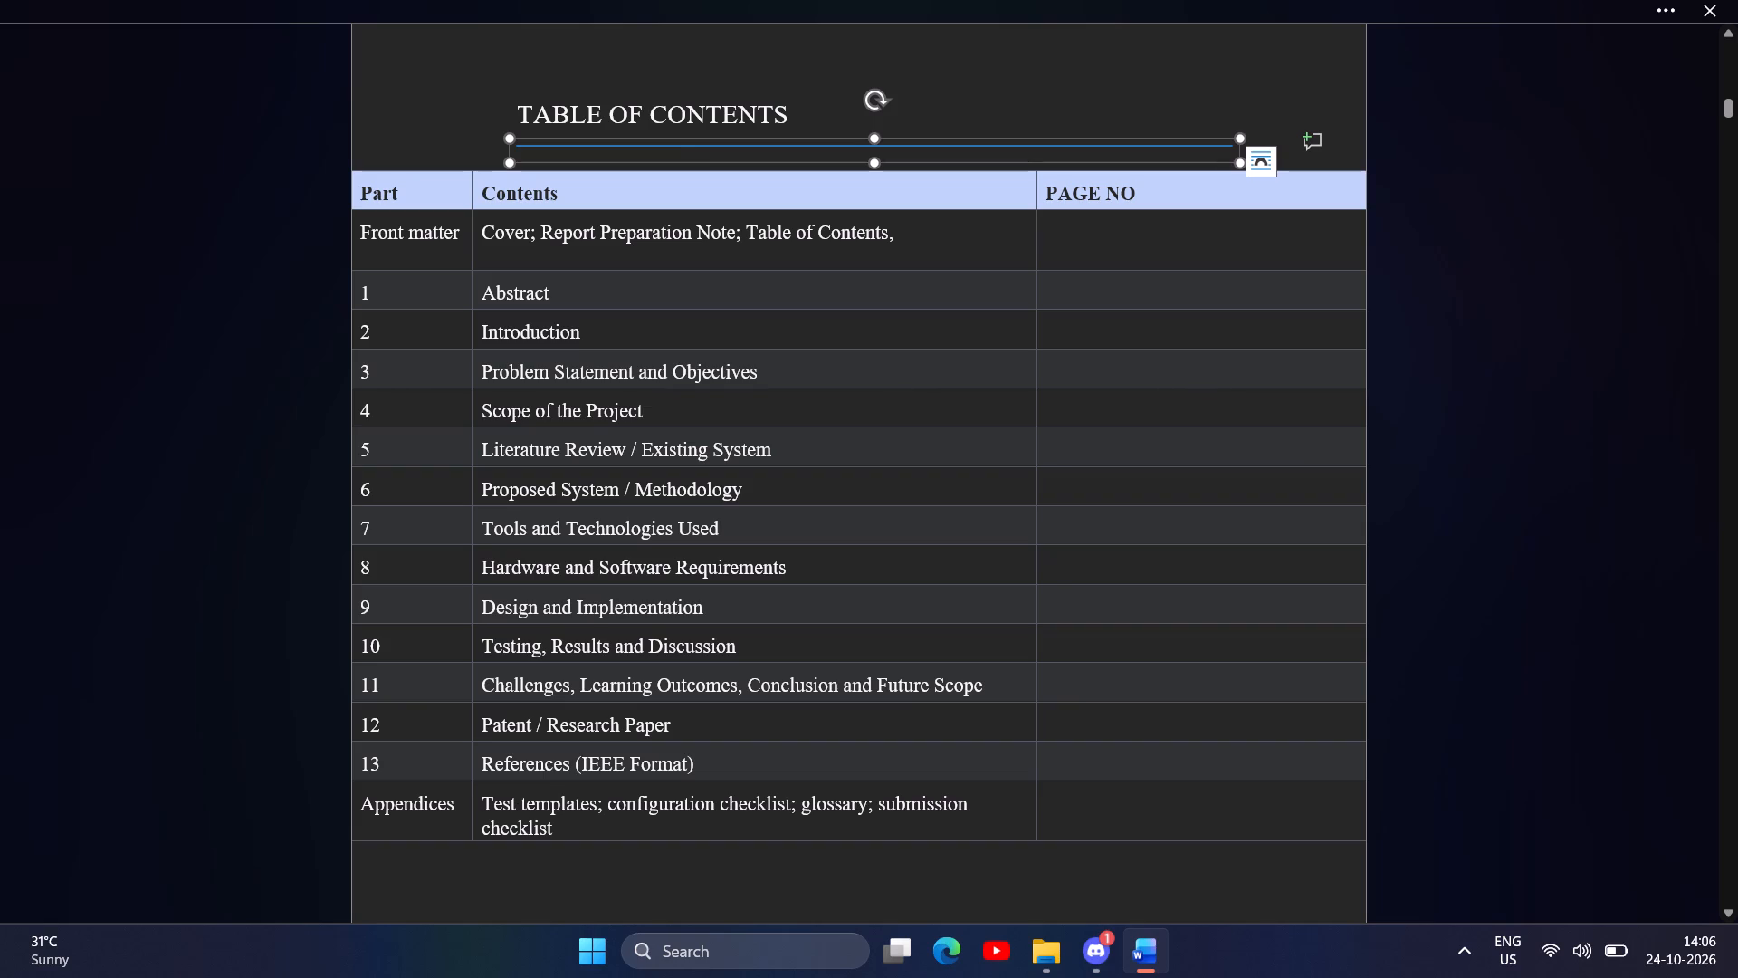
{"action": "left_click_drag", "start_coordinate": [697, 148], "coordinate": [633, 144]}
{"action": "left_click_drag", "start_coordinate": [512, 139], "coordinate": [417, 143]}
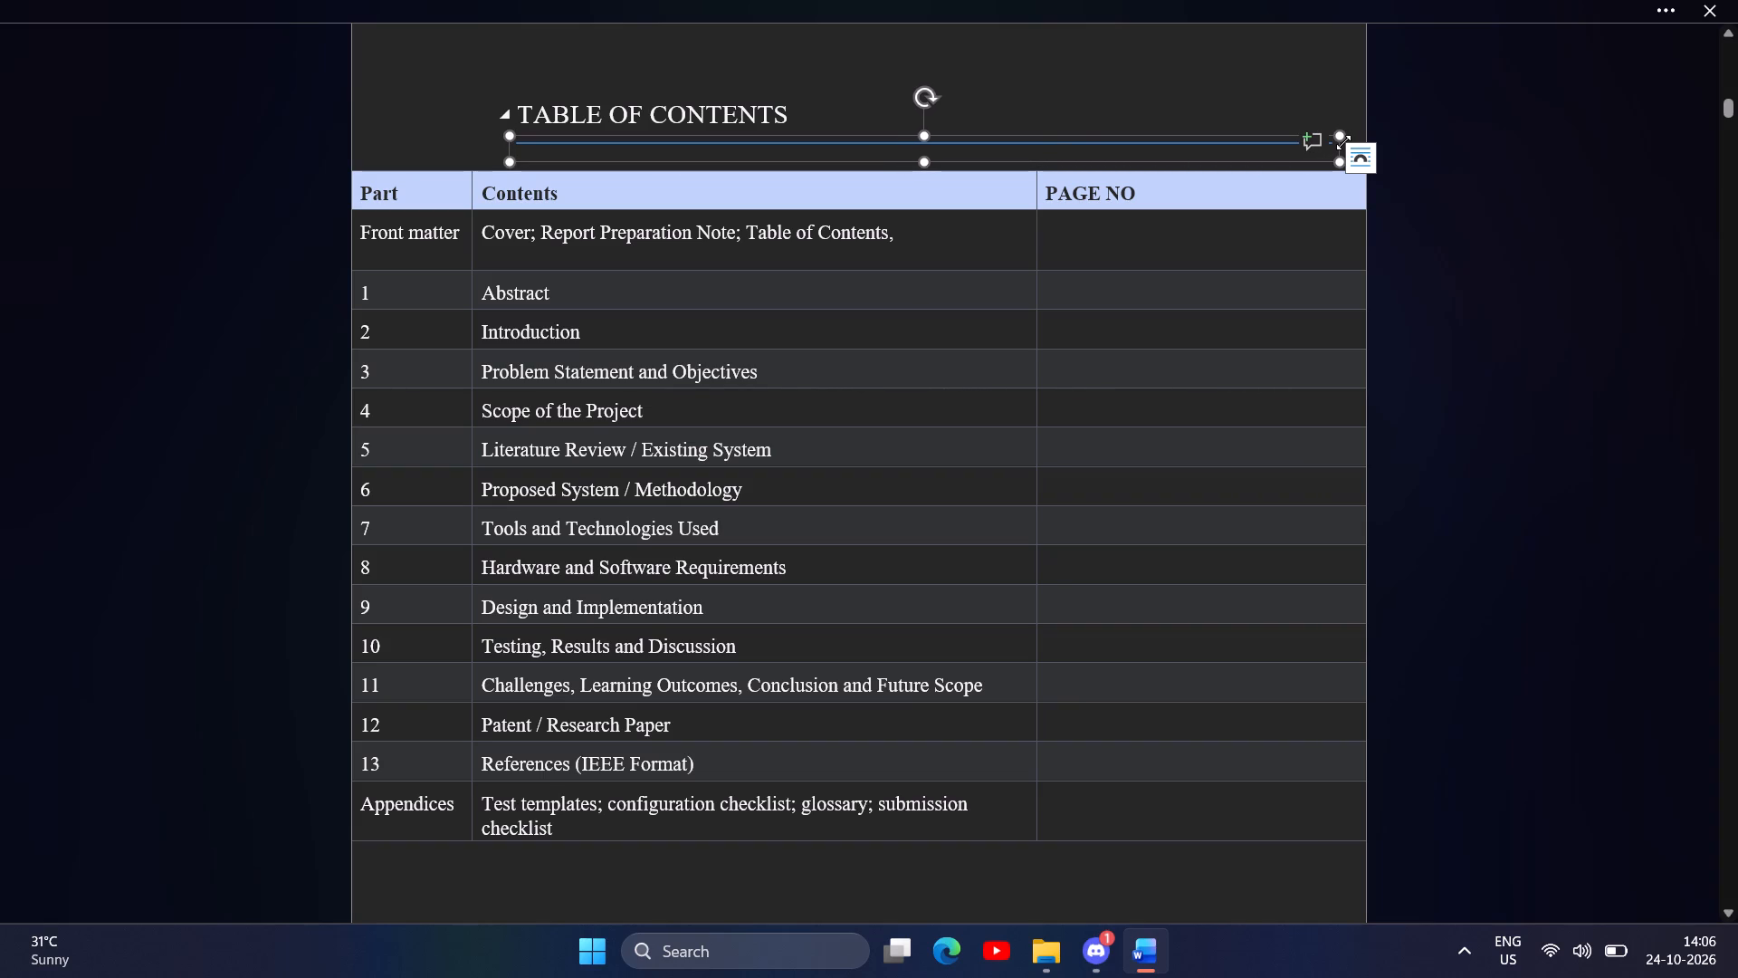
{"action": "left_click_drag", "start_coordinate": [1343, 142], "coordinate": [1387, 127]}
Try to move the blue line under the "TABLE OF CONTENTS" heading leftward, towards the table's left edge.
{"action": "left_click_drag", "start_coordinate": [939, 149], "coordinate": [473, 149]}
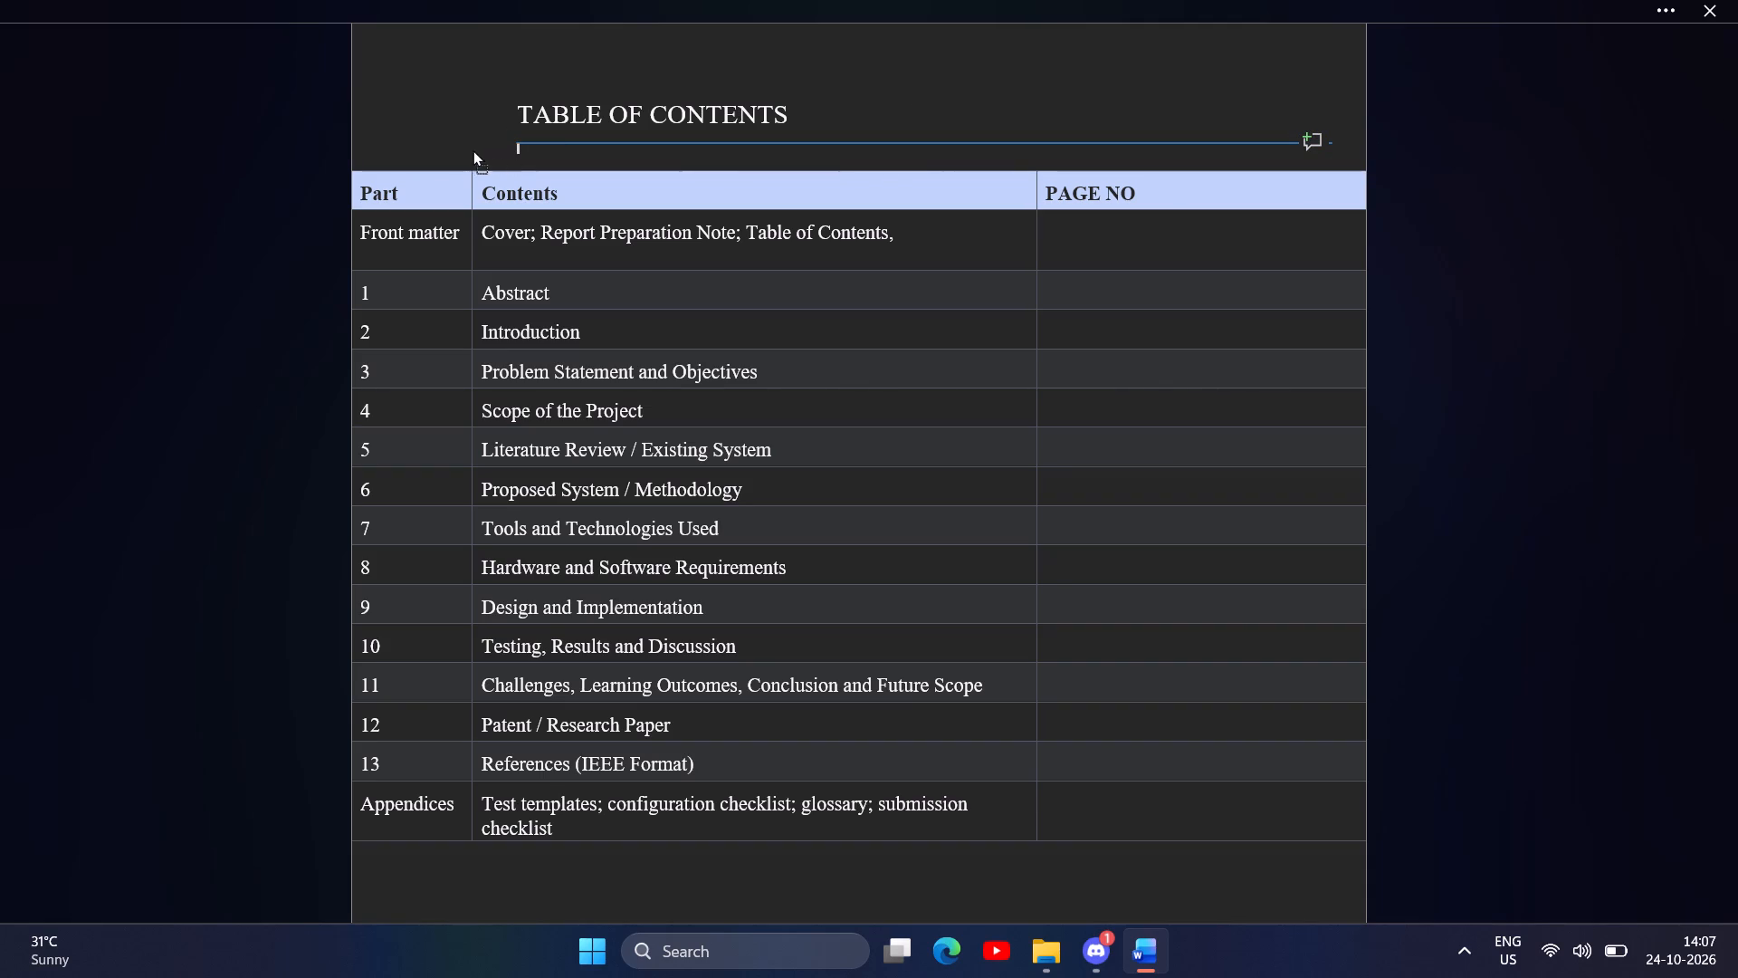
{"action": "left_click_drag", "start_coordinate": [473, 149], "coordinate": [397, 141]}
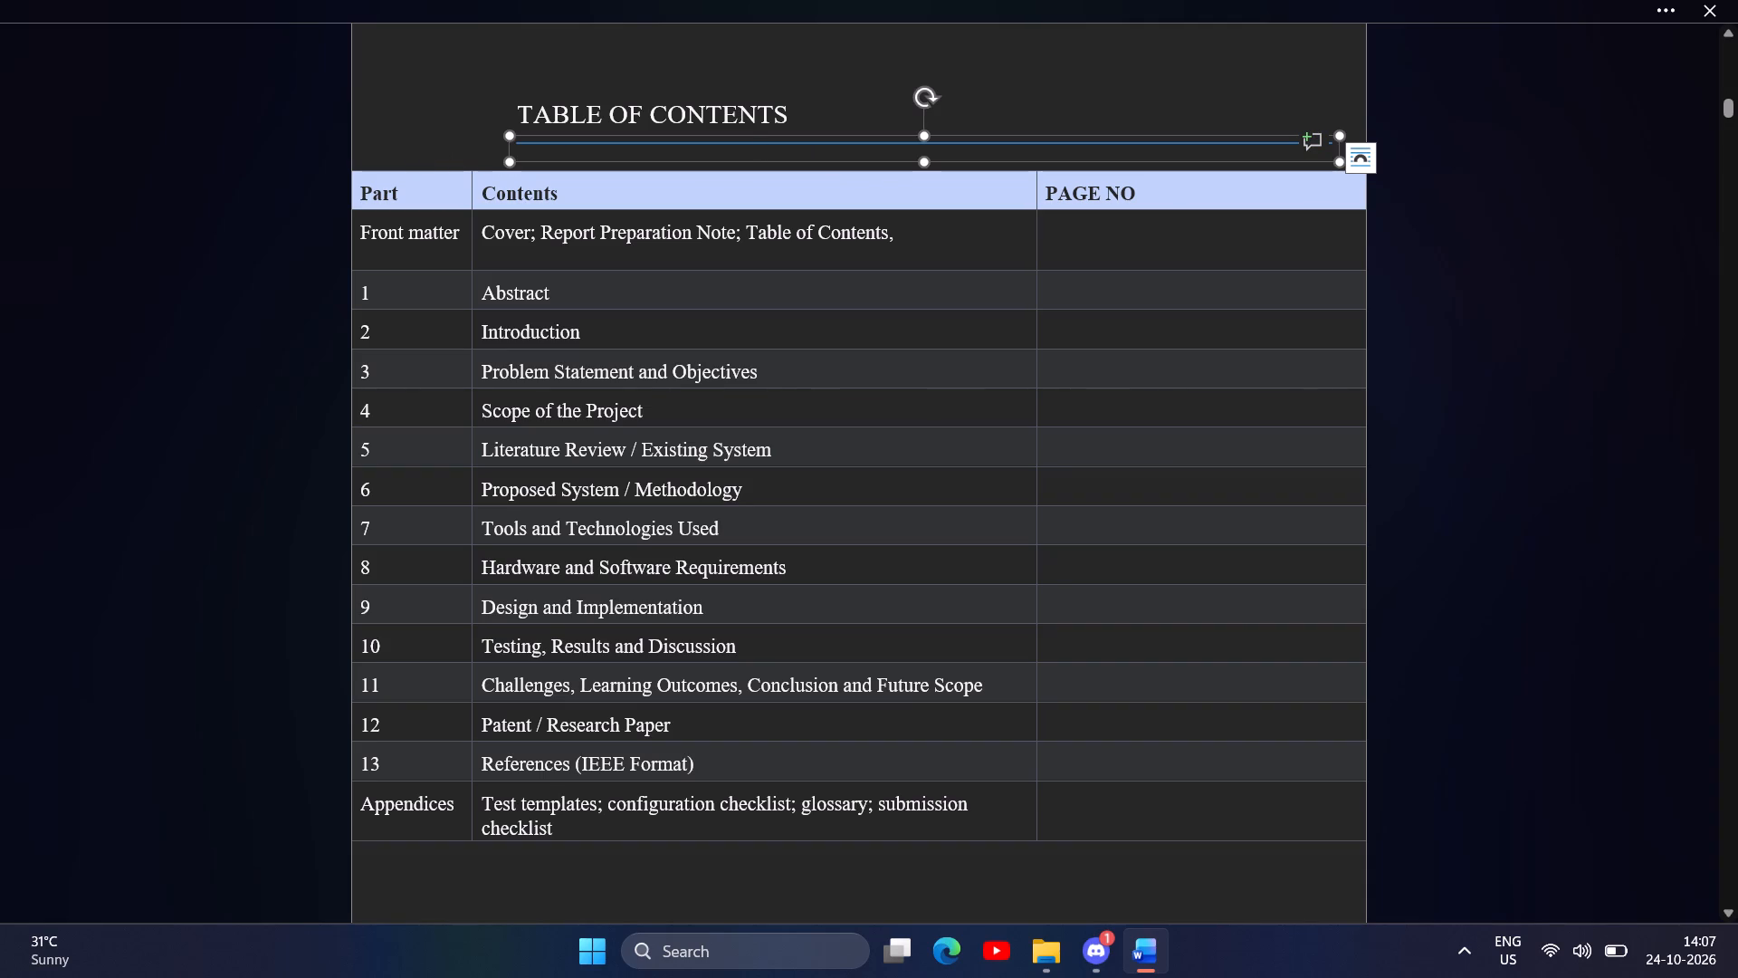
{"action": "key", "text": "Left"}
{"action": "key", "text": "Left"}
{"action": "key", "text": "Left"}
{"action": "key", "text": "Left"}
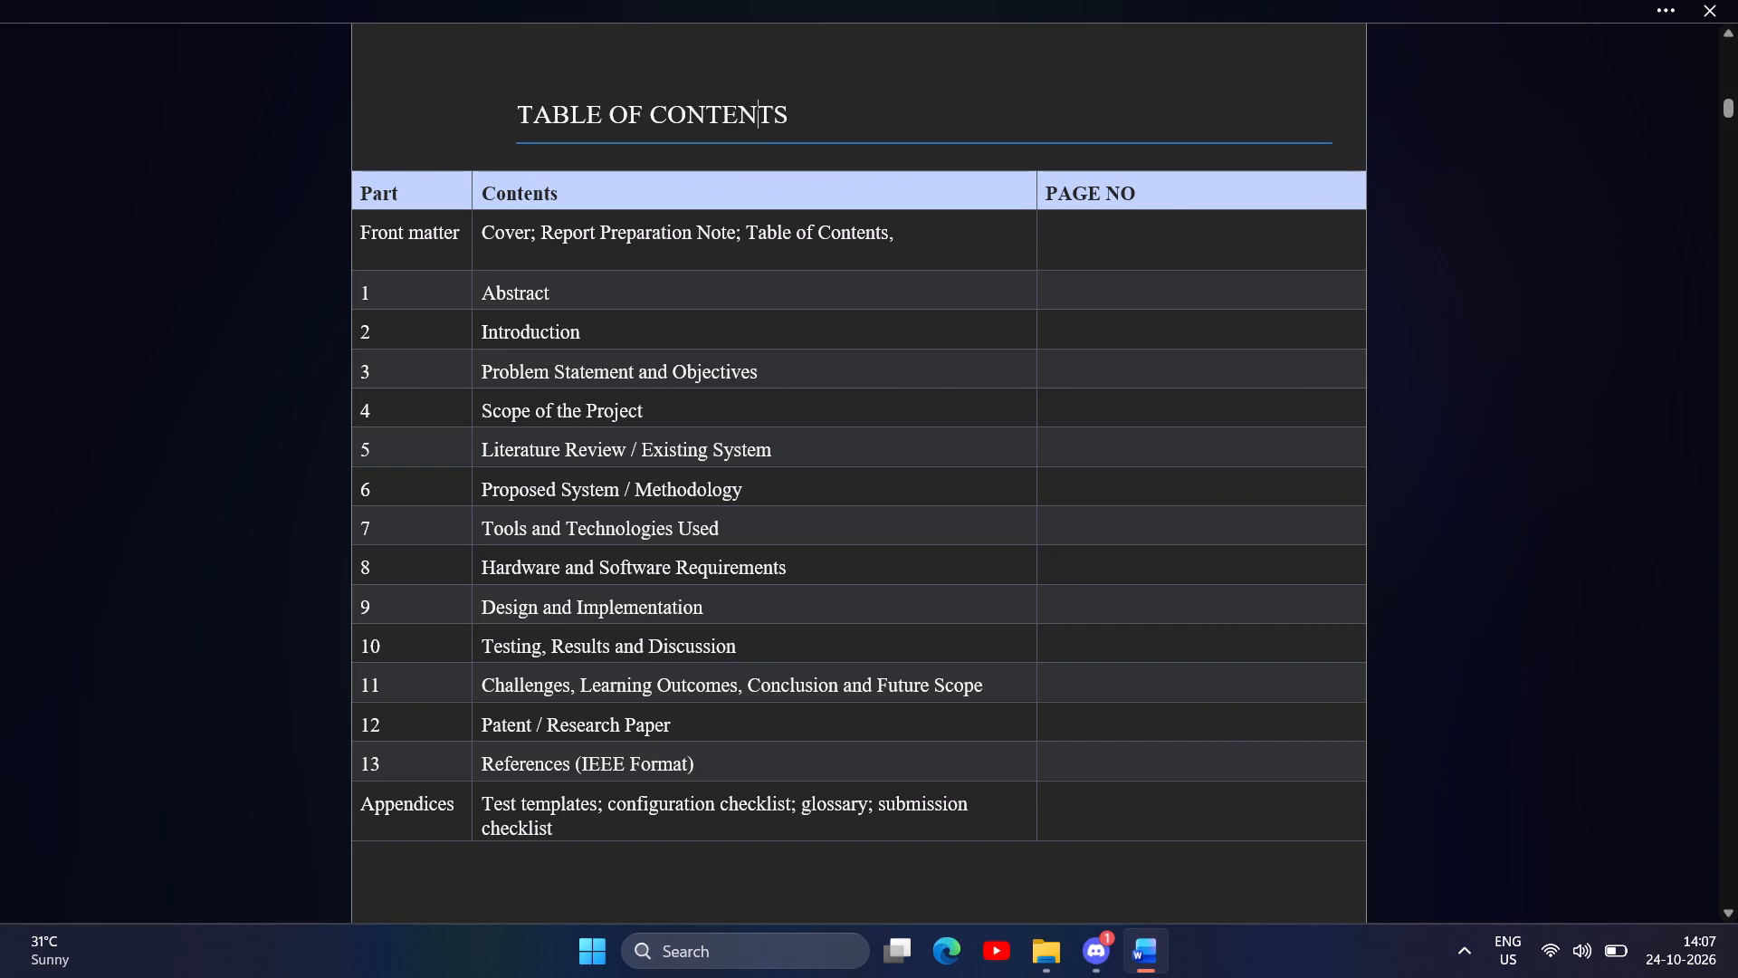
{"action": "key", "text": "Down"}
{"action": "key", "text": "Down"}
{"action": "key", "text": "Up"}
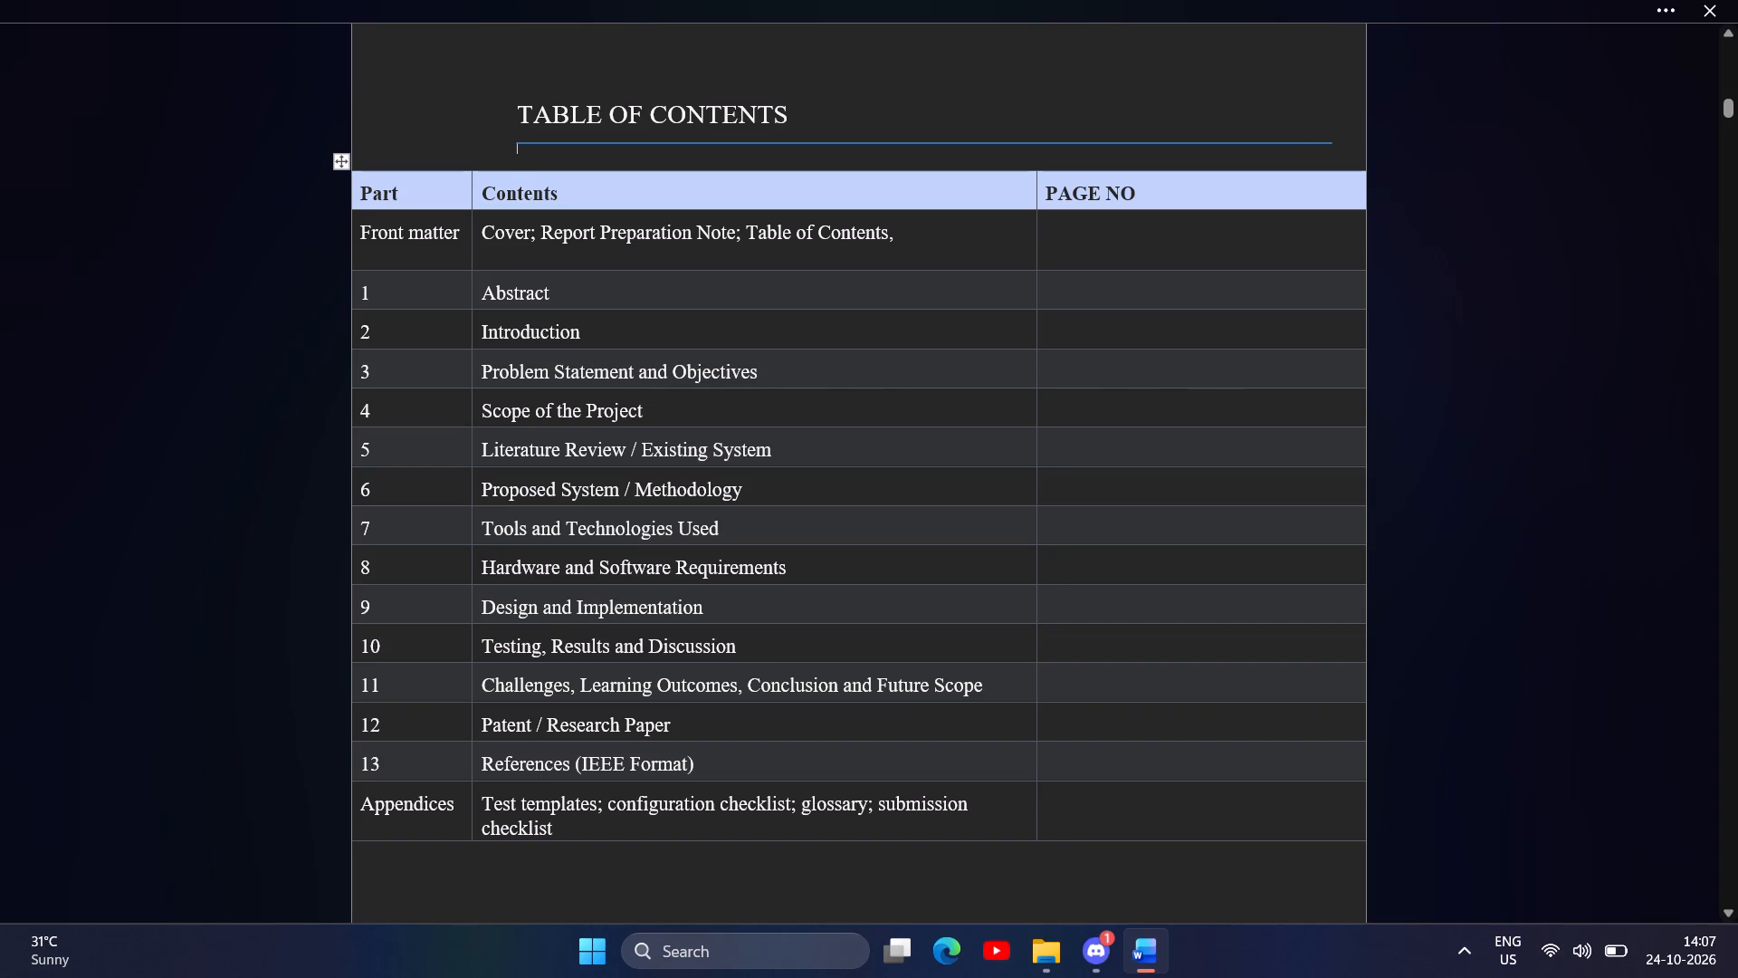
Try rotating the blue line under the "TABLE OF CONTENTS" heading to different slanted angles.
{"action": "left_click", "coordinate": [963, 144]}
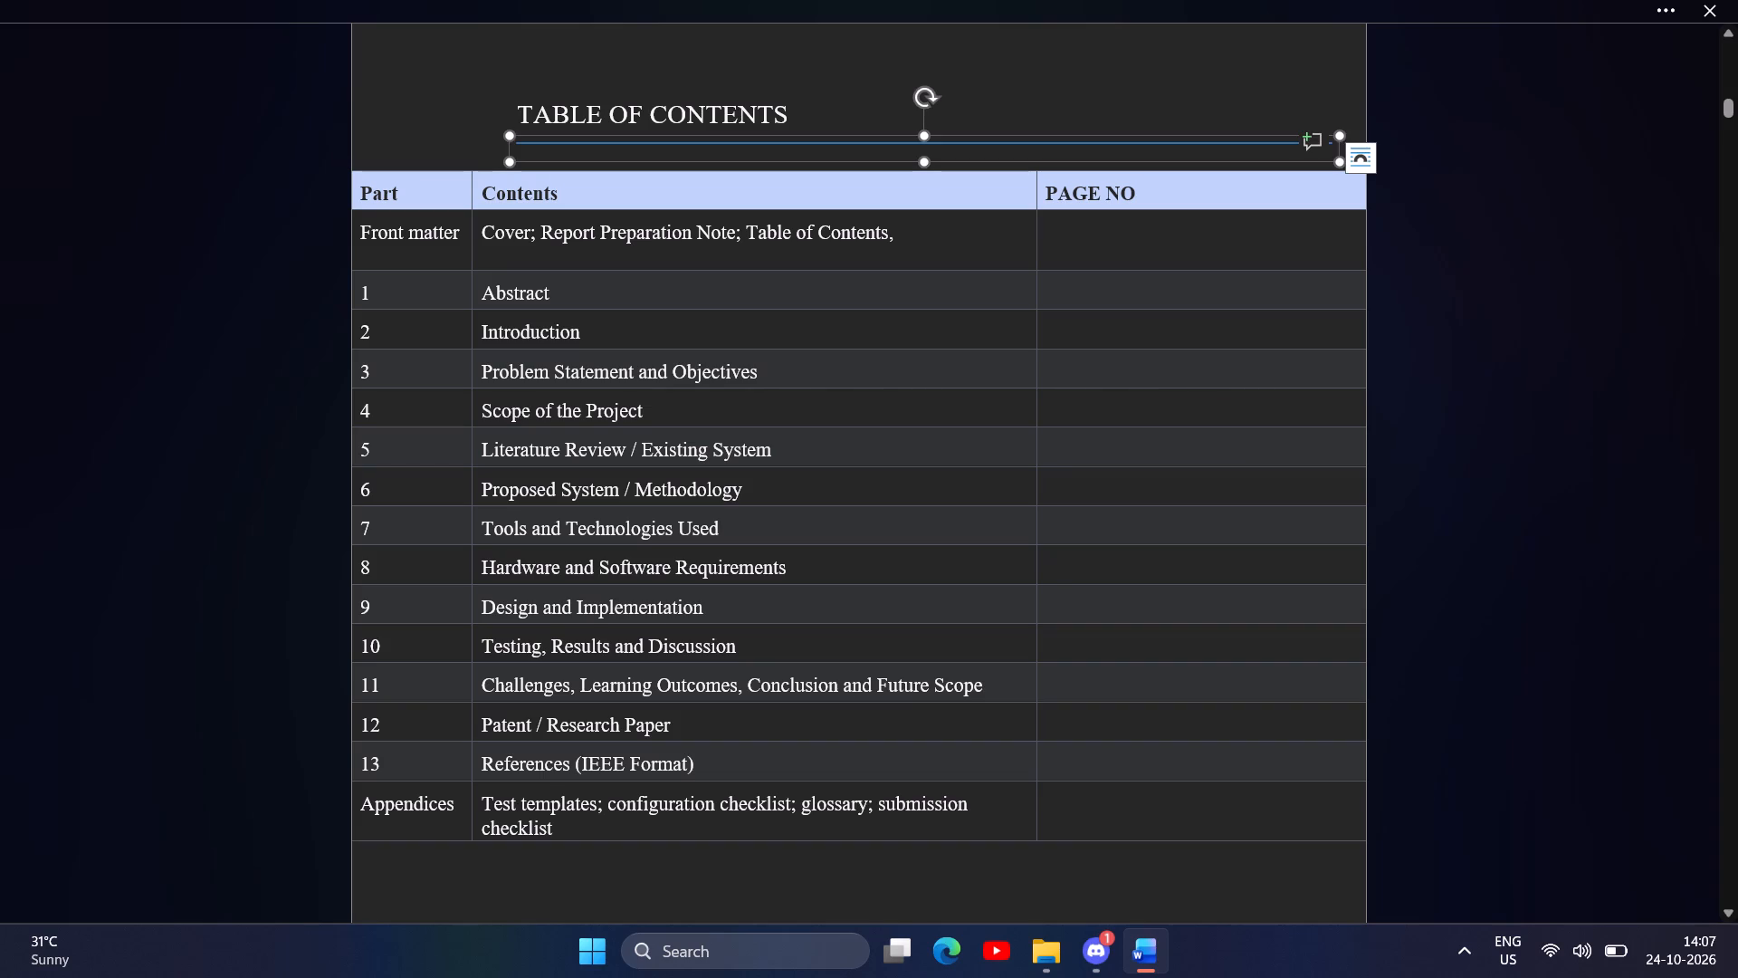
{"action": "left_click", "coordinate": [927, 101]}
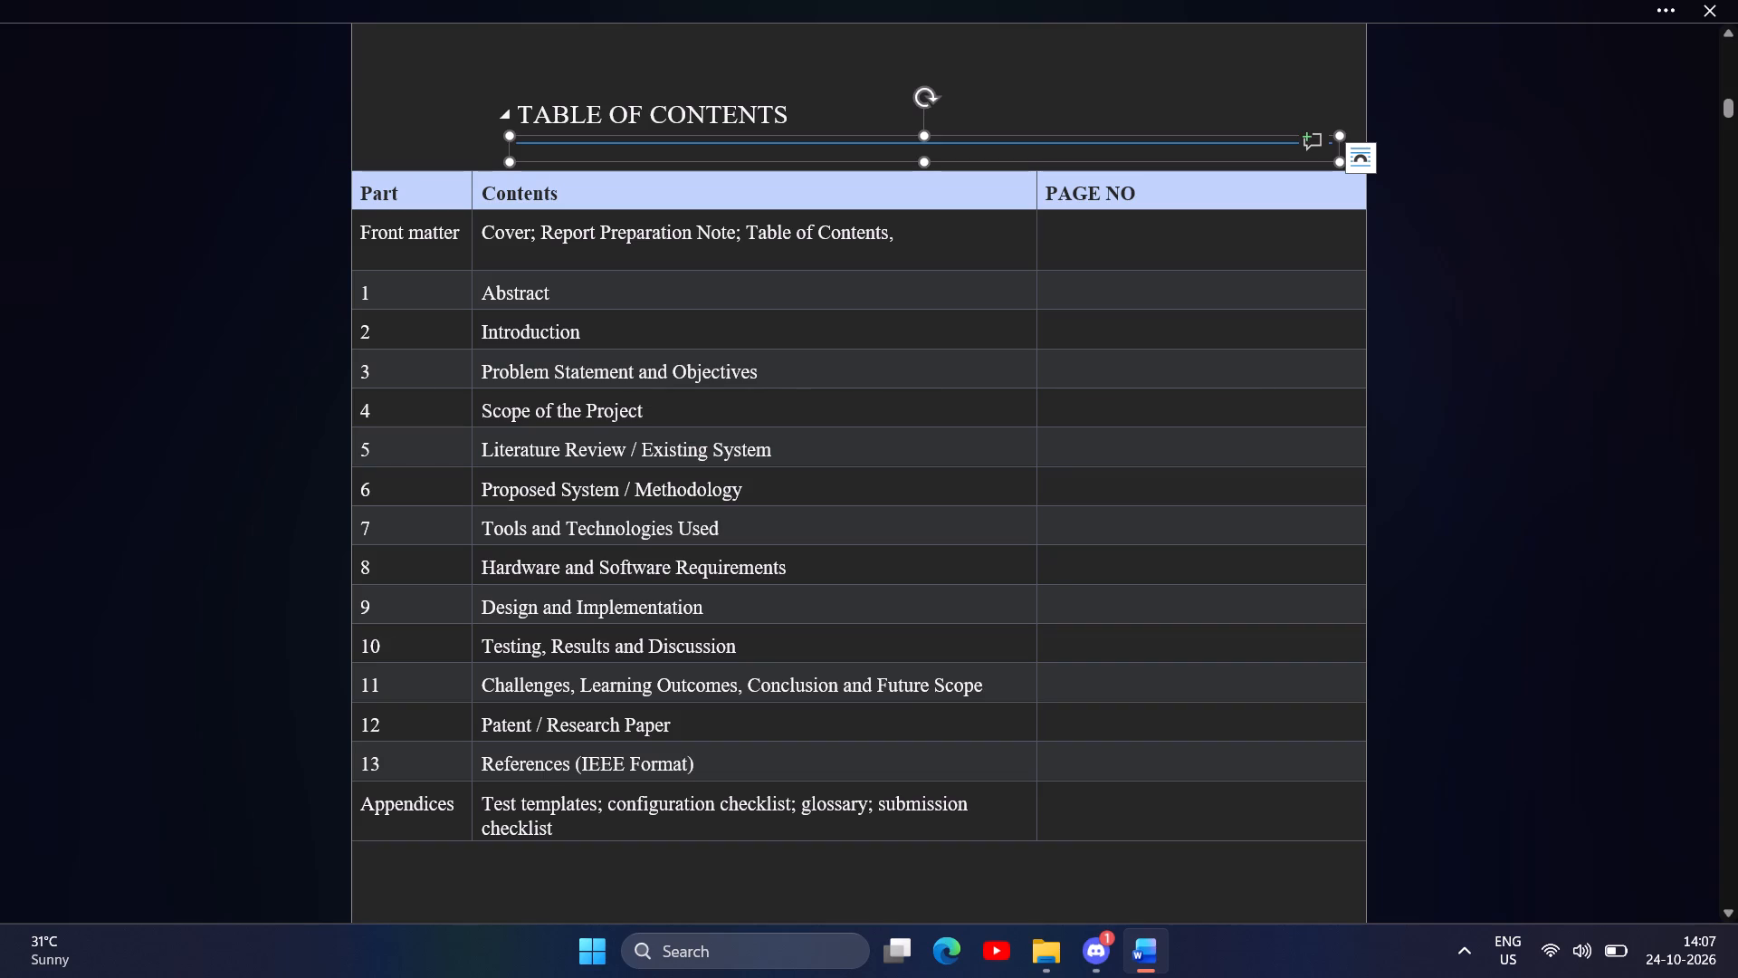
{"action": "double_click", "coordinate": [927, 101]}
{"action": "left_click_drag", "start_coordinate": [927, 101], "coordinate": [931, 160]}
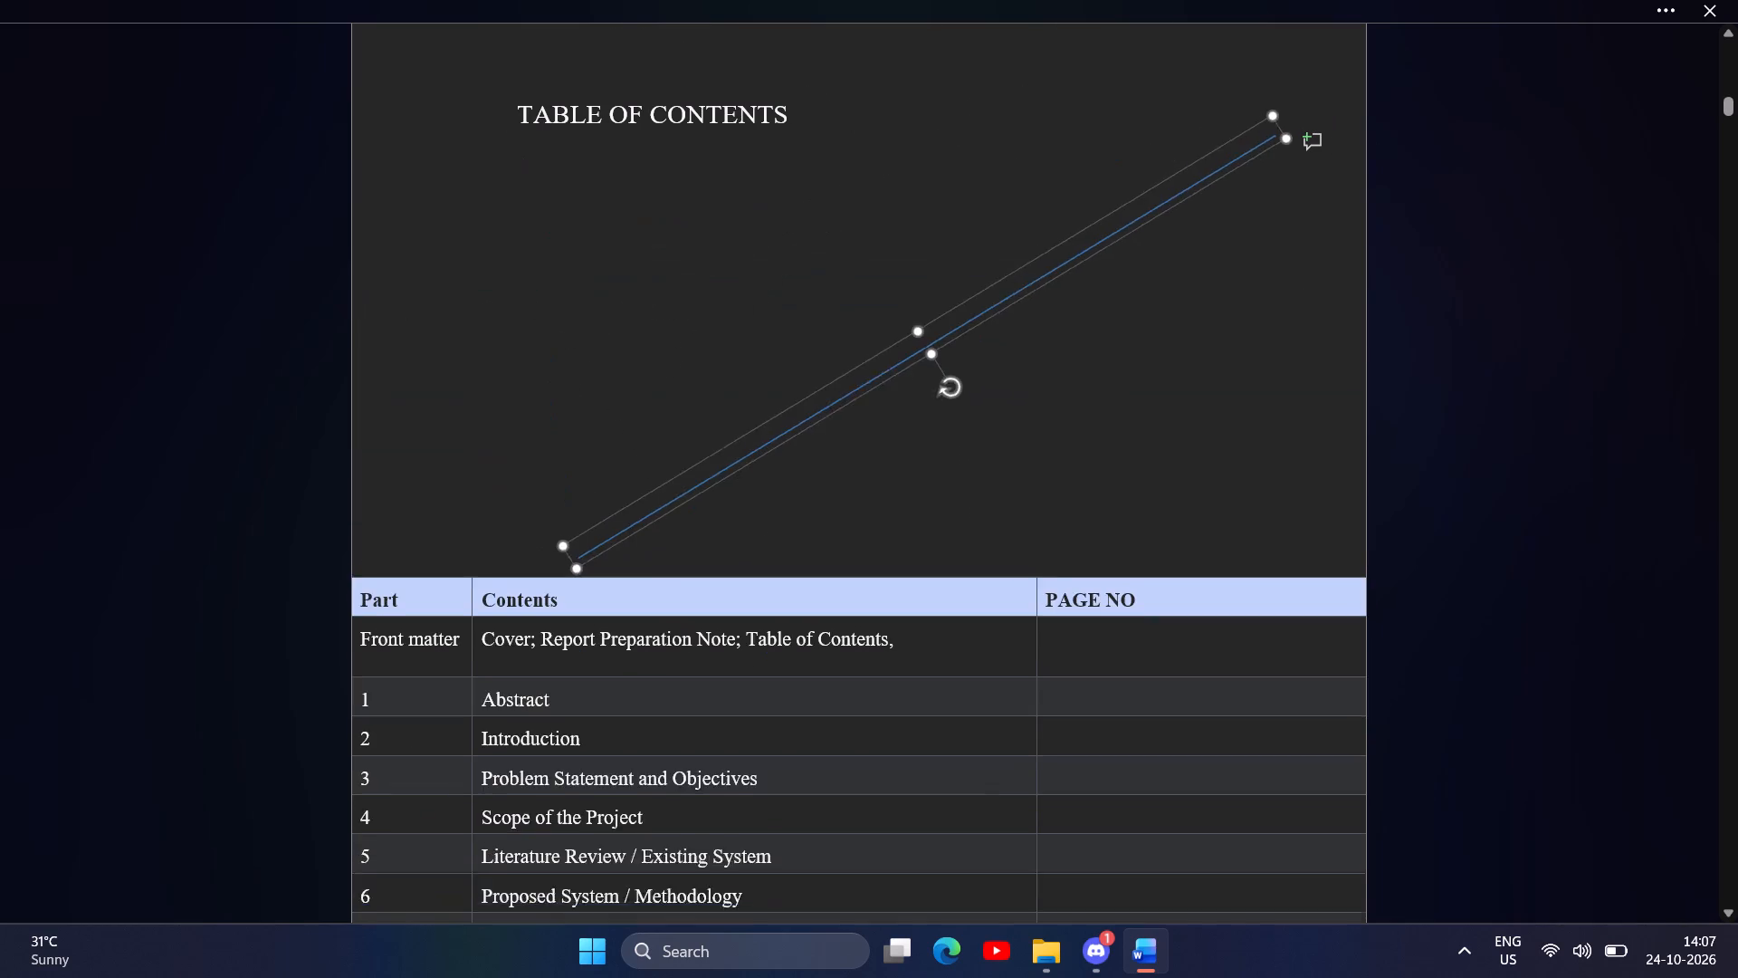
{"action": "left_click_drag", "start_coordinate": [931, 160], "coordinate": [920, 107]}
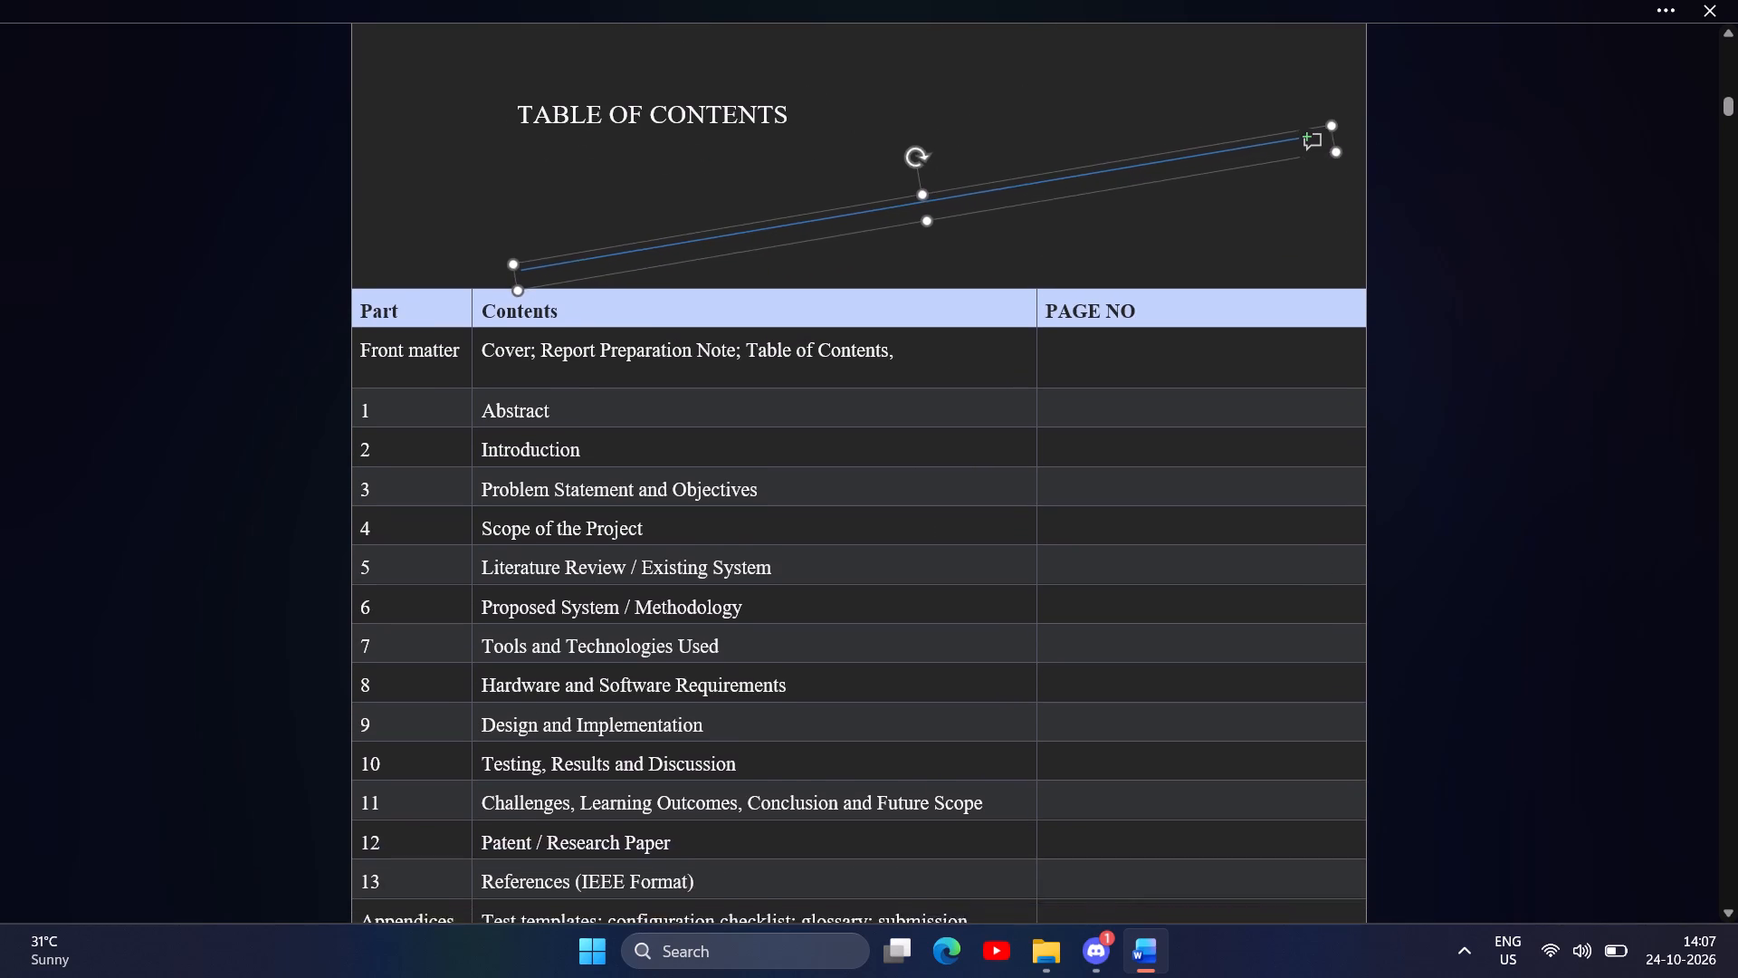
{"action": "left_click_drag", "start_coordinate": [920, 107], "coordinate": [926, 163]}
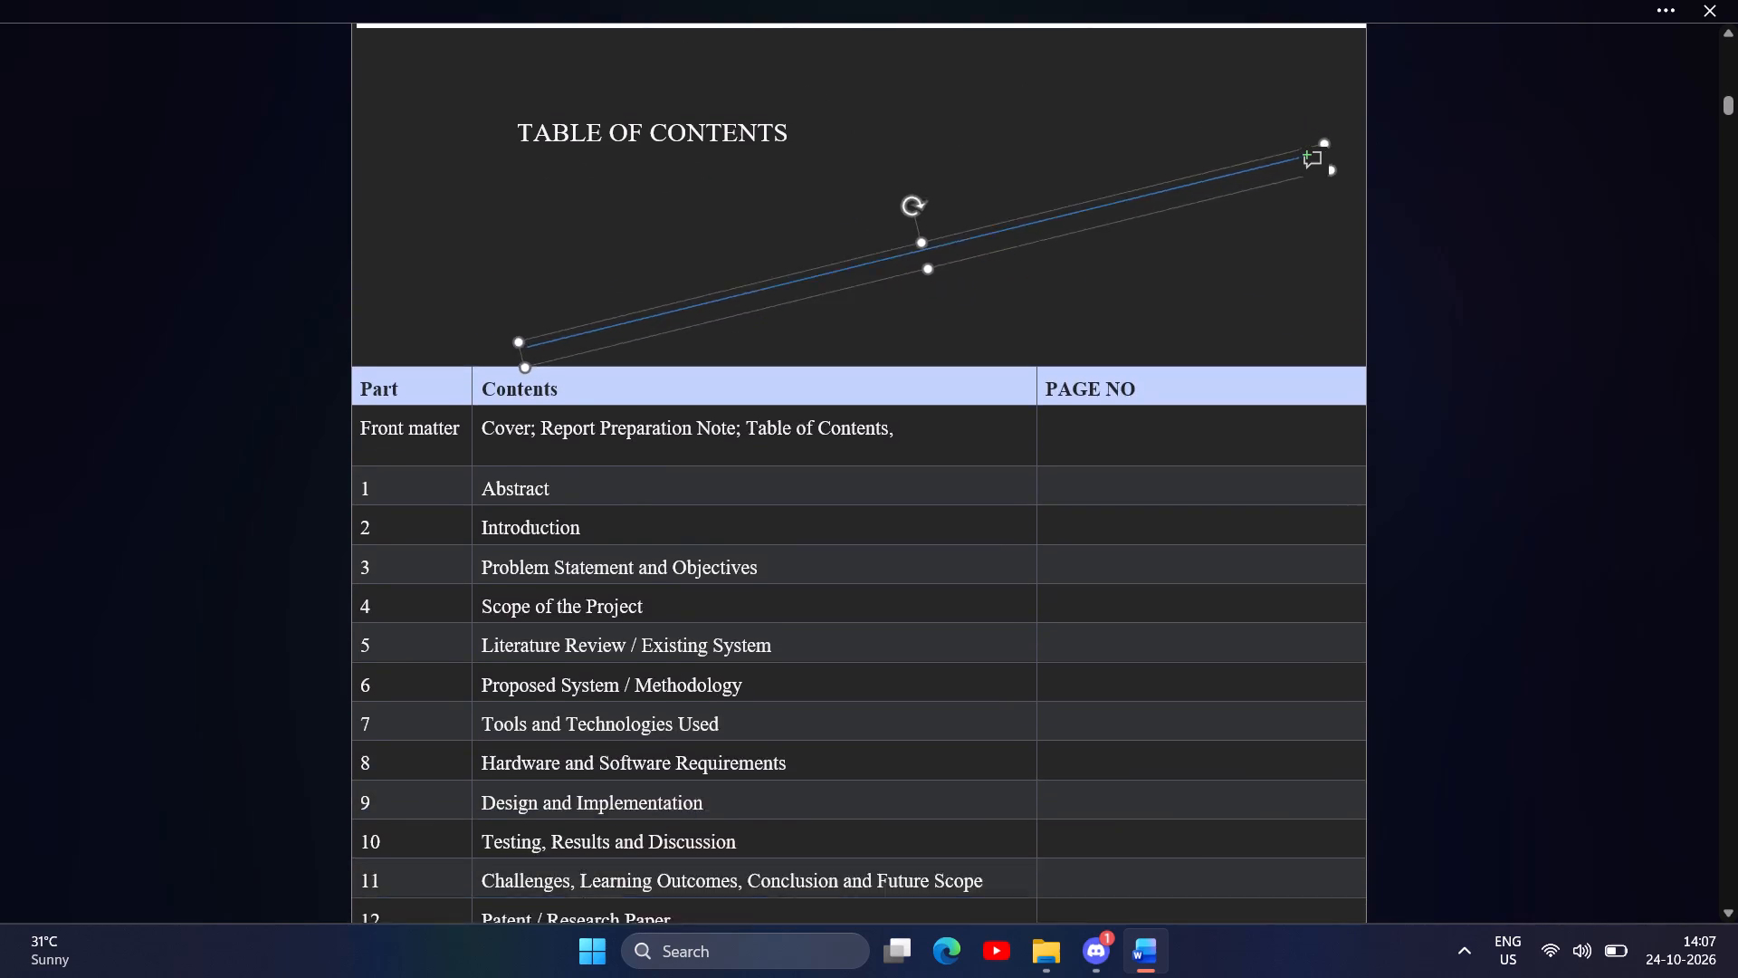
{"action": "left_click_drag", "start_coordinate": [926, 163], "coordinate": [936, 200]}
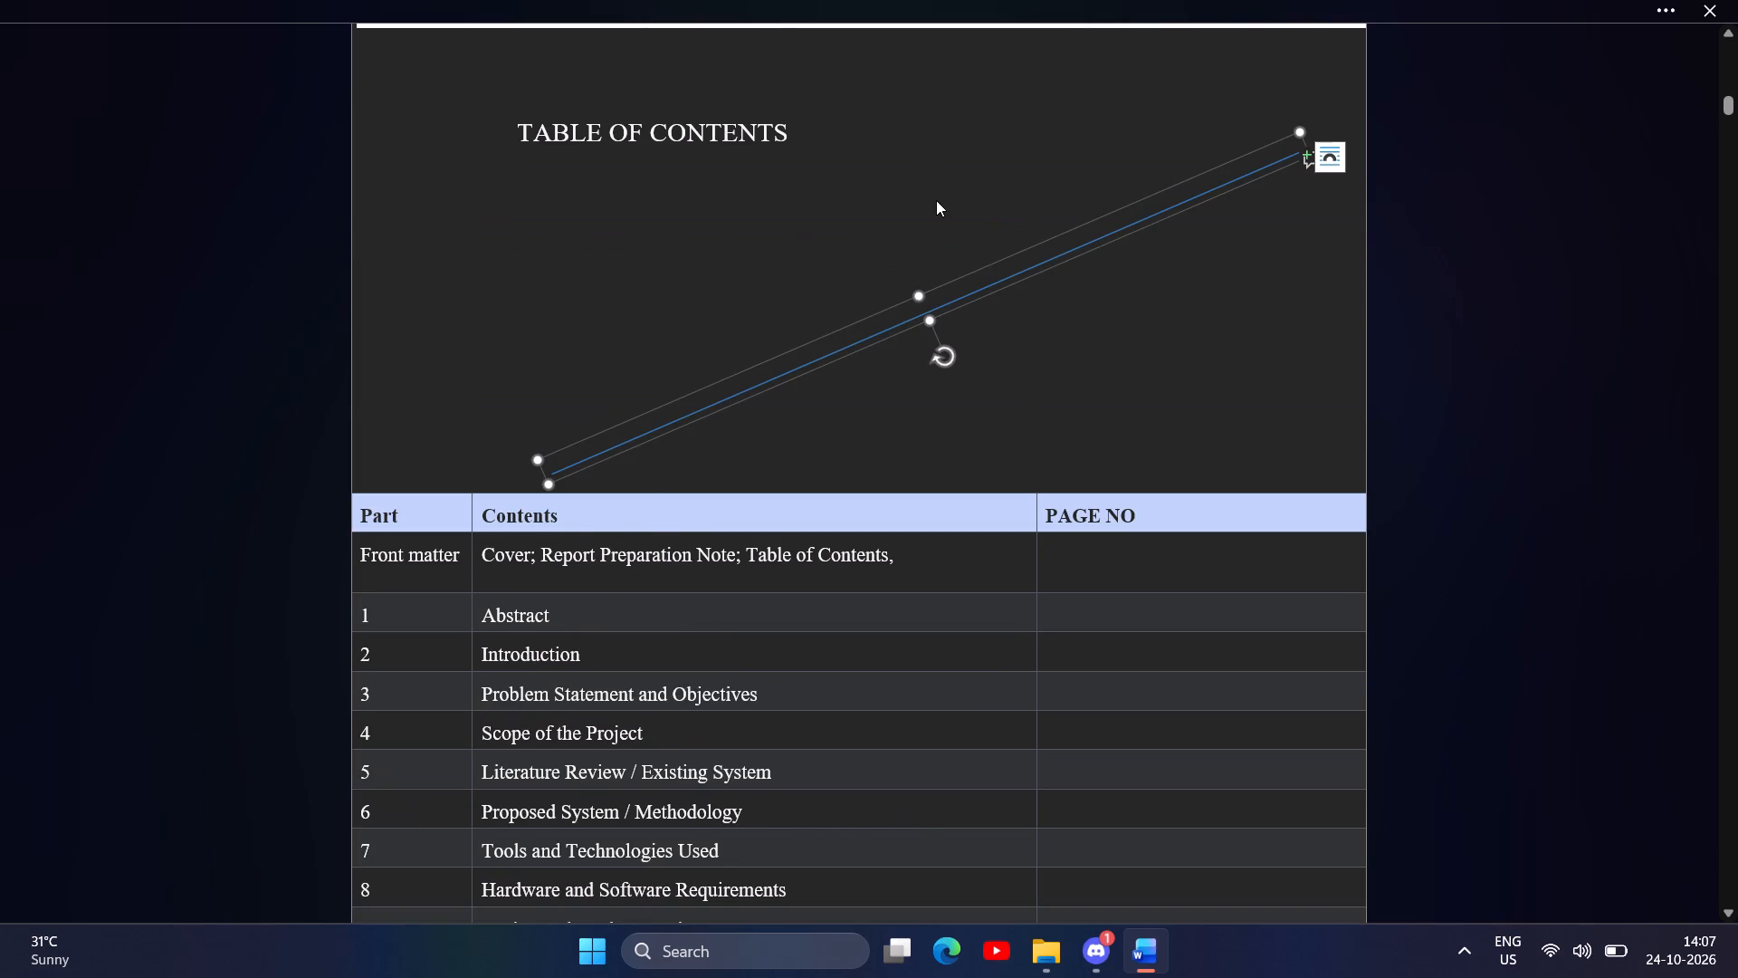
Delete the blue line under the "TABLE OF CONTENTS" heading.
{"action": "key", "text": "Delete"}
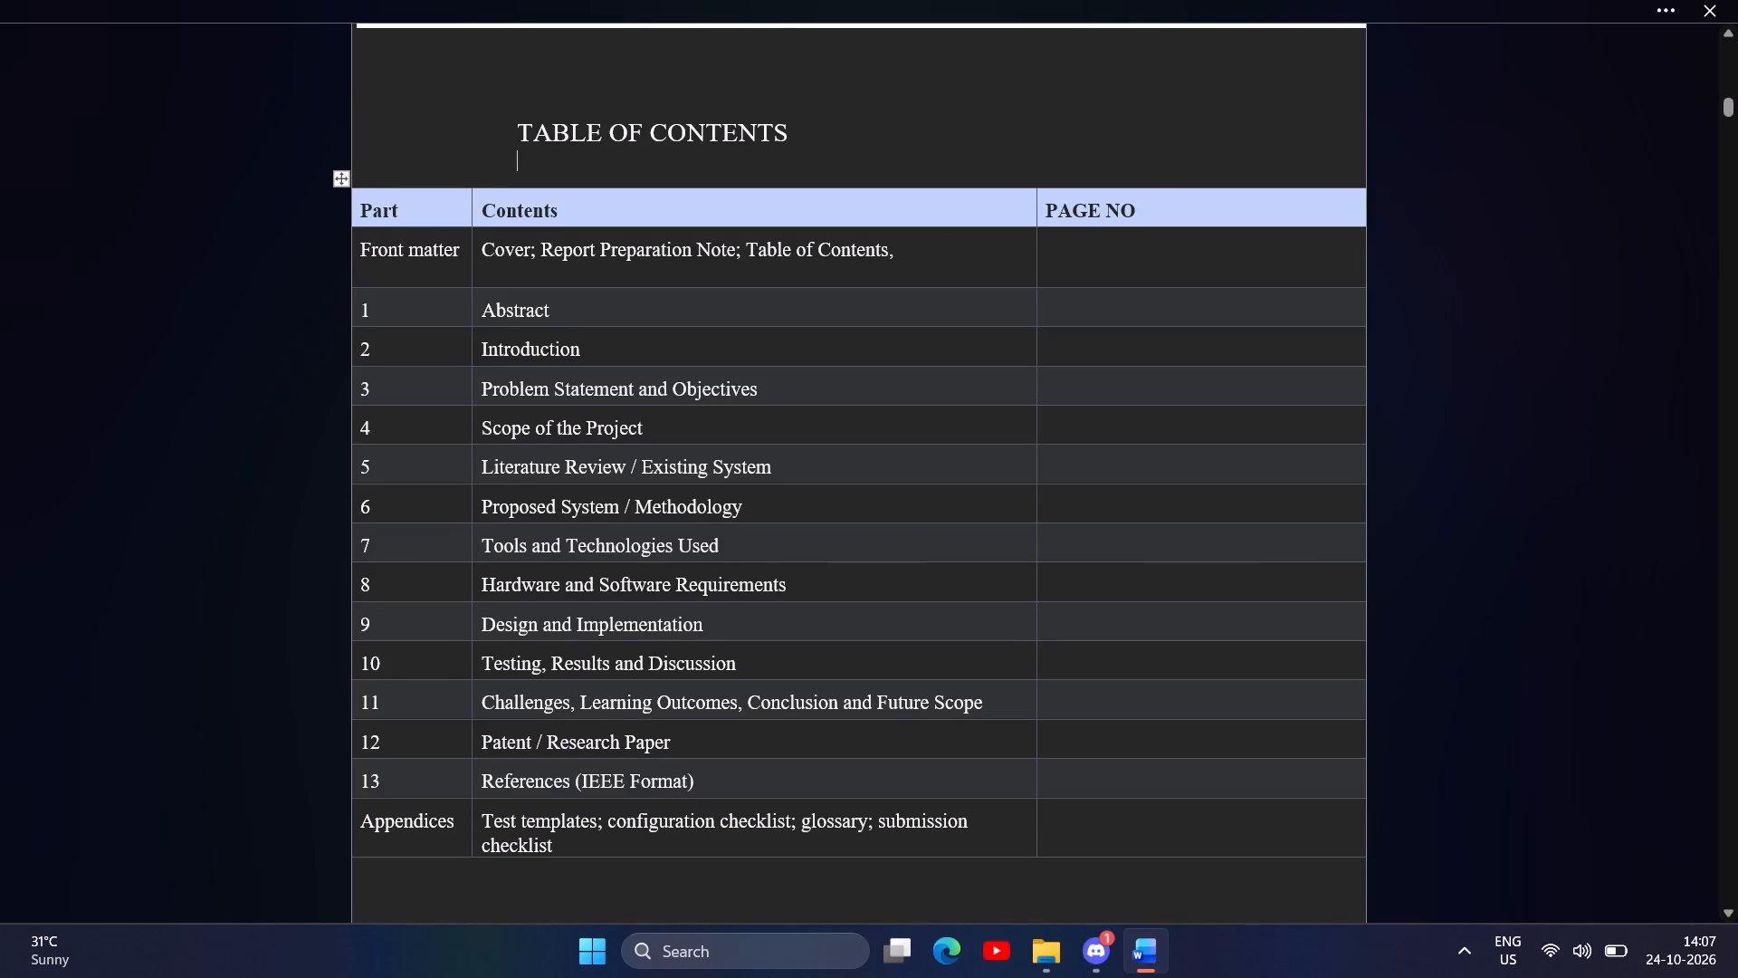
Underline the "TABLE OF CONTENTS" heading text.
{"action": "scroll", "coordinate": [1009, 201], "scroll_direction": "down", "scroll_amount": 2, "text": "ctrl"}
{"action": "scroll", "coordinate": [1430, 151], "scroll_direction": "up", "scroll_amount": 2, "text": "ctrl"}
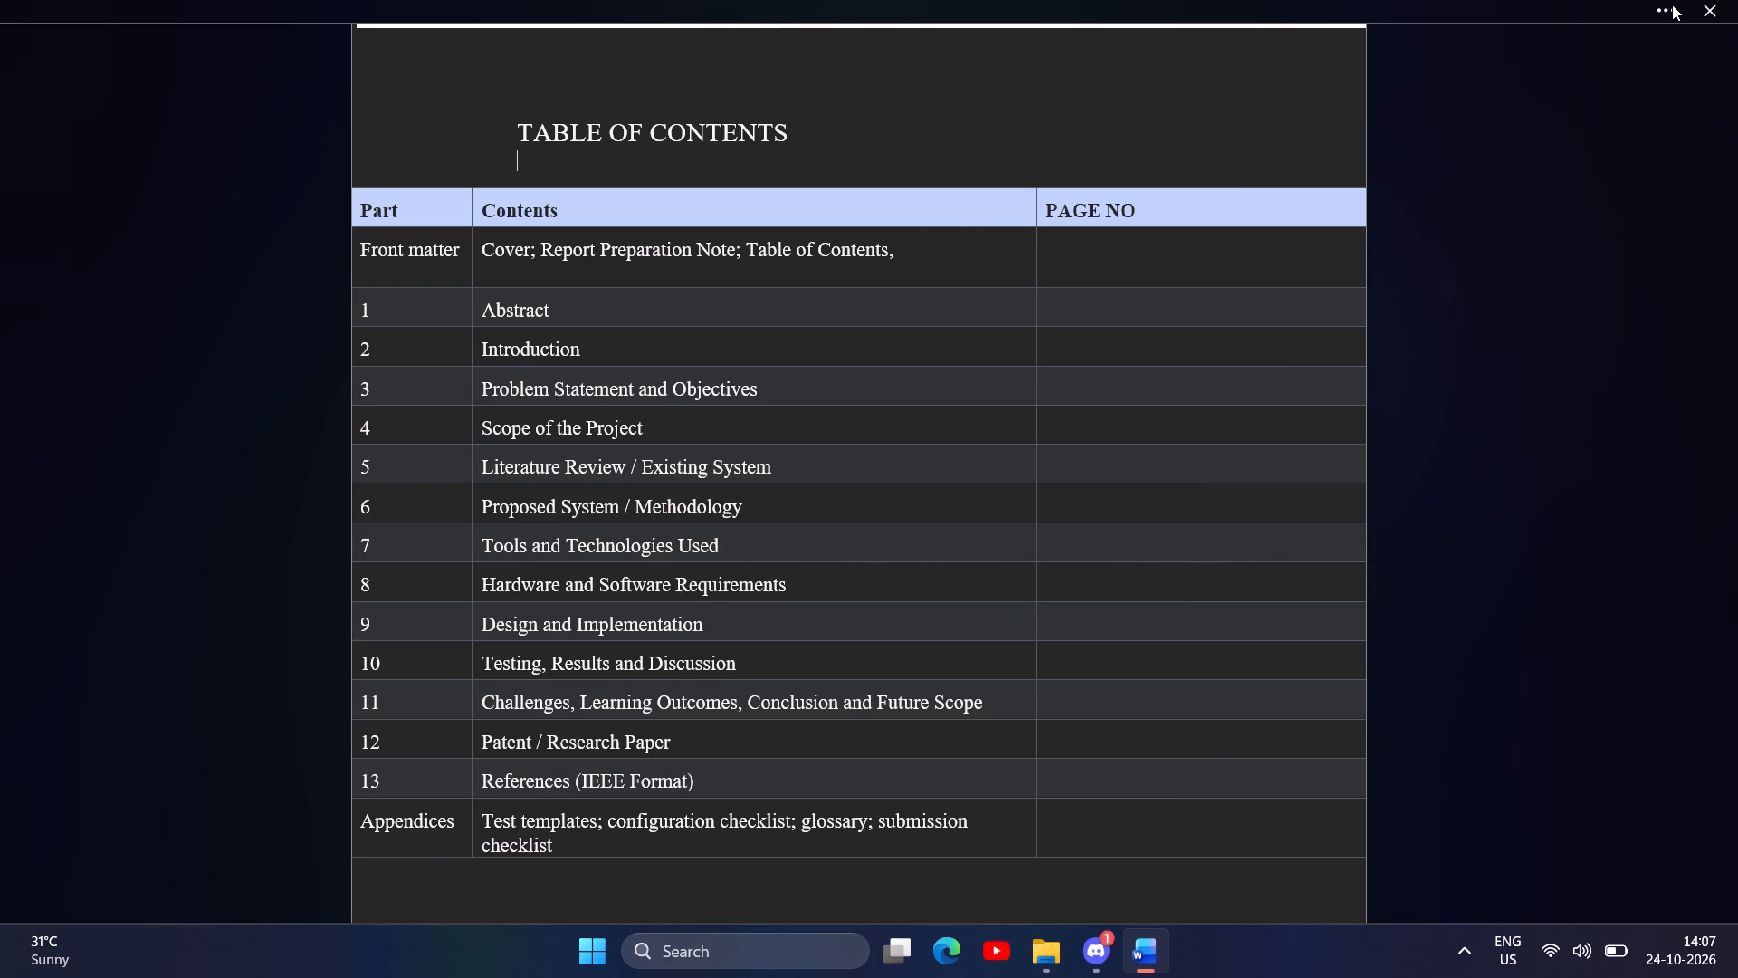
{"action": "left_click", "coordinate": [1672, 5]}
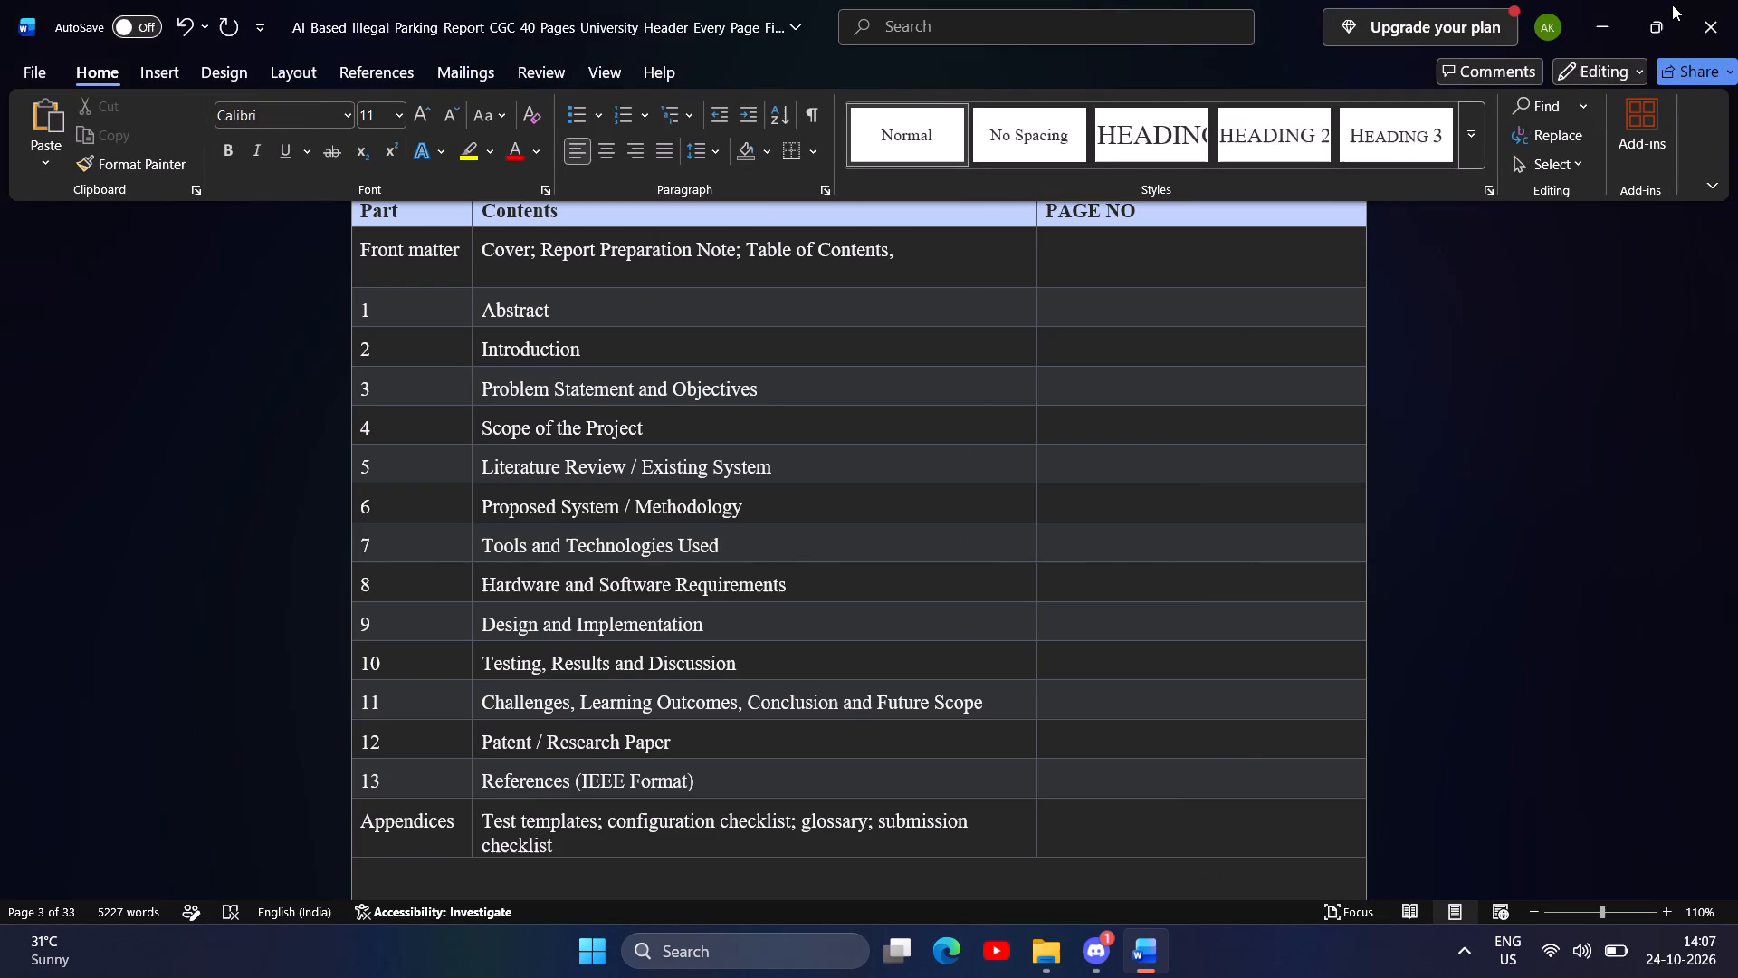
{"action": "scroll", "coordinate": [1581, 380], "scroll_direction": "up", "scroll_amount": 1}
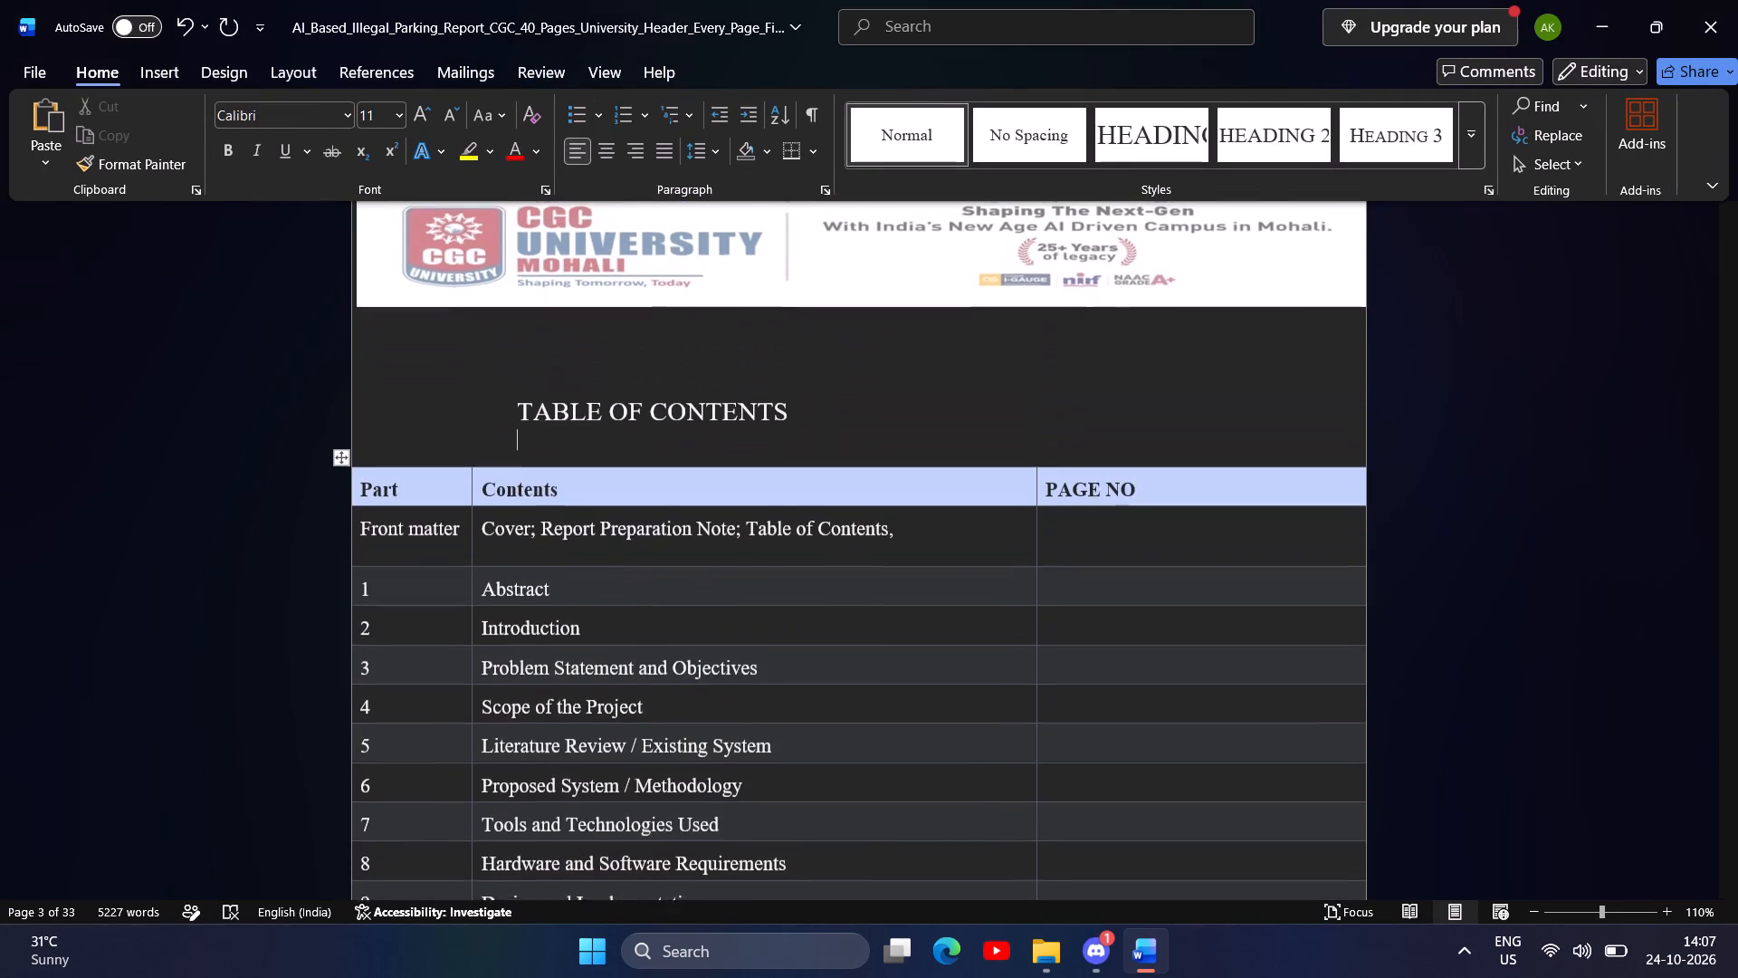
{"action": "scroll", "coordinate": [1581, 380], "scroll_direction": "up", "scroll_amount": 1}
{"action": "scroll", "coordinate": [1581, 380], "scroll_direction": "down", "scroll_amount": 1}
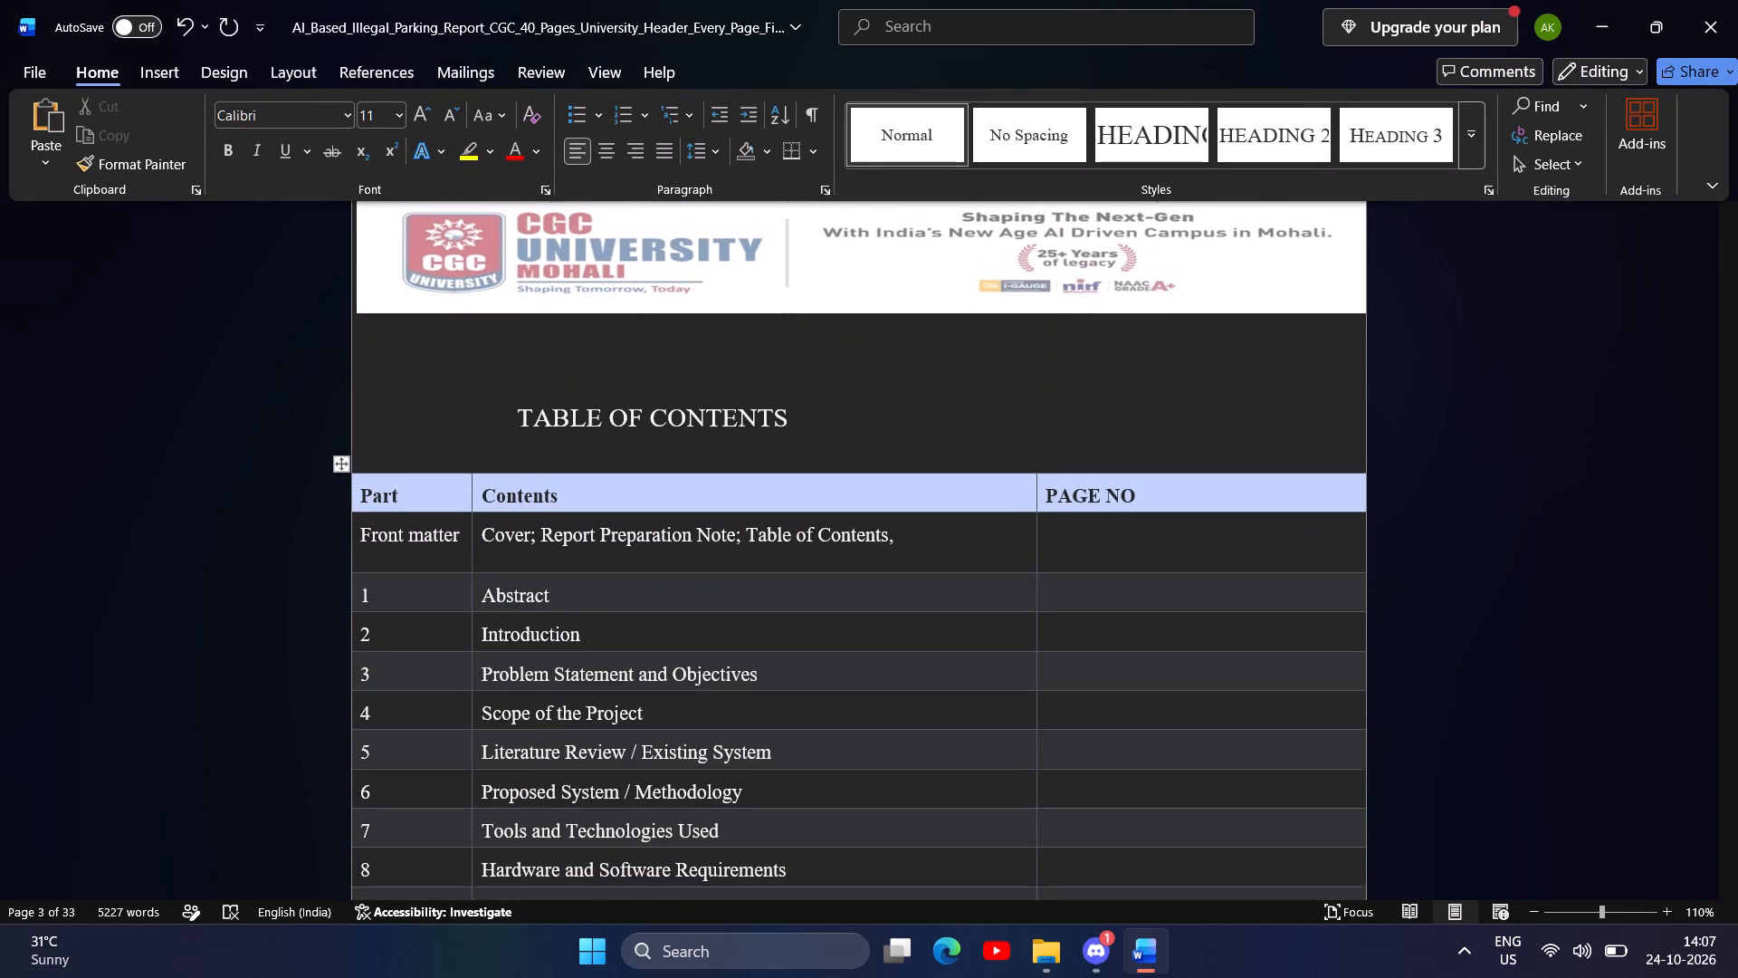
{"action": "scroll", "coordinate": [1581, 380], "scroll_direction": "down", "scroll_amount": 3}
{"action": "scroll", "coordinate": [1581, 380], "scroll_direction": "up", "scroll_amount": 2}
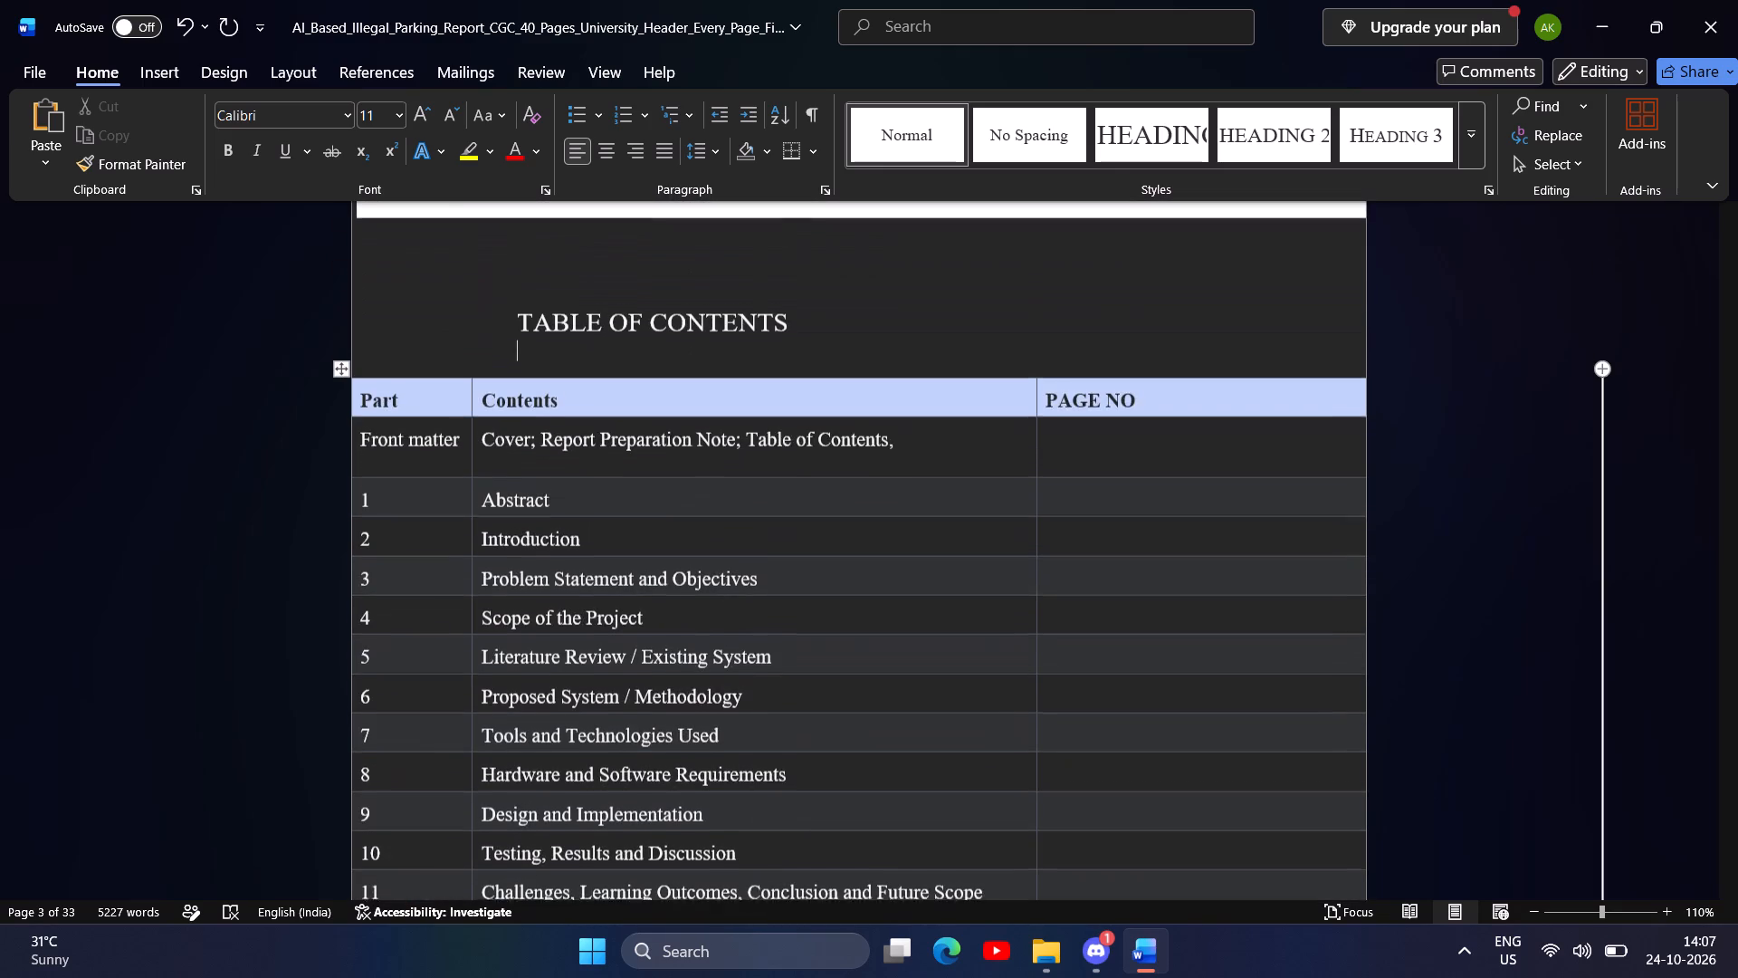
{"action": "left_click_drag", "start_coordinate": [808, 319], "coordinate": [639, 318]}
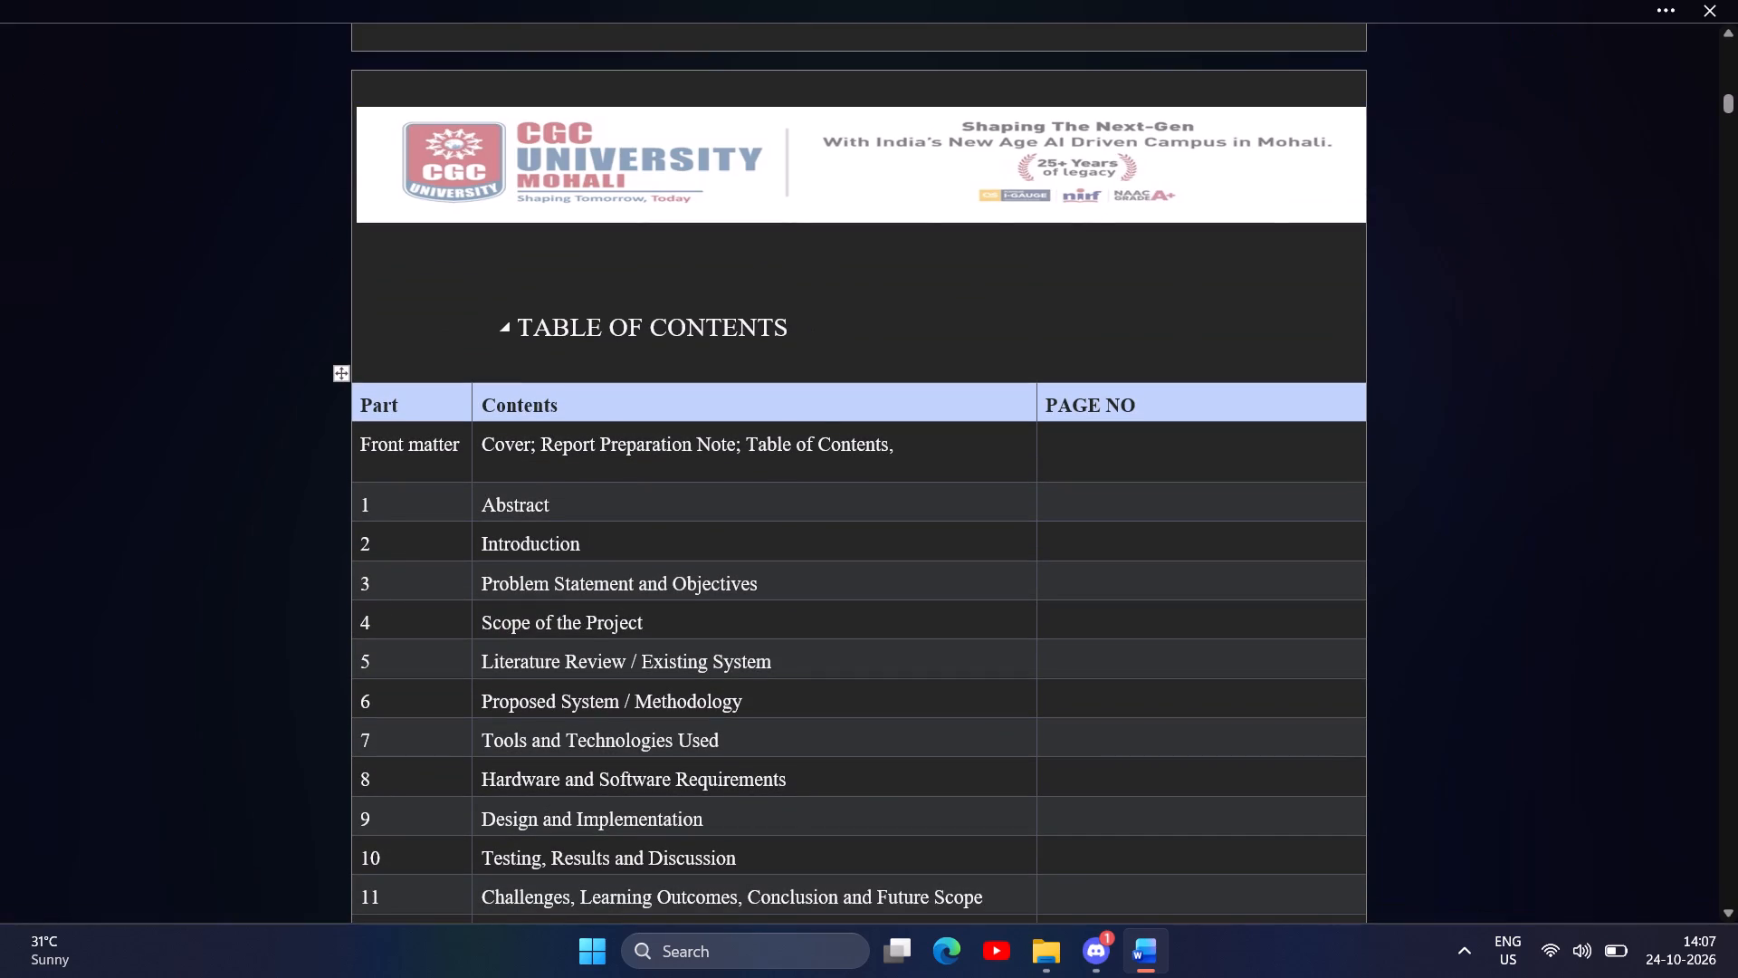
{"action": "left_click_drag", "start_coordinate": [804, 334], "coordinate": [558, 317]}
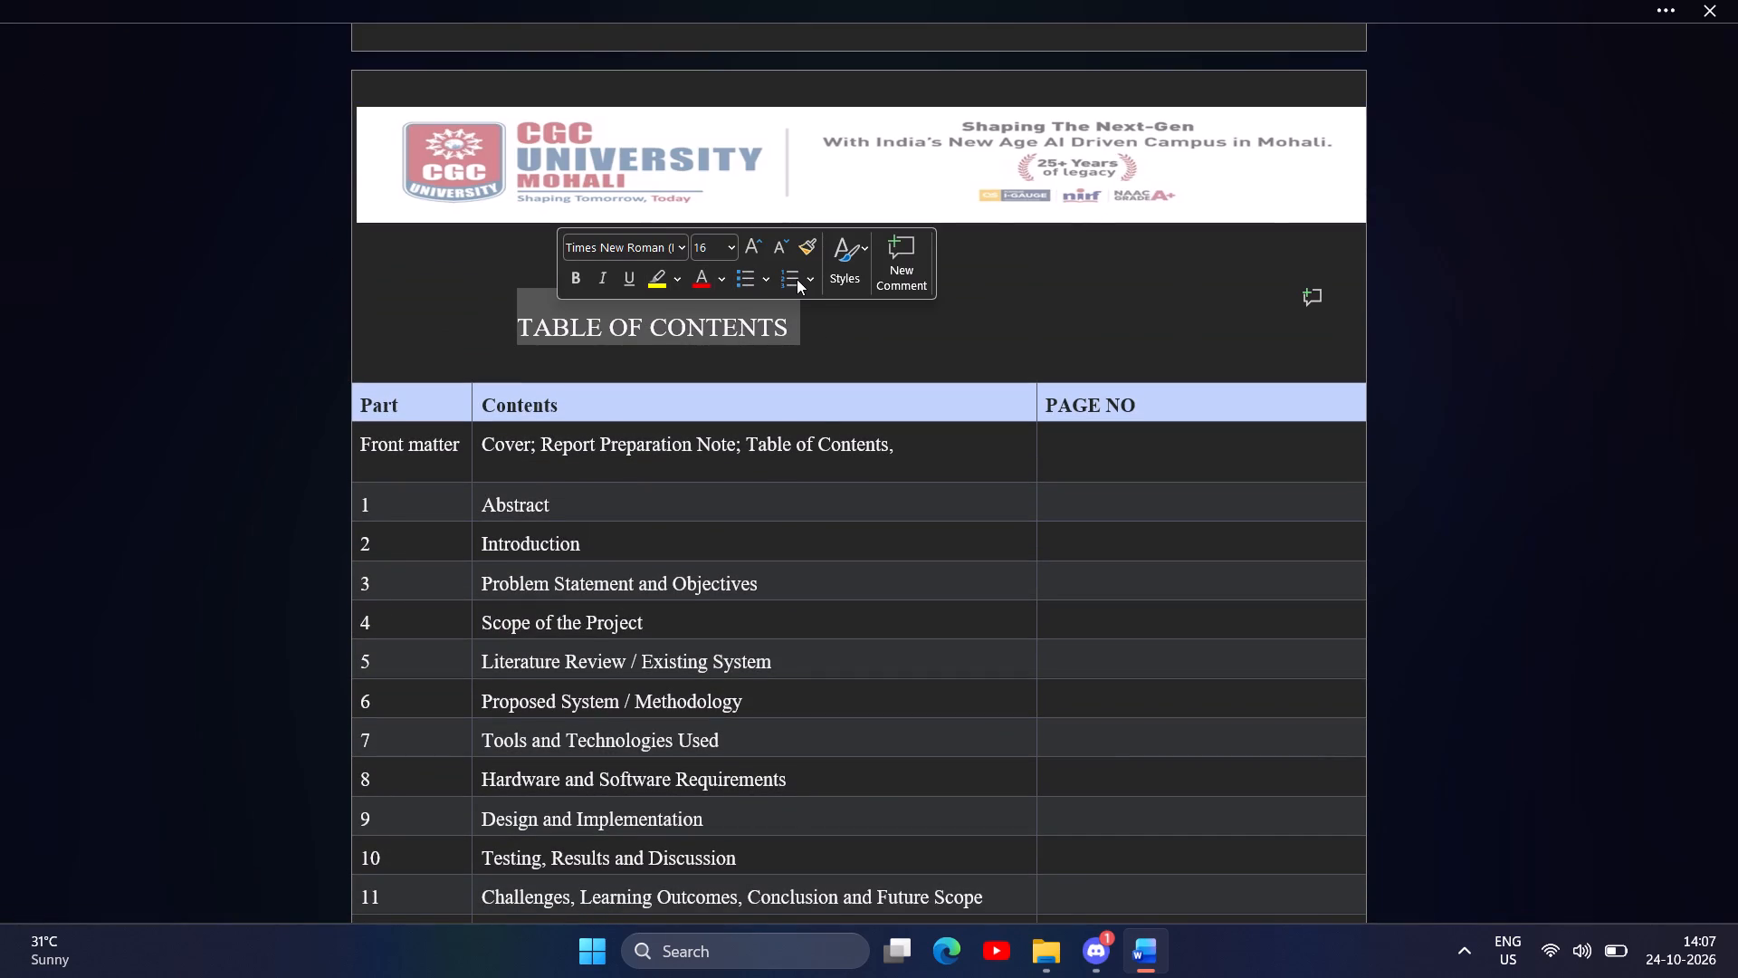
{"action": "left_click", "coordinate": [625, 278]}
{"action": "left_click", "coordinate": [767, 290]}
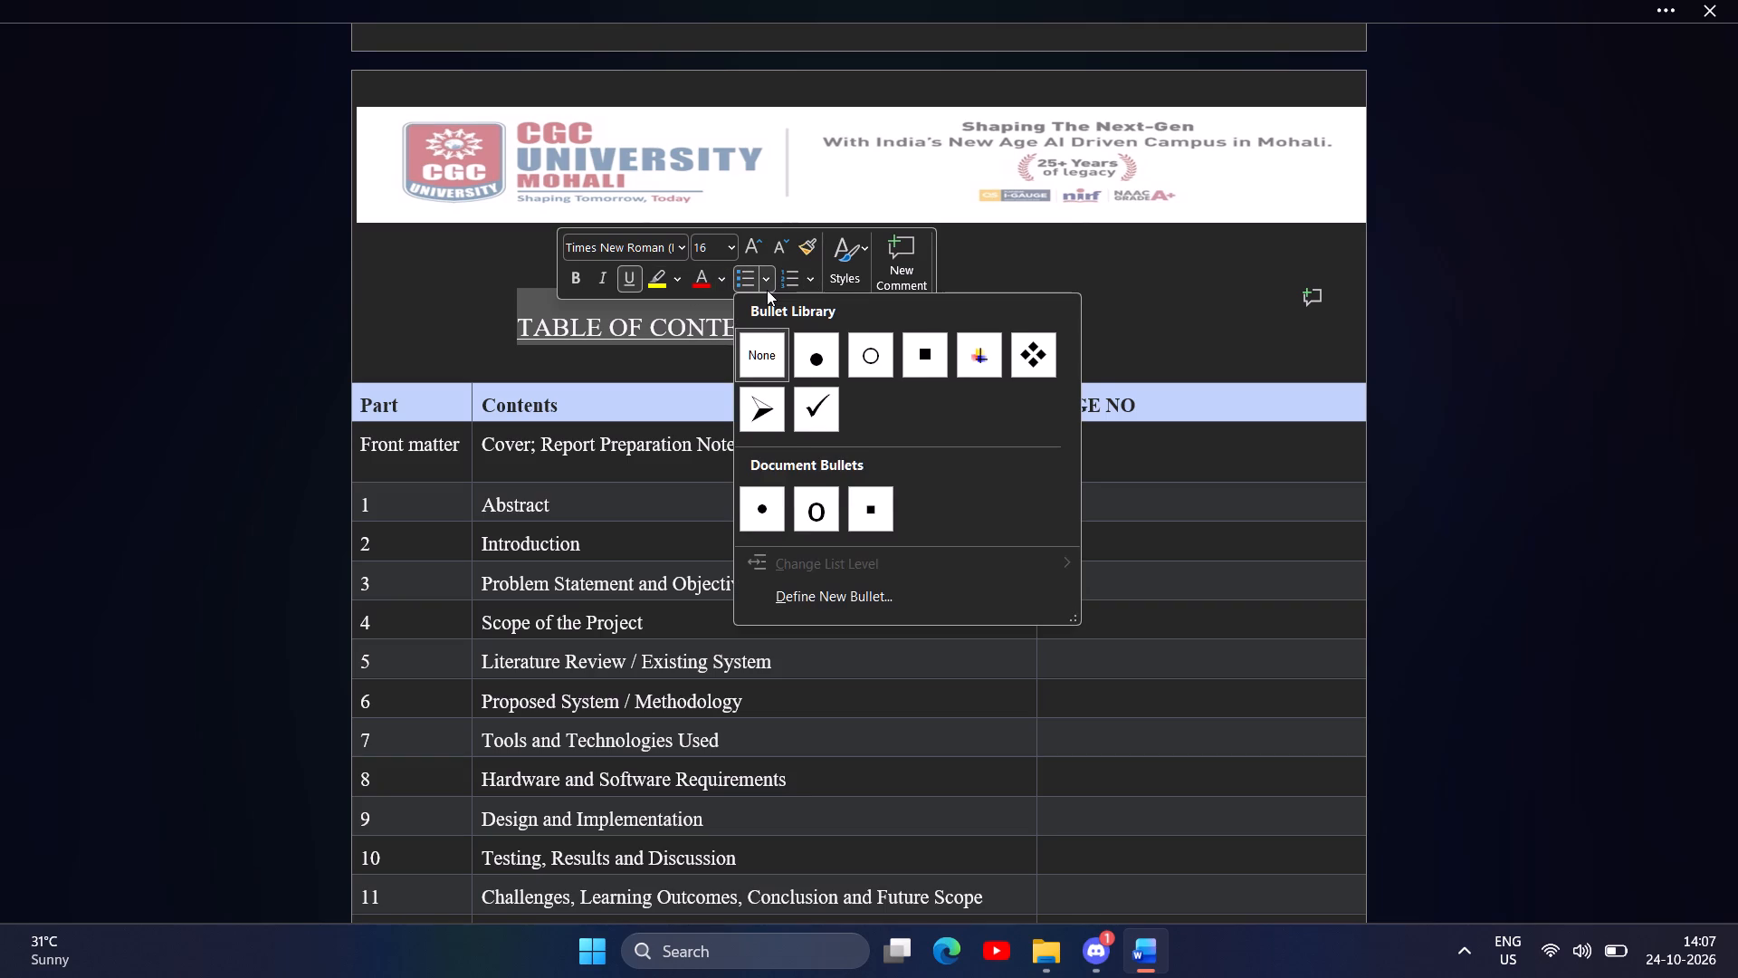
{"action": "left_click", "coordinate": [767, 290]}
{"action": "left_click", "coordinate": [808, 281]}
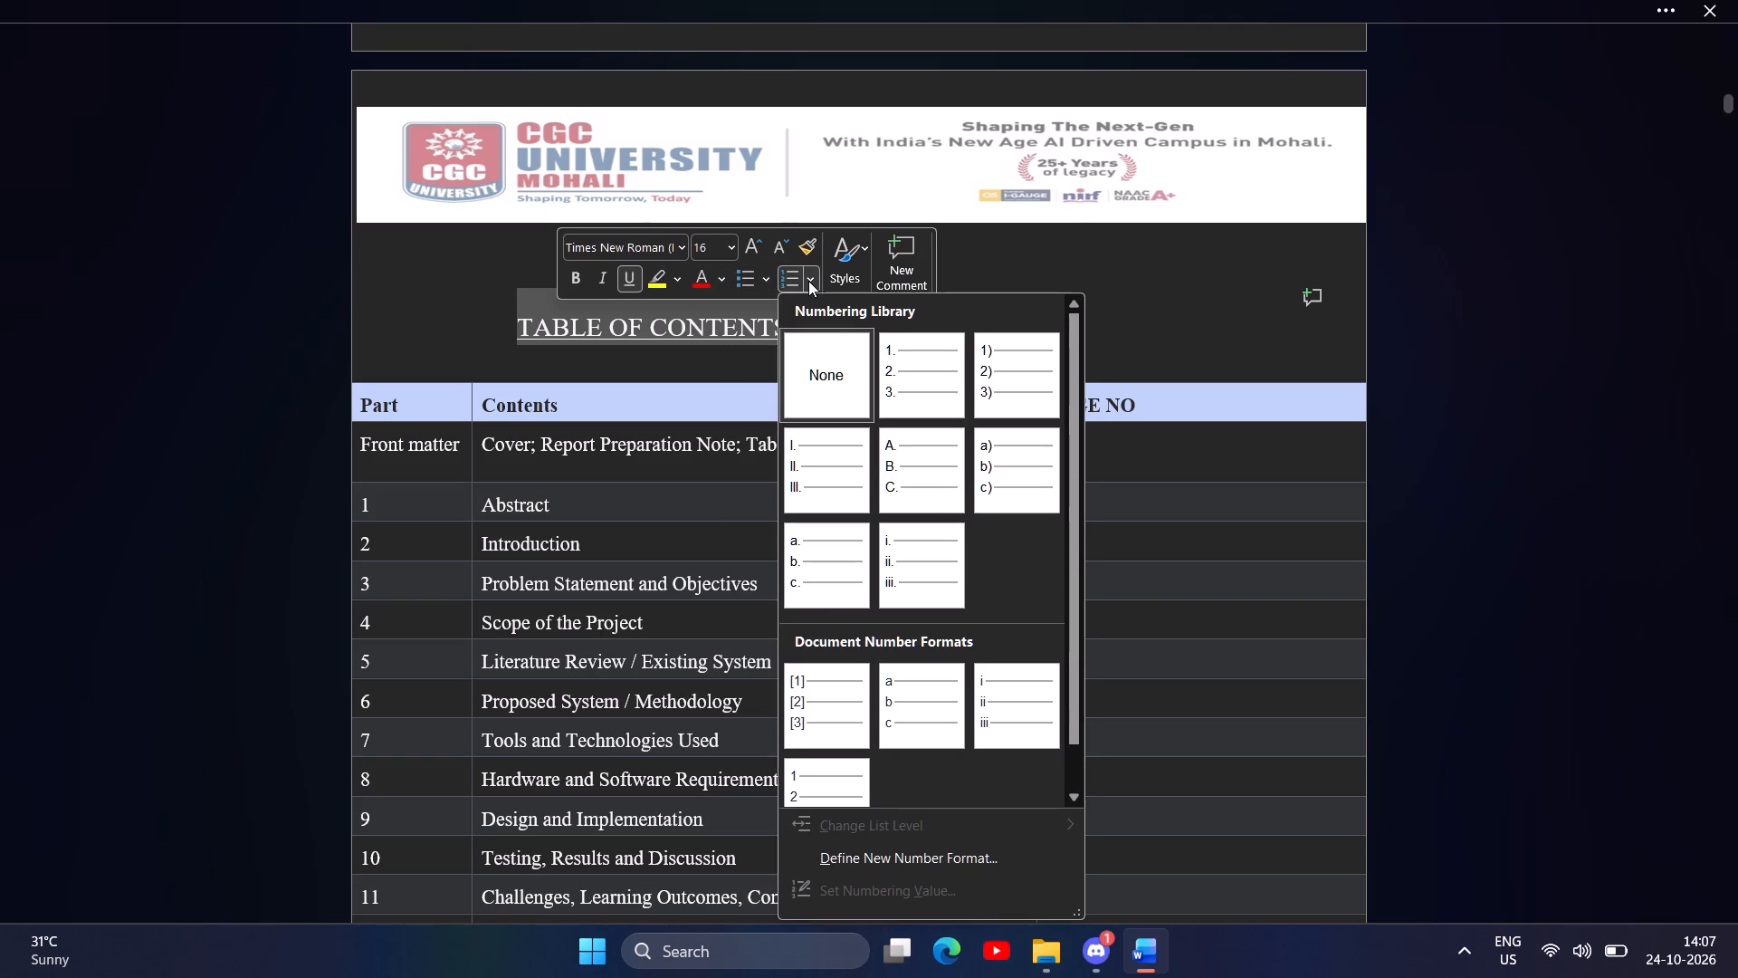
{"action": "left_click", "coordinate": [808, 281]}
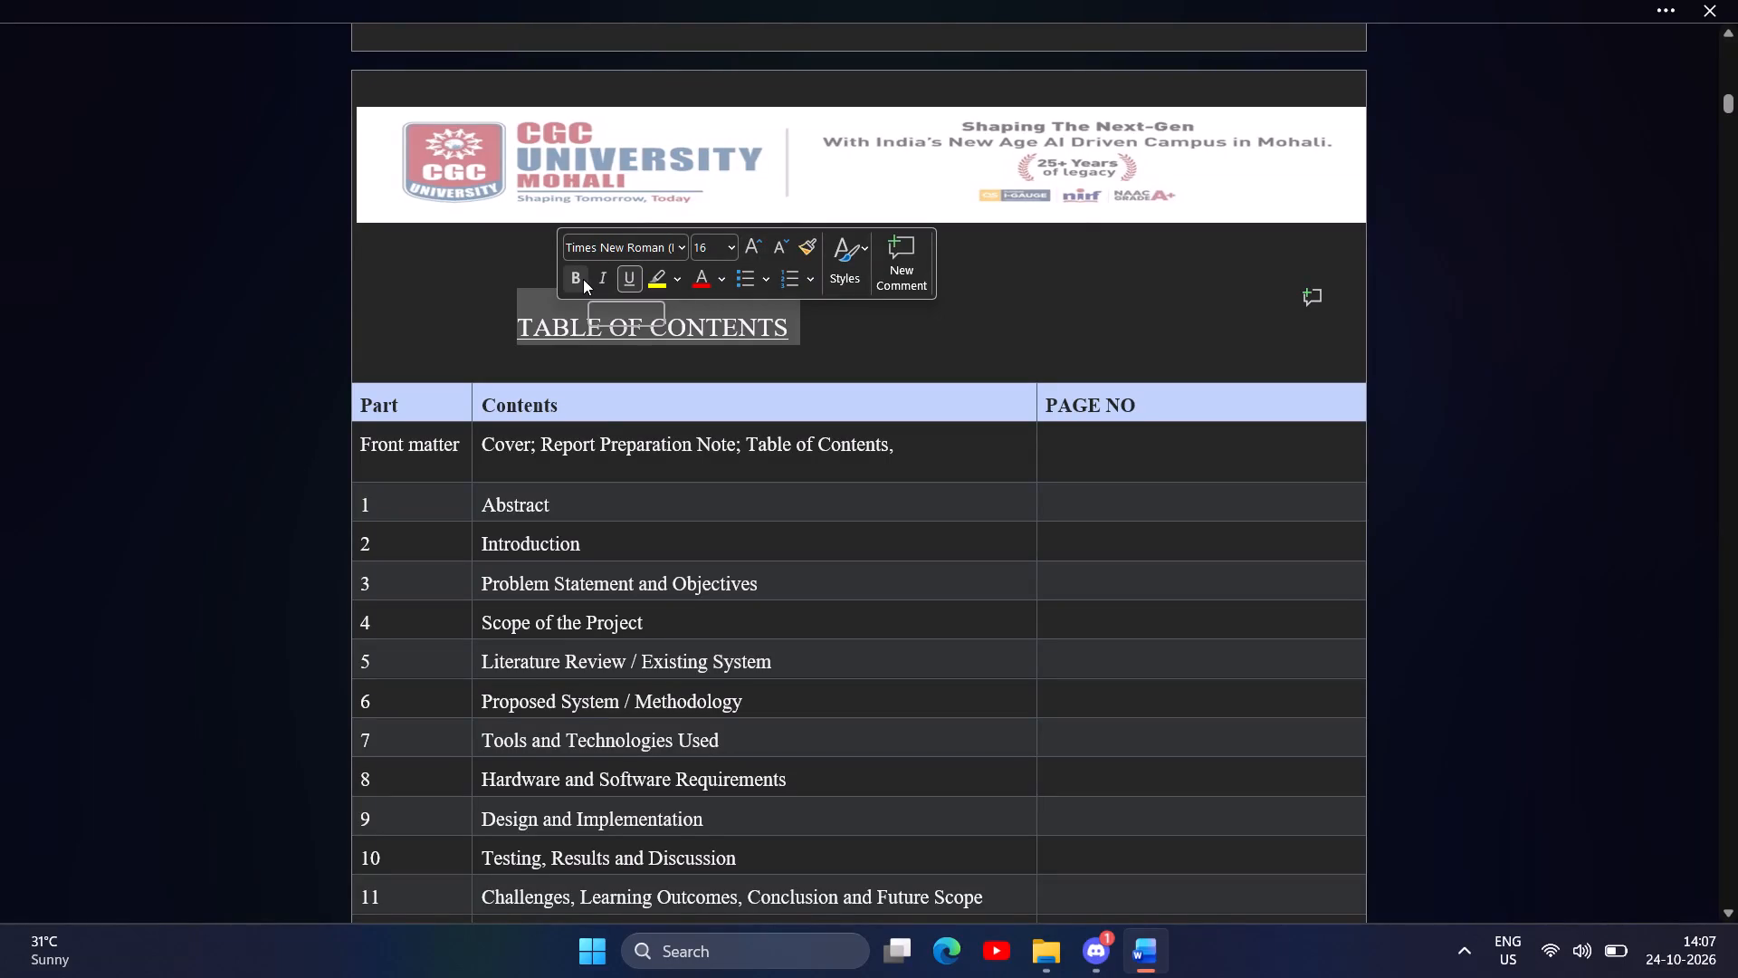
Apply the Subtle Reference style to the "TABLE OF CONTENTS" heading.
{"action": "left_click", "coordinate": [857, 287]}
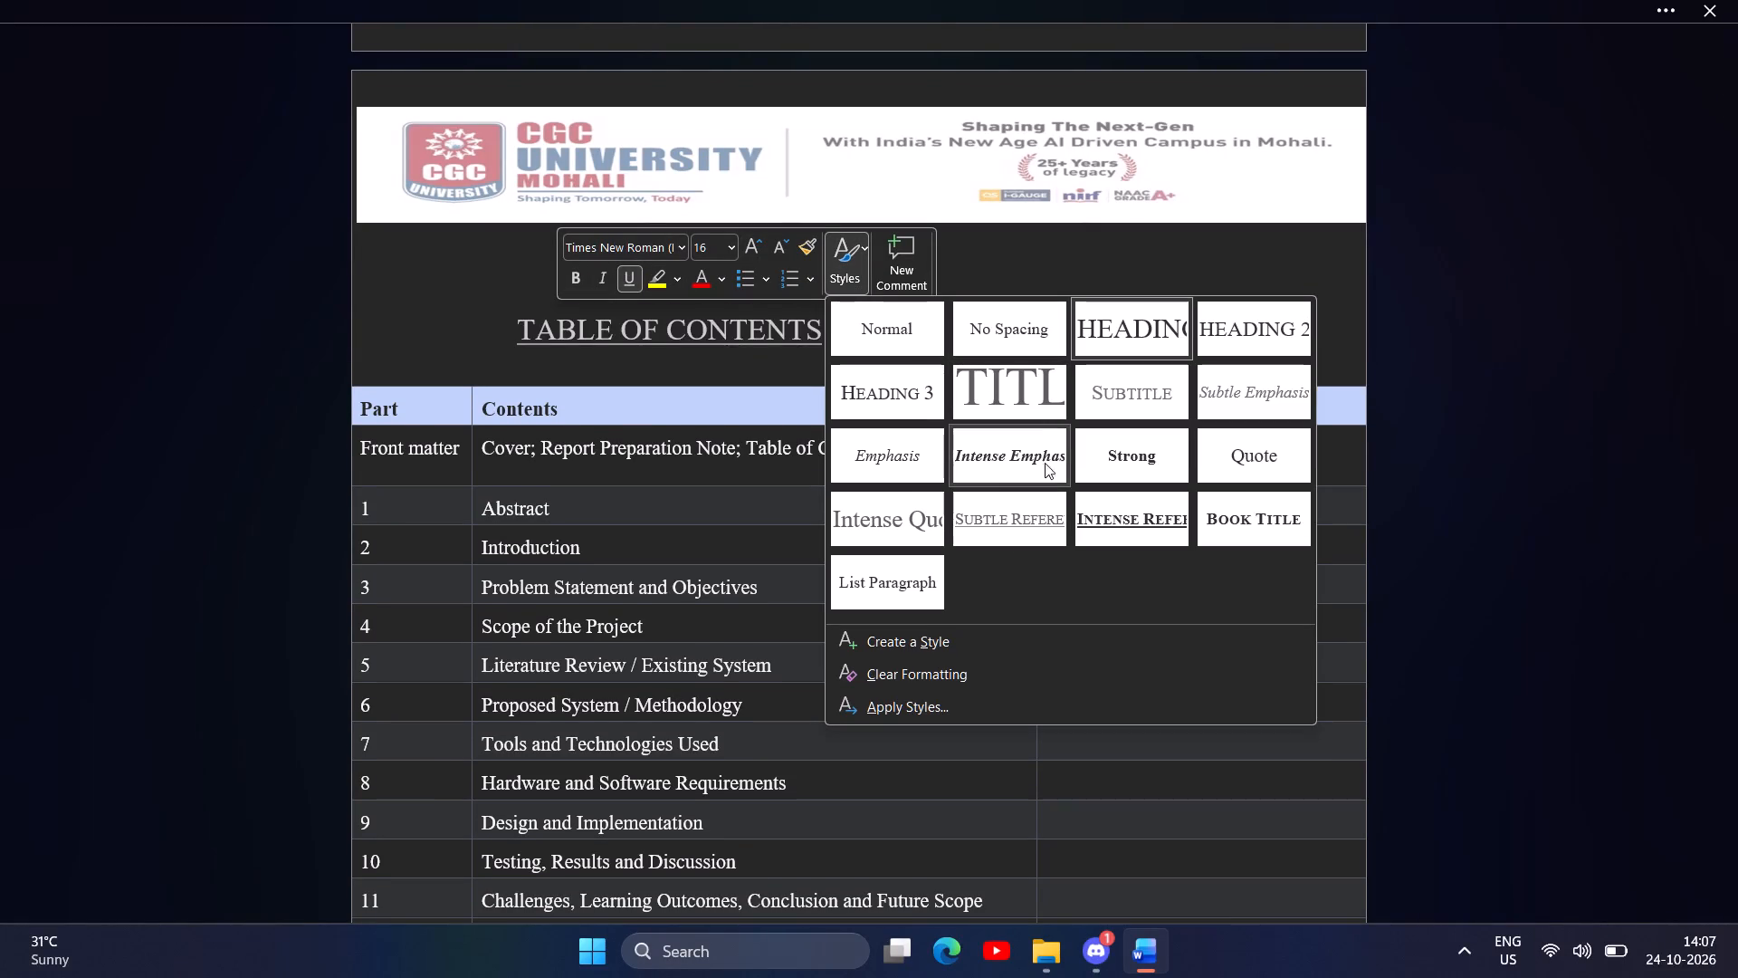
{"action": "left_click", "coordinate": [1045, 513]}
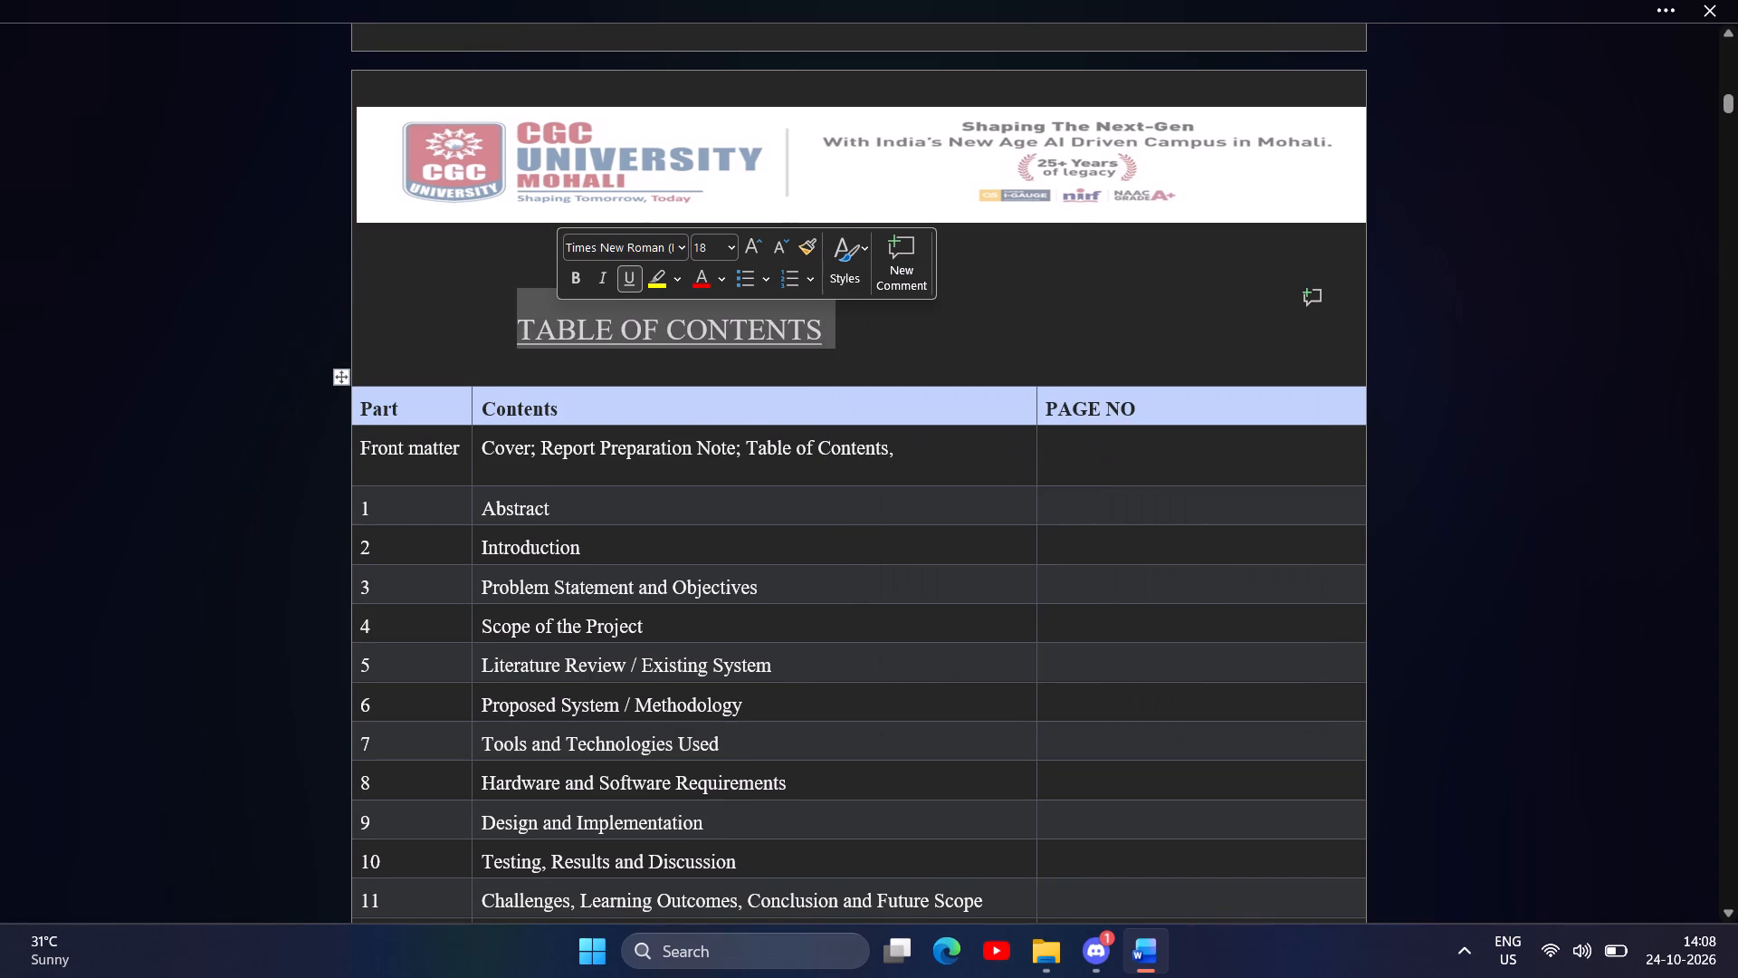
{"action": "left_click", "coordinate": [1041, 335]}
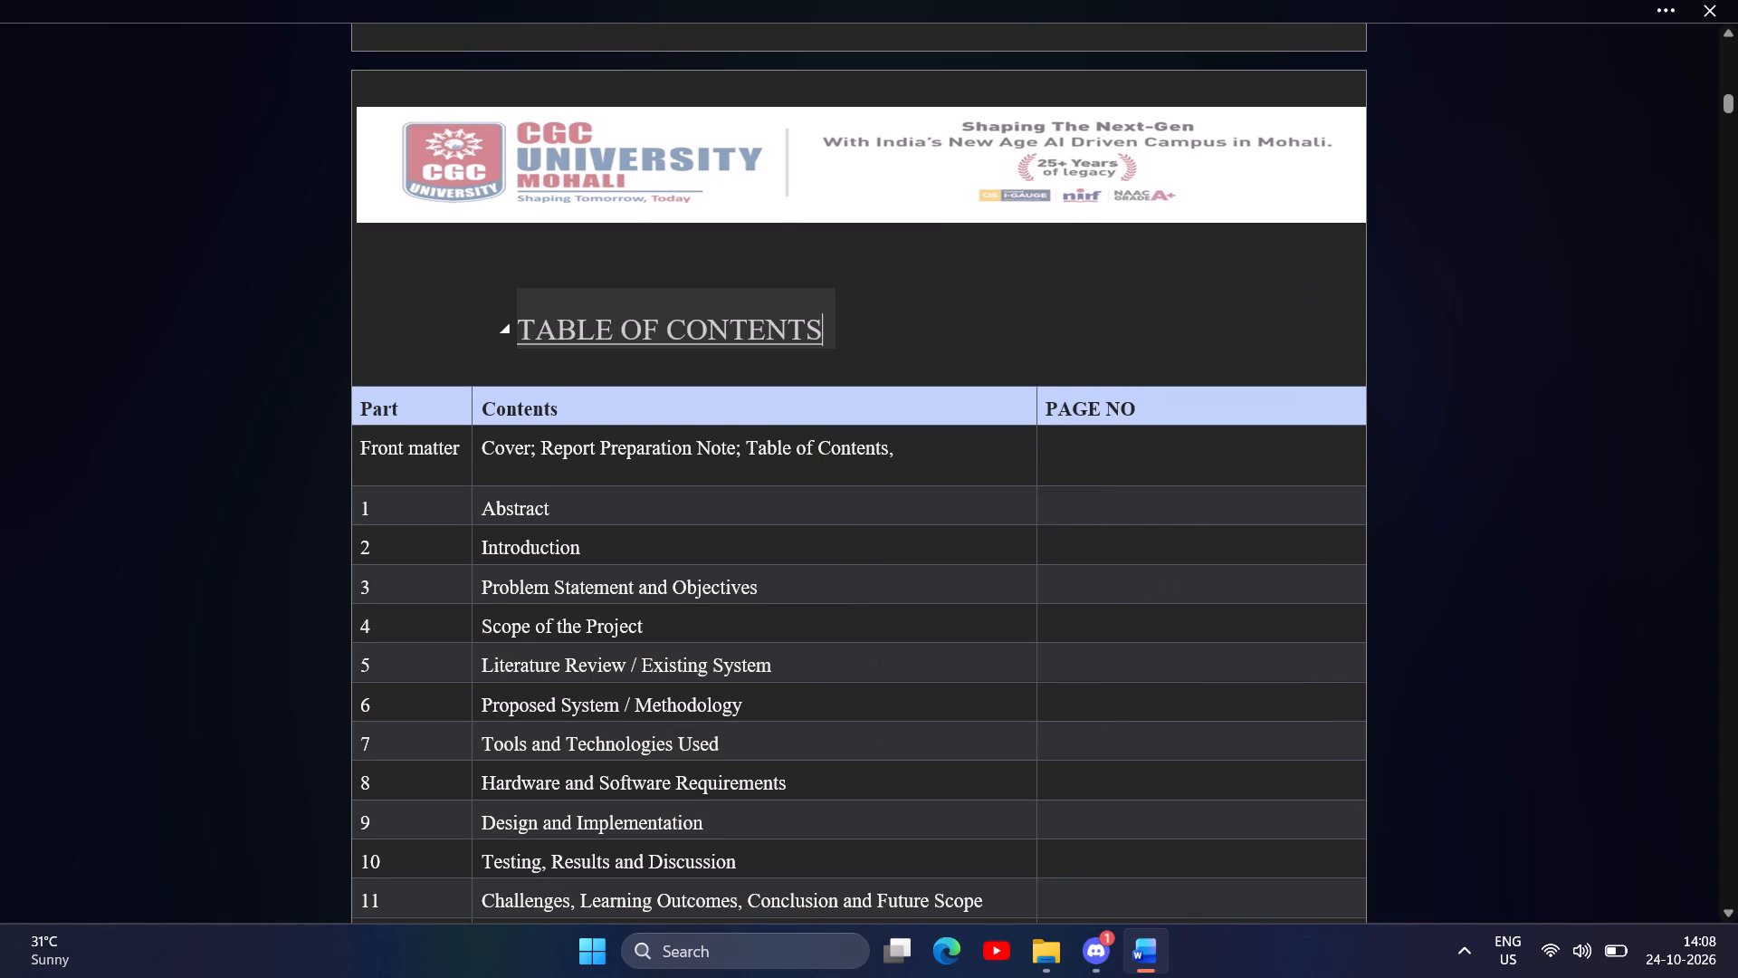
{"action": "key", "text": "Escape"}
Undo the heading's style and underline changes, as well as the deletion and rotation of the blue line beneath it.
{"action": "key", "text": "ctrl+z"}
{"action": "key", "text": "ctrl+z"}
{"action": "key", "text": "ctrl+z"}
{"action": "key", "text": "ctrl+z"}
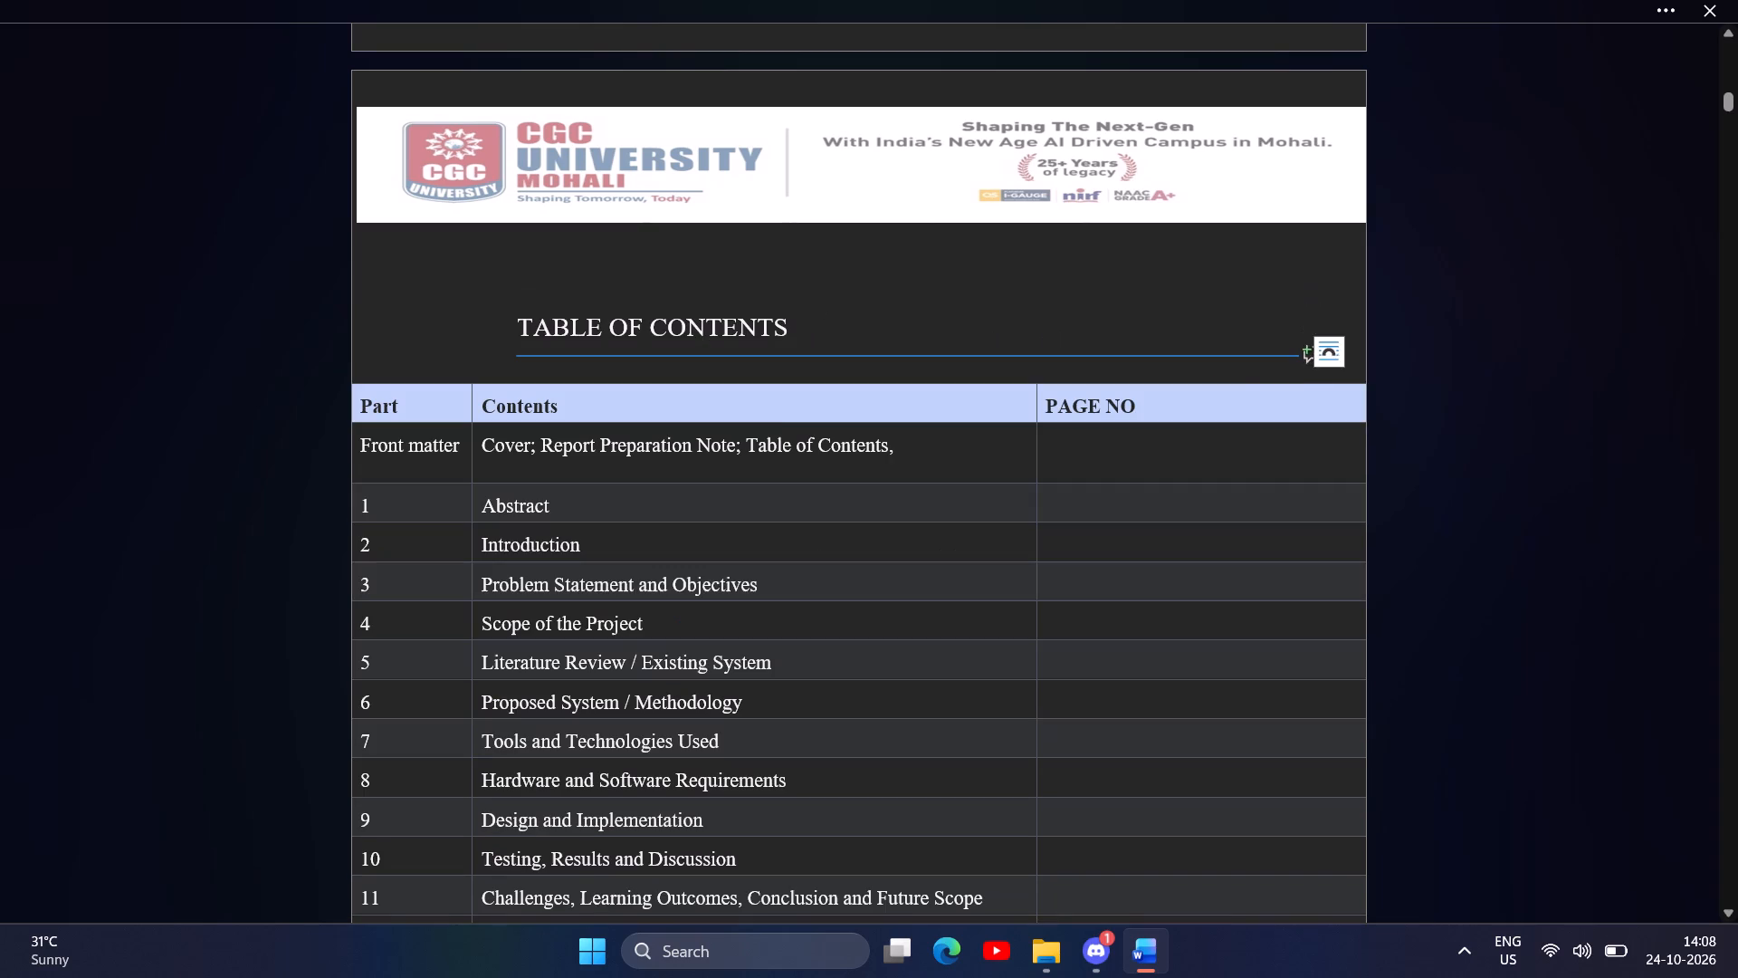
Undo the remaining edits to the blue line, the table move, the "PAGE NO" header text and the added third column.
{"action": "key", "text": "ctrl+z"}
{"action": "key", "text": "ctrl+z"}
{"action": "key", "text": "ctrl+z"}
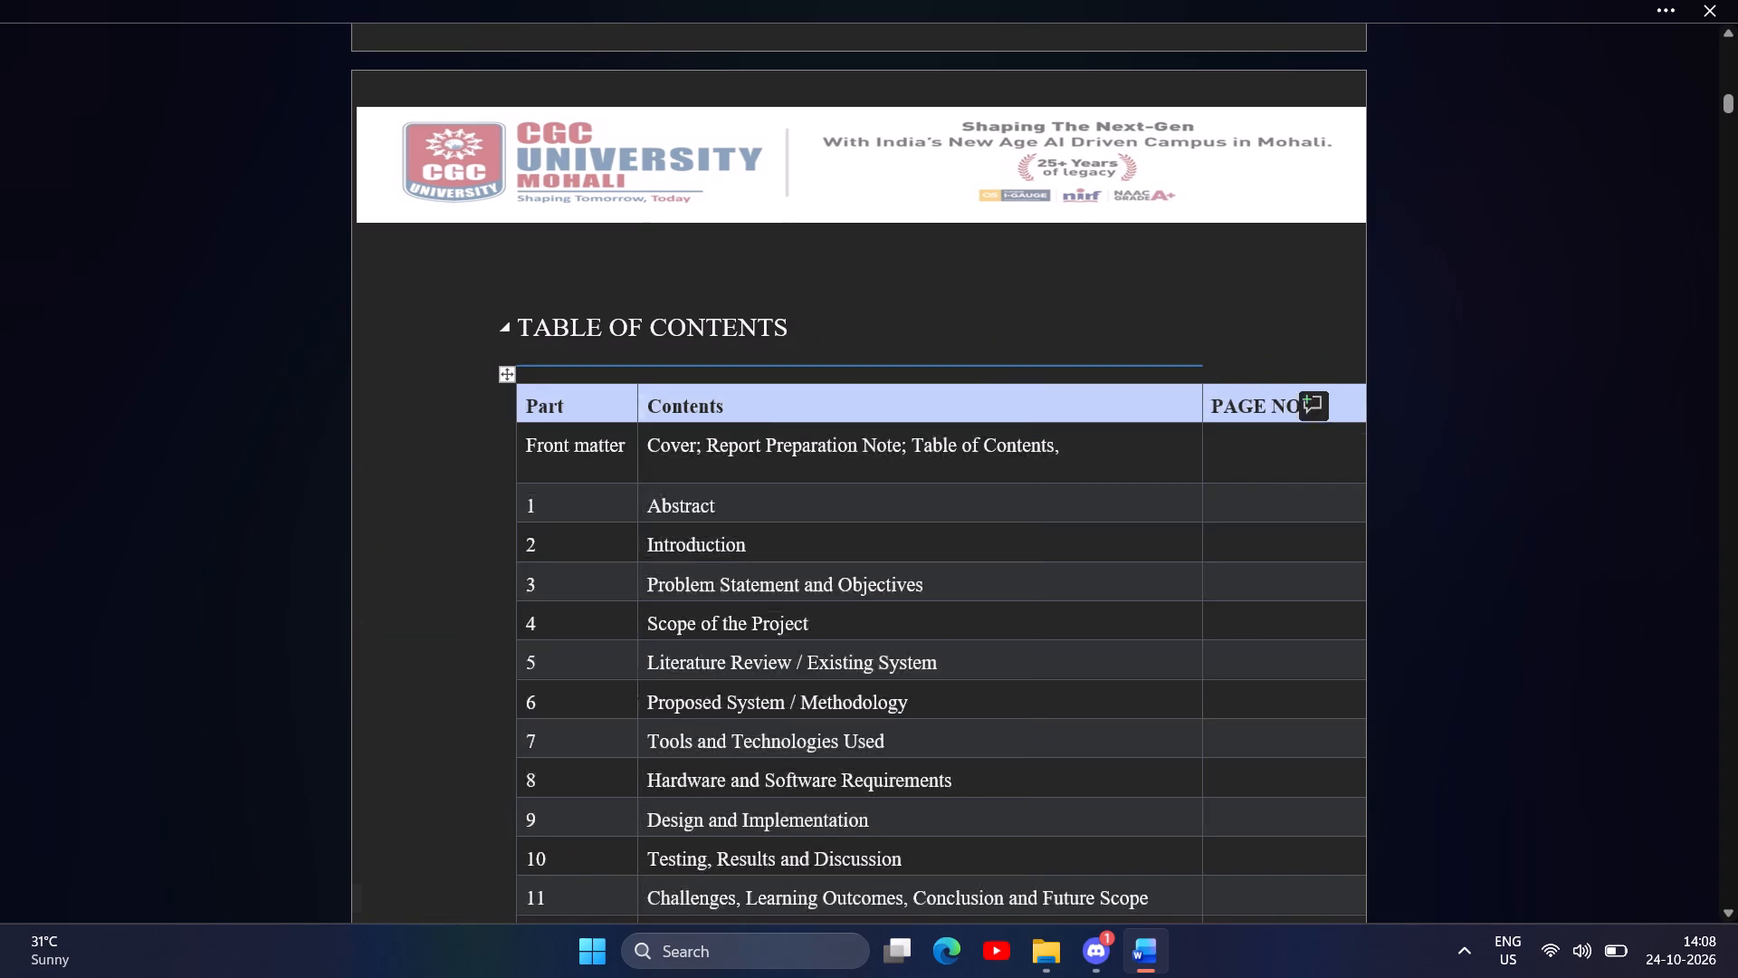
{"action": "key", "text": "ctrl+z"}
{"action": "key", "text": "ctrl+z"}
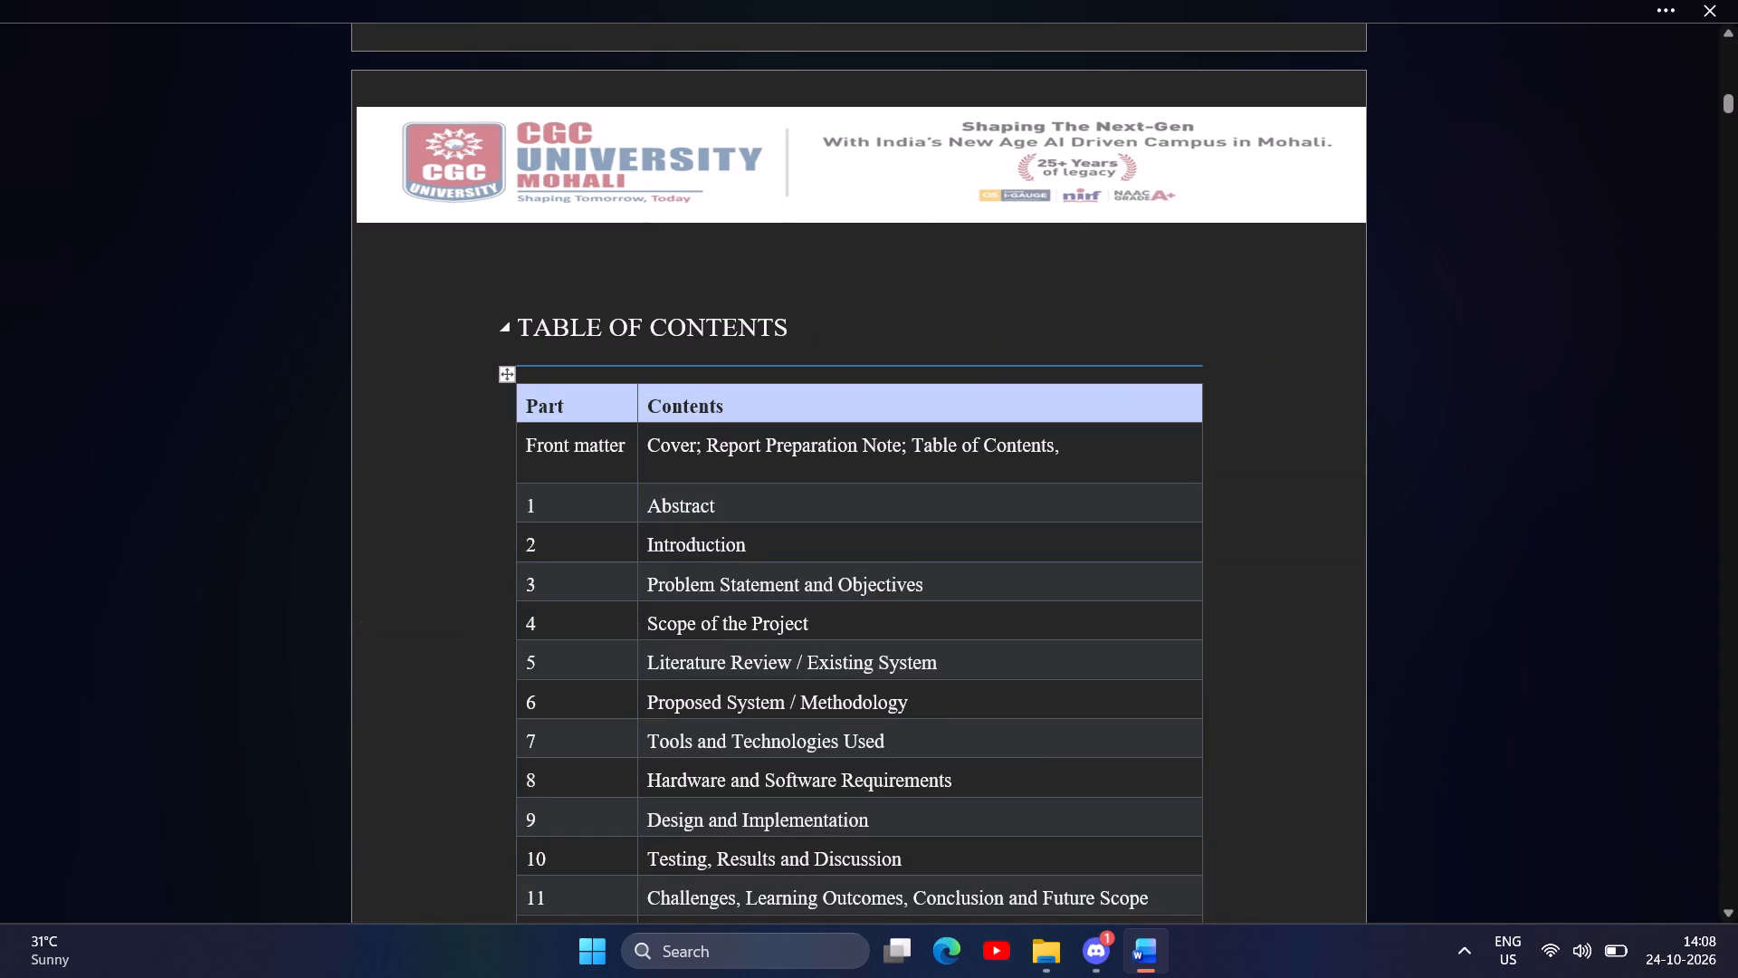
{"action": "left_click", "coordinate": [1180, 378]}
Insert a new column to the right of the Contents column in the table of contents.
{"action": "left_click", "coordinate": [501, 382]}
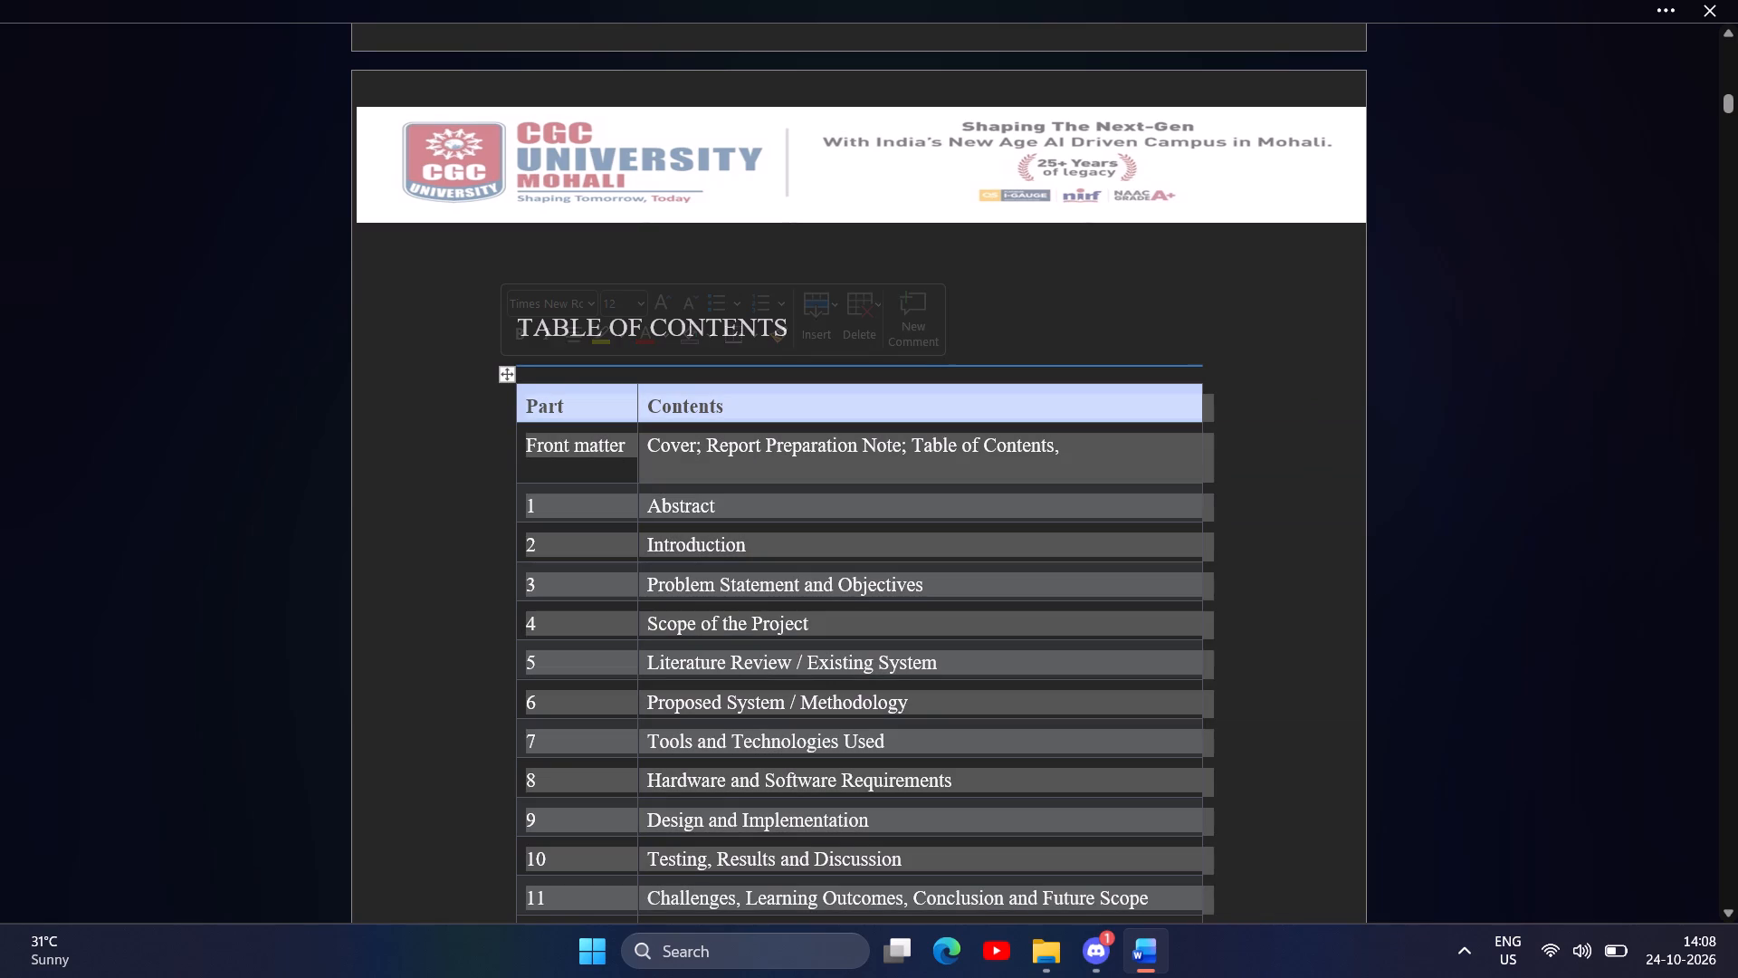
{"action": "left_click", "coordinate": [502, 380]}
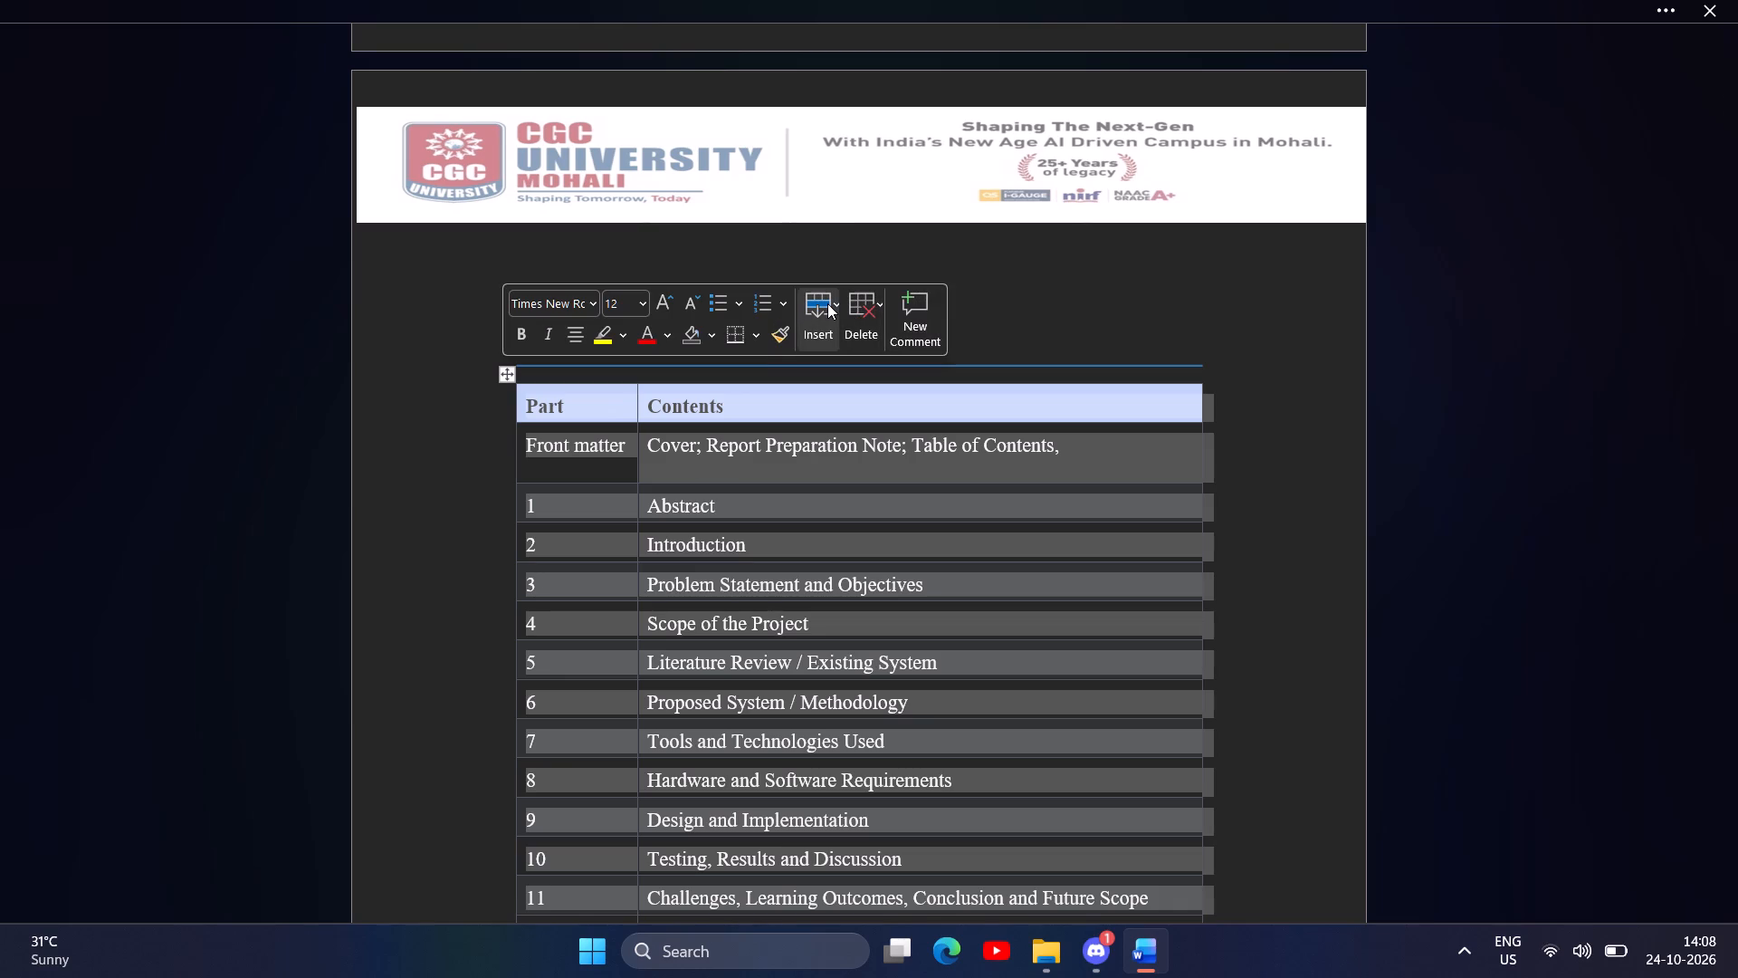
{"action": "left_click", "coordinate": [826, 303]}
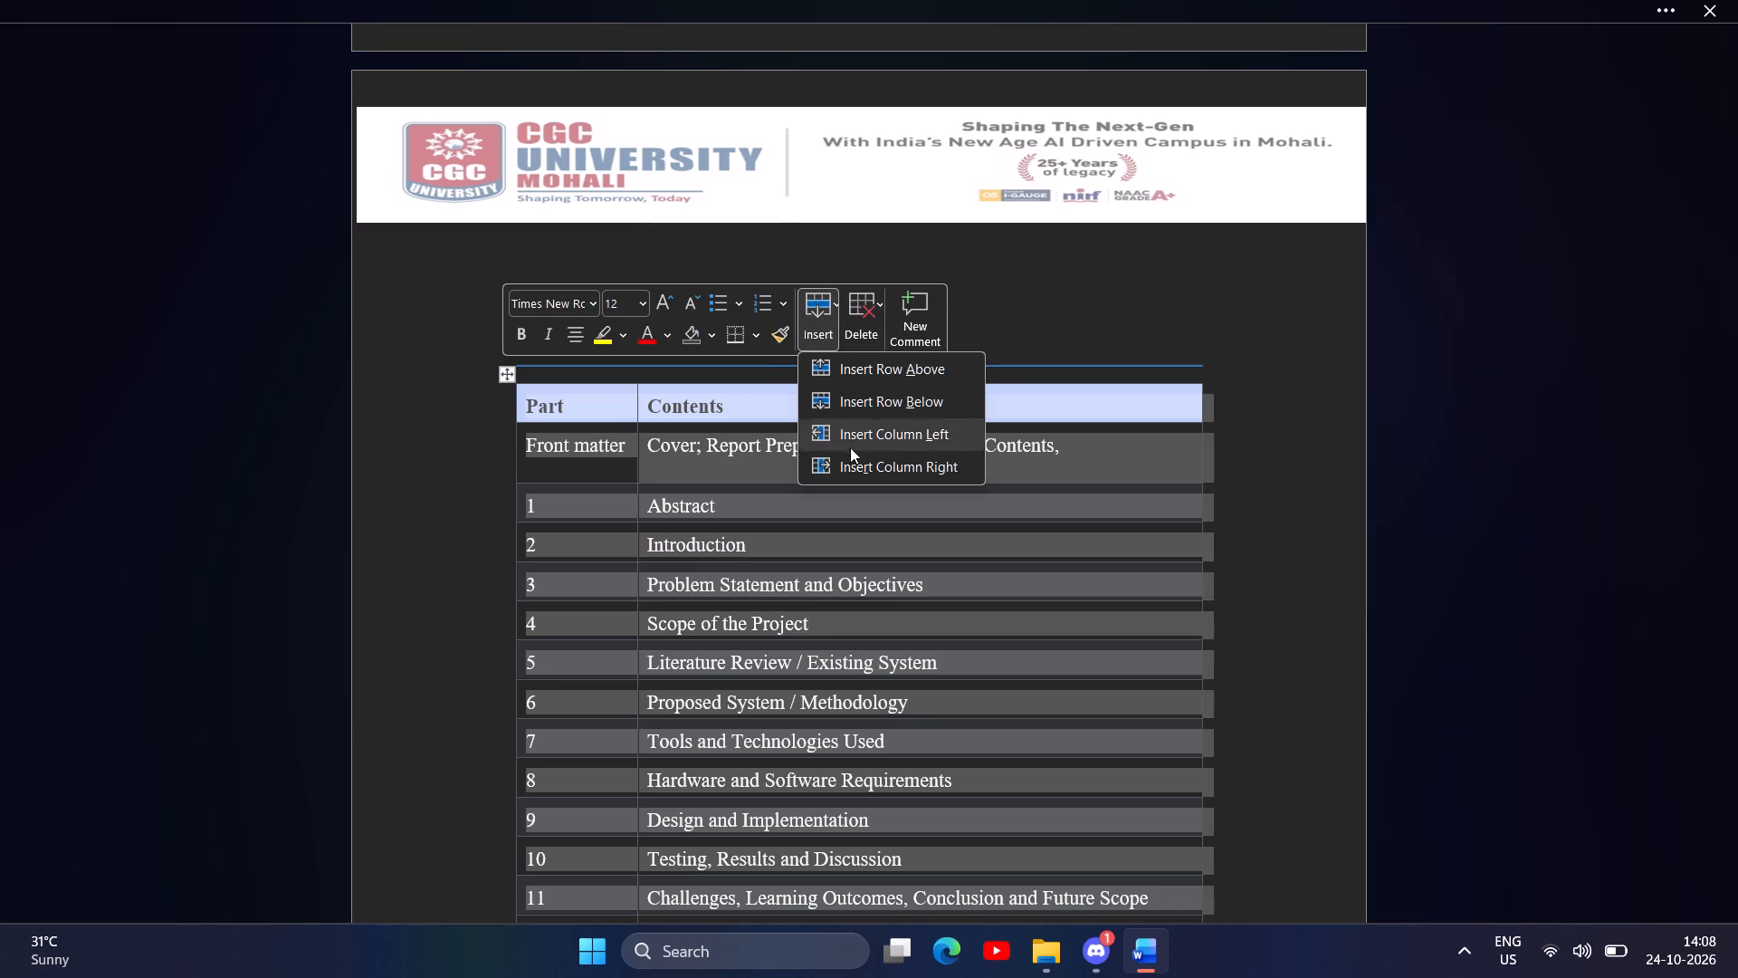
{"action": "left_click", "coordinate": [851, 459]}
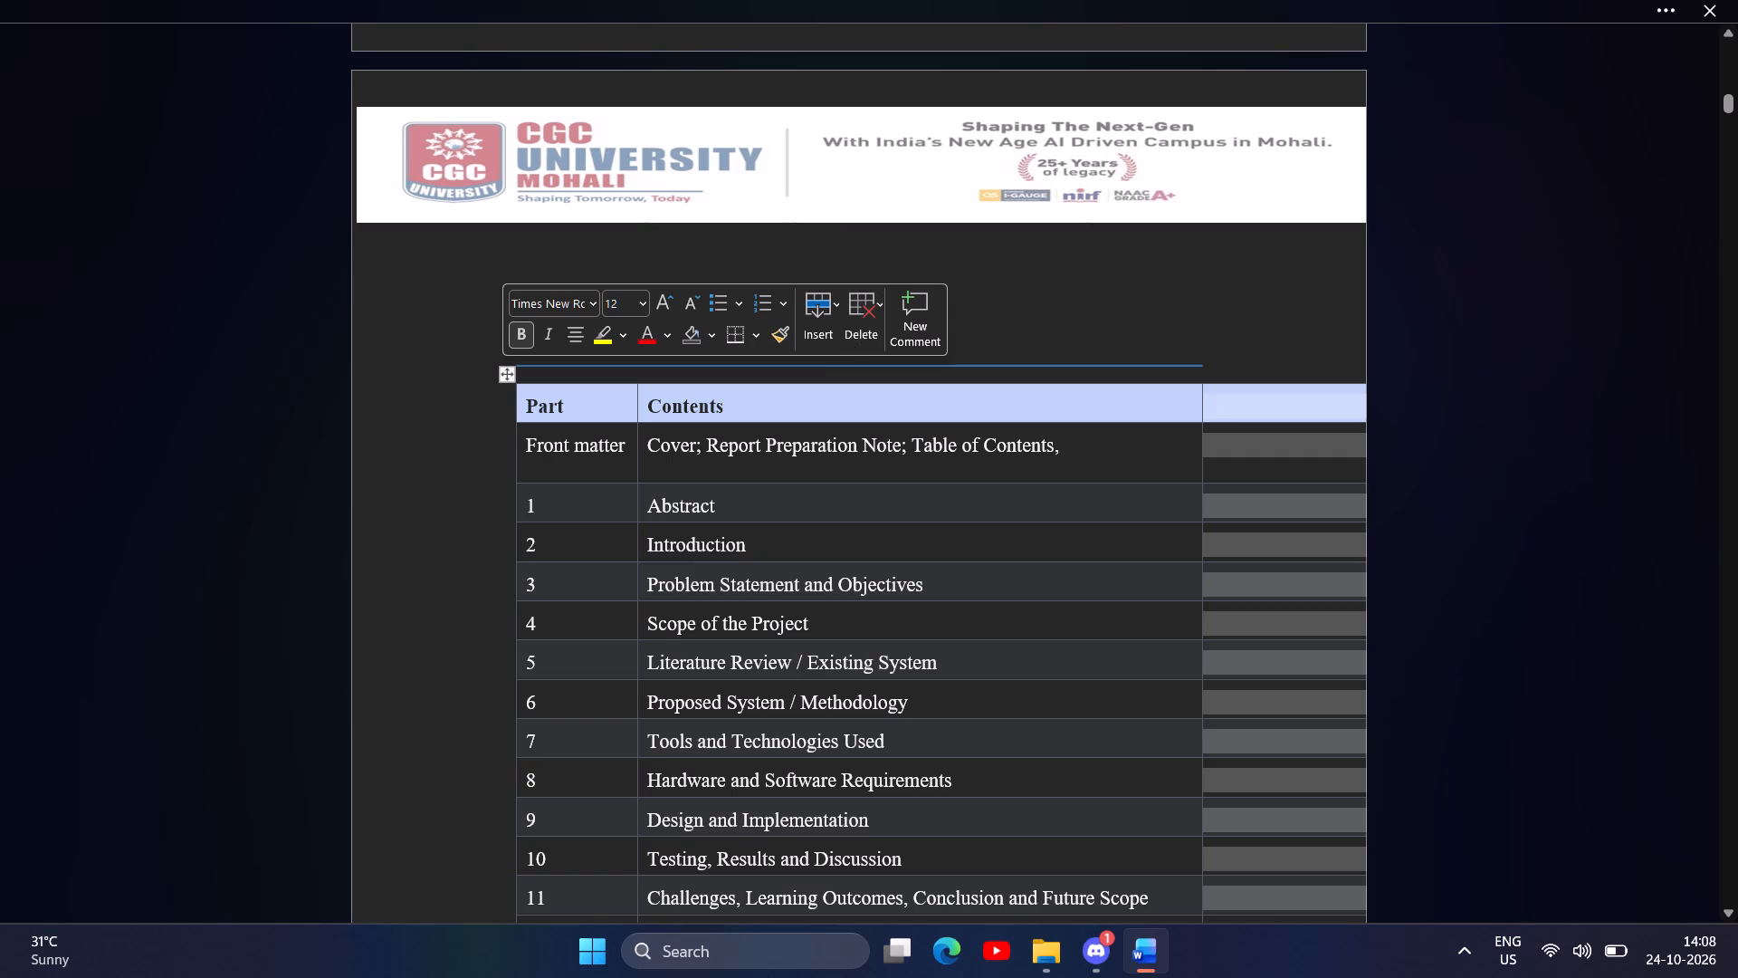
Move the whole contents table leftwards to the page edge so all three columns fit on the page.
{"action": "left_click_drag", "start_coordinate": [509, 379], "coordinate": [387, 386]}
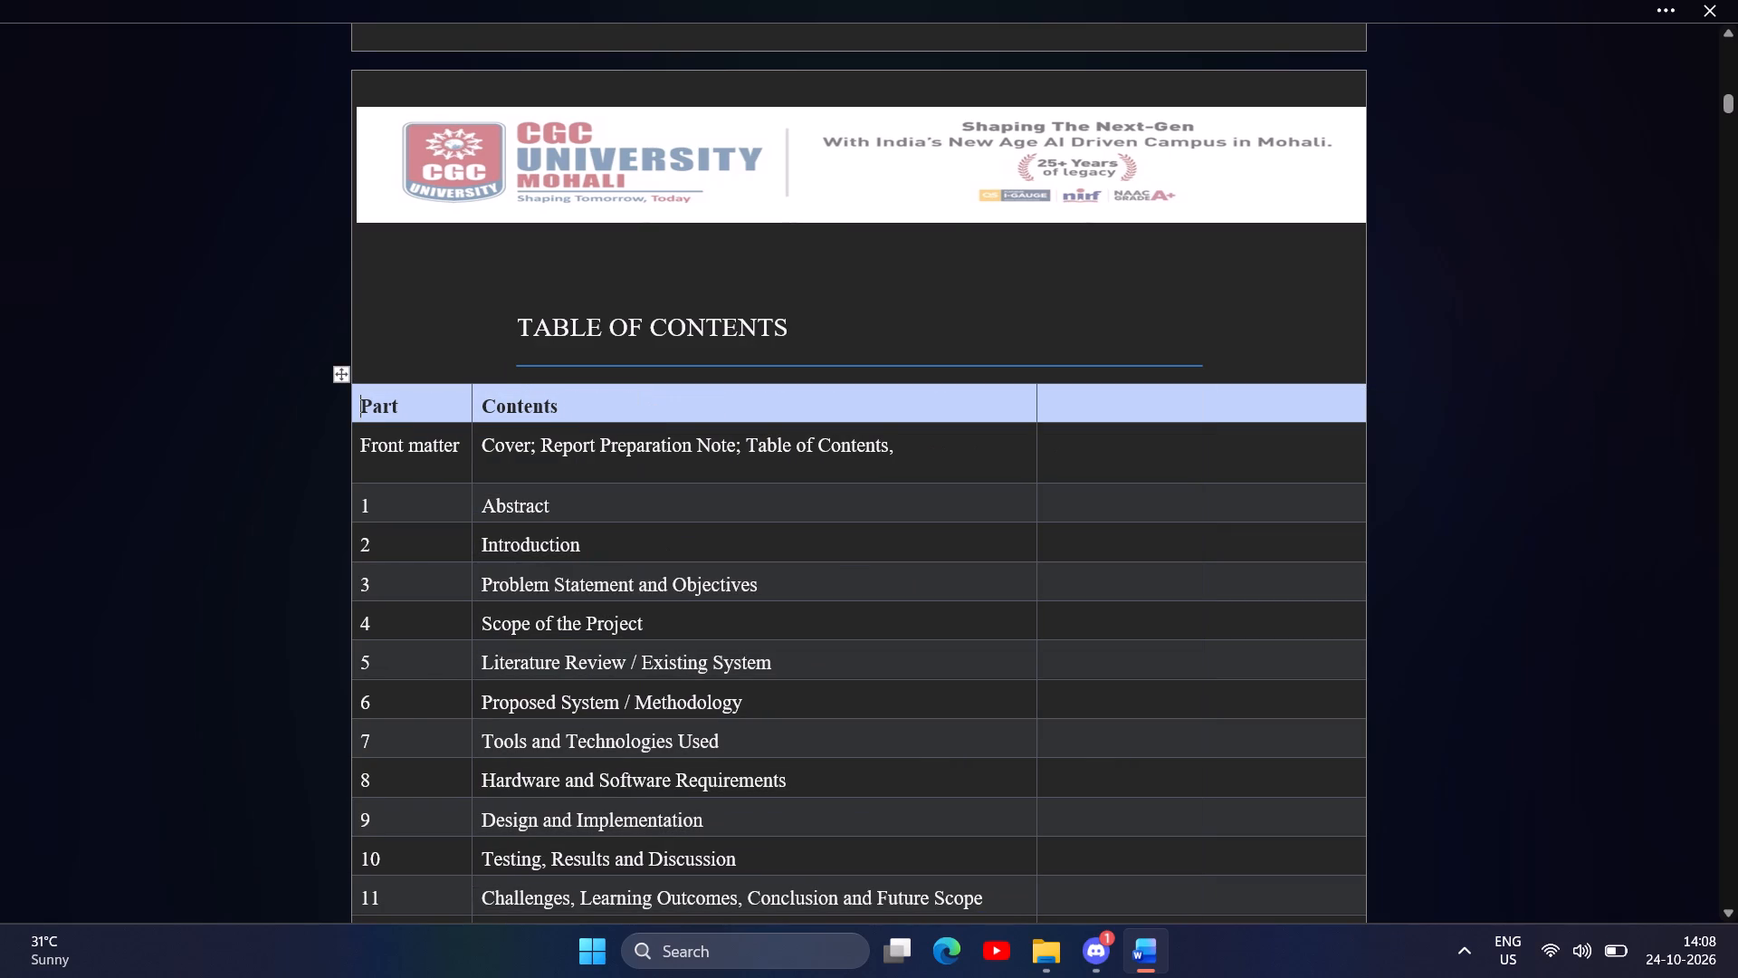
Set the blue line under the "TABLE OF CONTENTS" heading to Top and Bottom text wrapping with its position fixed on the page.
{"action": "left_click", "coordinate": [849, 366]}
{"action": "left_click_drag", "start_coordinate": [845, 366], "coordinate": [479, 363]}
{"action": "left_click_drag", "start_coordinate": [479, 363], "coordinate": [357, 353]}
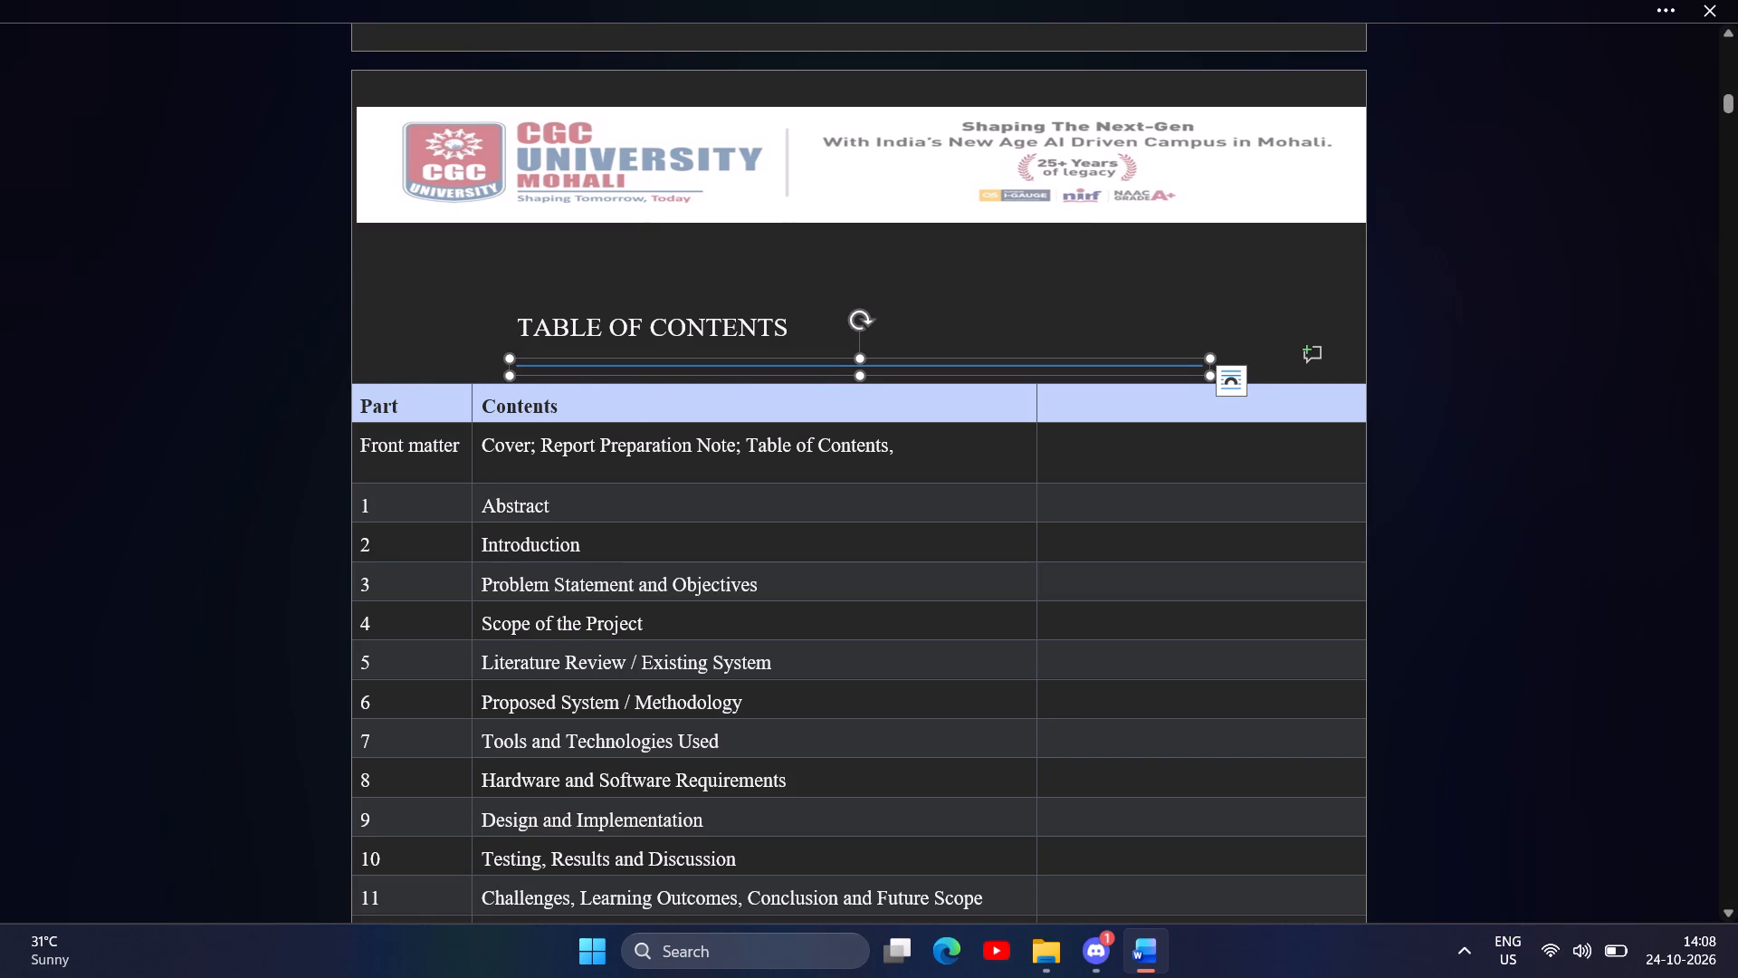
{"action": "left_click", "coordinate": [1220, 388]}
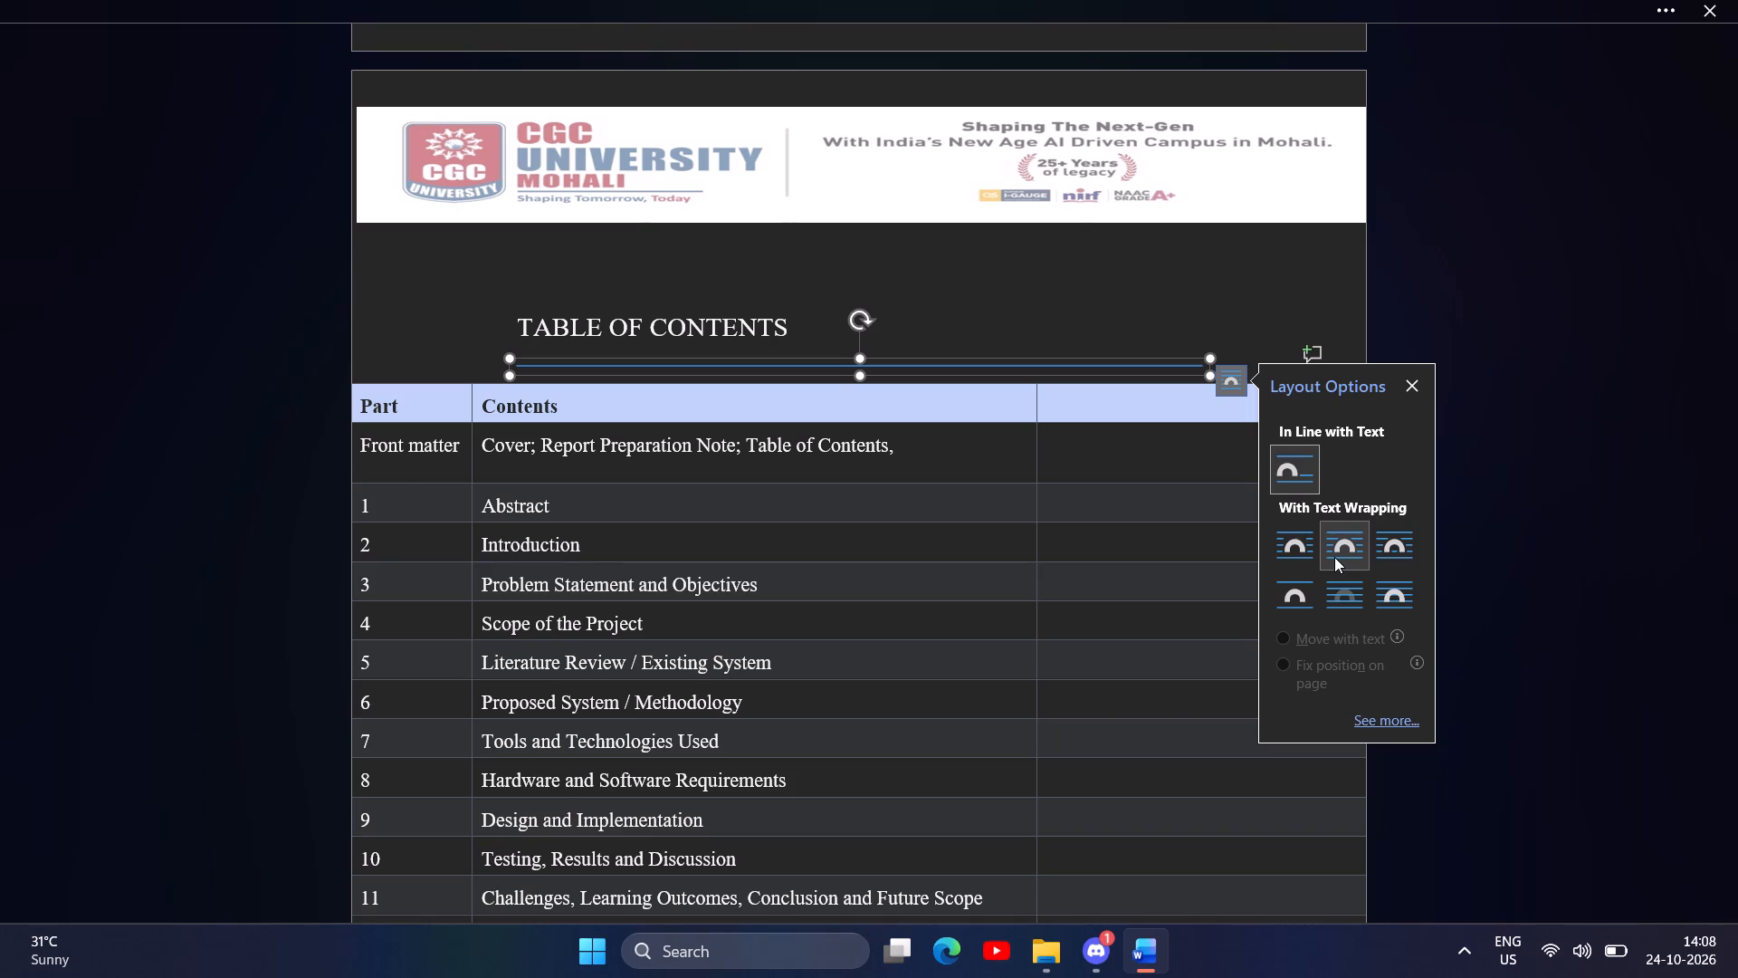
{"action": "left_click", "coordinate": [1334, 557]}
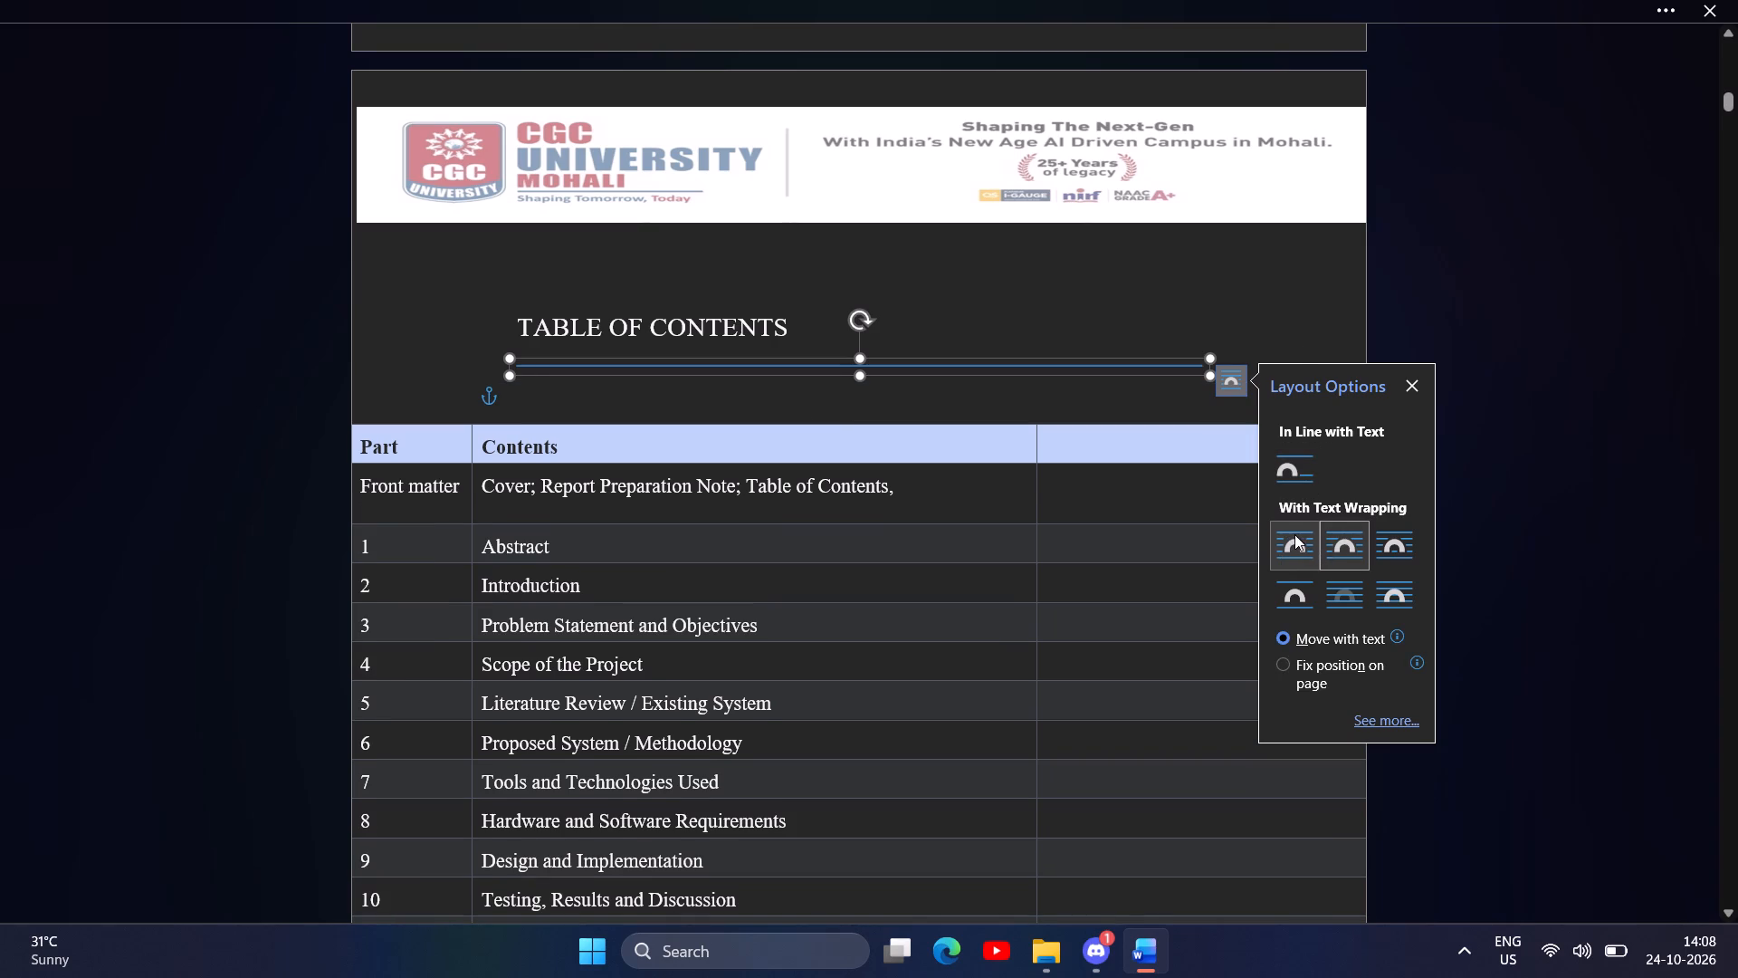
{"action": "left_click", "coordinate": [1294, 534]}
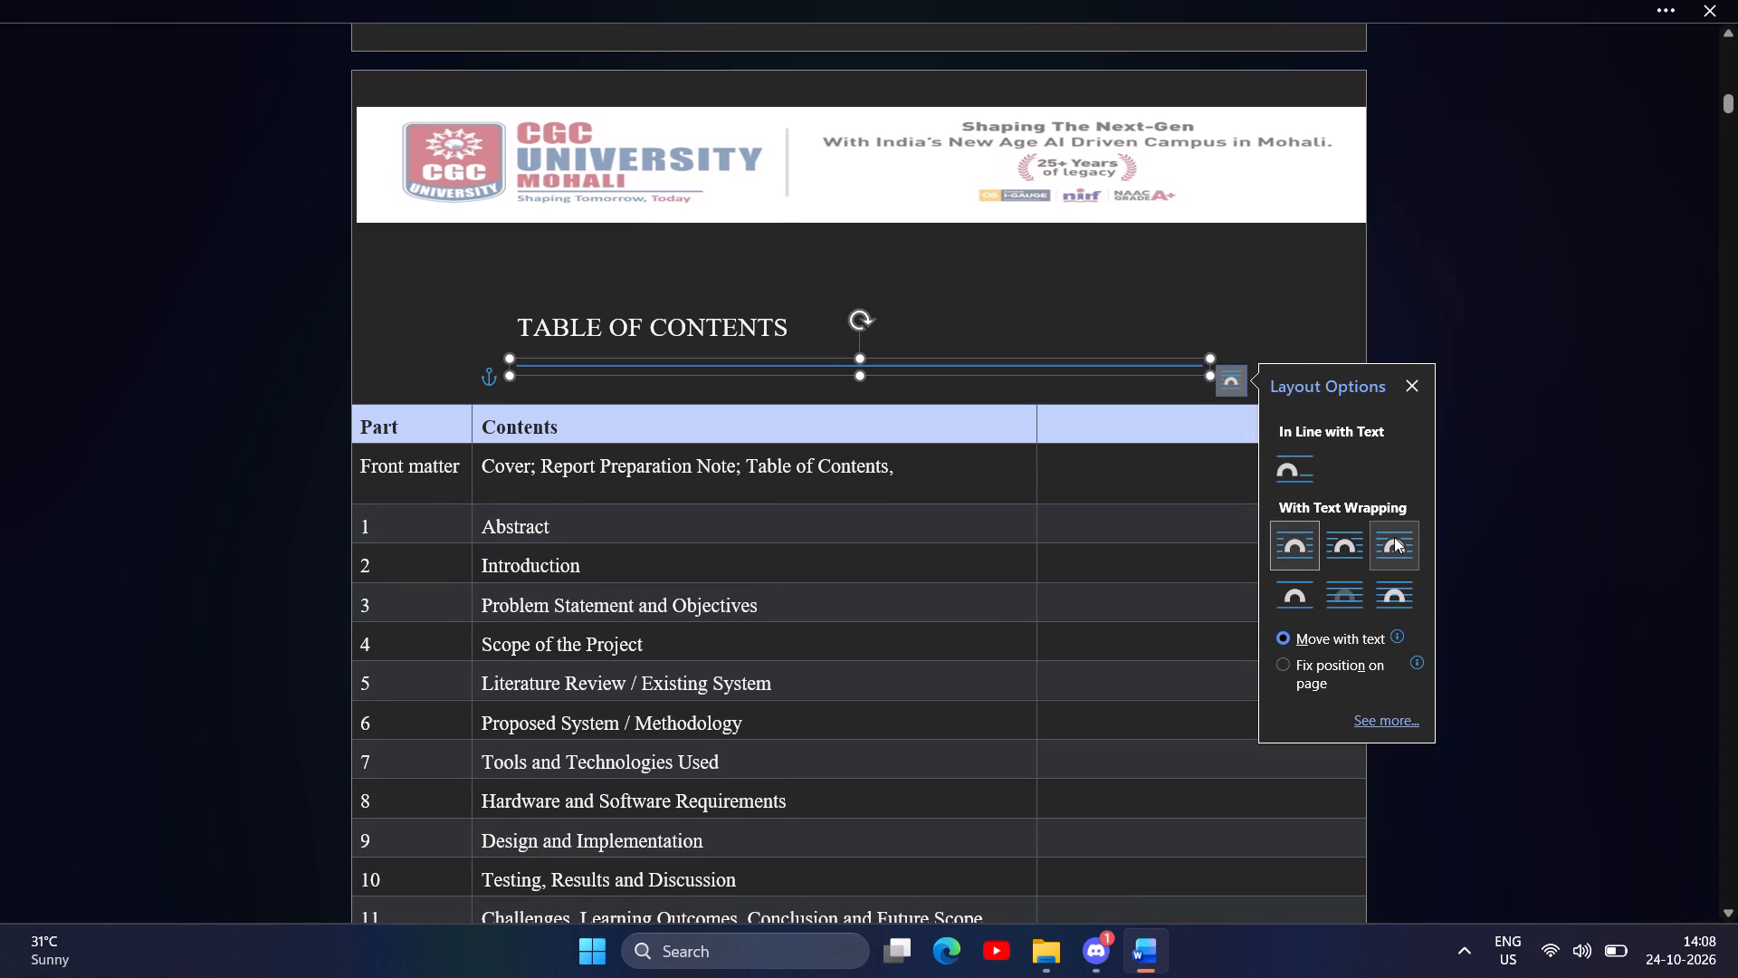
{"action": "left_click", "coordinate": [1394, 537]}
{"action": "left_click", "coordinate": [1316, 590]}
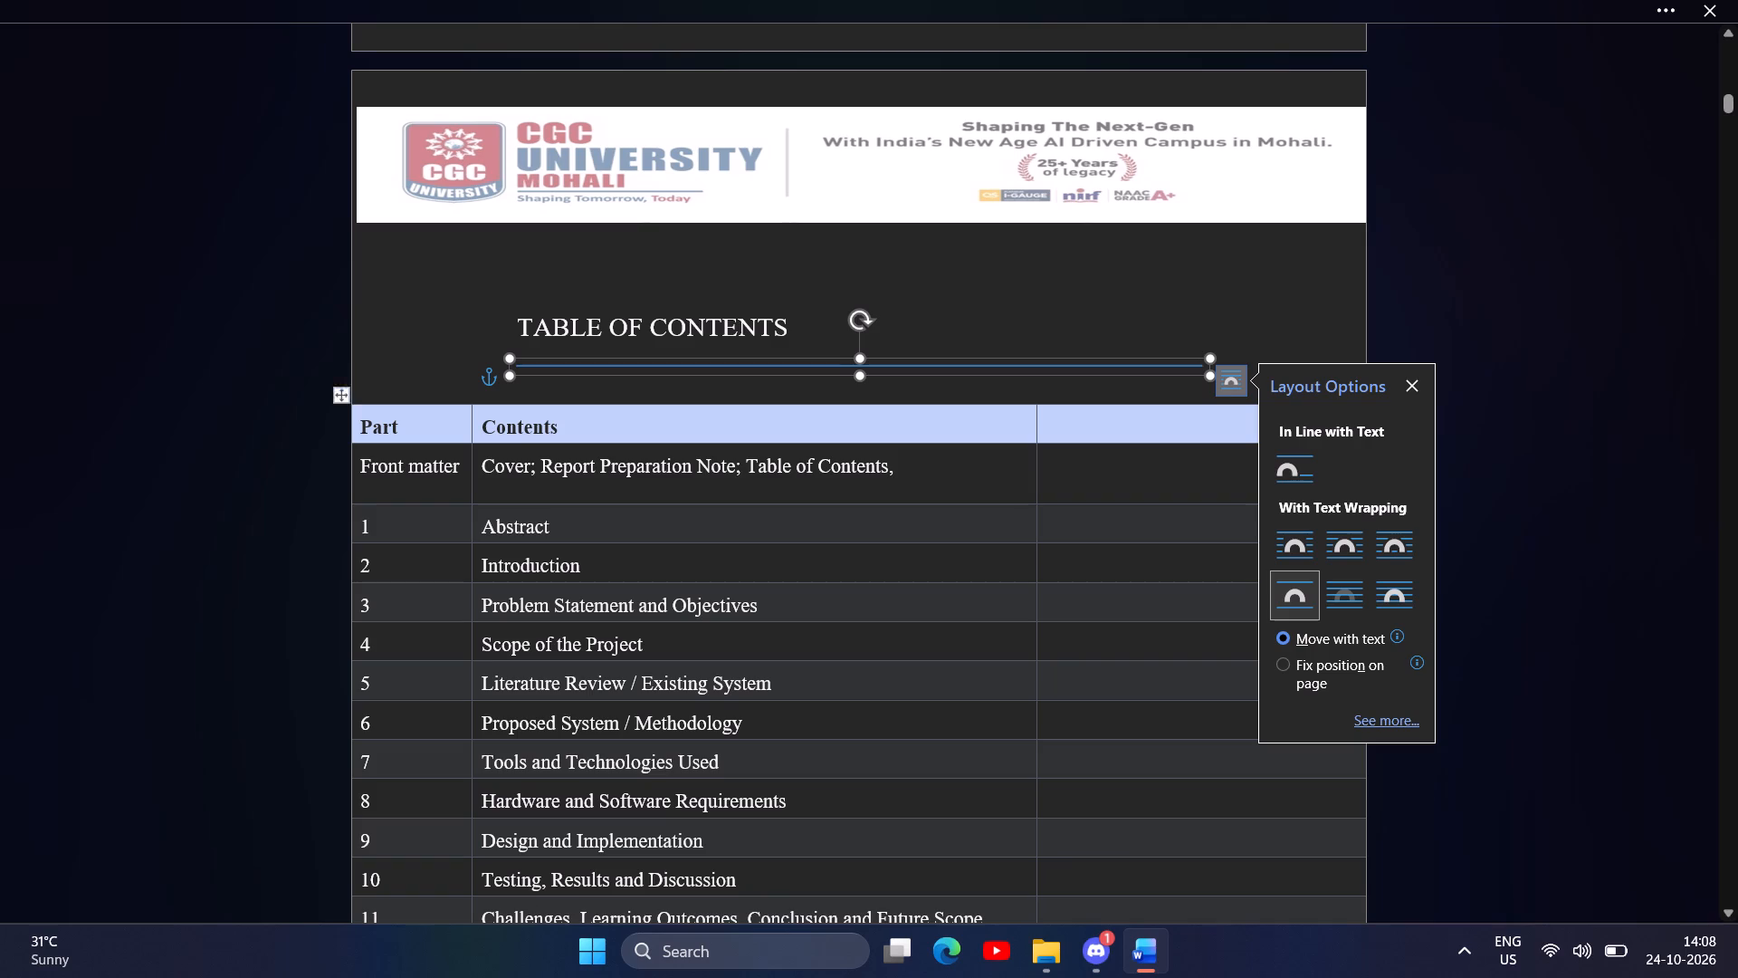
{"action": "left_click", "coordinate": [1294, 663]}
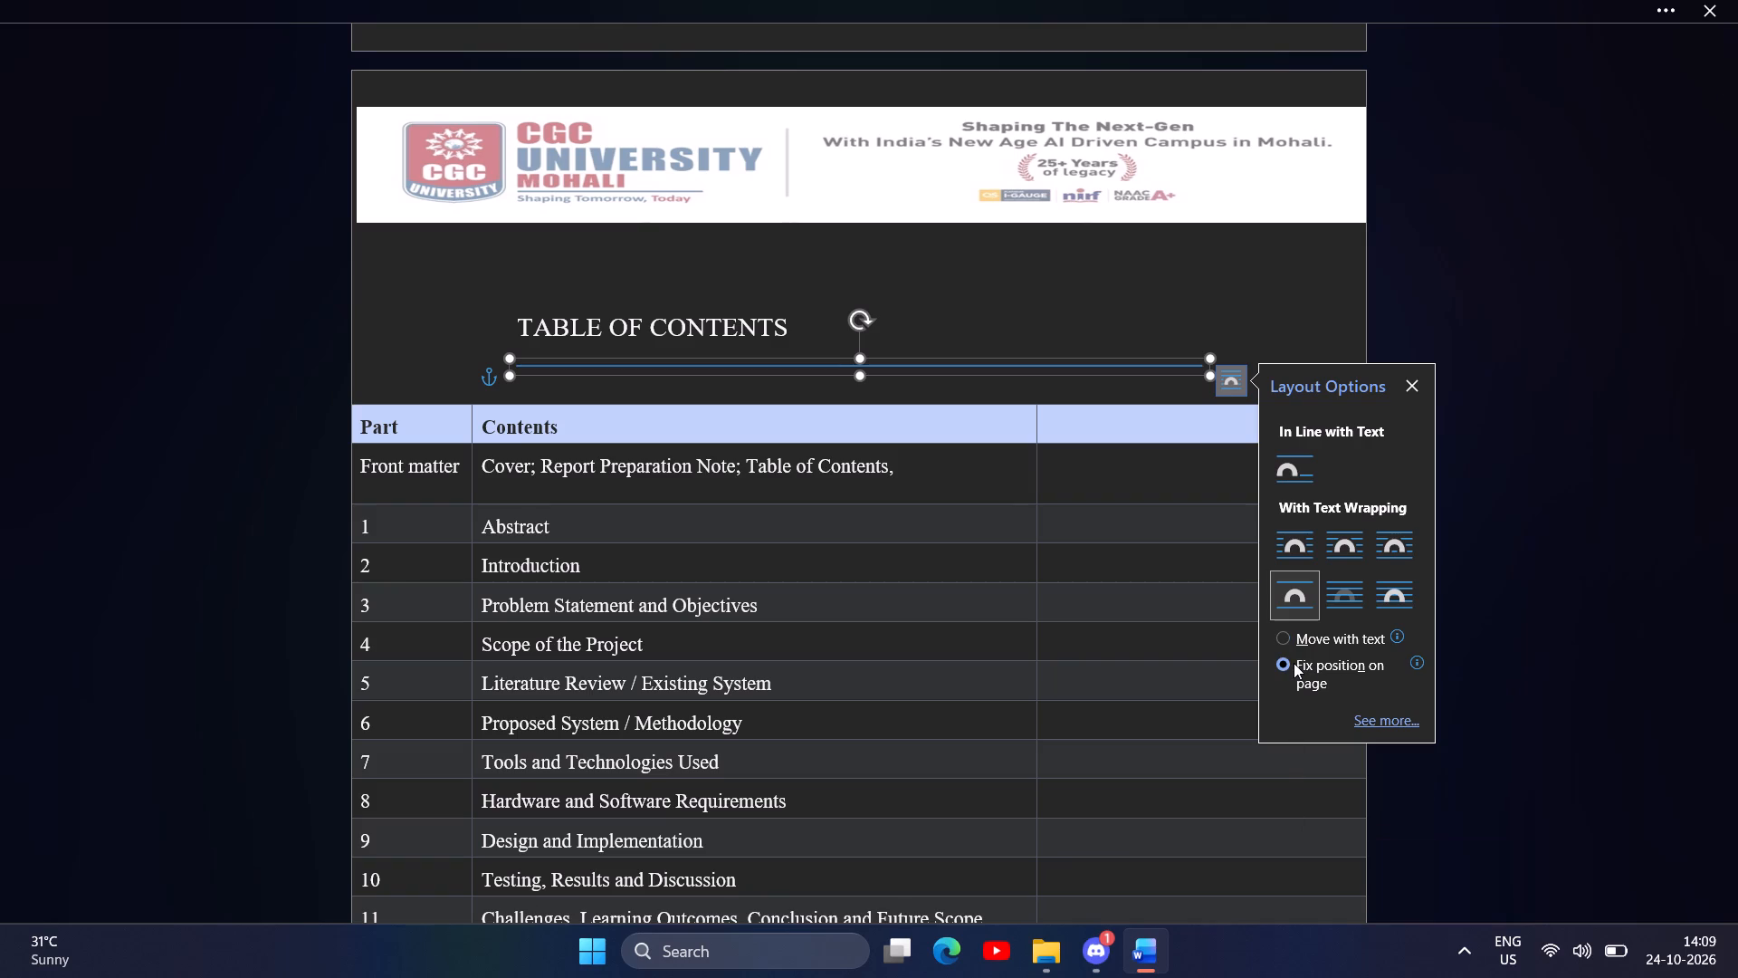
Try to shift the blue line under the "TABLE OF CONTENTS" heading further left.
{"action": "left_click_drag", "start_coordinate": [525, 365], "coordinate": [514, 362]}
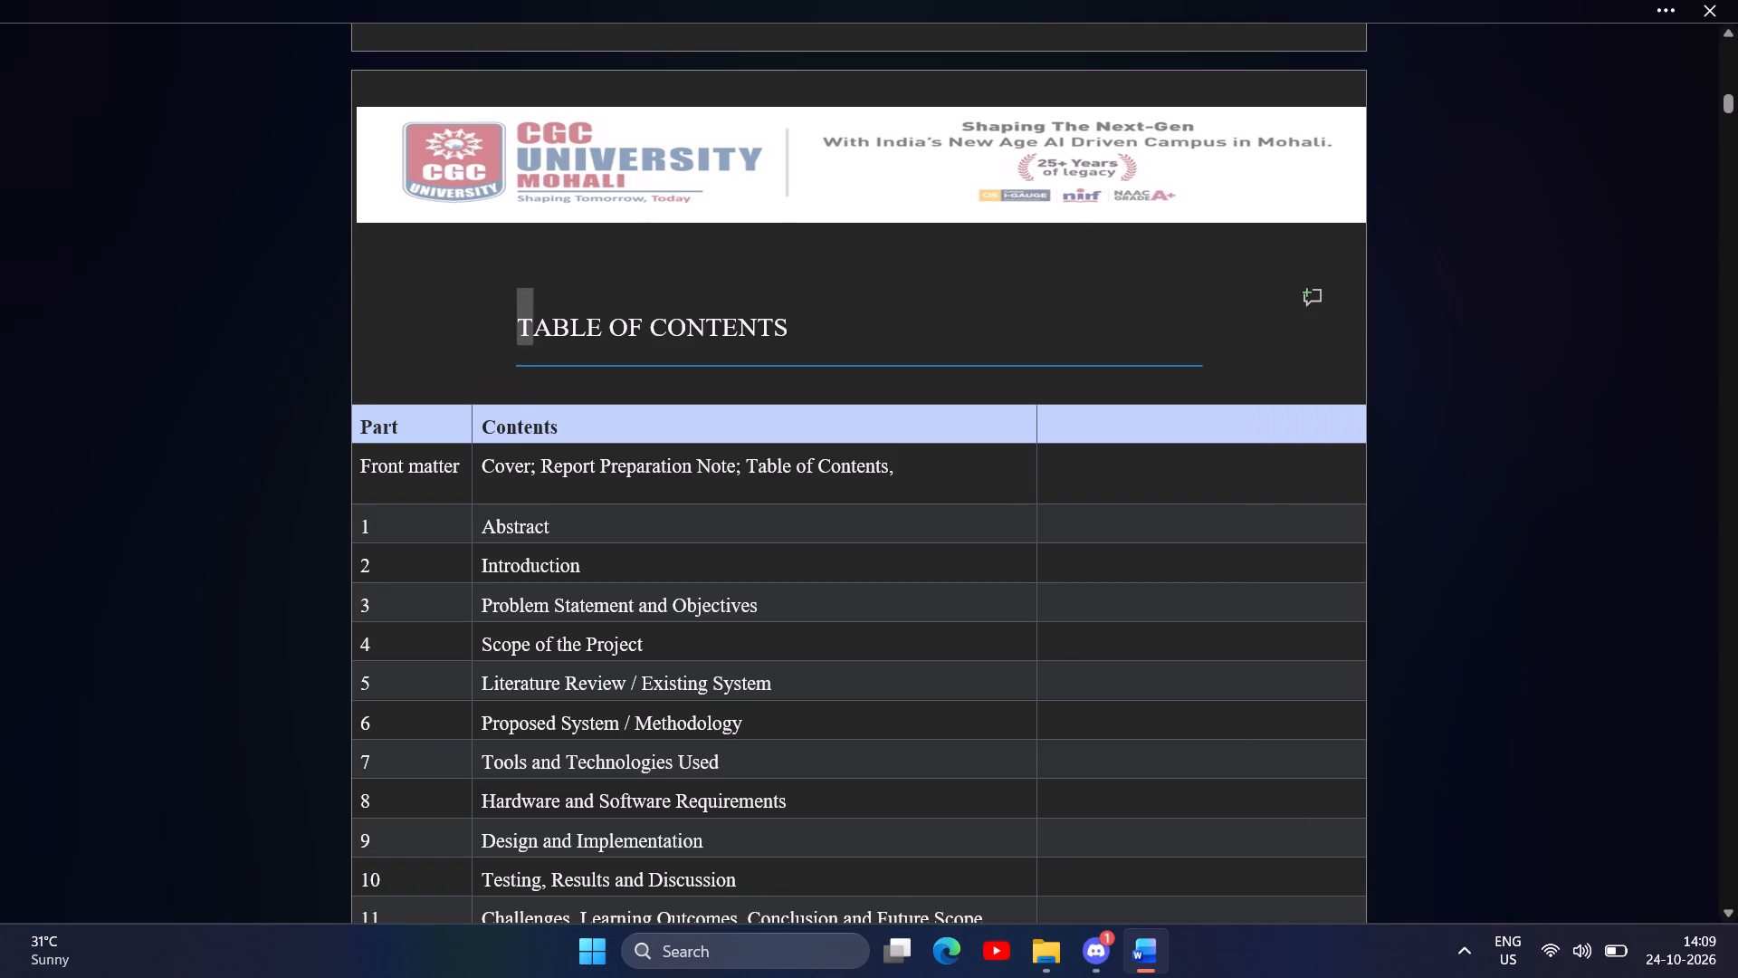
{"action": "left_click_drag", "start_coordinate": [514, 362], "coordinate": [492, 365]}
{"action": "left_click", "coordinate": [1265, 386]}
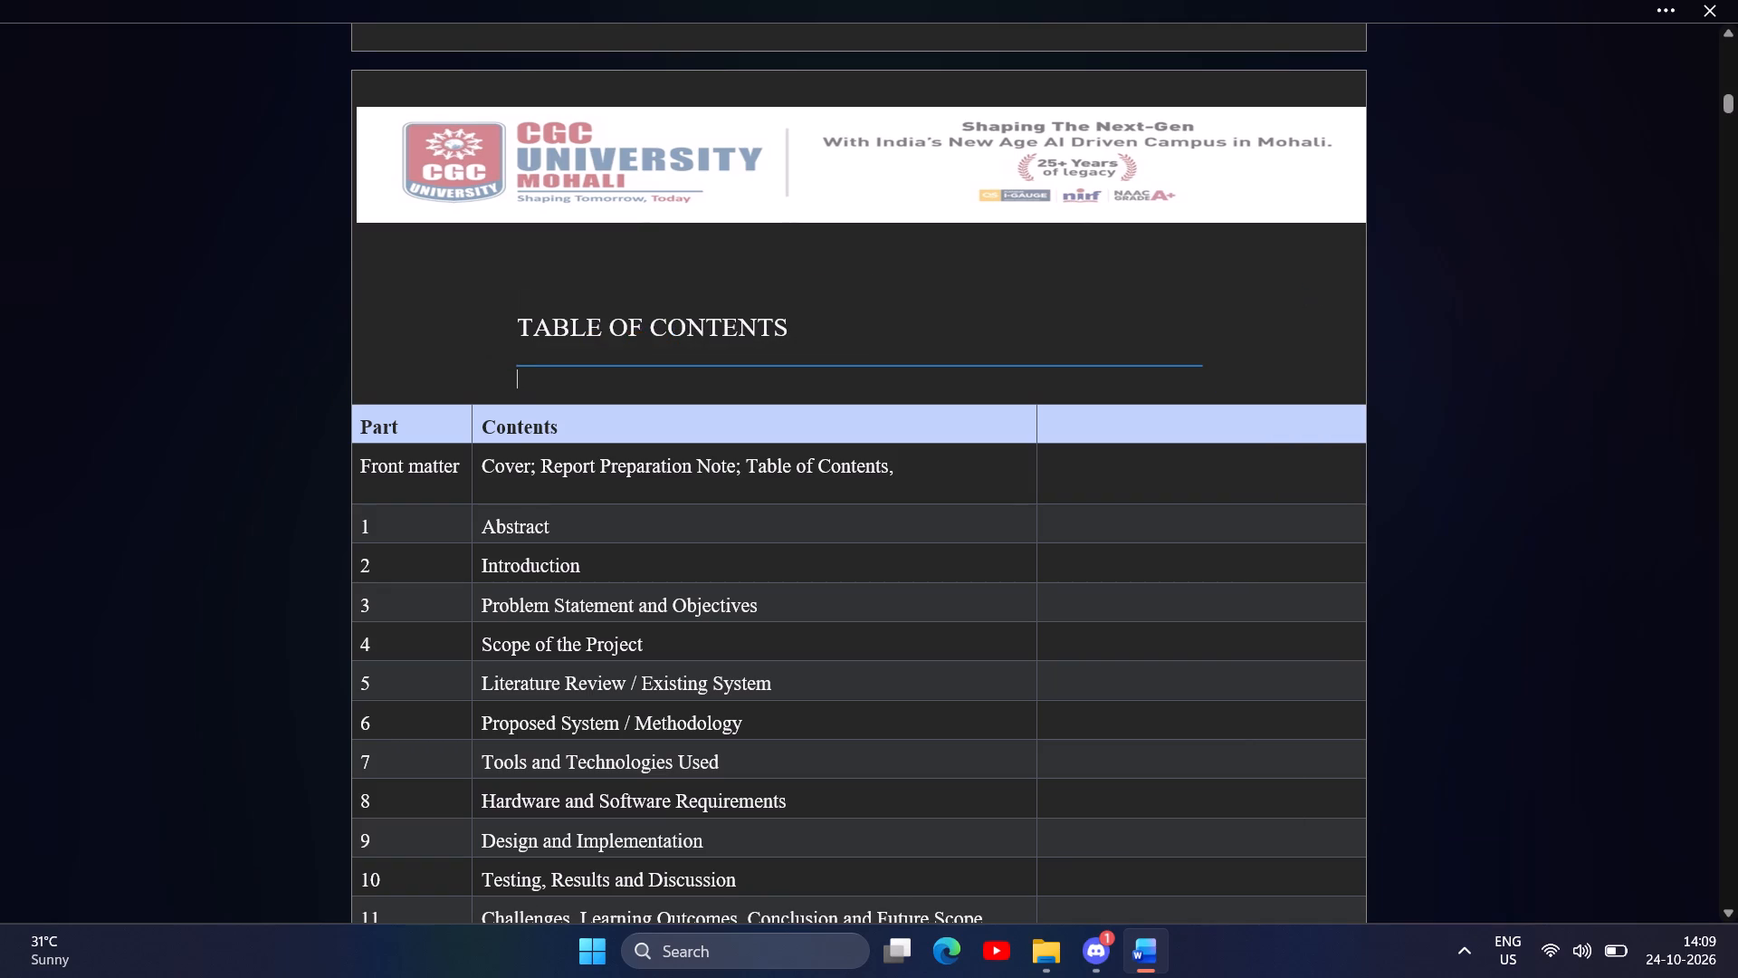
Enter "Page No" as the header of the contents table's new third column.
{"action": "scroll", "coordinate": [1265, 386], "scroll_direction": "down", "scroll_amount": 1}
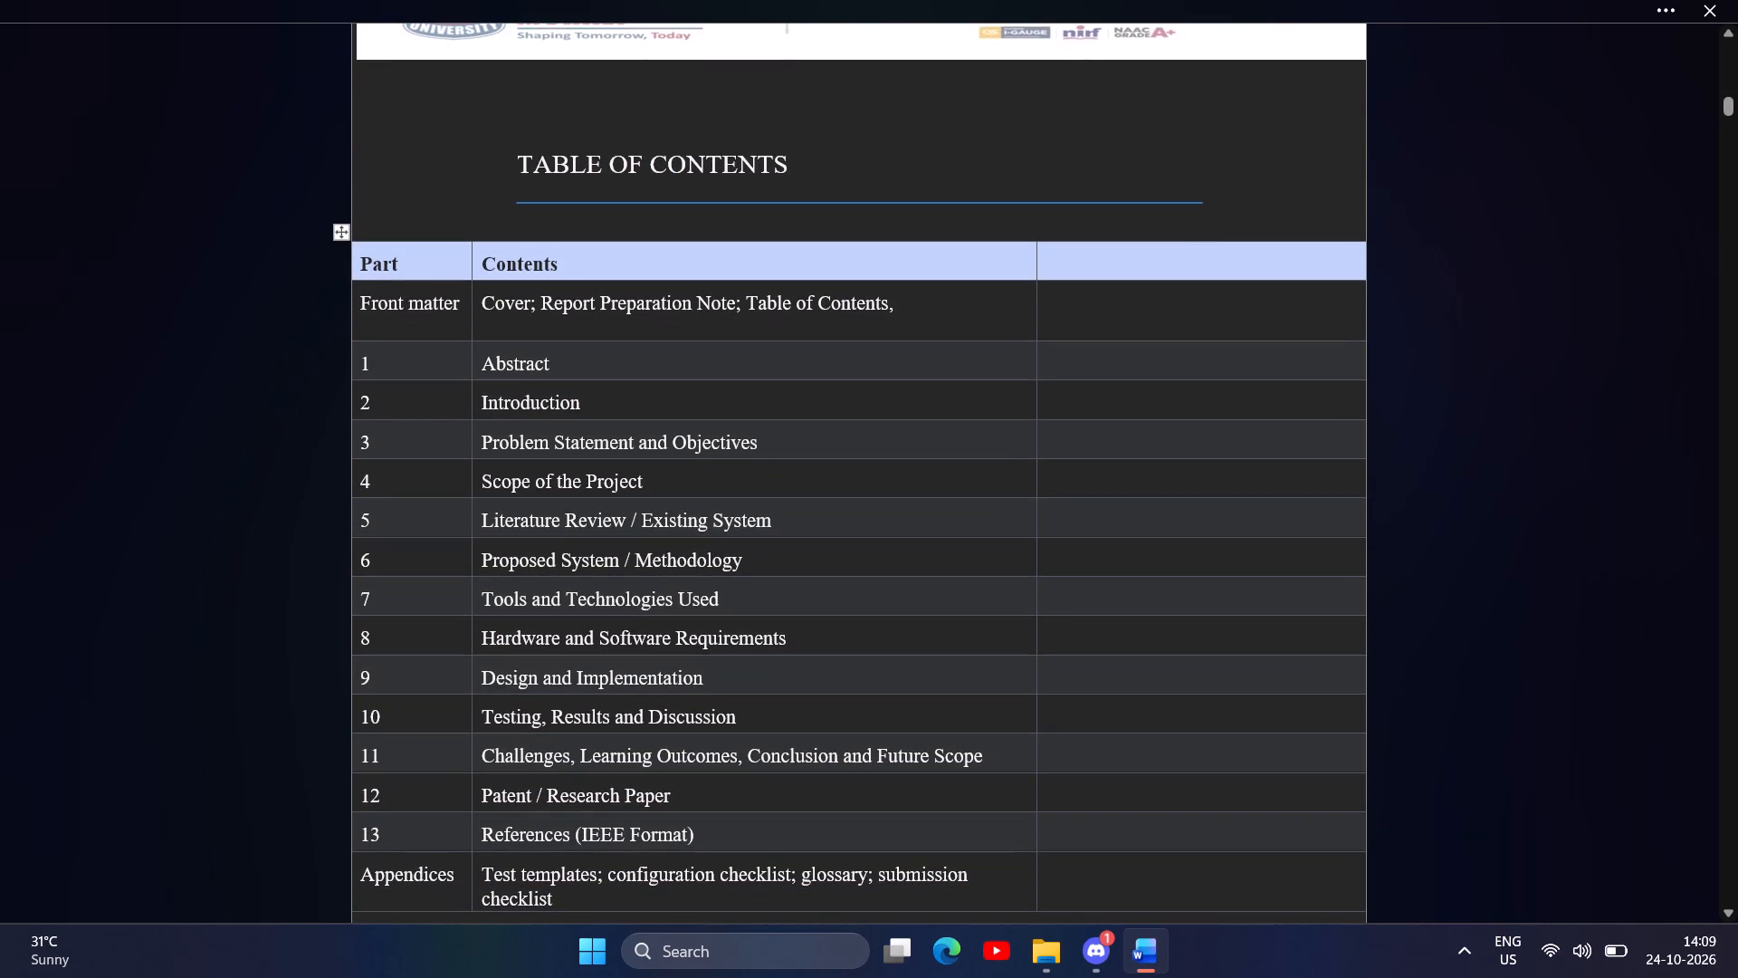
{"action": "left_click", "coordinate": [1175, 265]}
{"action": "type", "text": "PAGE"}
{"action": "key", "text": "space"}
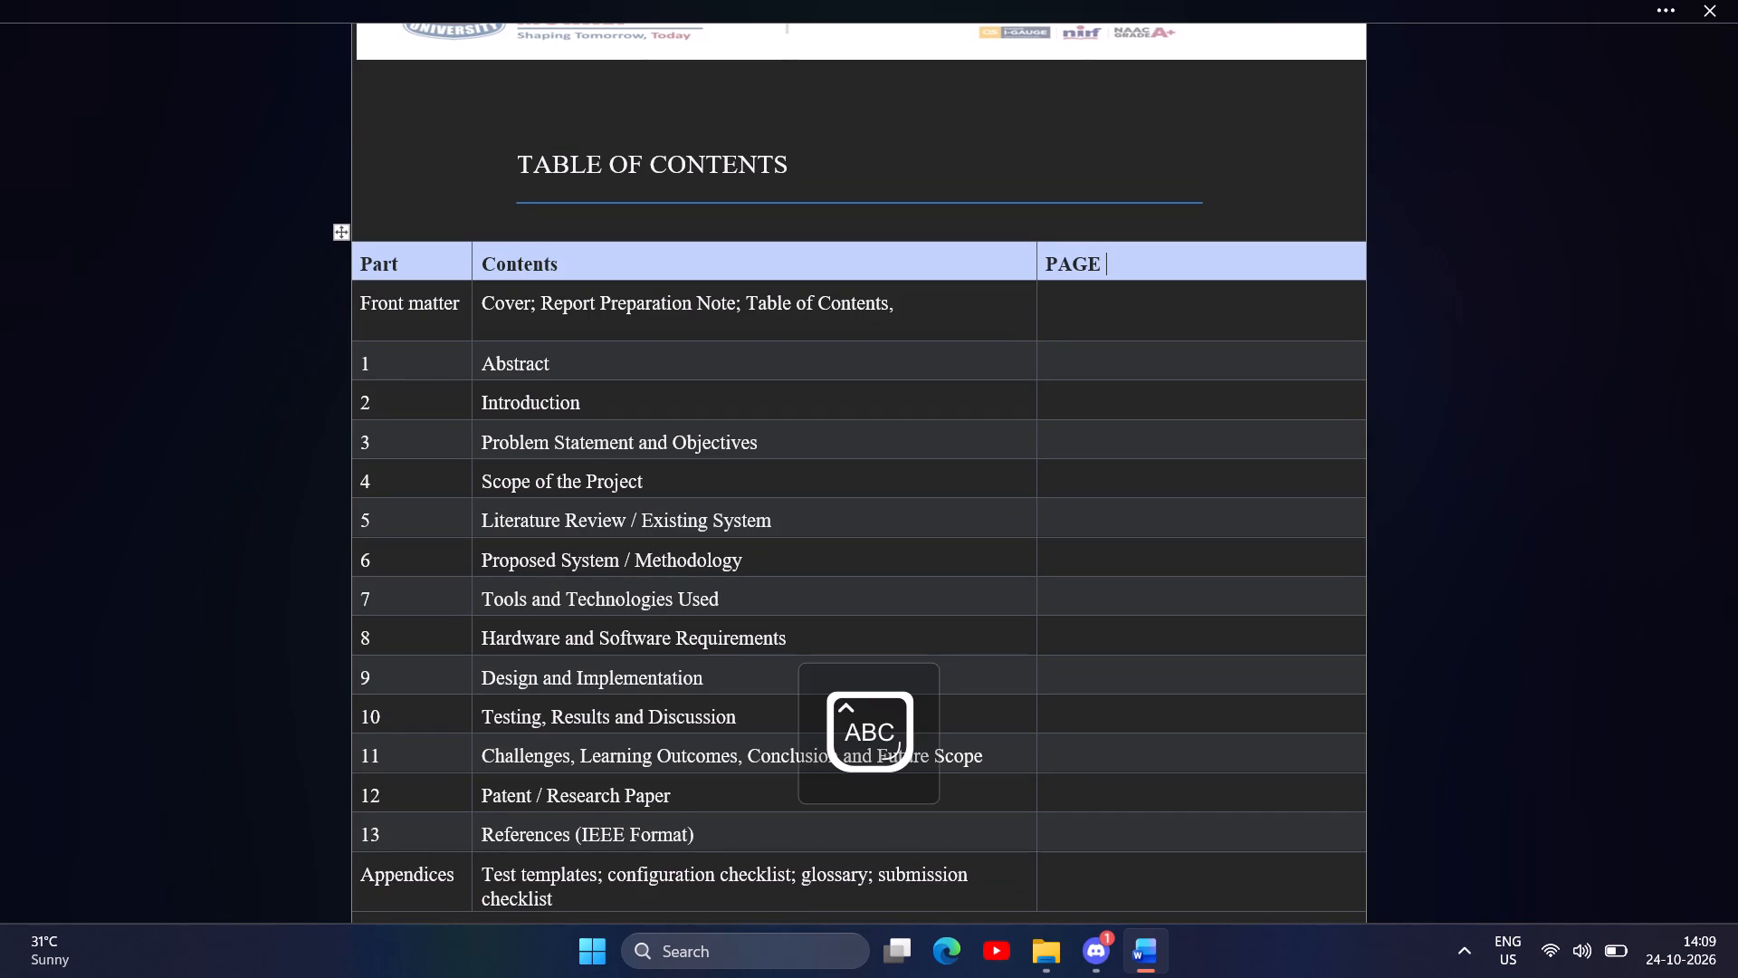
{"action": "type", "text": "NO"}
{"action": "key", "text": "BackSpace"}
{"action": "key", "text": "BackSpace"}
{"action": "key", "text": "BackSpace"}
{"action": "key", "text": "BackSpace"}
{"action": "key", "text": "BackSpace"}
{"action": "key", "text": "BackSpace"}
{"action": "type", "text": "age No"}
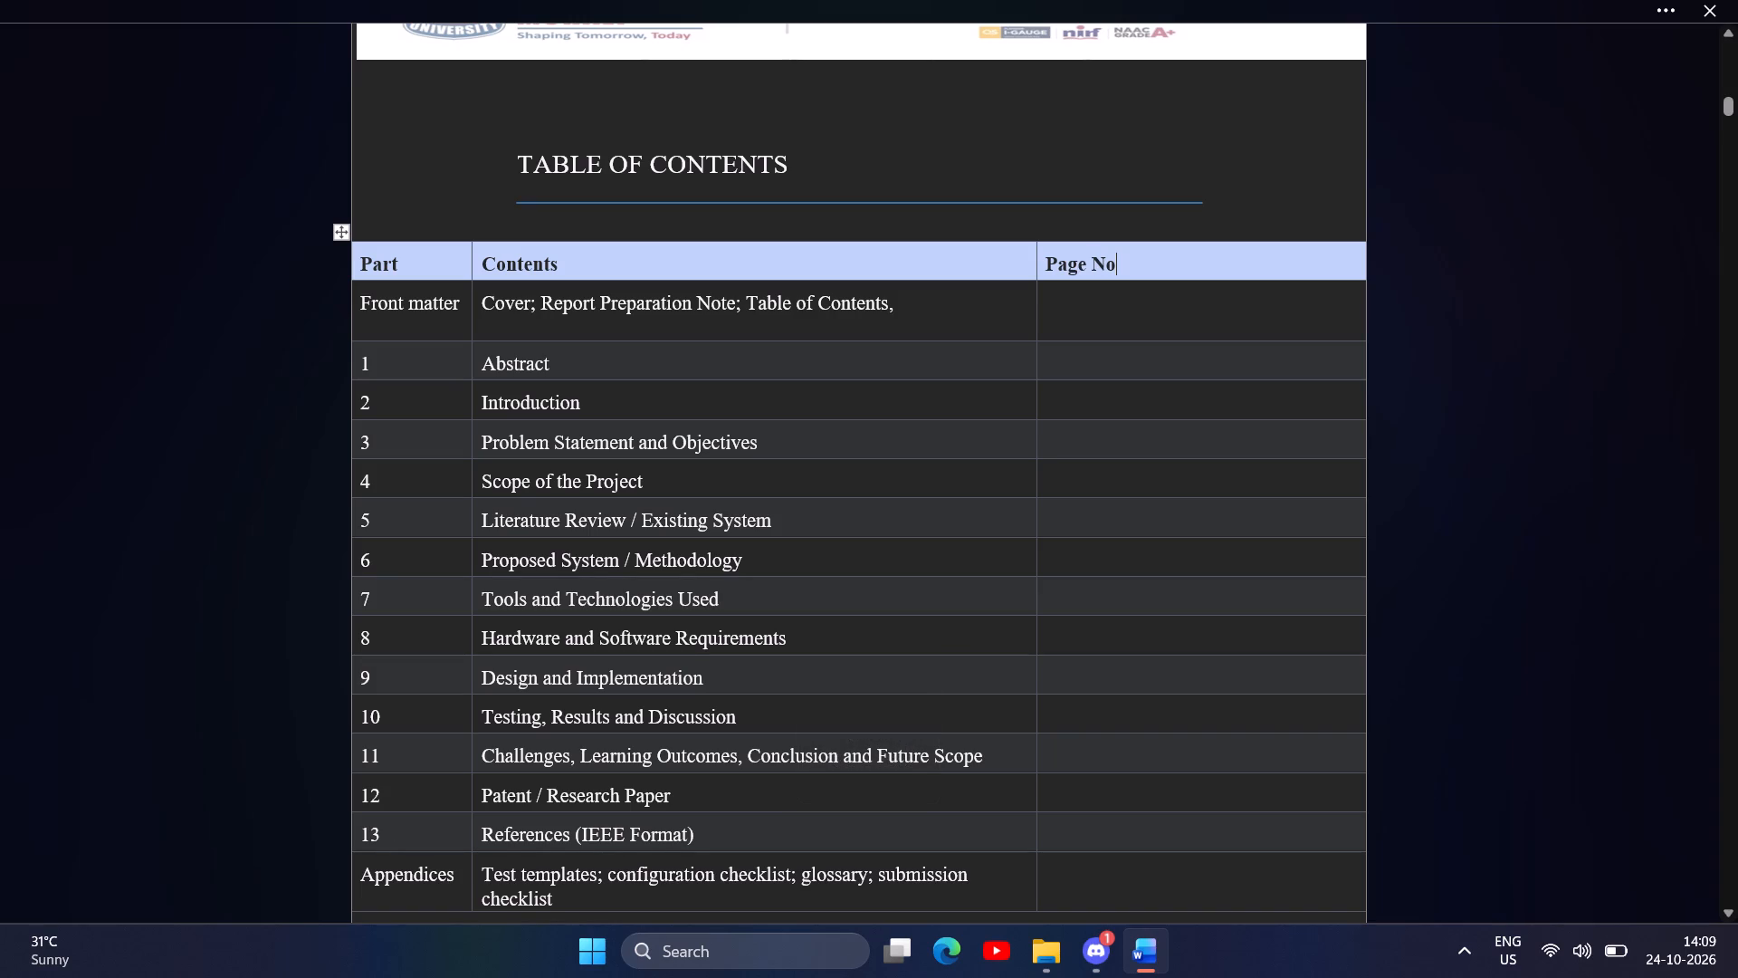
Look through the report from the cover to the later sections to work out the page numbers for the contents table.
{"action": "left_click", "coordinate": [1172, 350]}
{"action": "left_click", "coordinate": [1145, 328]}
{"action": "scroll", "coordinate": [1145, 328], "scroll_direction": "down", "scroll_amount": 5}
{"action": "scroll", "coordinate": [1145, 328], "scroll_direction": "down", "scroll_amount": 16}
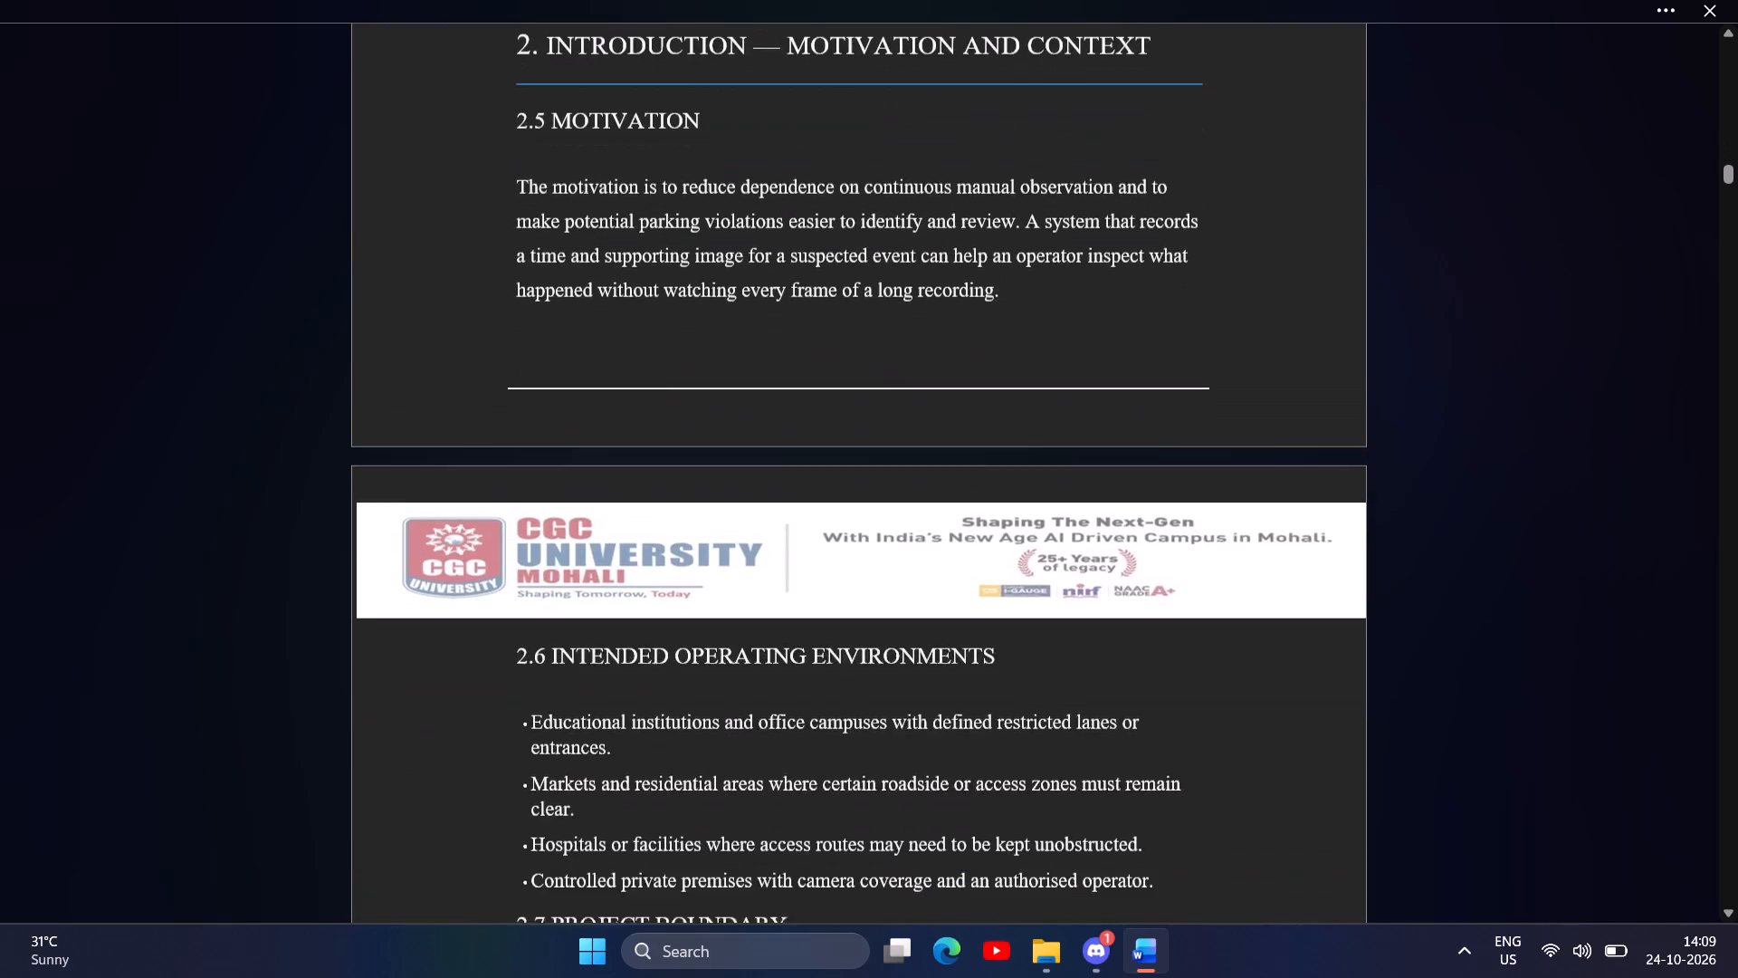
{"action": "scroll", "coordinate": [1145, 328], "scroll_direction": "down", "scroll_amount": 14}
{"action": "scroll", "coordinate": [1145, 328], "scroll_direction": "up", "scroll_amount": 12}
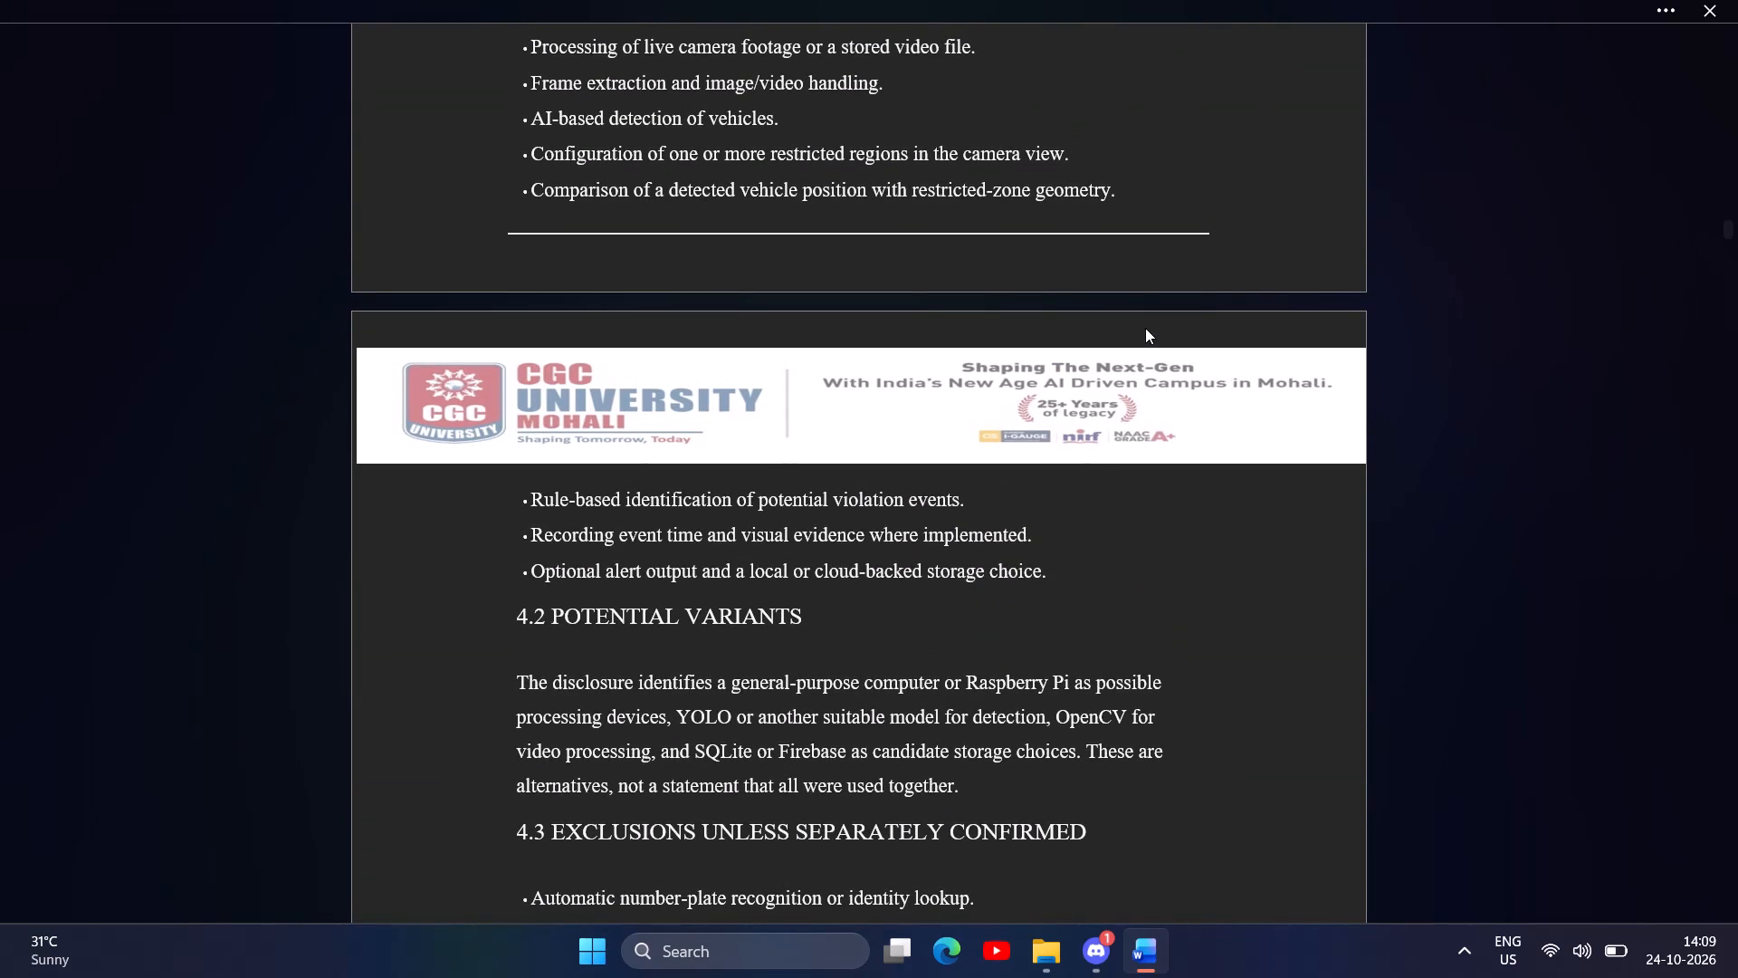
{"action": "scroll", "coordinate": [1145, 328], "scroll_direction": "up", "scroll_amount": 11}
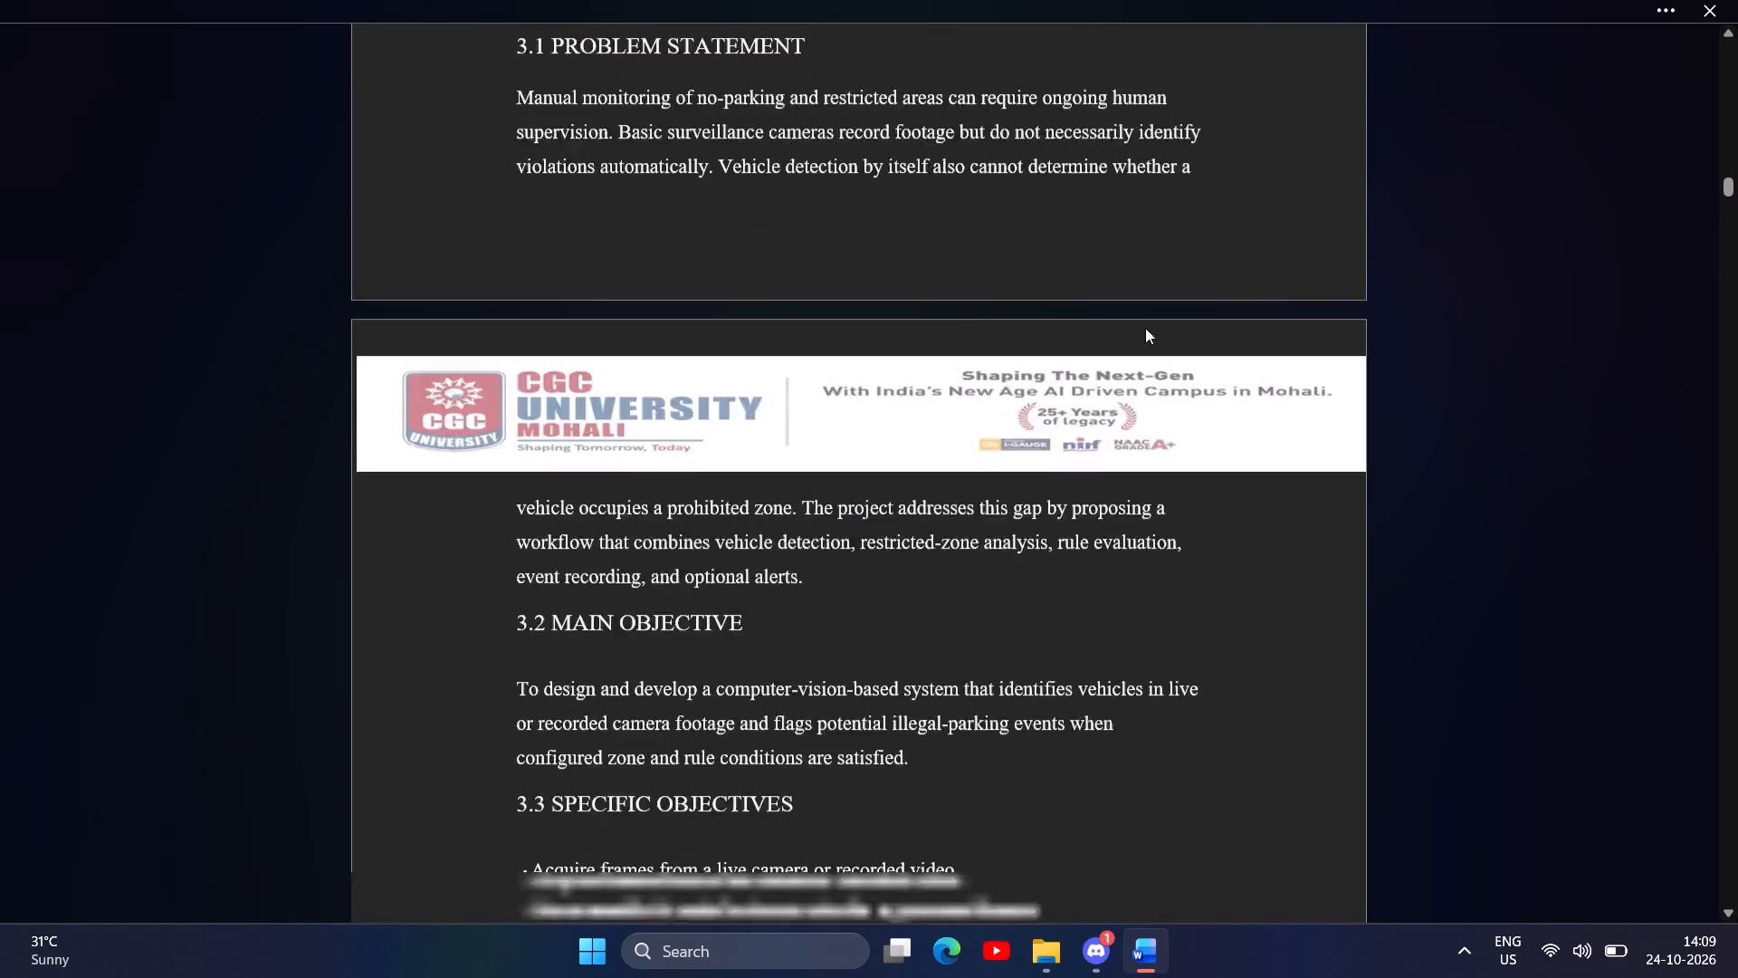
{"action": "scroll", "coordinate": [1145, 328], "scroll_direction": "up", "scroll_amount": 6}
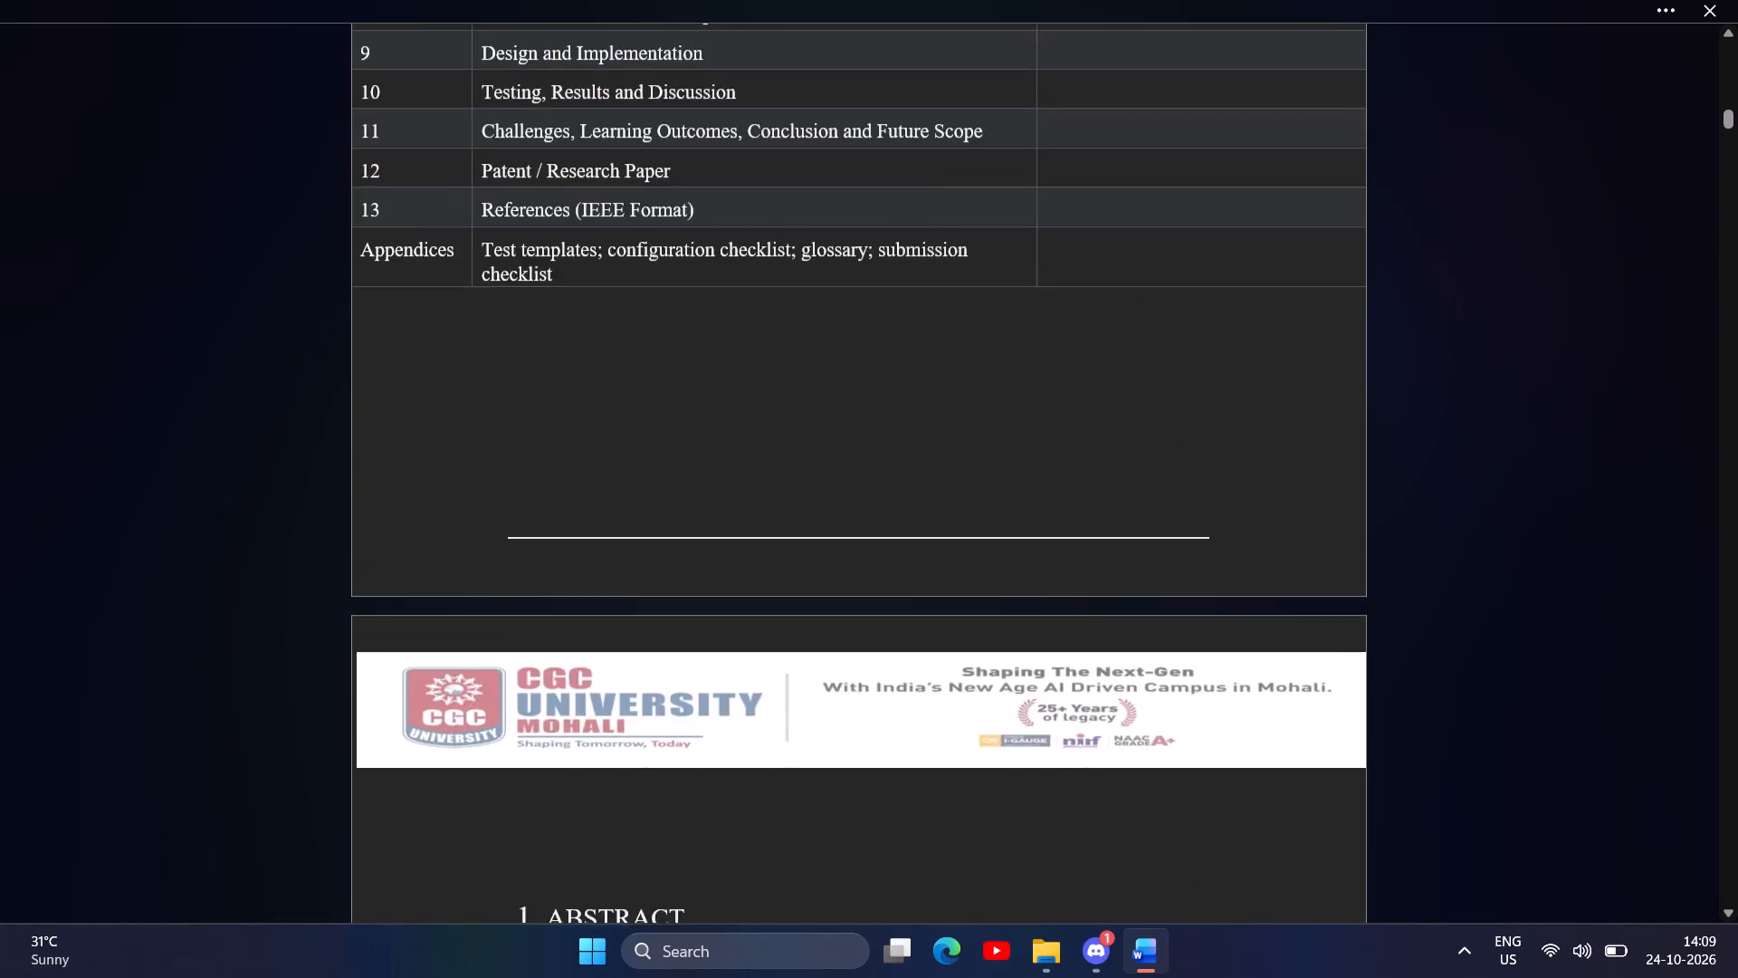
{"action": "scroll", "coordinate": [1145, 328], "scroll_direction": "up", "scroll_amount": 5}
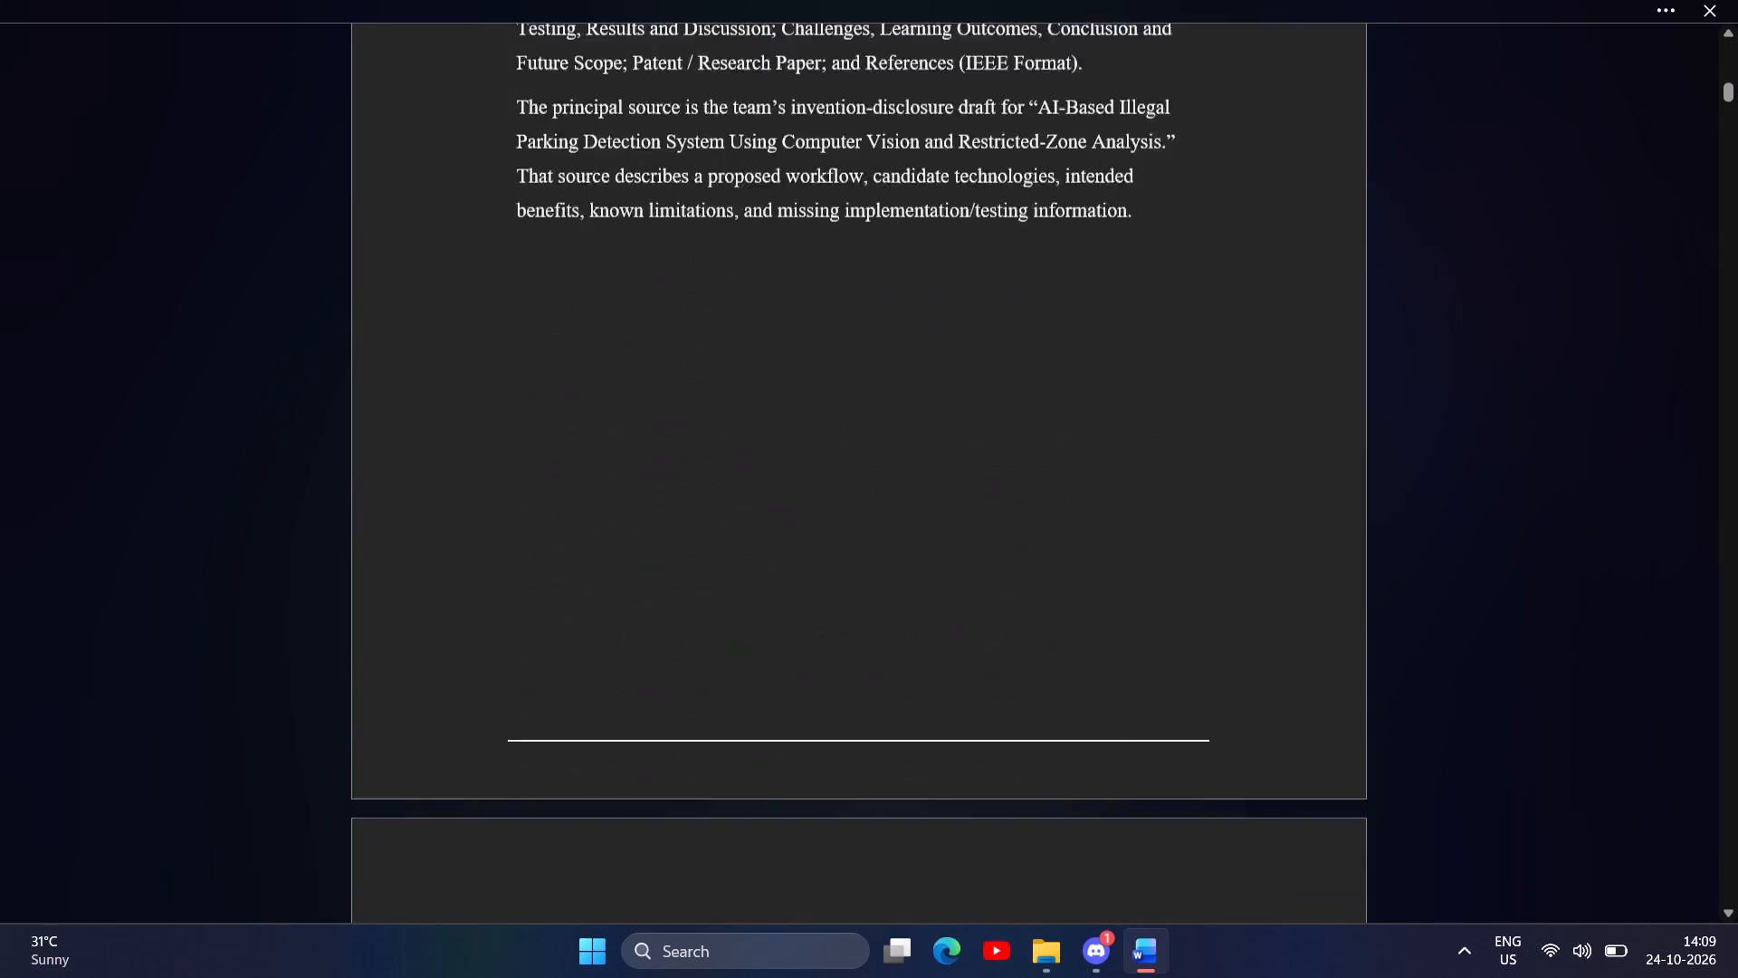
{"action": "scroll", "coordinate": [1145, 328], "scroll_direction": "up", "scroll_amount": 4}
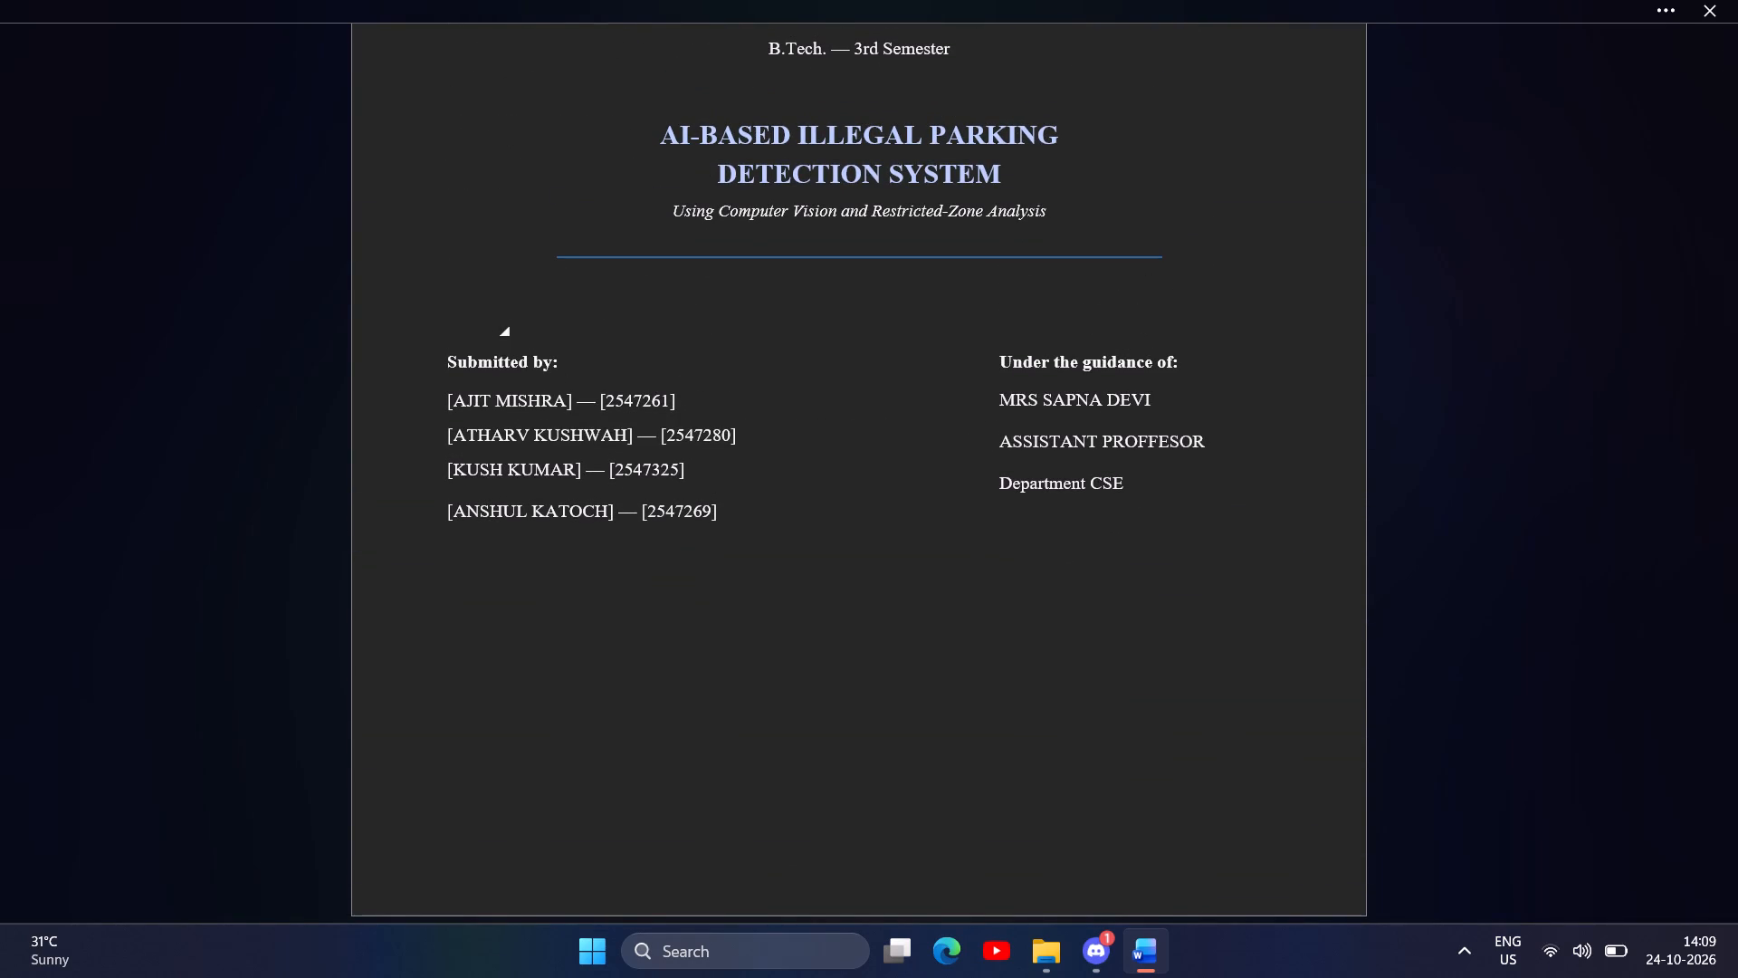
{"action": "left_click", "coordinate": [1145, 328]}
{"action": "scroll", "coordinate": [1145, 328], "scroll_direction": "down", "scroll_amount": 6}
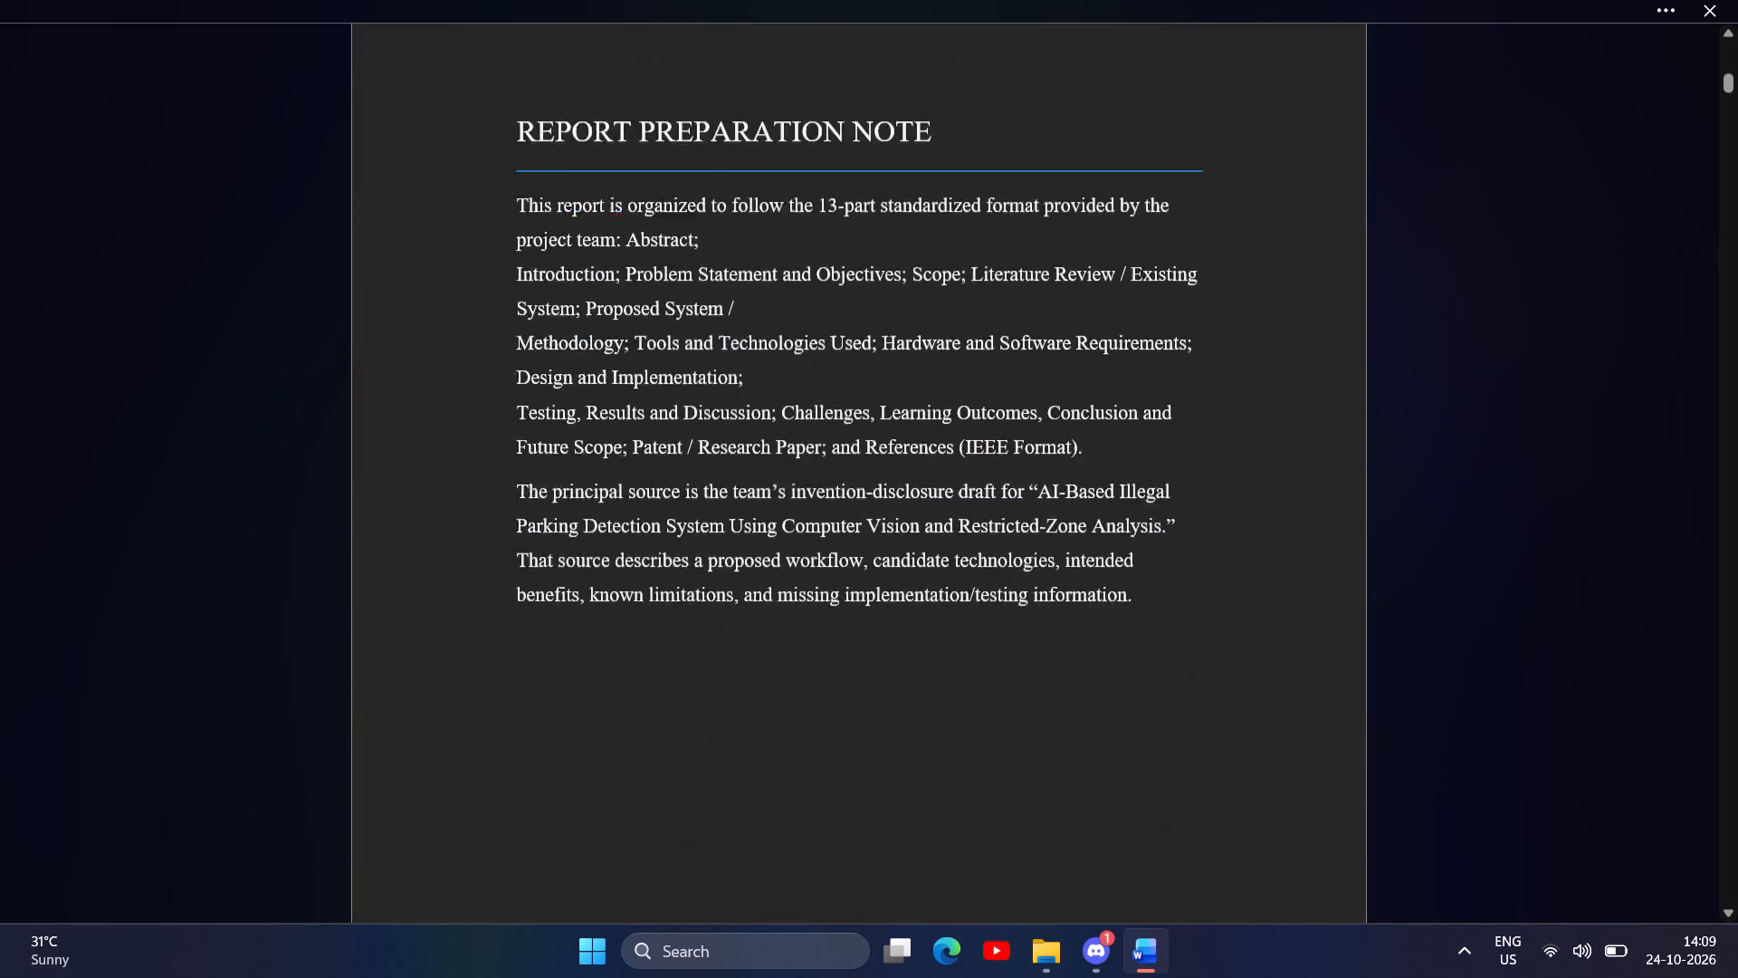
{"action": "scroll", "coordinate": [1145, 328], "scroll_direction": "down", "scroll_amount": 2}
{"action": "scroll", "coordinate": [1145, 328], "scroll_direction": "up", "scroll_amount": 3}
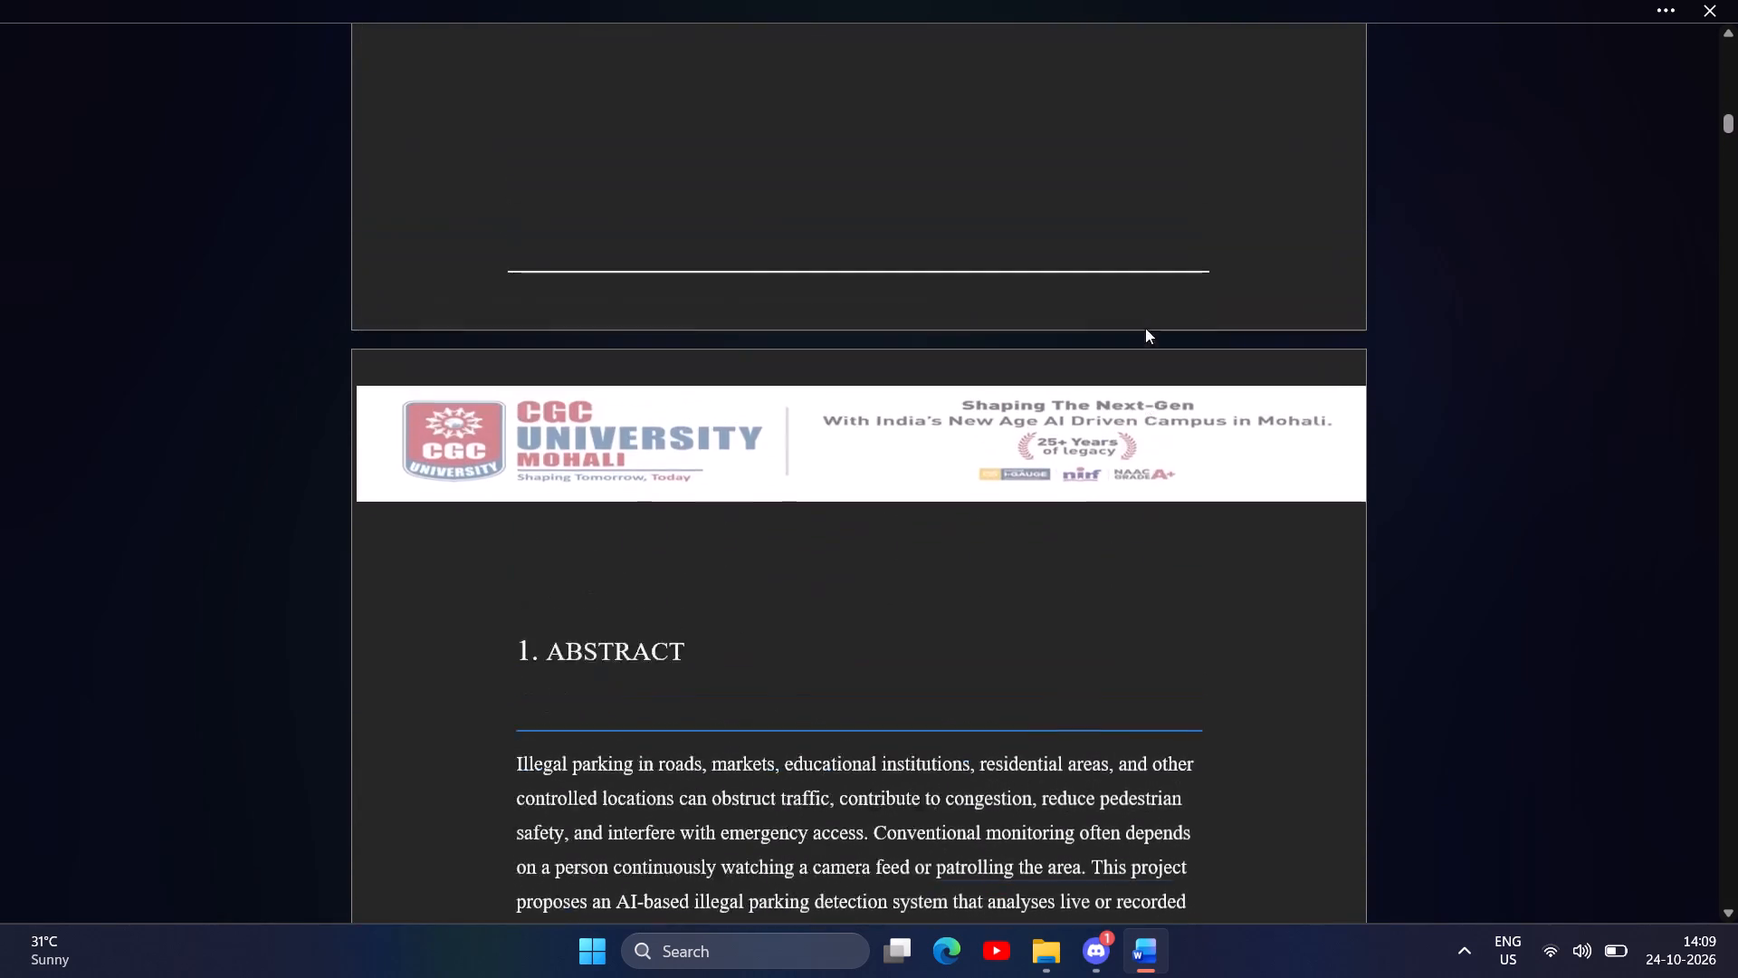
{"action": "scroll", "coordinate": [1145, 328], "scroll_direction": "up", "scroll_amount": 4}
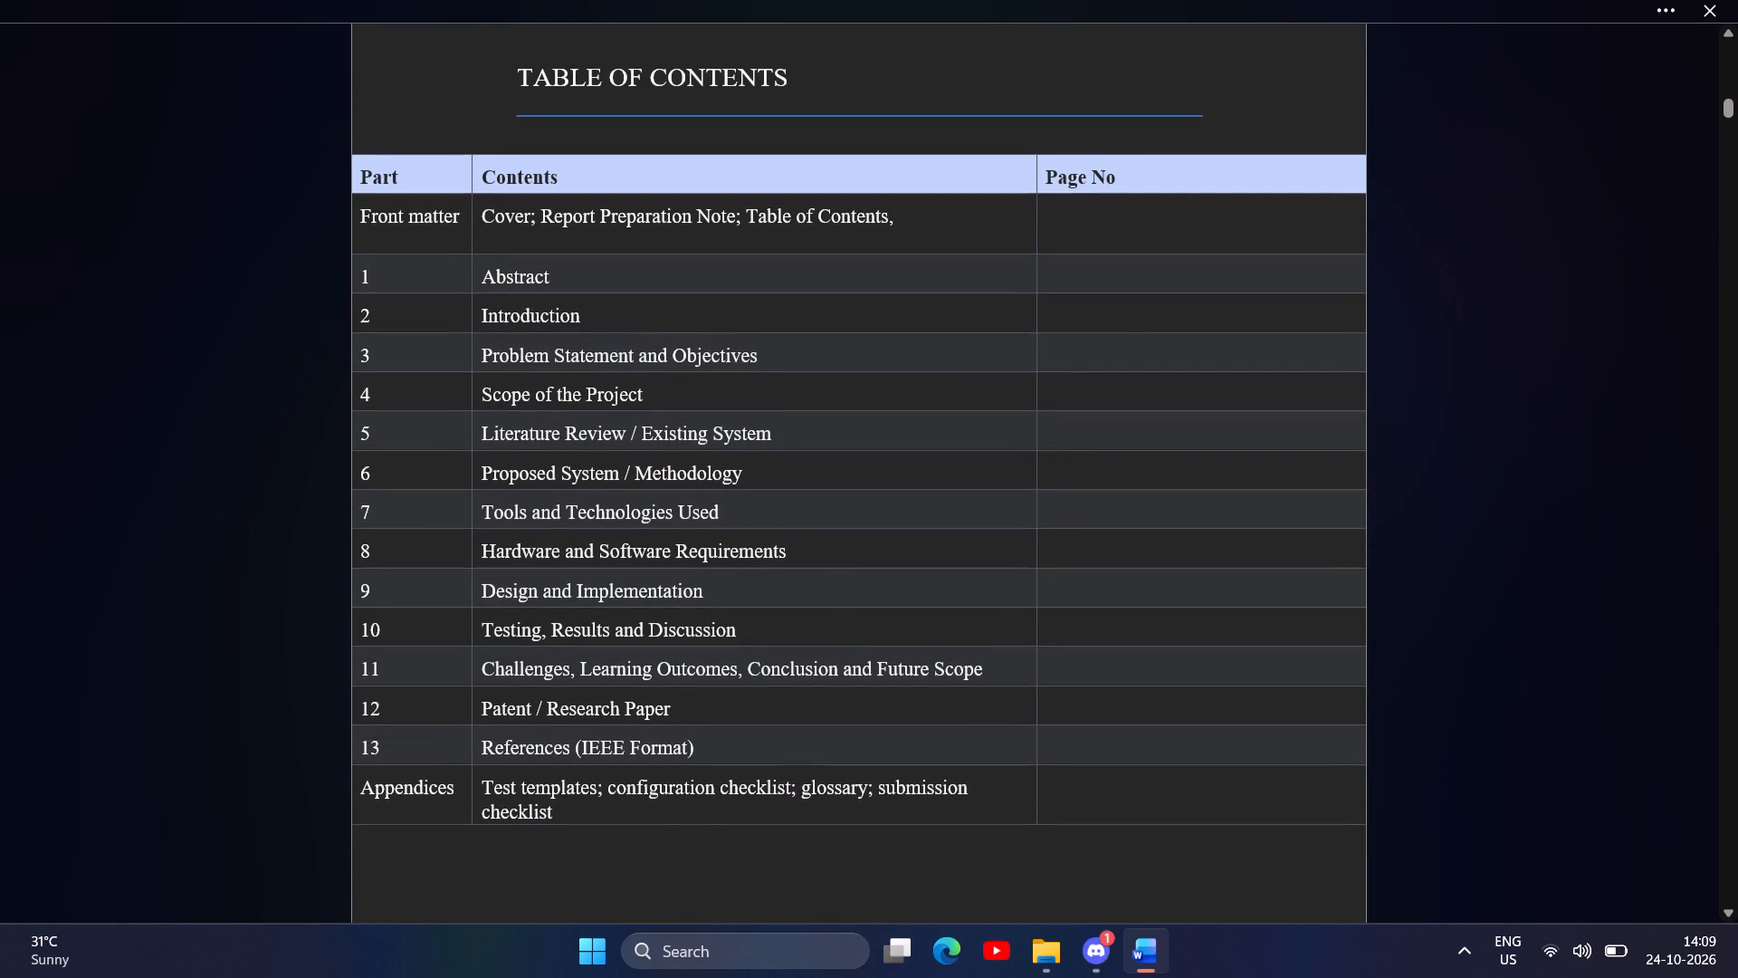
Look through the report from the contents table to "3. PROBLEM STATEMENT AND OBJECTIVES" to work out the sections' page numbers.
{"action": "left_click", "coordinate": [1129, 233]}
{"action": "scroll", "coordinate": [1112, 660], "scroll_direction": "down", "scroll_amount": 6}
{"action": "scroll", "coordinate": [1112, 660], "scroll_direction": "up", "scroll_amount": 1}
{"action": "scroll", "coordinate": [1112, 660], "scroll_direction": "down", "scroll_amount": 2}
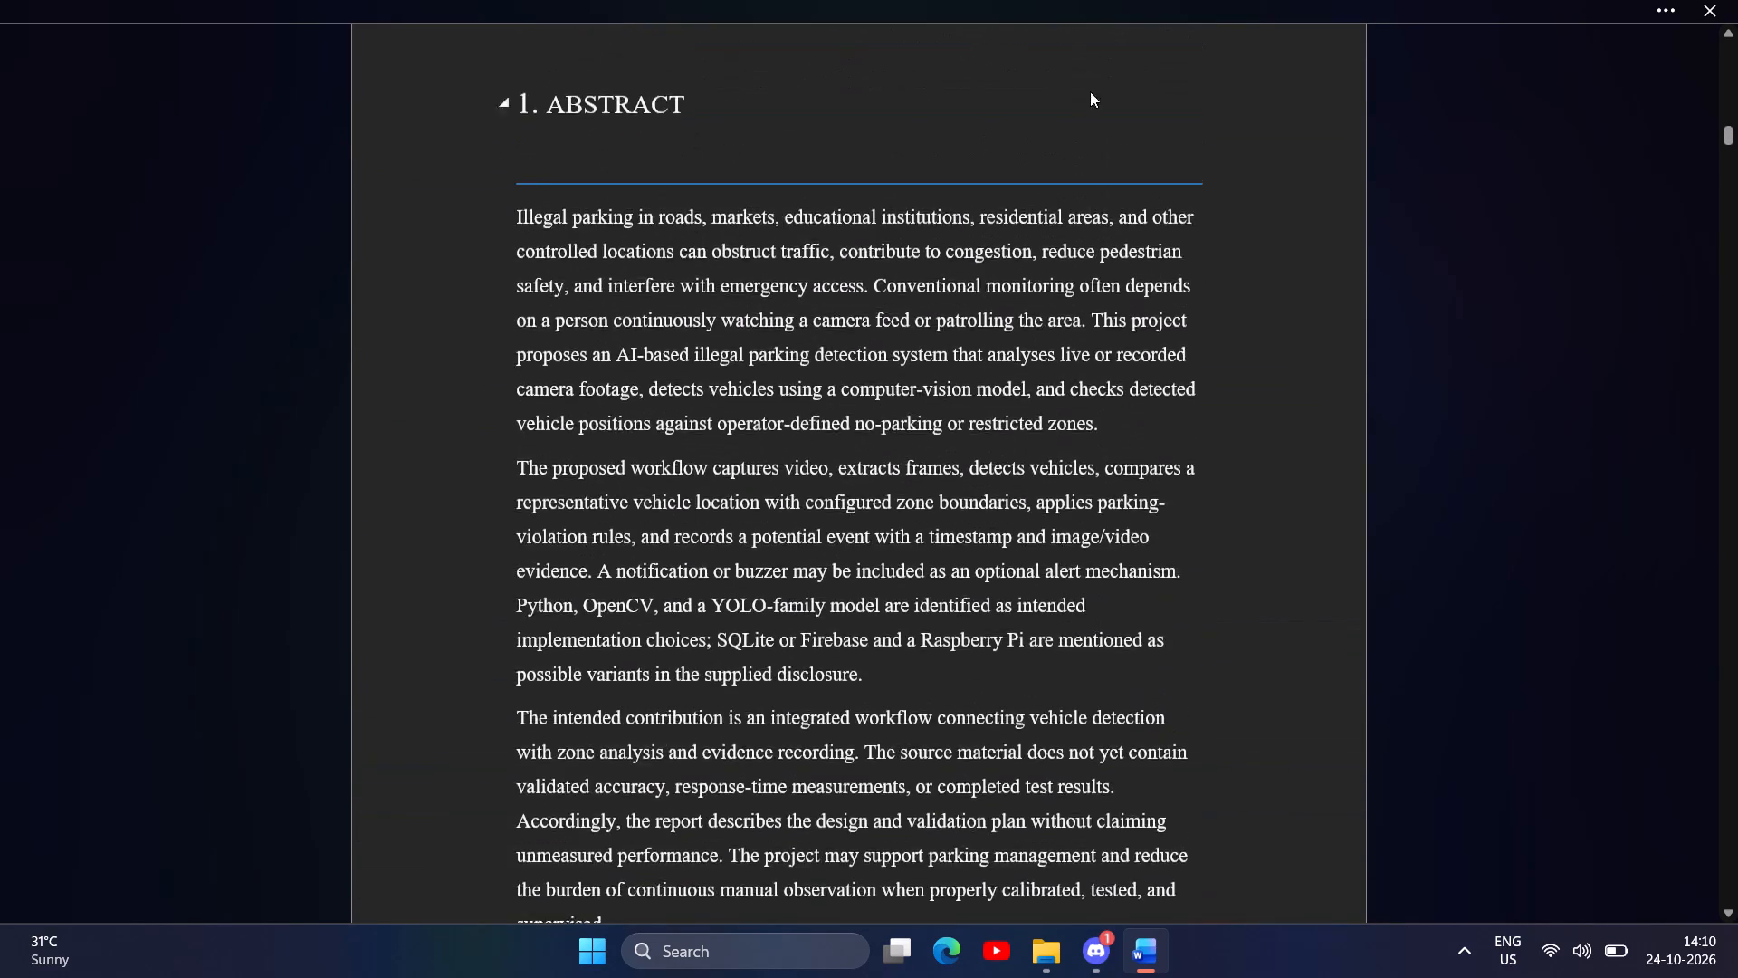
{"action": "scroll", "coordinate": [1090, 91], "scroll_direction": "down", "scroll_amount": 2}
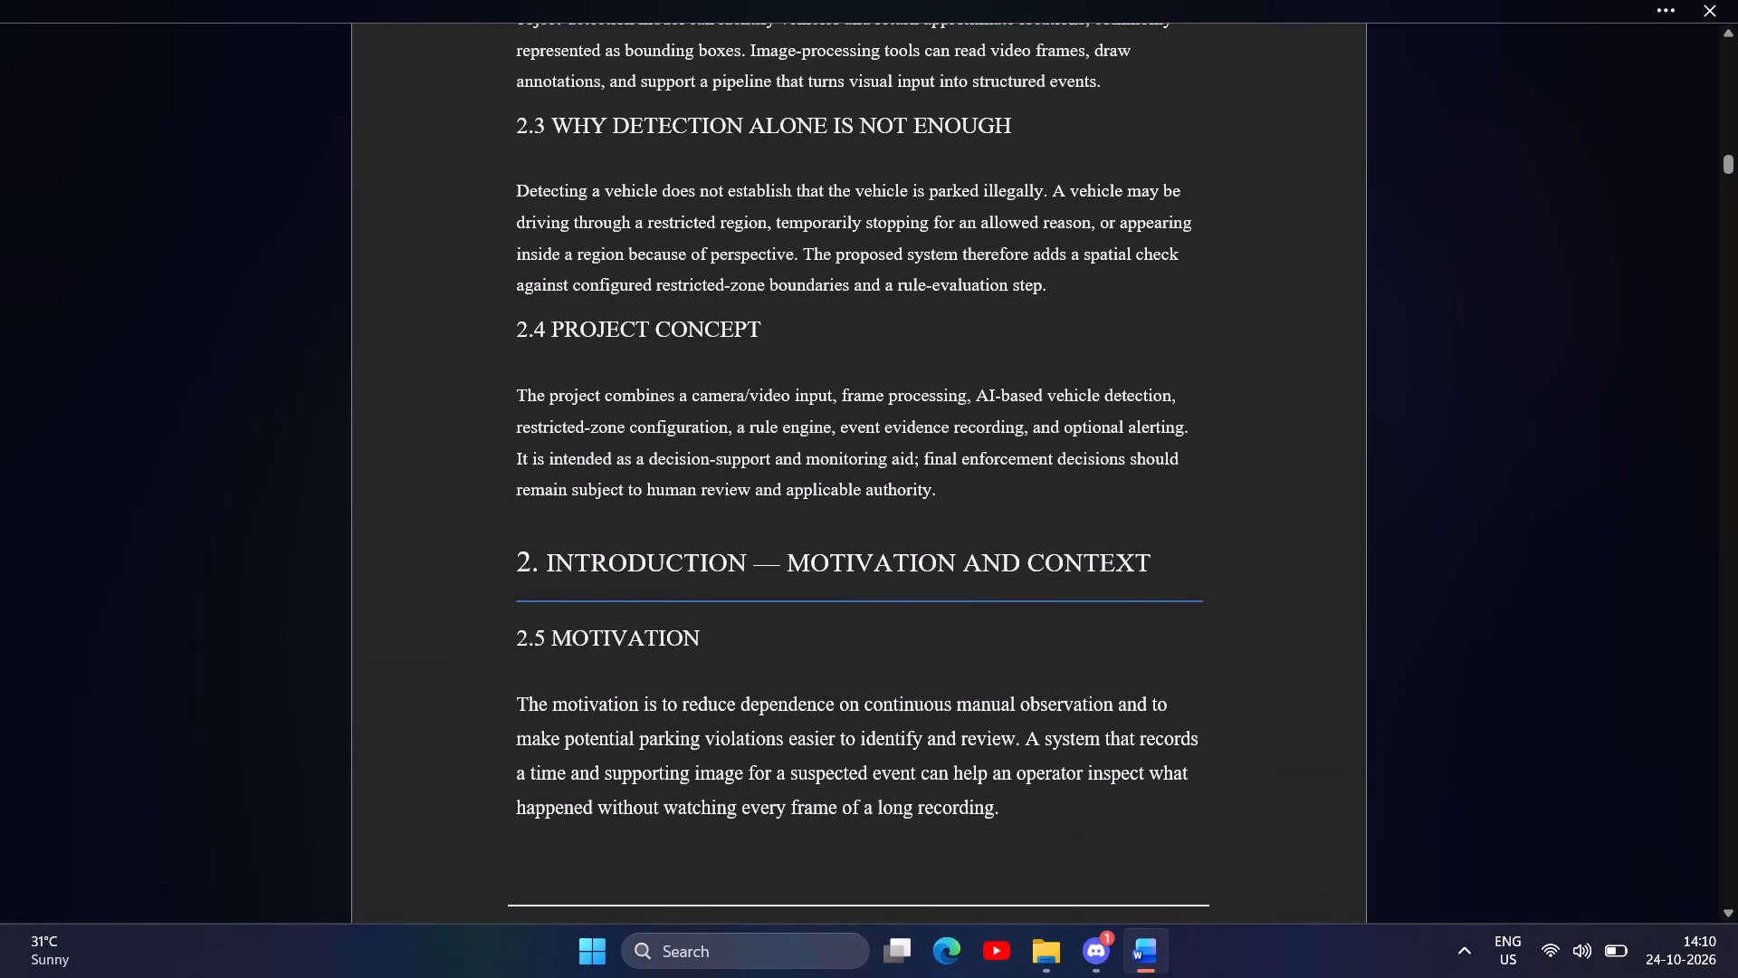
{"action": "scroll", "coordinate": [1090, 91], "scroll_direction": "down", "scroll_amount": 2}
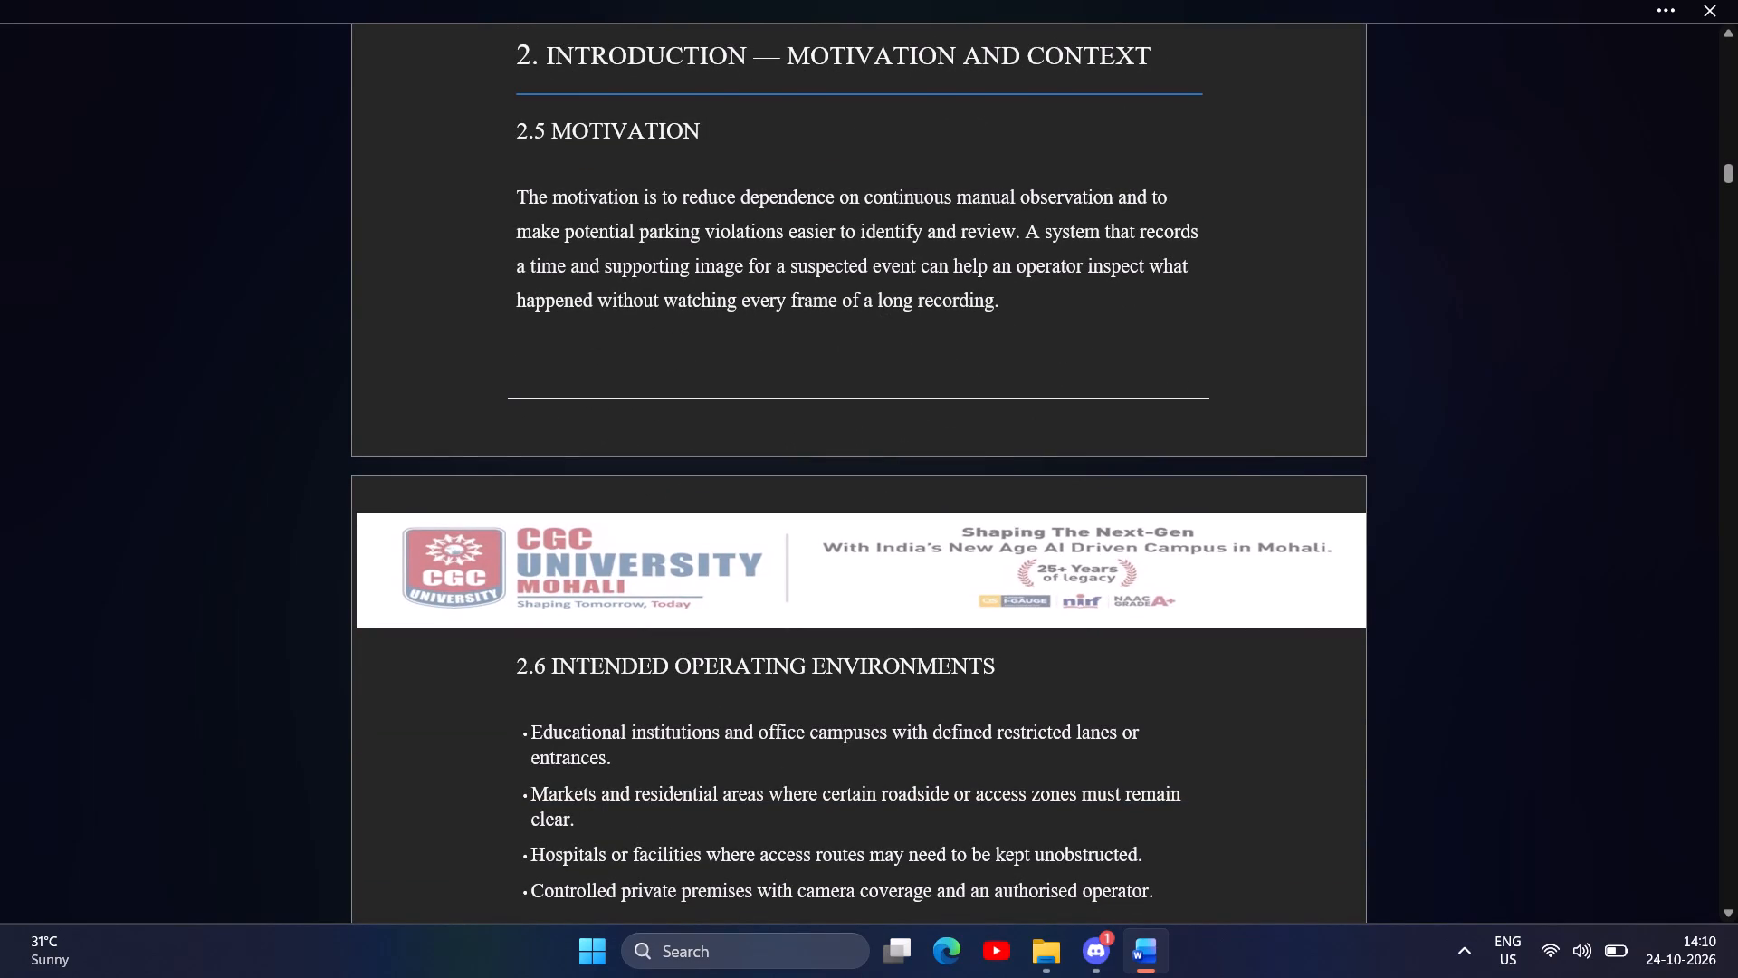
{"action": "scroll", "coordinate": [1090, 91], "scroll_direction": "down", "scroll_amount": 5}
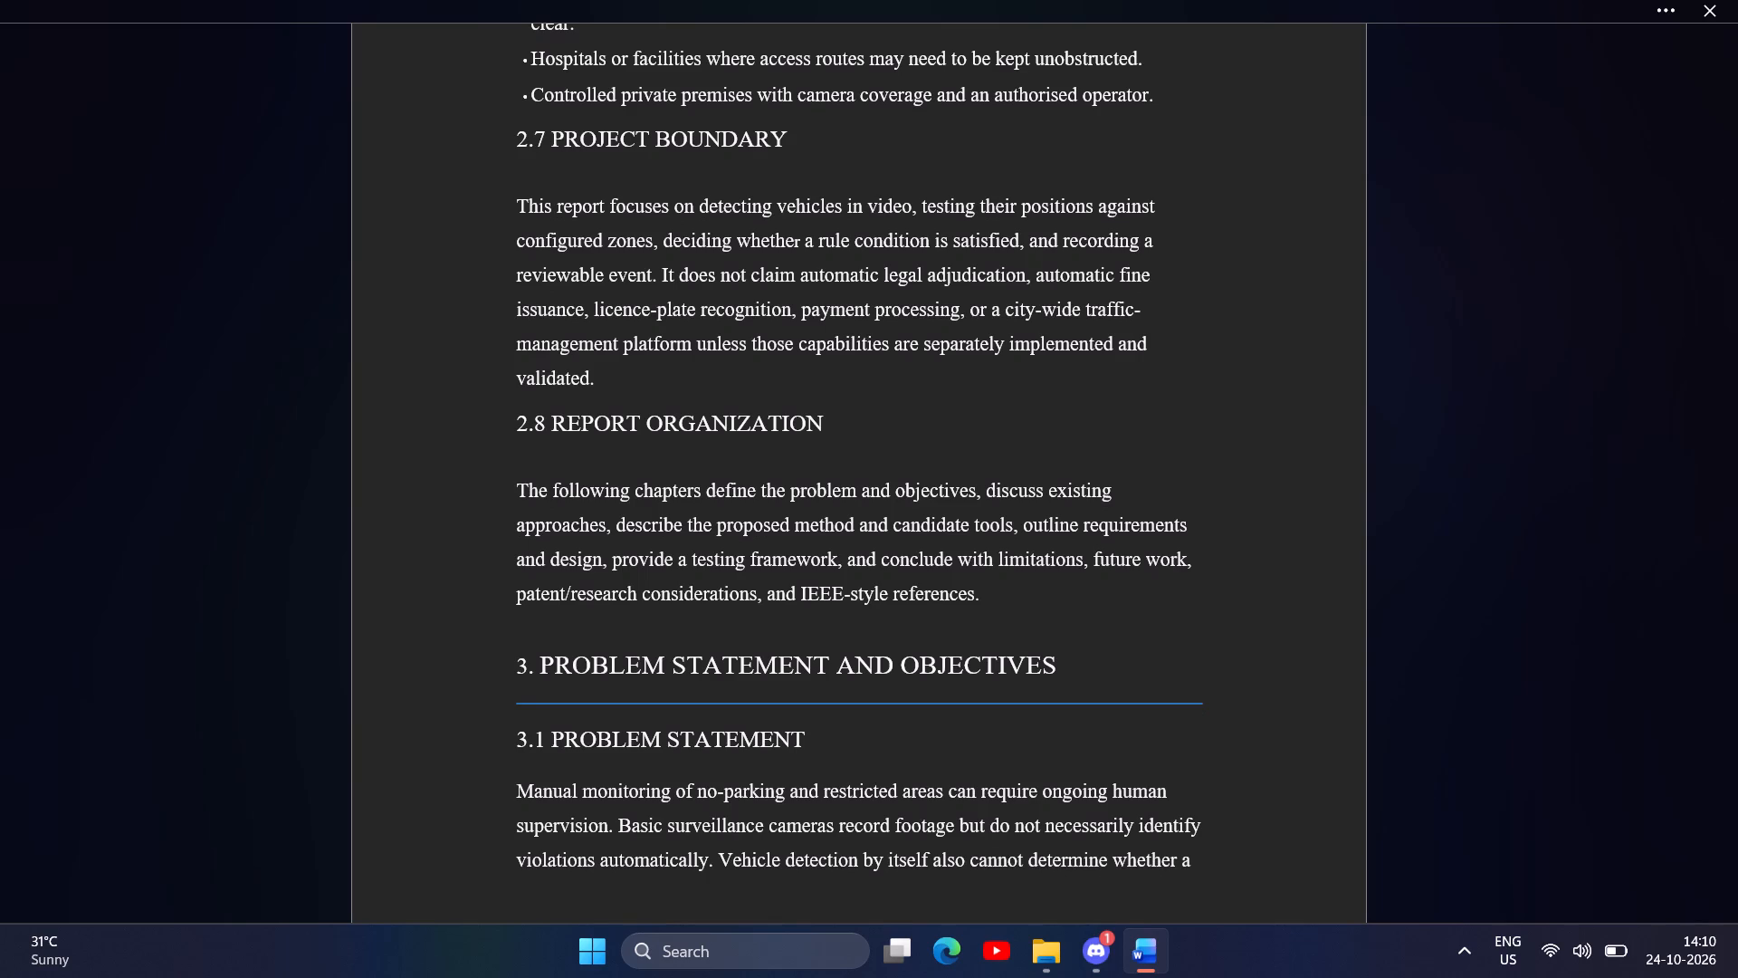
Recheck the page order from the cover through the preparation note, contents table and Abstract to the Introduction.
{"action": "scroll", "coordinate": [1090, 91], "scroll_direction": "up", "scroll_amount": 5}
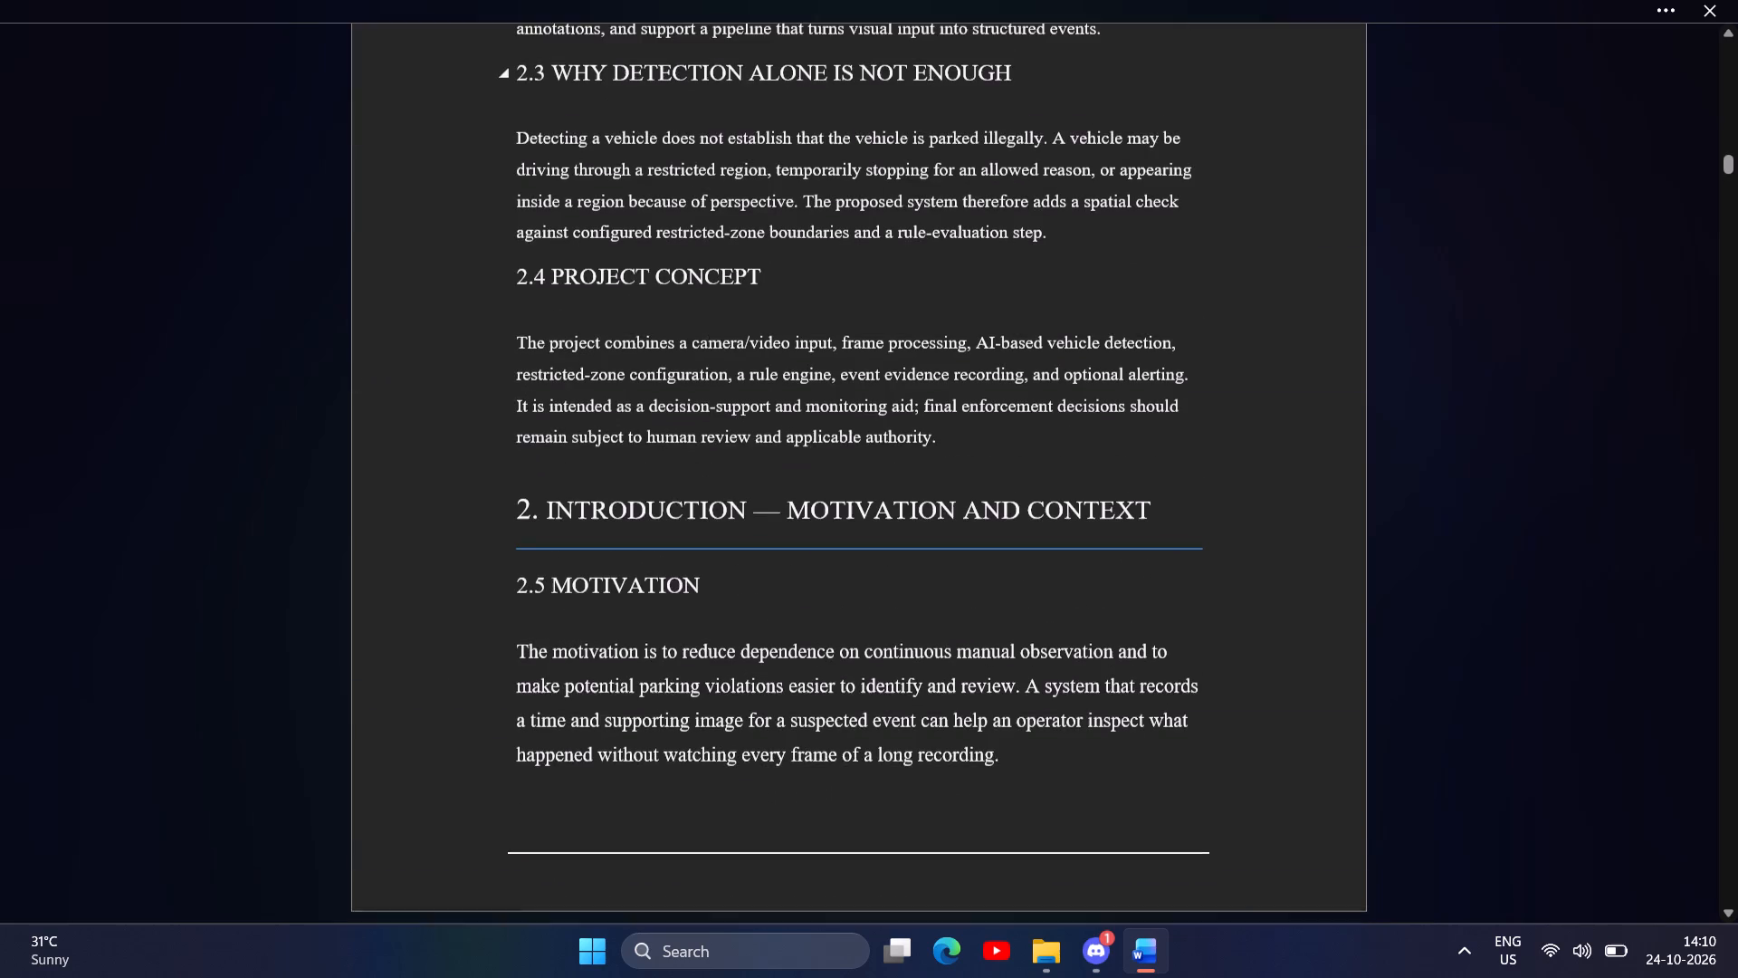
{"action": "scroll", "coordinate": [1090, 91], "scroll_direction": "up", "scroll_amount": 3}
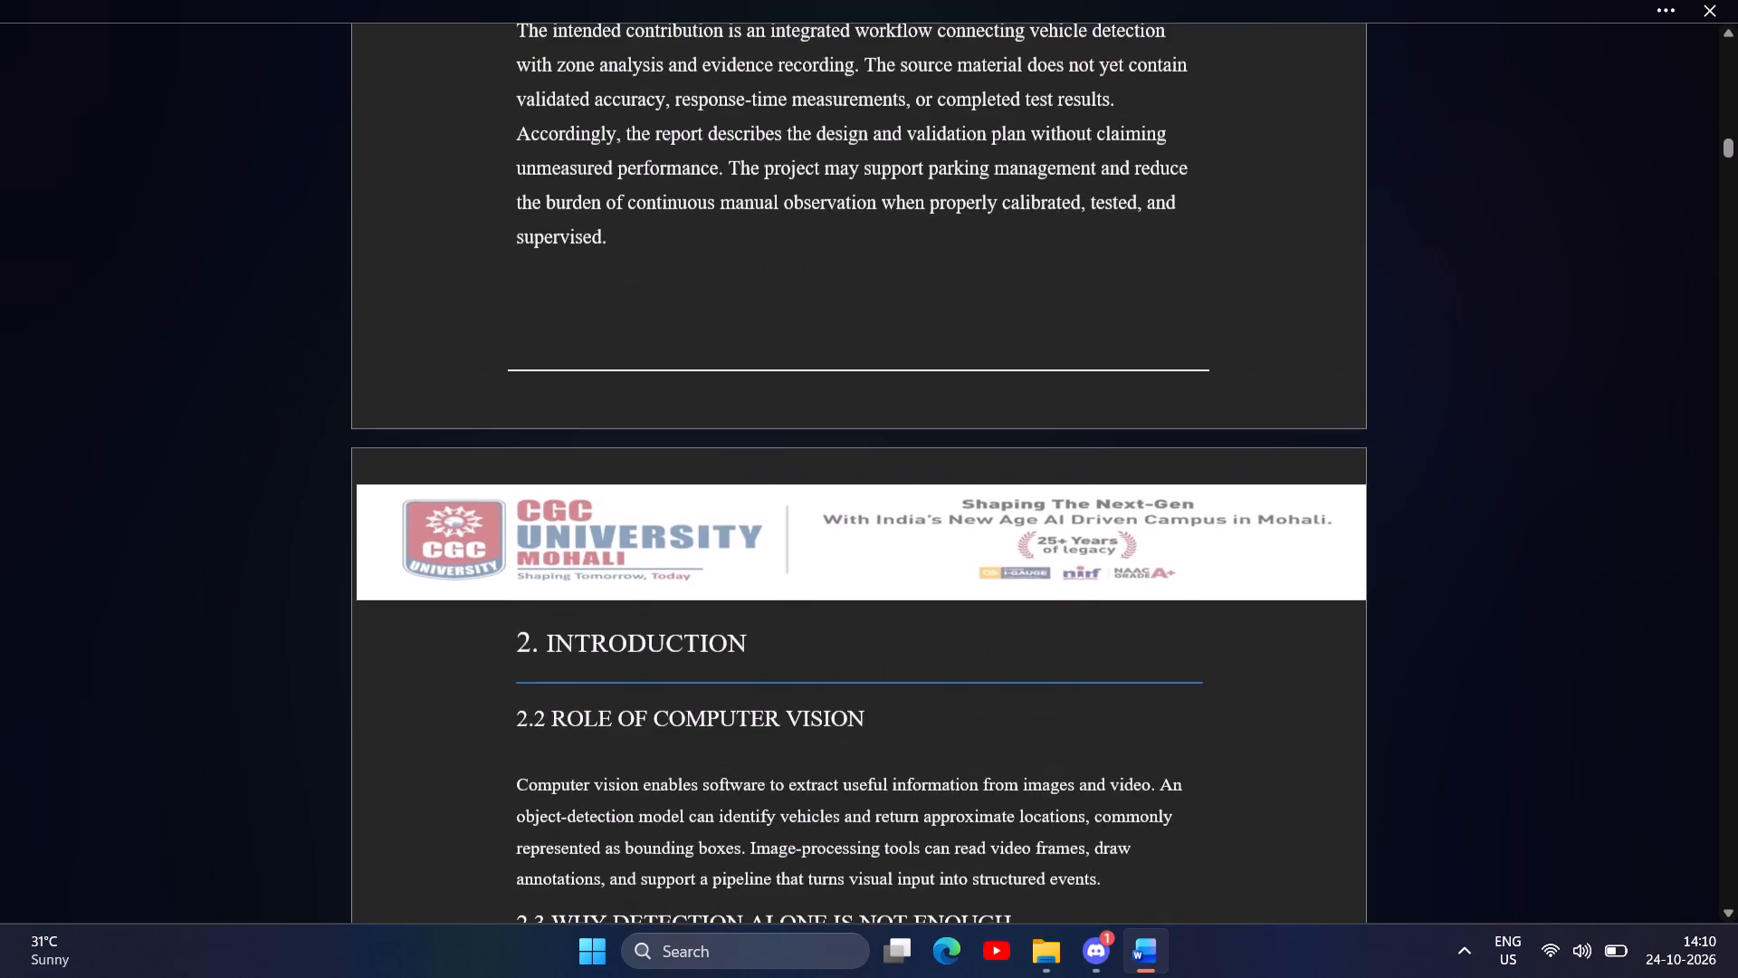
{"action": "scroll", "coordinate": [1090, 91], "scroll_direction": "up", "scroll_amount": 10}
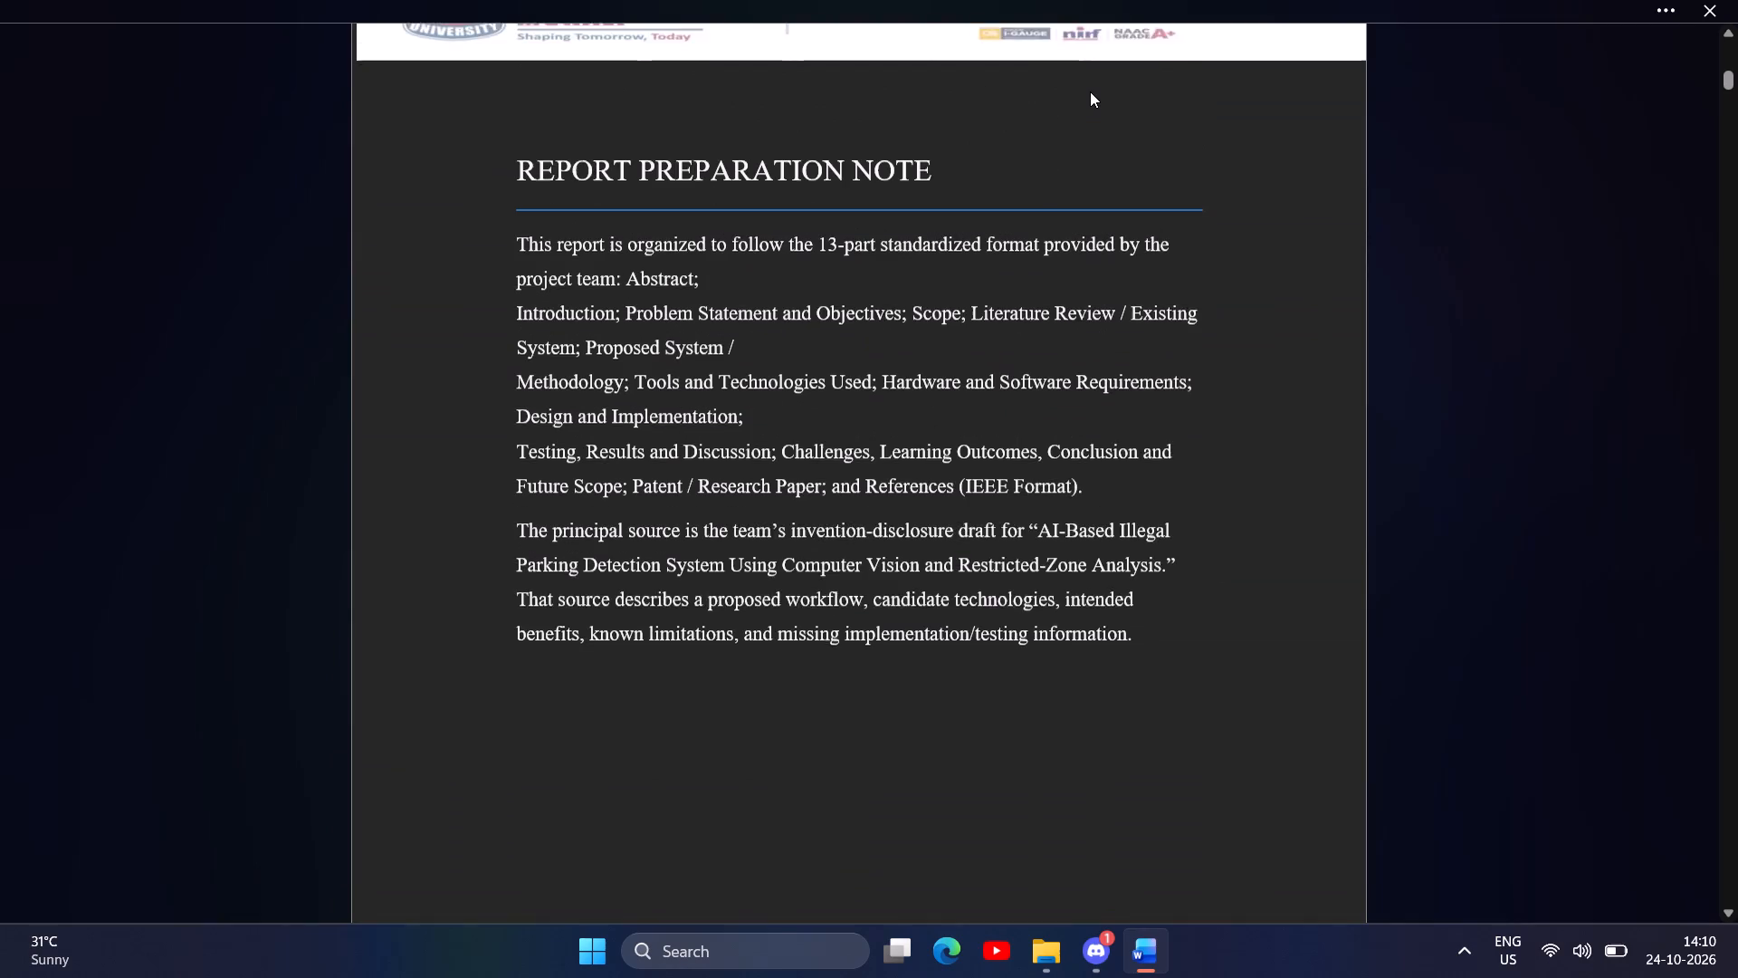
{"action": "scroll", "coordinate": [1090, 91], "scroll_direction": "up", "scroll_amount": 4}
{"action": "scroll", "coordinate": [1150, 359], "scroll_direction": "down", "scroll_amount": 1}
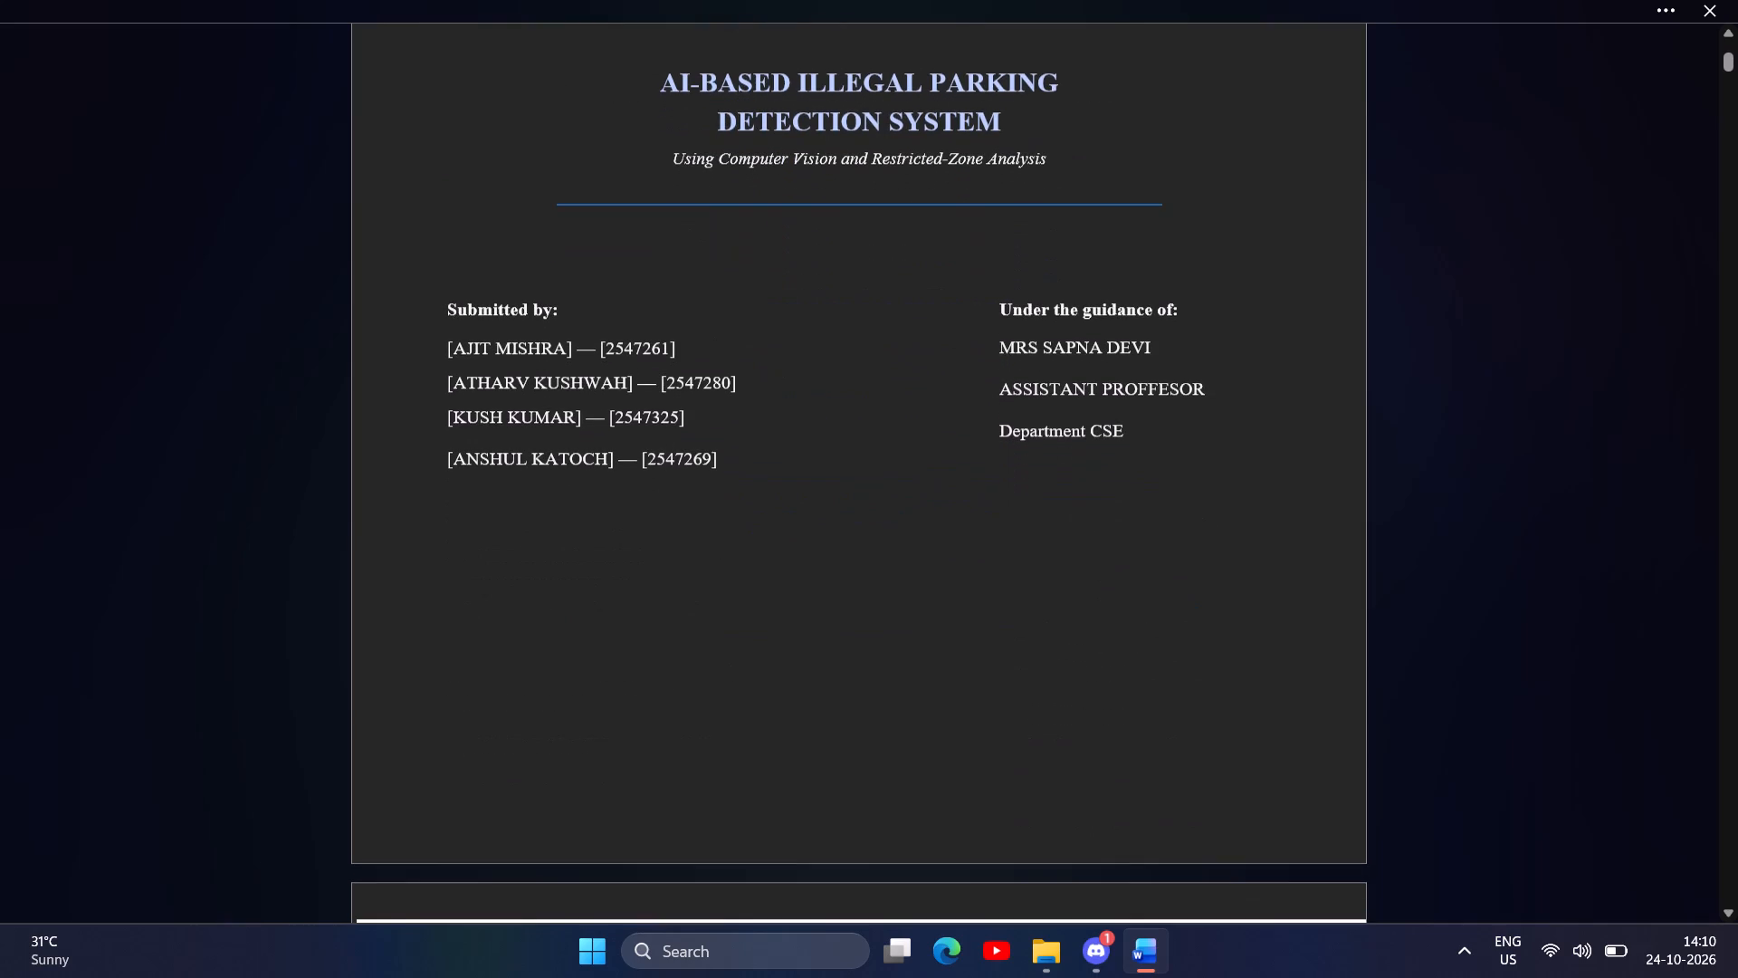
{"action": "scroll", "coordinate": [1150, 359], "scroll_direction": "down", "scroll_amount": 3}
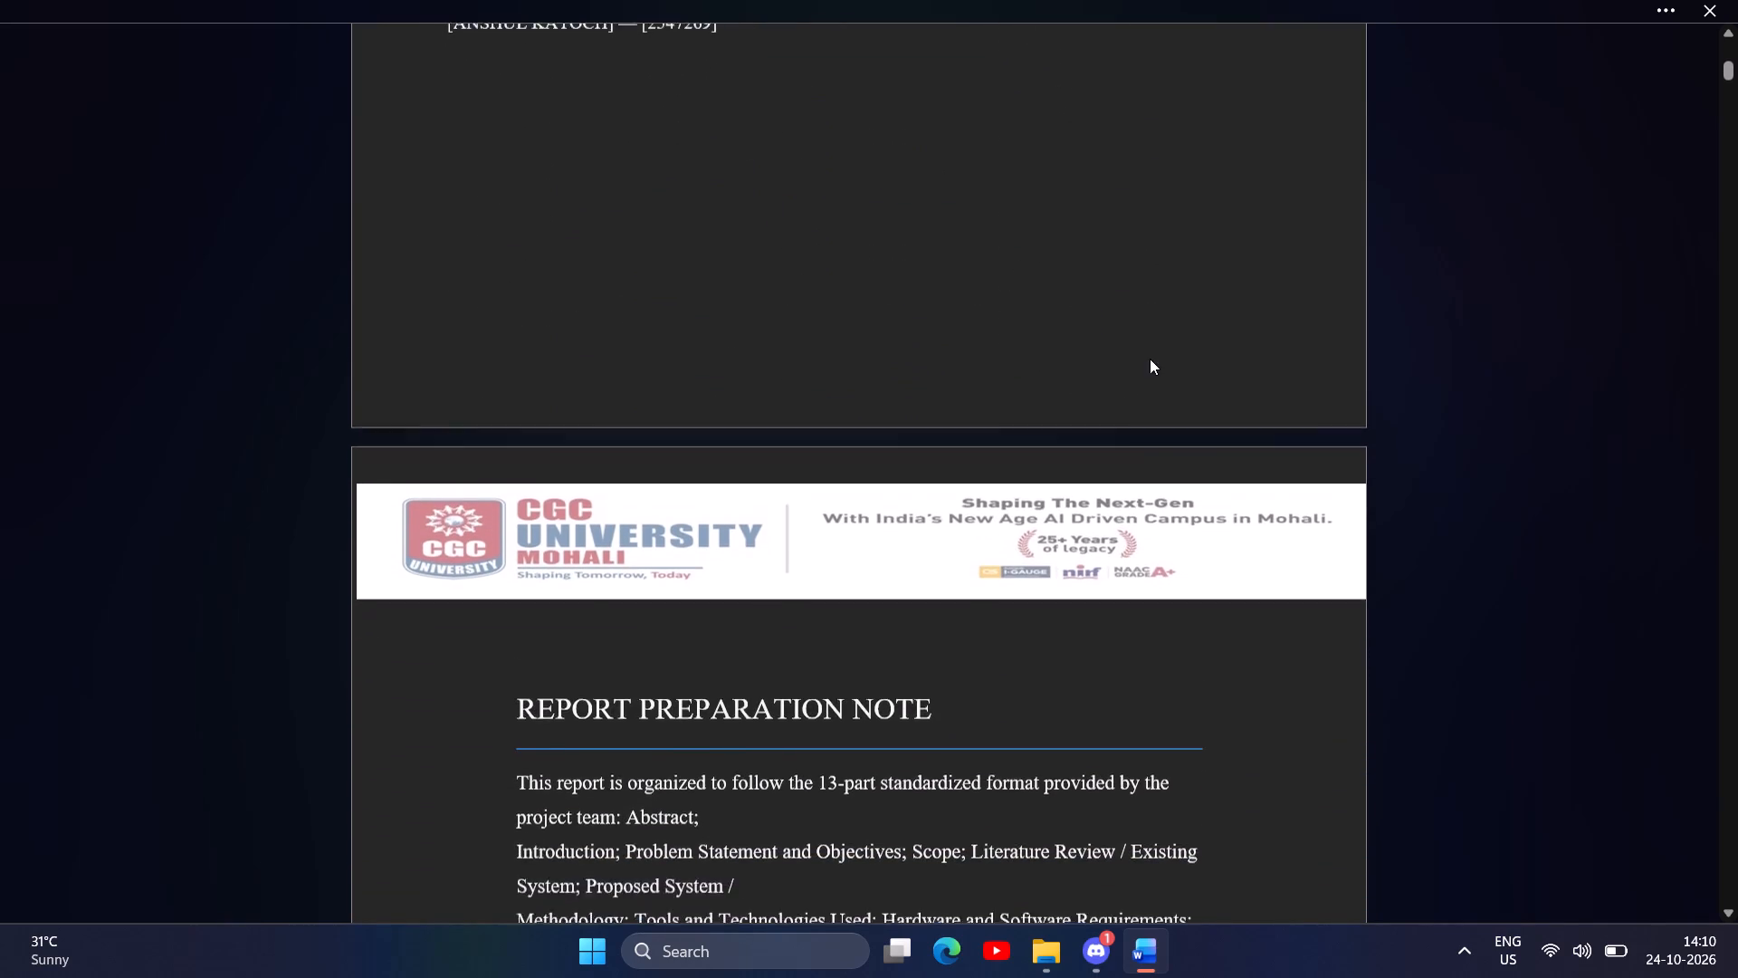
{"action": "scroll", "coordinate": [1150, 359], "scroll_direction": "down", "scroll_amount": 5}
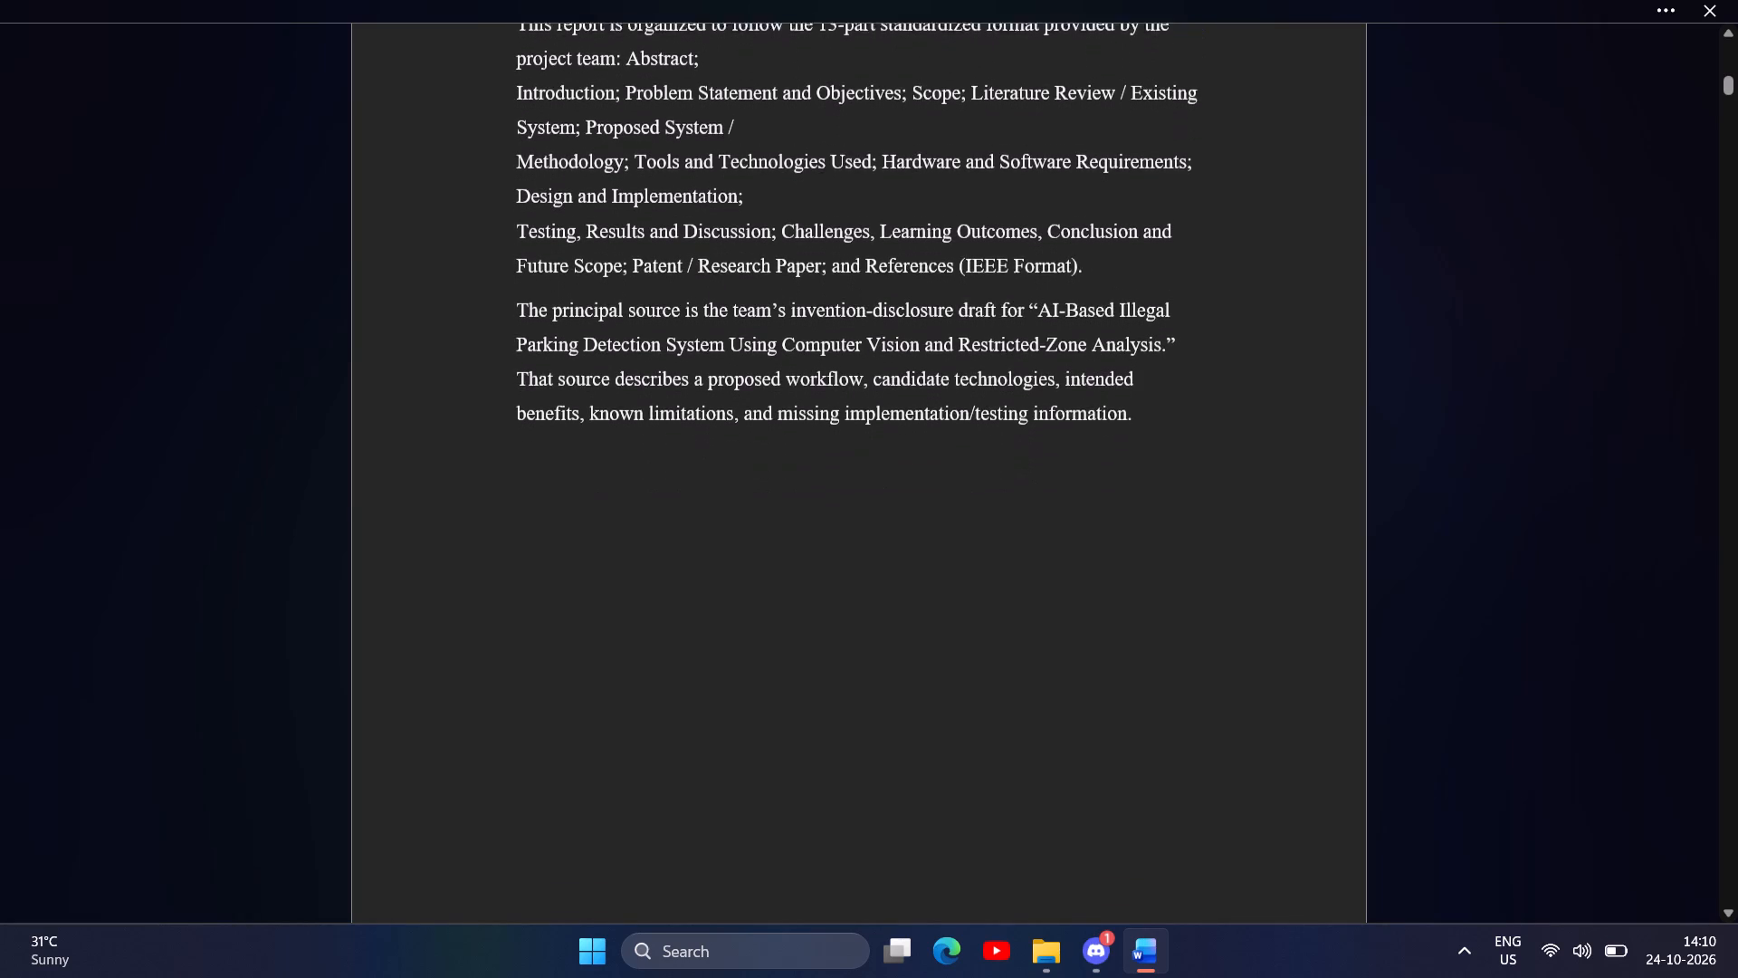
{"action": "scroll", "coordinate": [1150, 359], "scroll_direction": "down", "scroll_amount": 4}
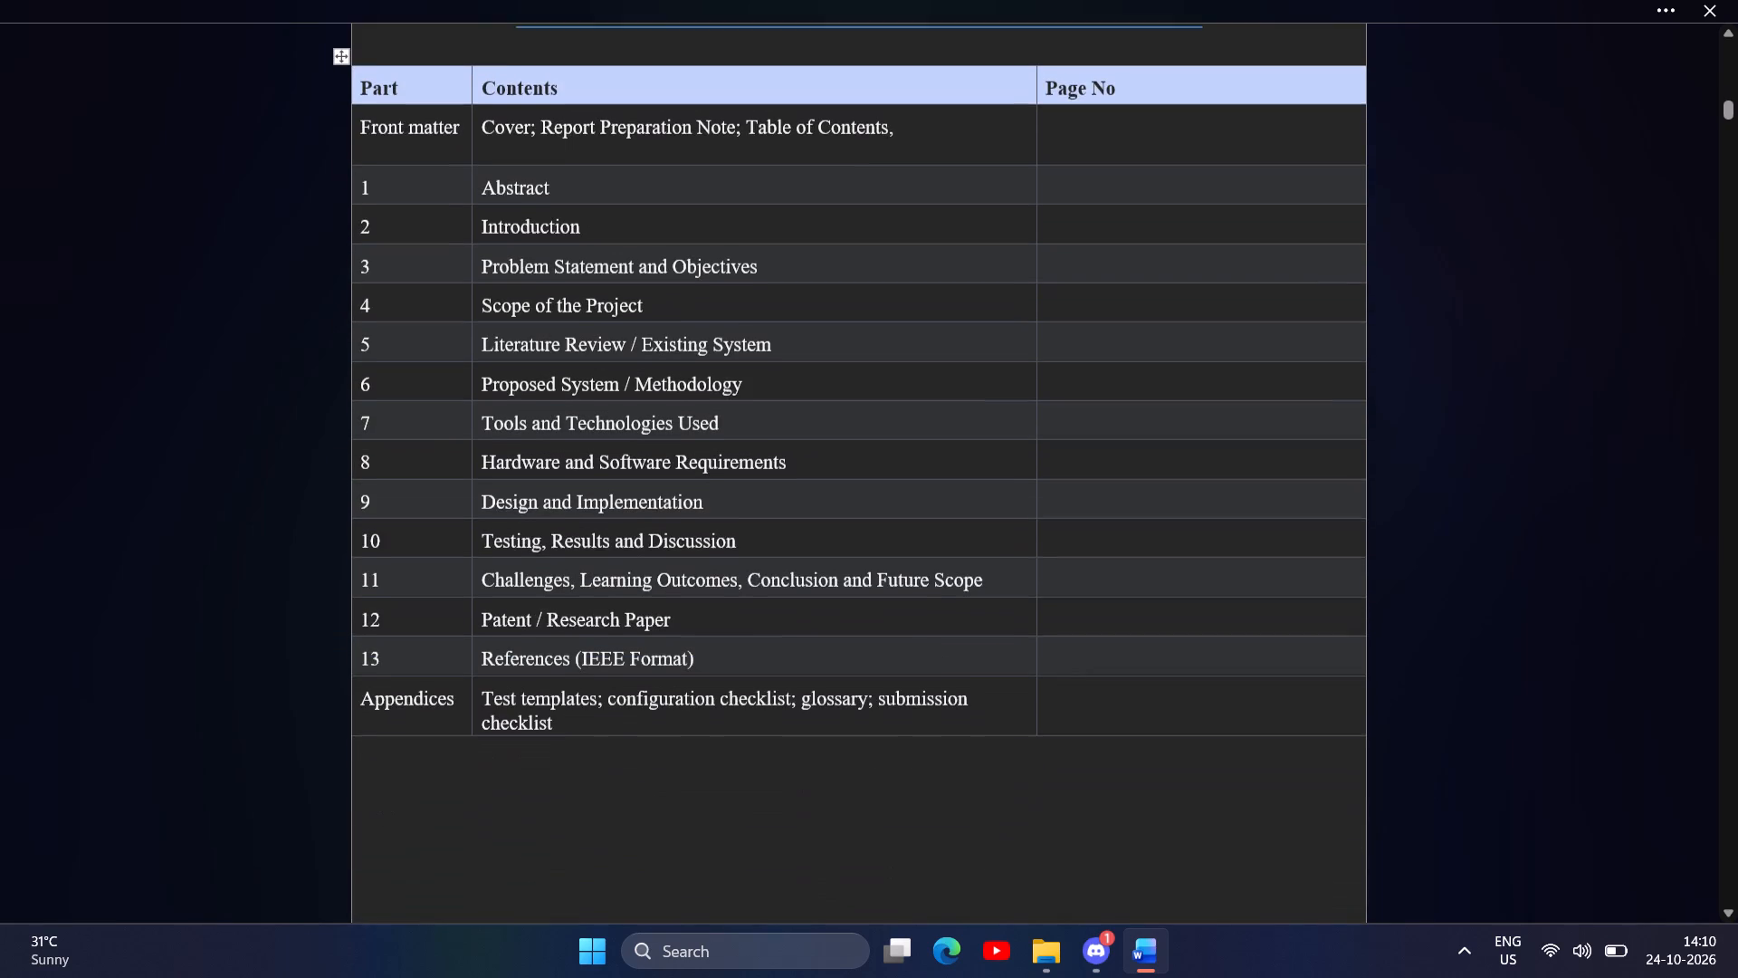
{"action": "scroll", "coordinate": [1150, 359], "scroll_direction": "down", "scroll_amount": 5}
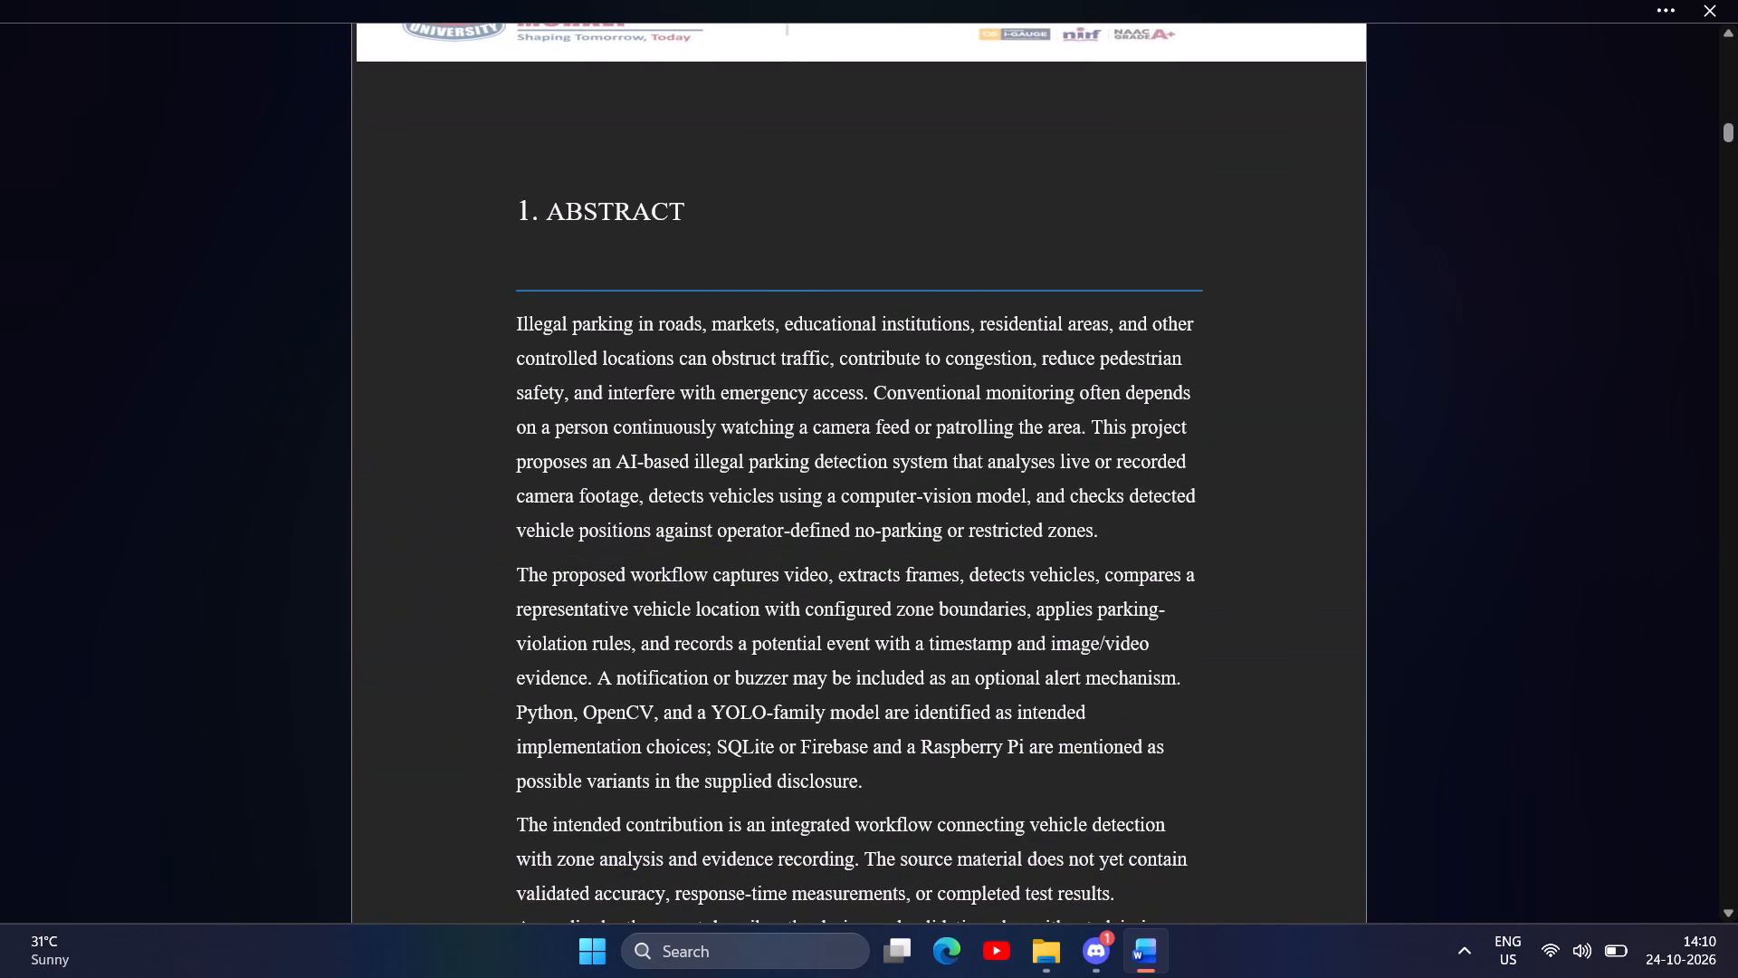
{"action": "scroll", "coordinate": [1147, 387], "scroll_direction": "down", "scroll_amount": 8}
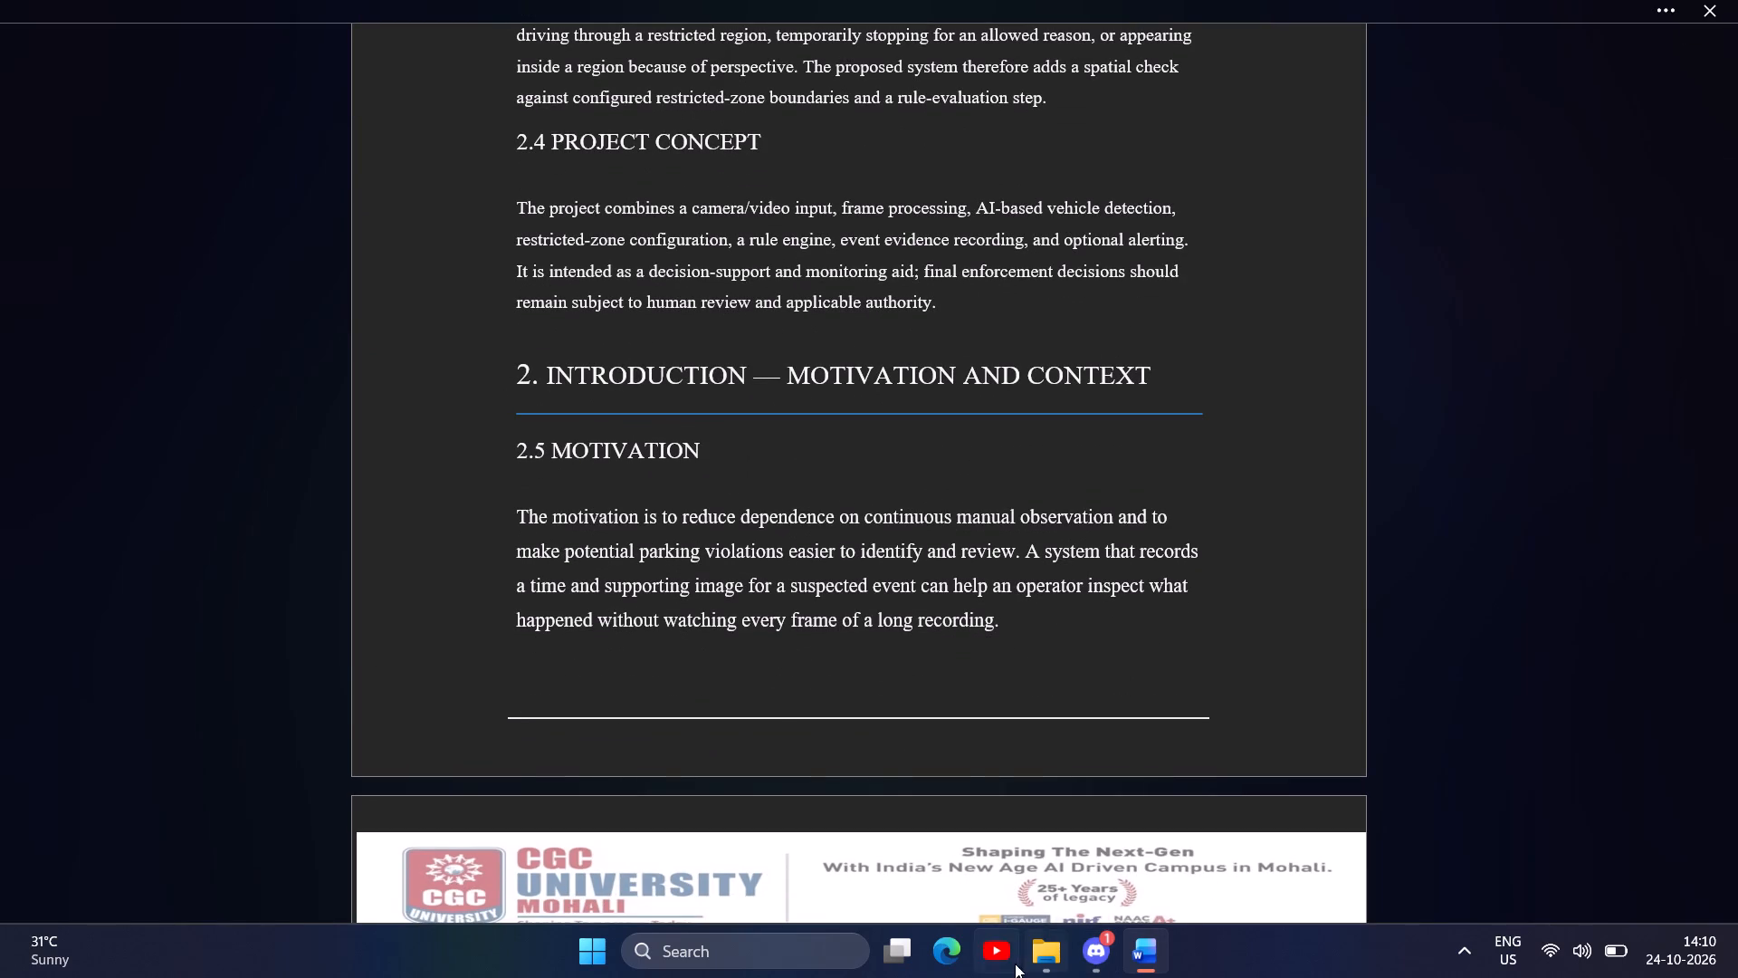
Search the computer for "what" to find the WhatsApp app.
{"action": "type", "text": "wha"}
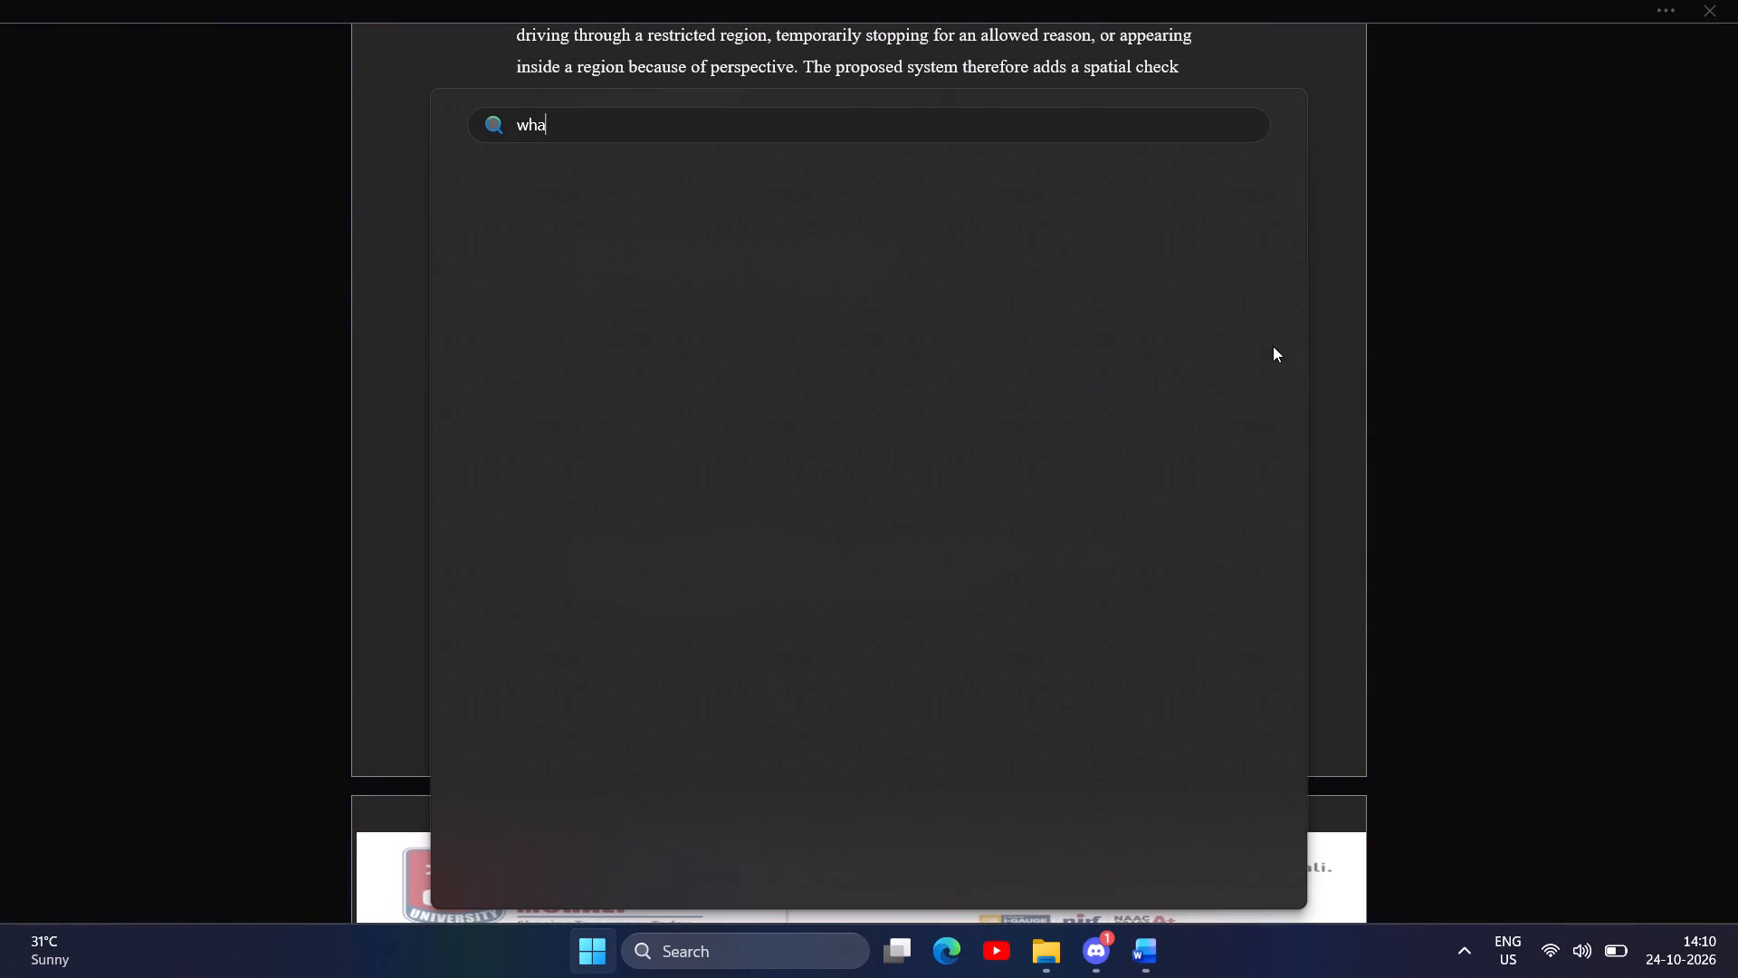
{"action": "key", "text": "t"}
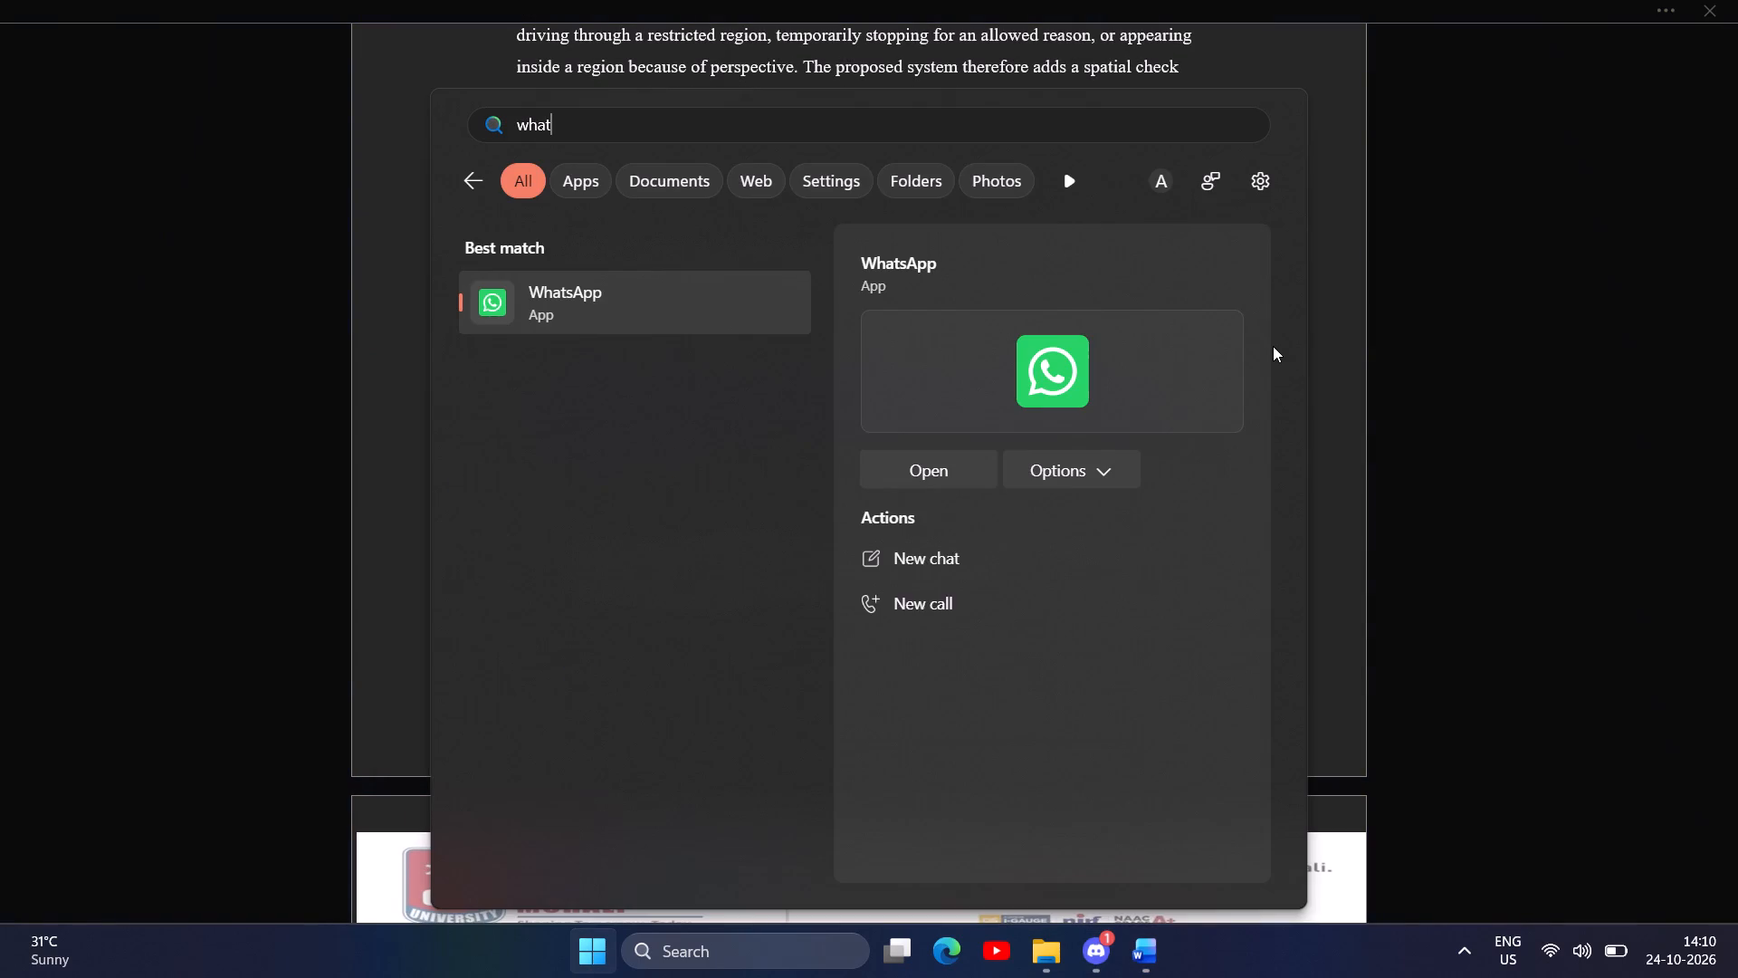
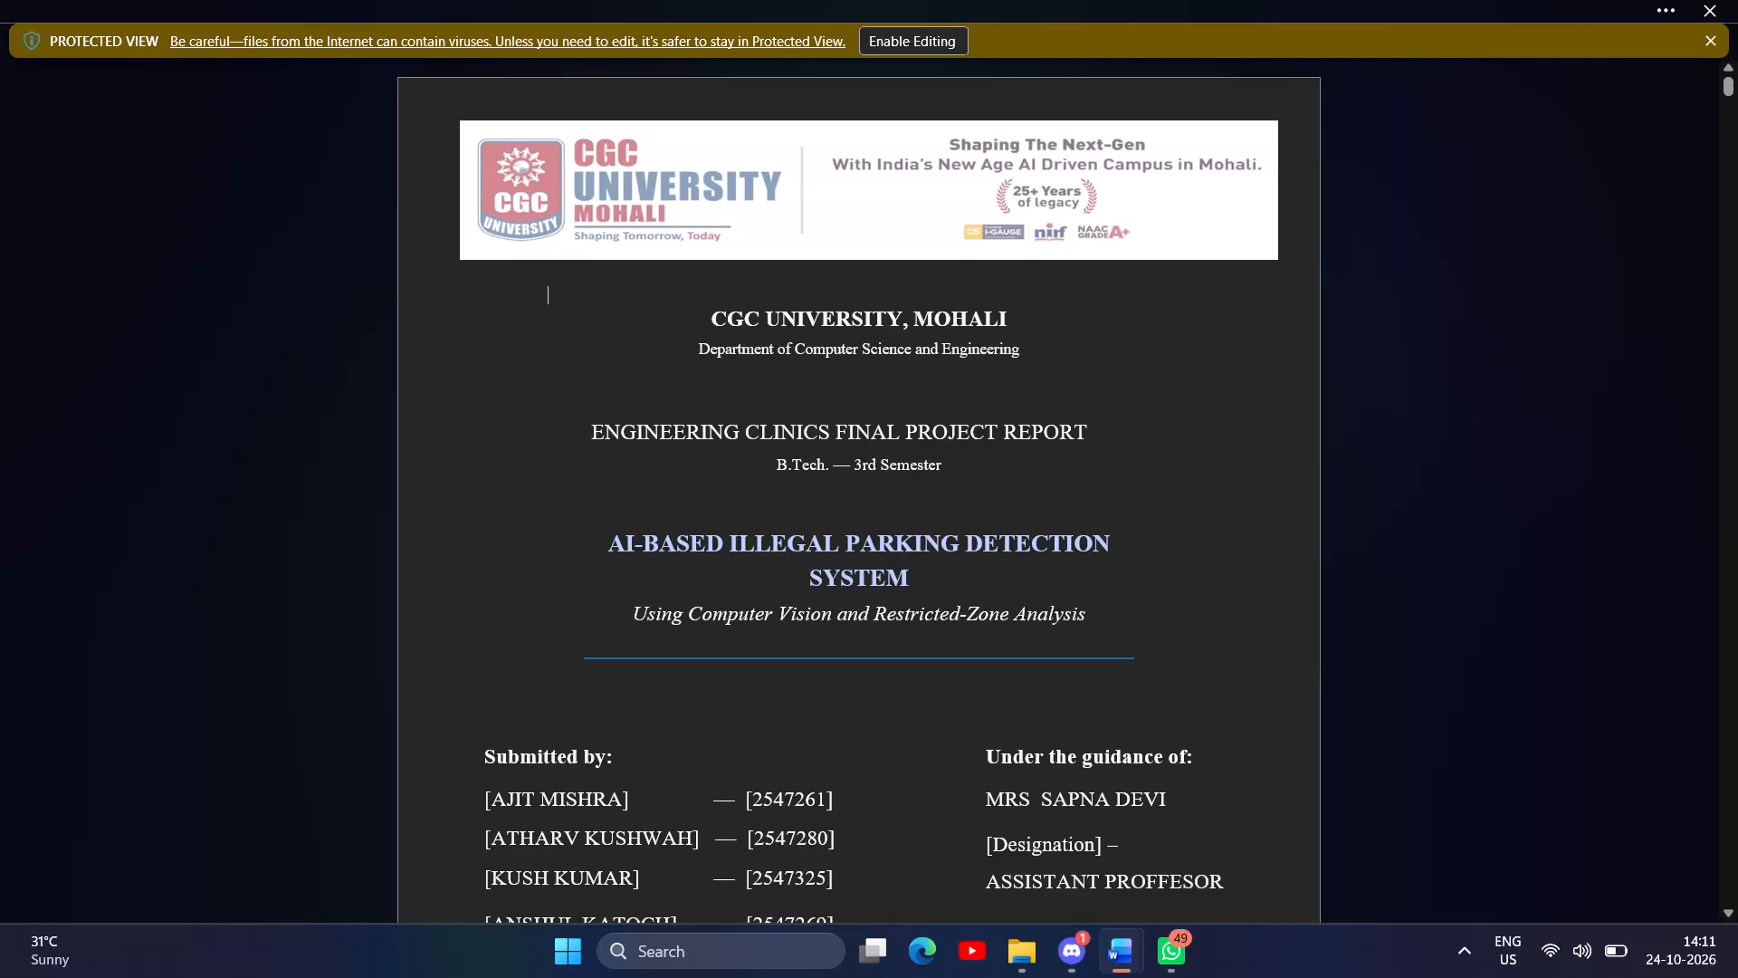
Take the report out of Protected View so that the cover page can be edited.
{"action": "scroll", "coordinate": [681, 805], "scroll_direction": "right", "scroll_amount": 2}
{"action": "left_click_drag", "start_coordinate": [1048, 339], "coordinate": [1013, 357]}
{"action": "left_click", "coordinate": [1101, 337]}
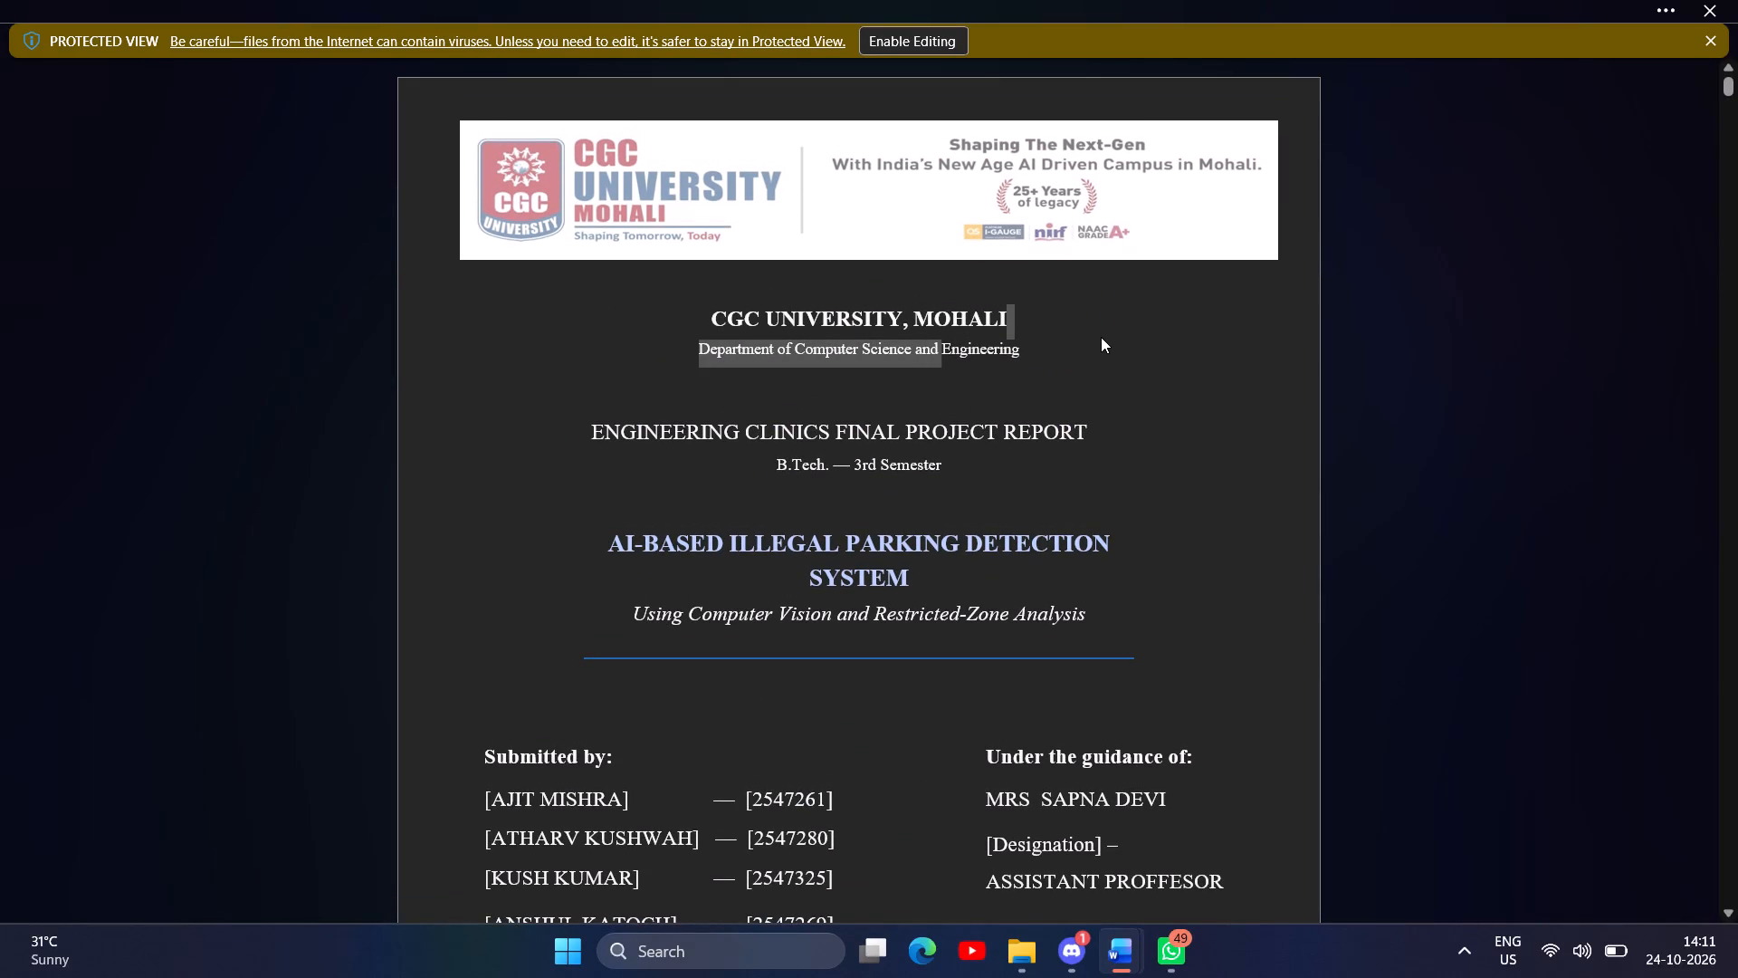
{"action": "left_click_drag", "start_coordinate": [1046, 345], "coordinate": [718, 342]}
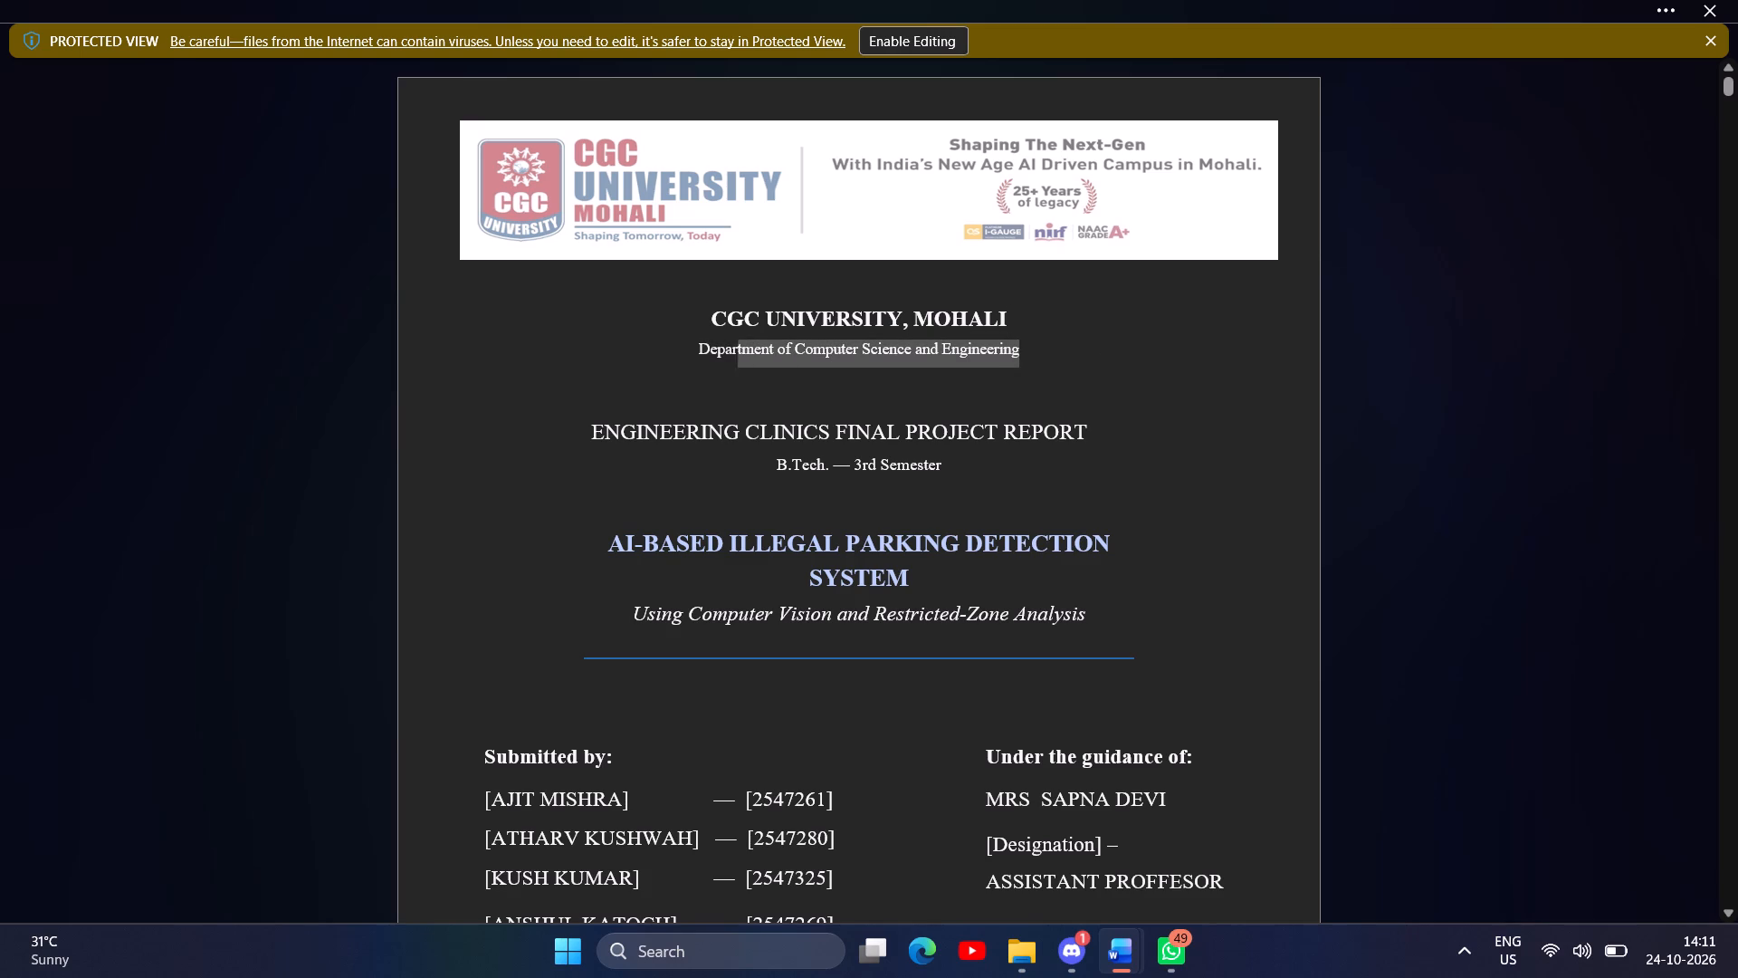
{"action": "left_click_drag", "start_coordinate": [718, 342], "coordinate": [680, 351]}
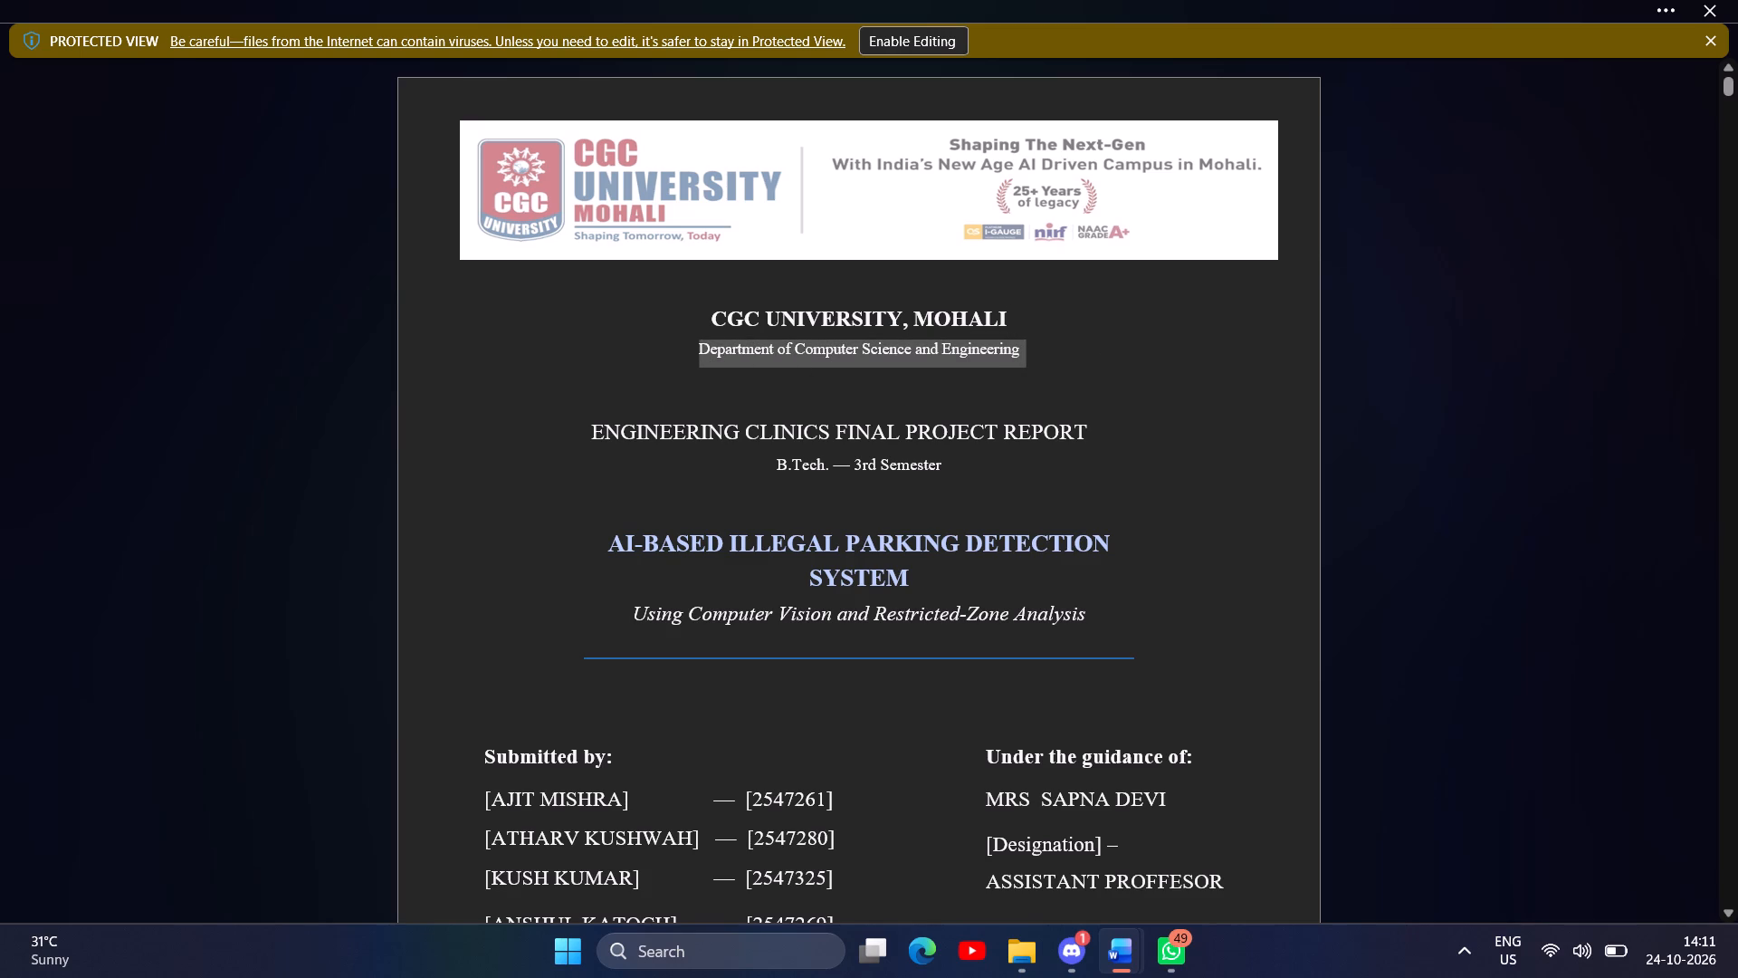
{"action": "left_click", "coordinate": [1035, 372]}
{"action": "left_click_drag", "start_coordinate": [1031, 348], "coordinate": [655, 351]}
{"action": "scroll", "coordinate": [797, 373], "scroll_direction": "down", "scroll_amount": 1}
{"action": "right_click", "coordinate": [797, 373]}
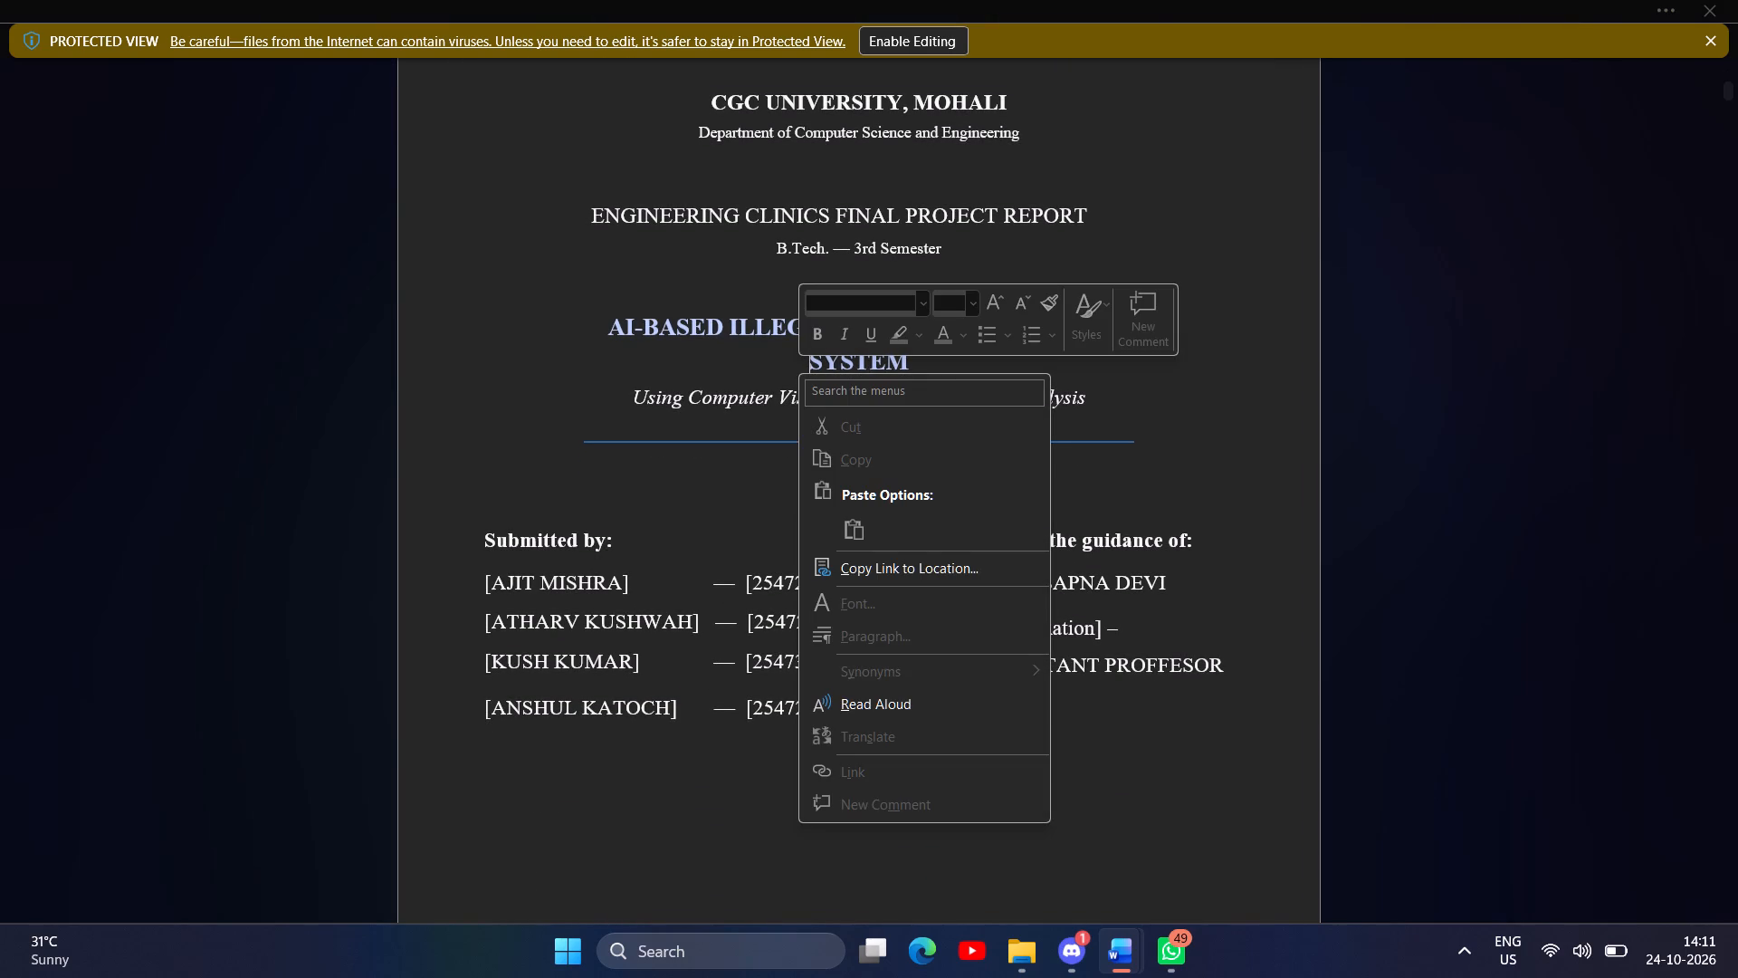
{"action": "left_click", "coordinate": [937, 132]}
{"action": "left_click_drag", "start_coordinate": [1034, 135], "coordinate": [1017, 135]}
{"action": "left_click", "coordinate": [934, 43]}
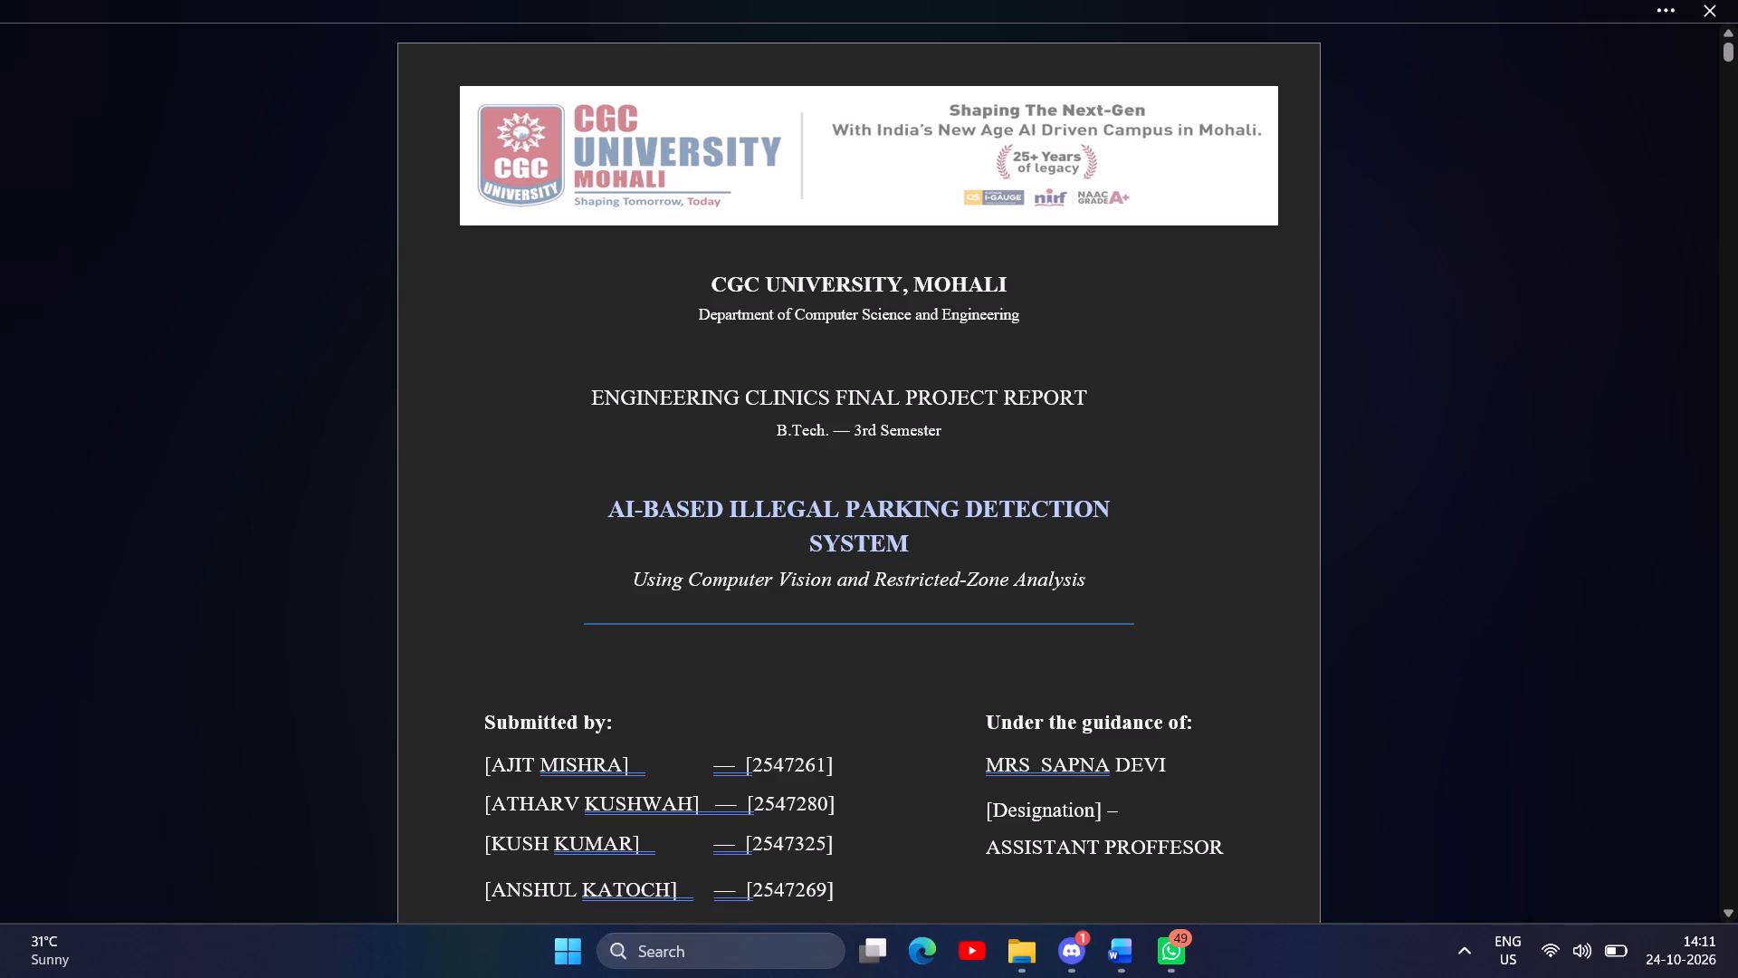
Set the "Department of Computer Science and Engineering" line on the cover page to font size 14.
{"action": "left_click_drag", "start_coordinate": [1027, 308], "coordinate": [701, 315]}
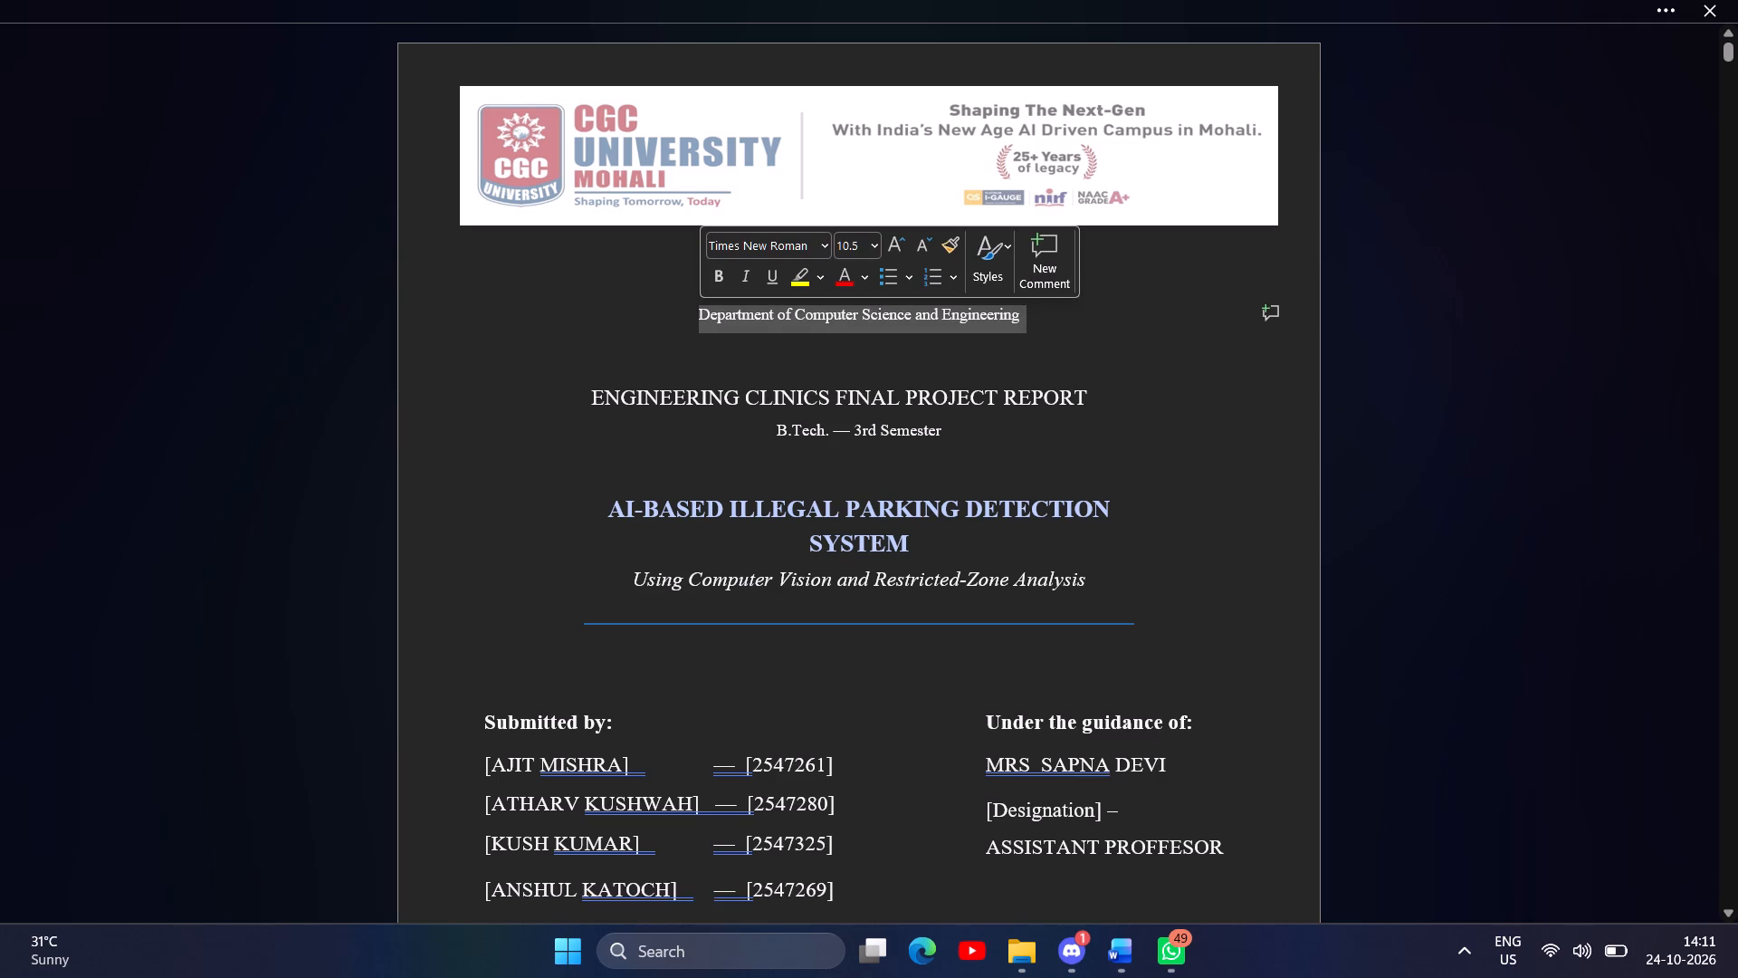
{"action": "left_click", "coordinate": [873, 247]}
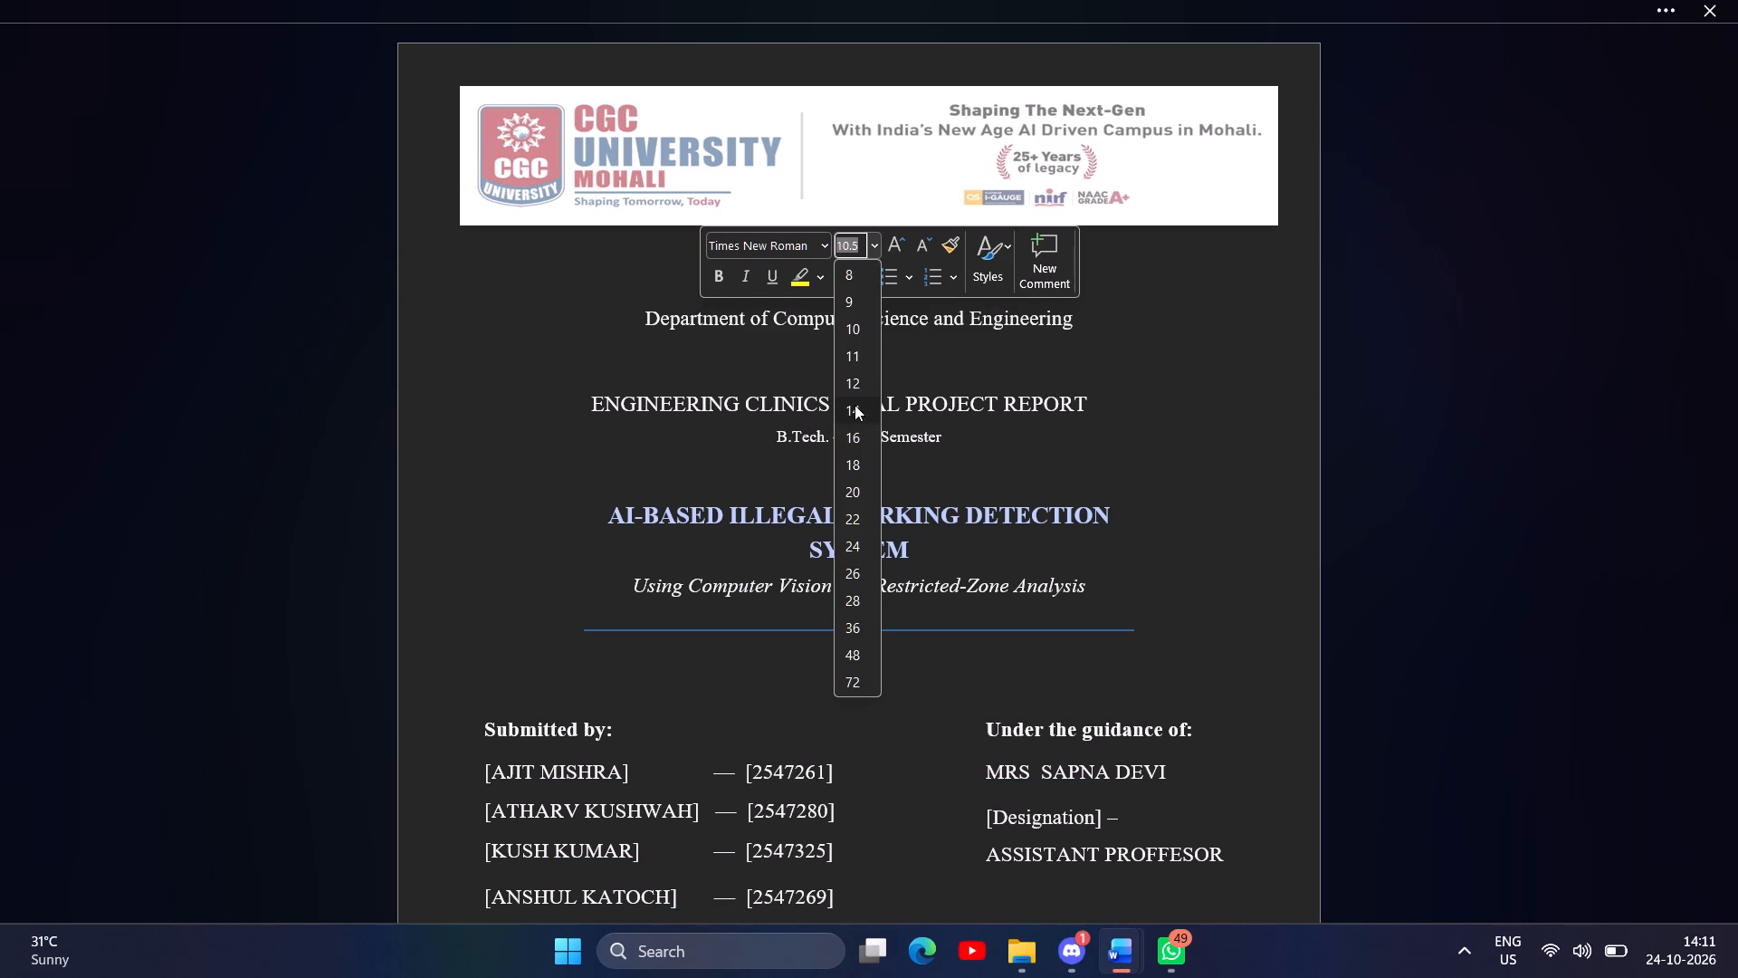
{"action": "left_click", "coordinate": [855, 405]}
{"action": "left_click_drag", "start_coordinate": [855, 405], "coordinate": [902, 359]}
{"action": "left_click", "coordinate": [902, 359]}
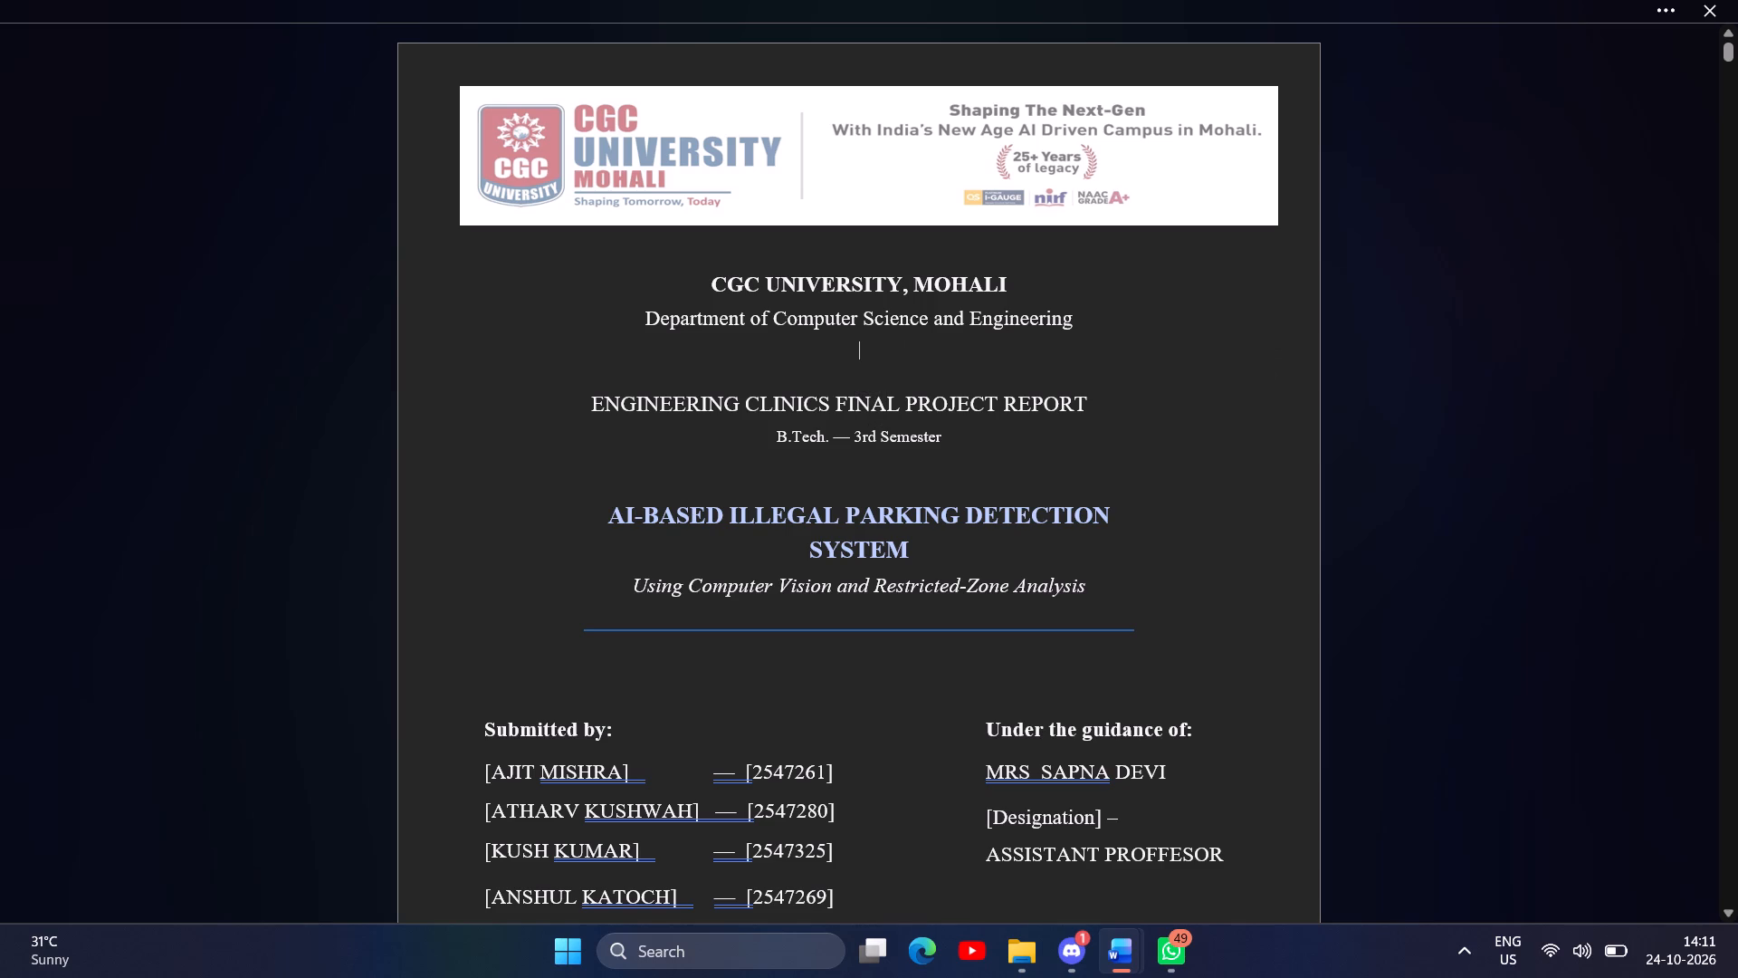
Set the "CGC UNIVERSITY, MOHALI" heading on the cover page to font size 16.
{"action": "left_click_drag", "start_coordinate": [1027, 280], "coordinate": [720, 271]}
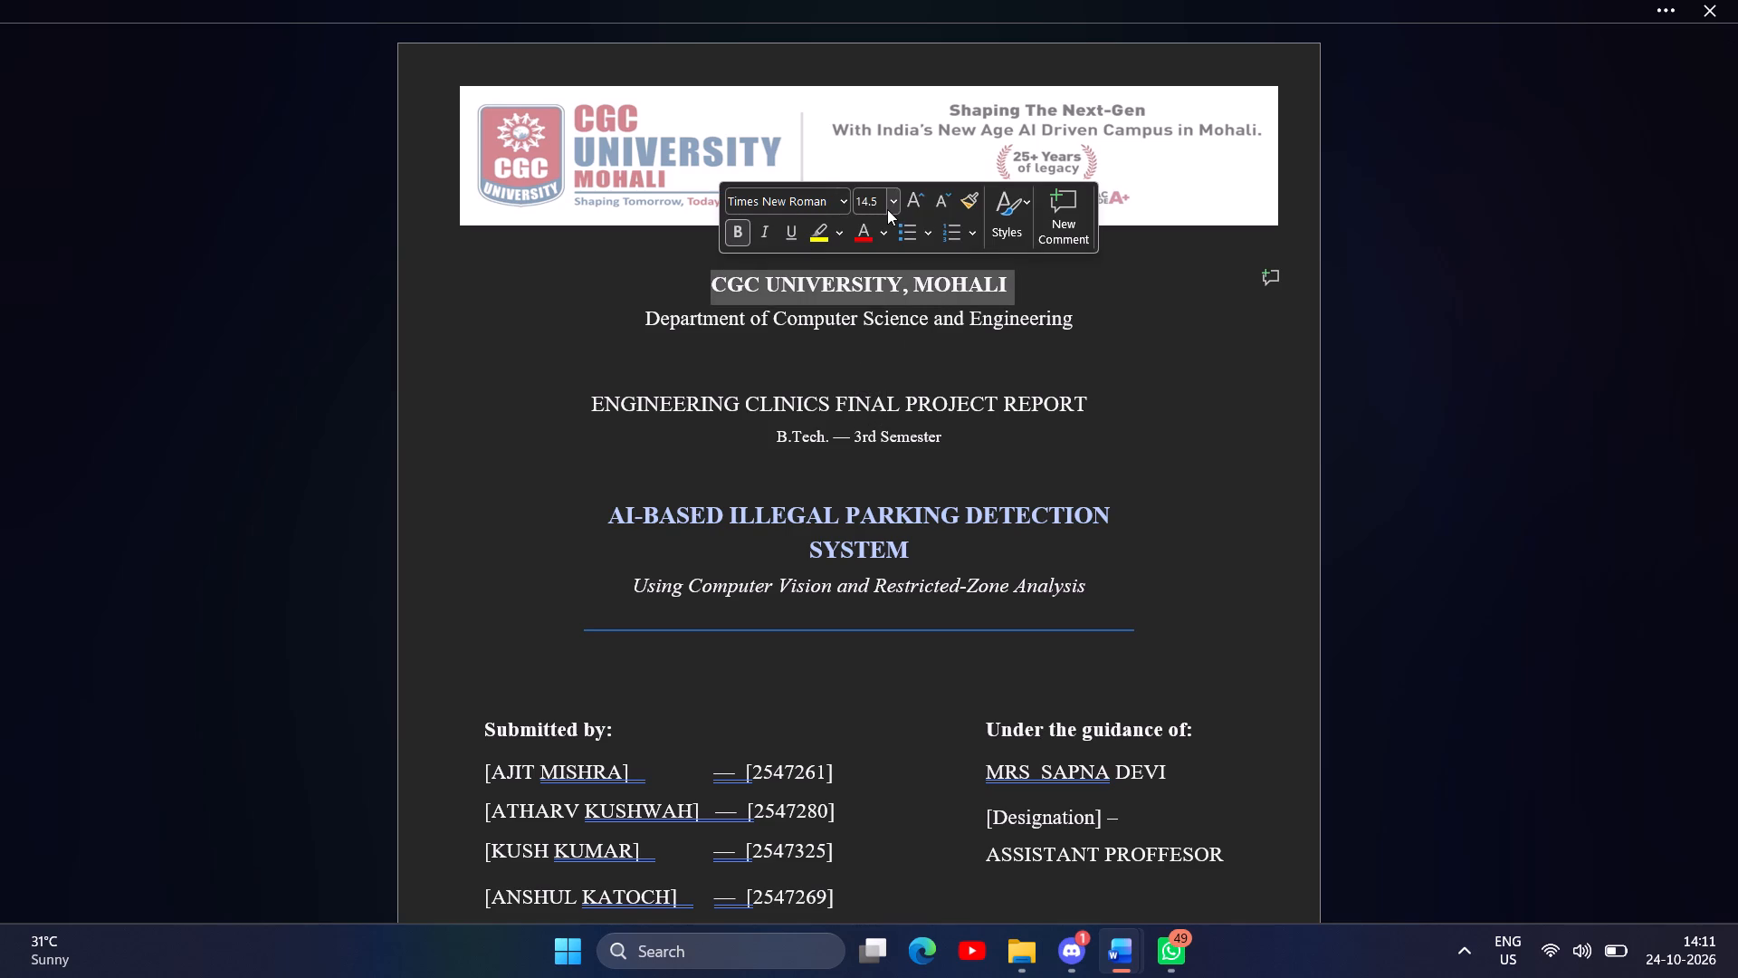
{"action": "left_click", "coordinate": [887, 209]}
{"action": "left_click", "coordinate": [874, 388]}
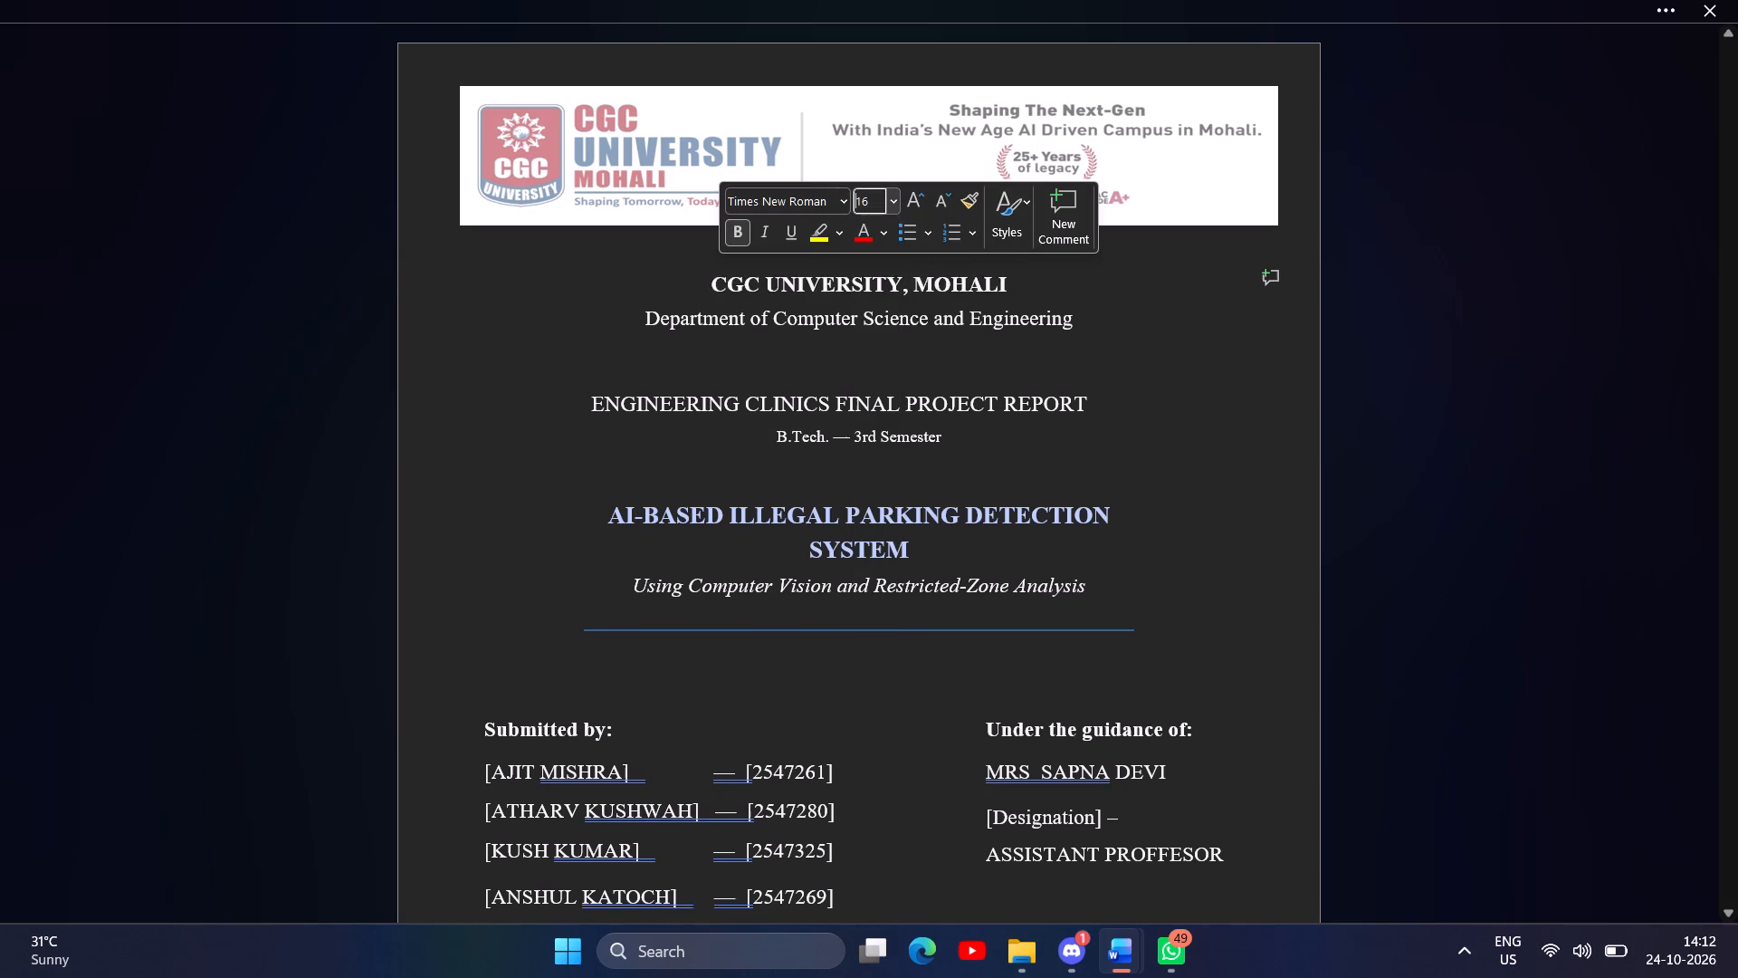
Set the "B.Tech. — 3rd Semester" line on the cover page to font size 12.
{"action": "scroll", "coordinate": [1060, 480], "scroll_direction": "down", "scroll_amount": 1}
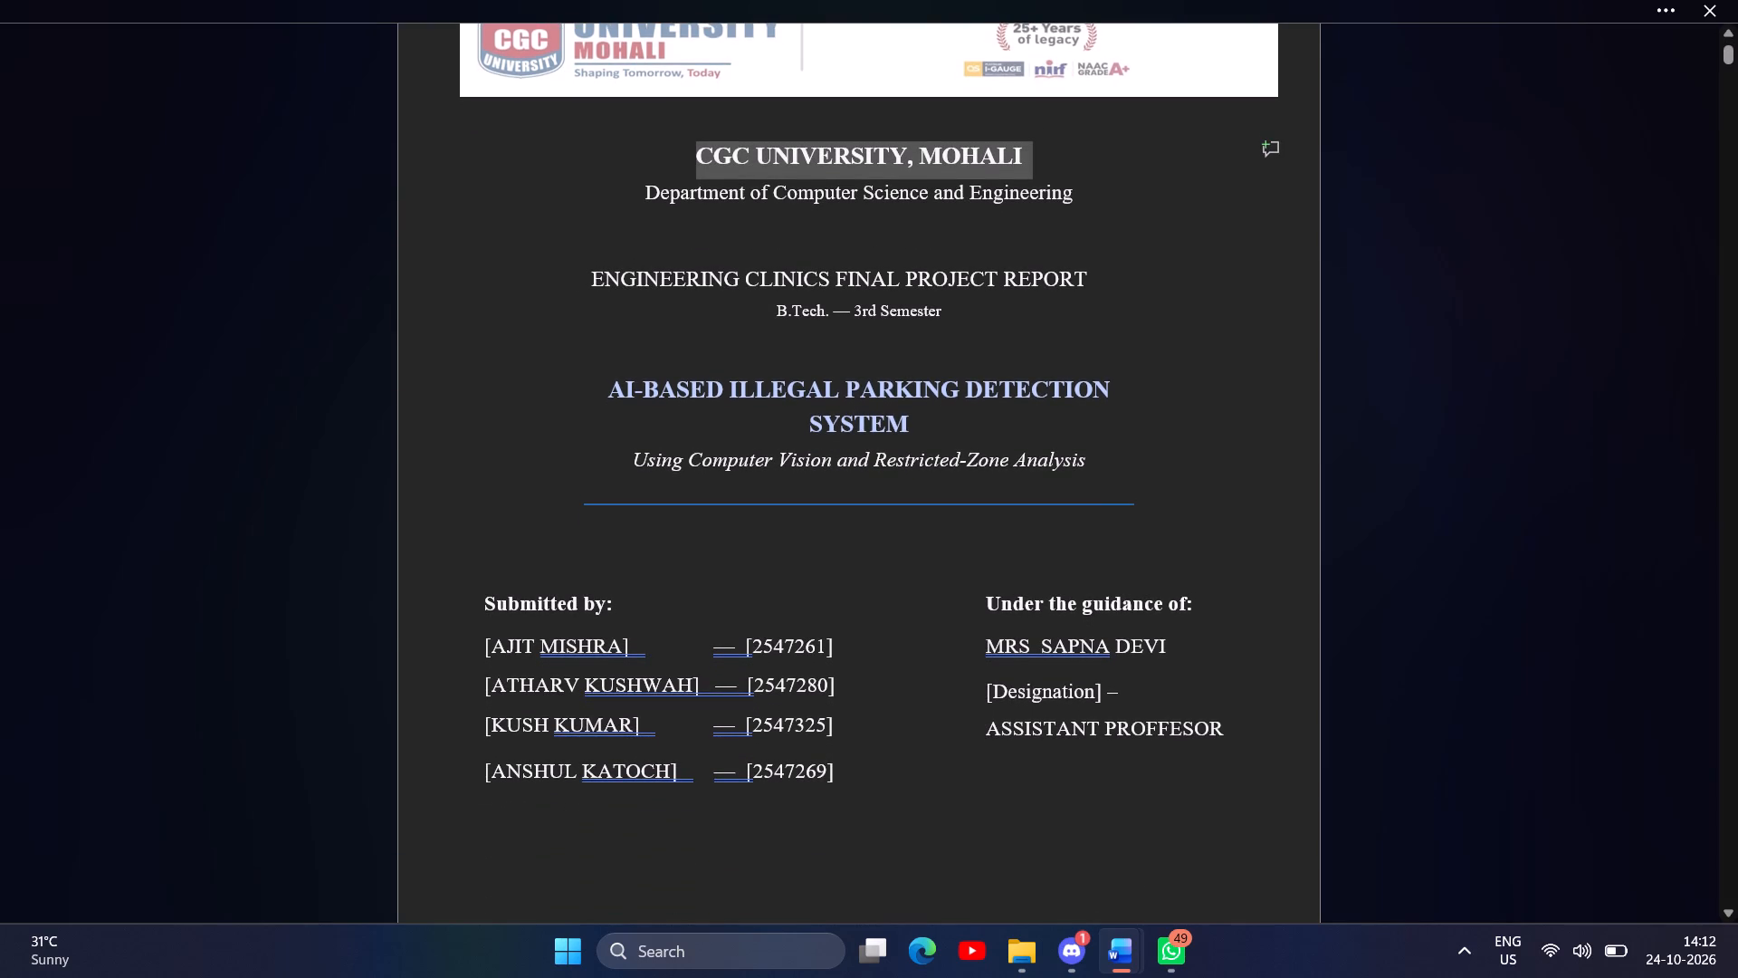
{"action": "left_click", "coordinate": [949, 319]}
{"action": "left_click_drag", "start_coordinate": [949, 319], "coordinate": [768, 312]}
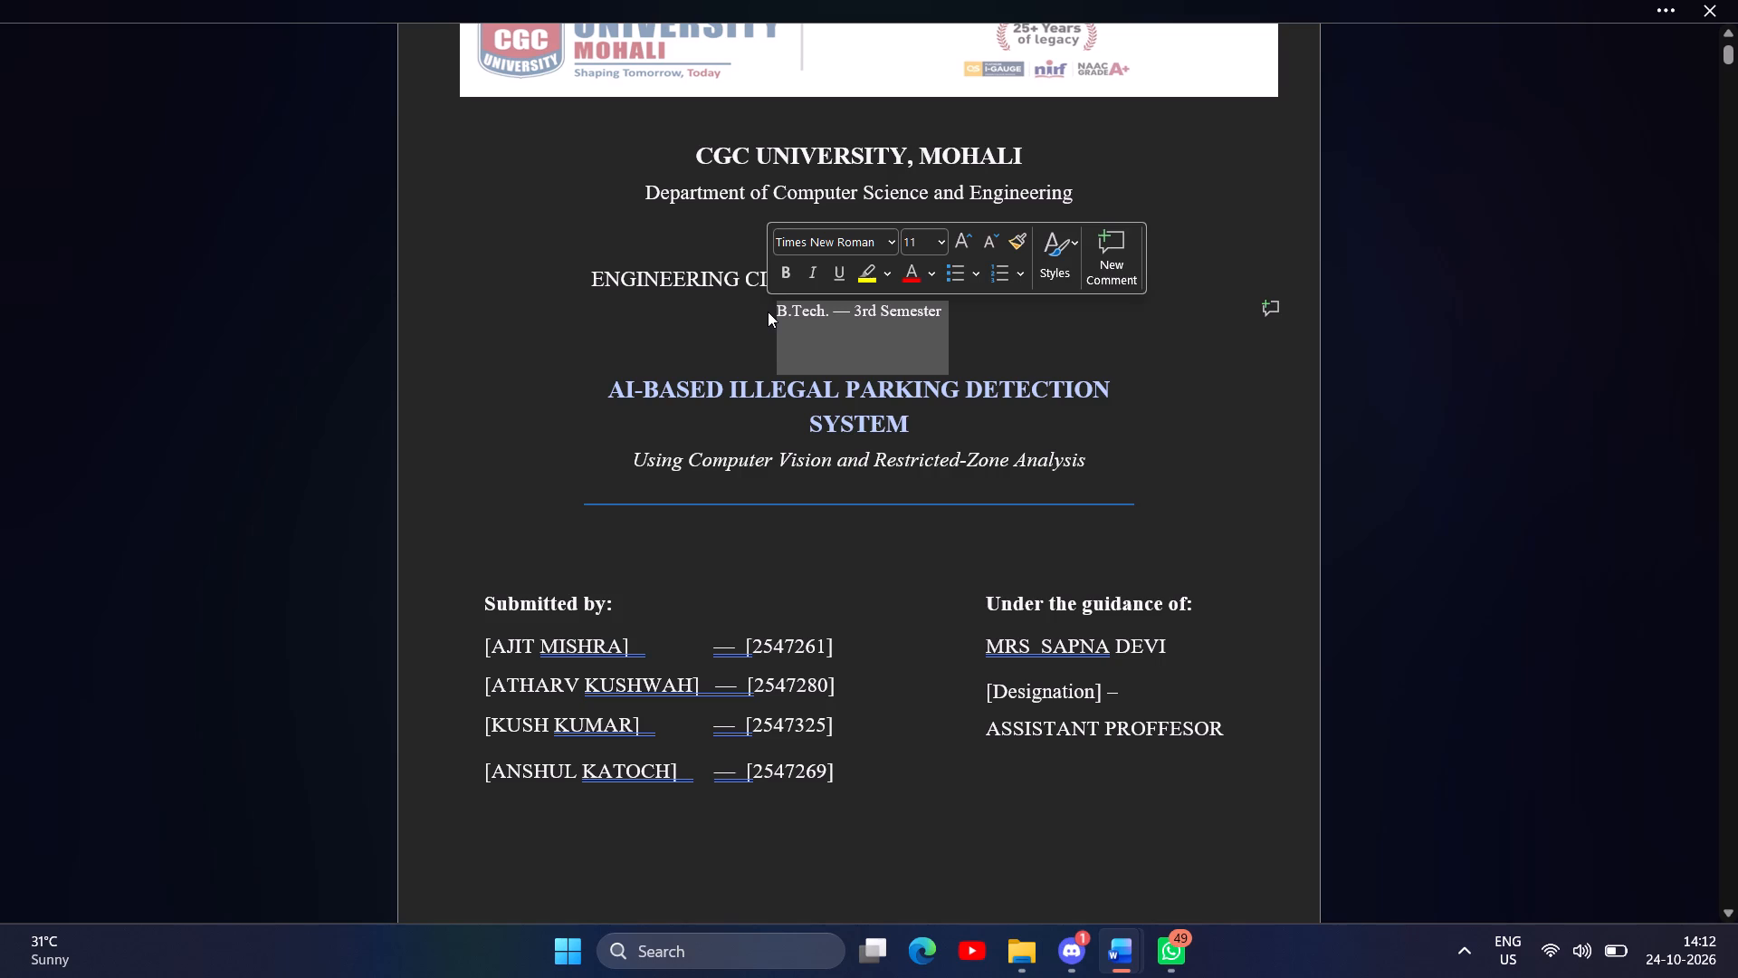
{"action": "left_click", "coordinate": [937, 239]}
{"action": "left_click", "coordinate": [921, 385]}
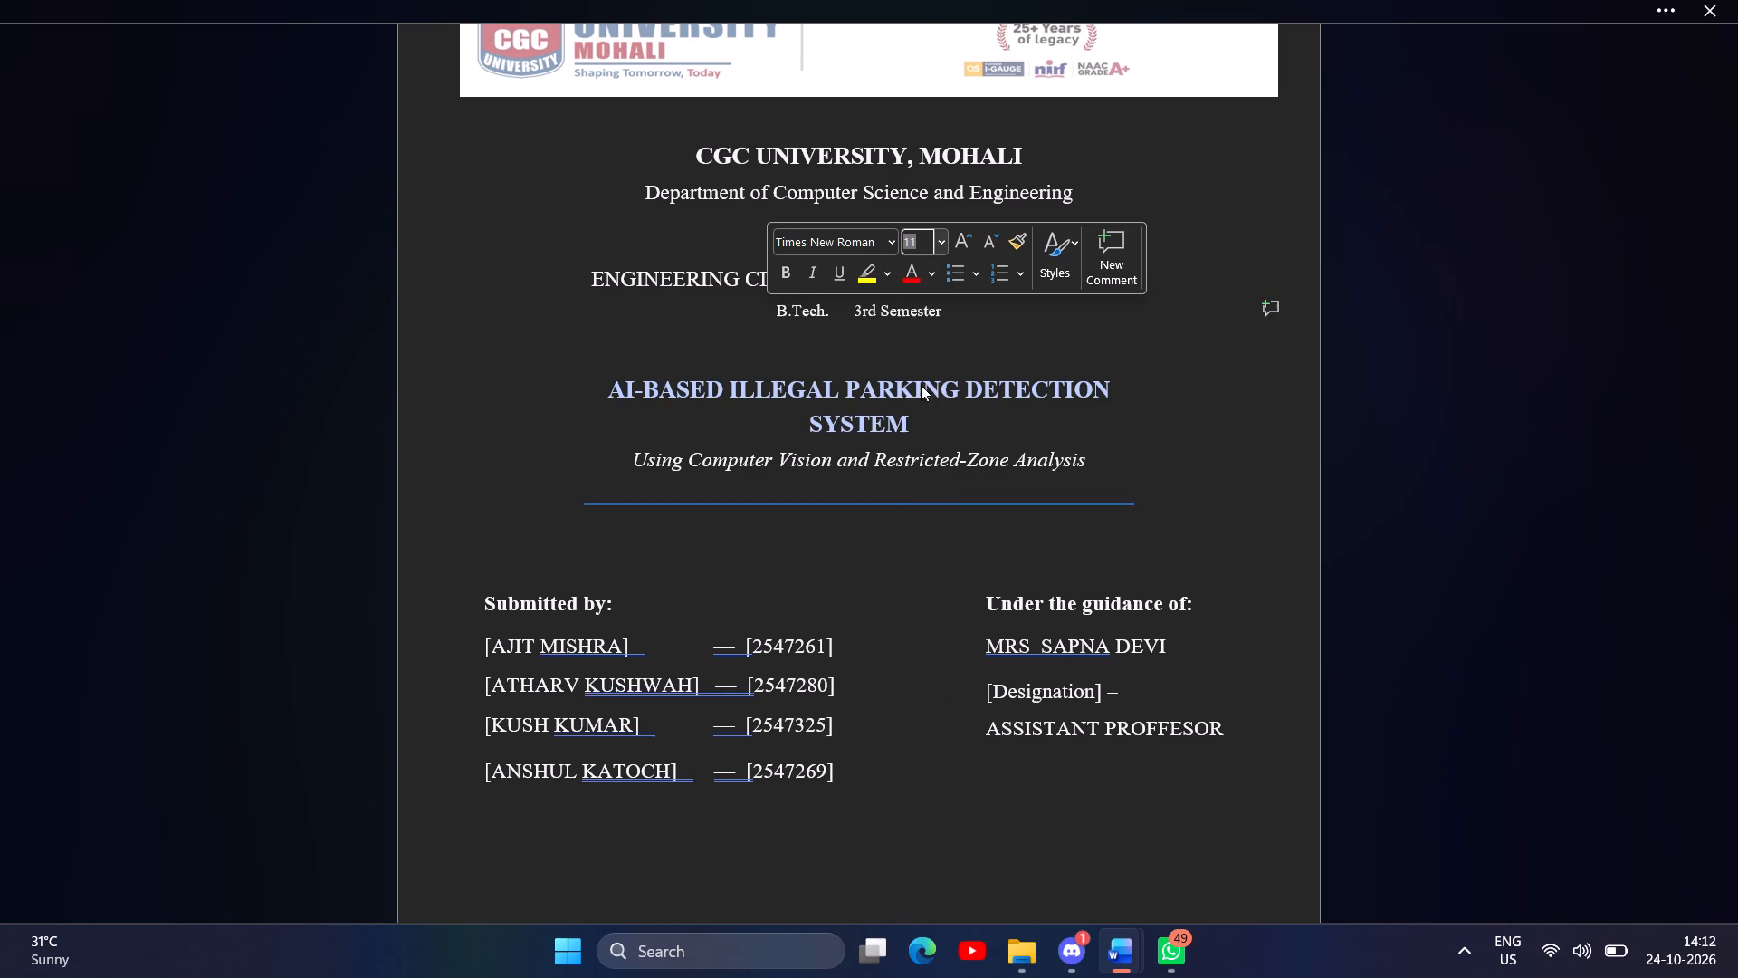
{"action": "left_click", "coordinate": [996, 327]}
Set the "ENGINEERING CLINICS FINAL PROJECT REPORT" line on the cover page to font size 16.
{"action": "left_click_drag", "start_coordinate": [1094, 283], "coordinate": [1051, 280]}
{"action": "left_click_drag", "start_coordinate": [570, 267], "coordinate": [652, 262]}
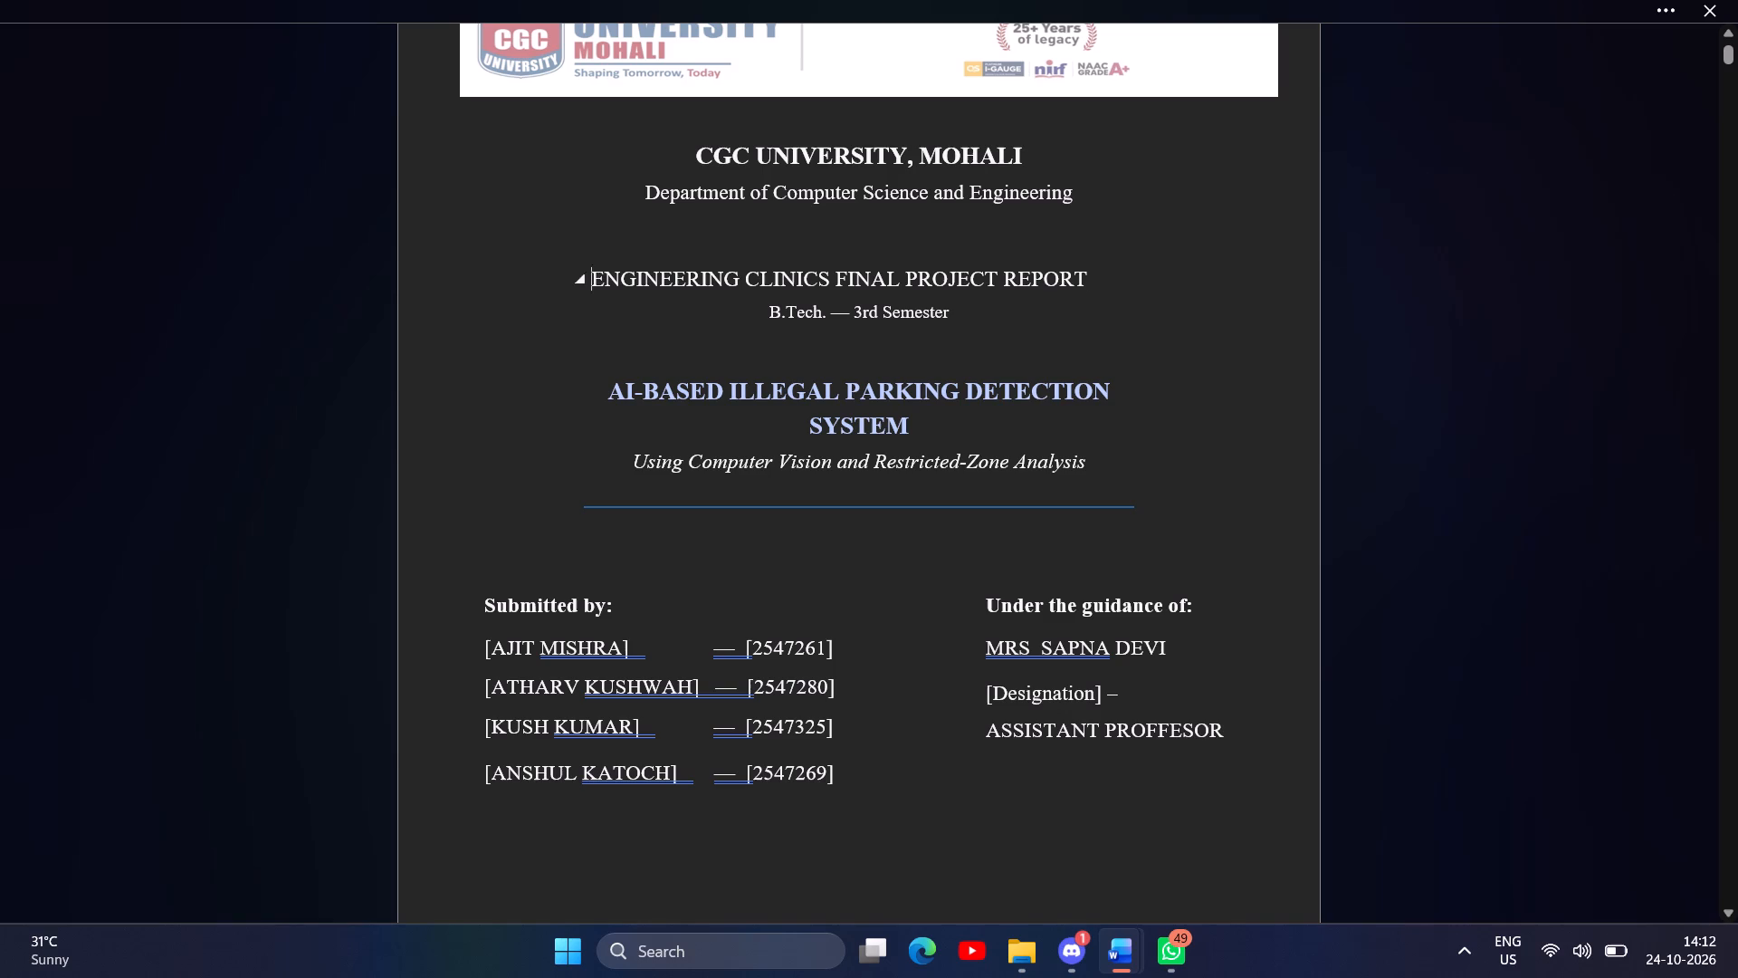
{"action": "left_click_drag", "start_coordinate": [652, 262], "coordinate": [1079, 260]}
{"action": "double_click", "coordinate": [1079, 260]}
{"action": "triple_click", "coordinate": [973, 269]}
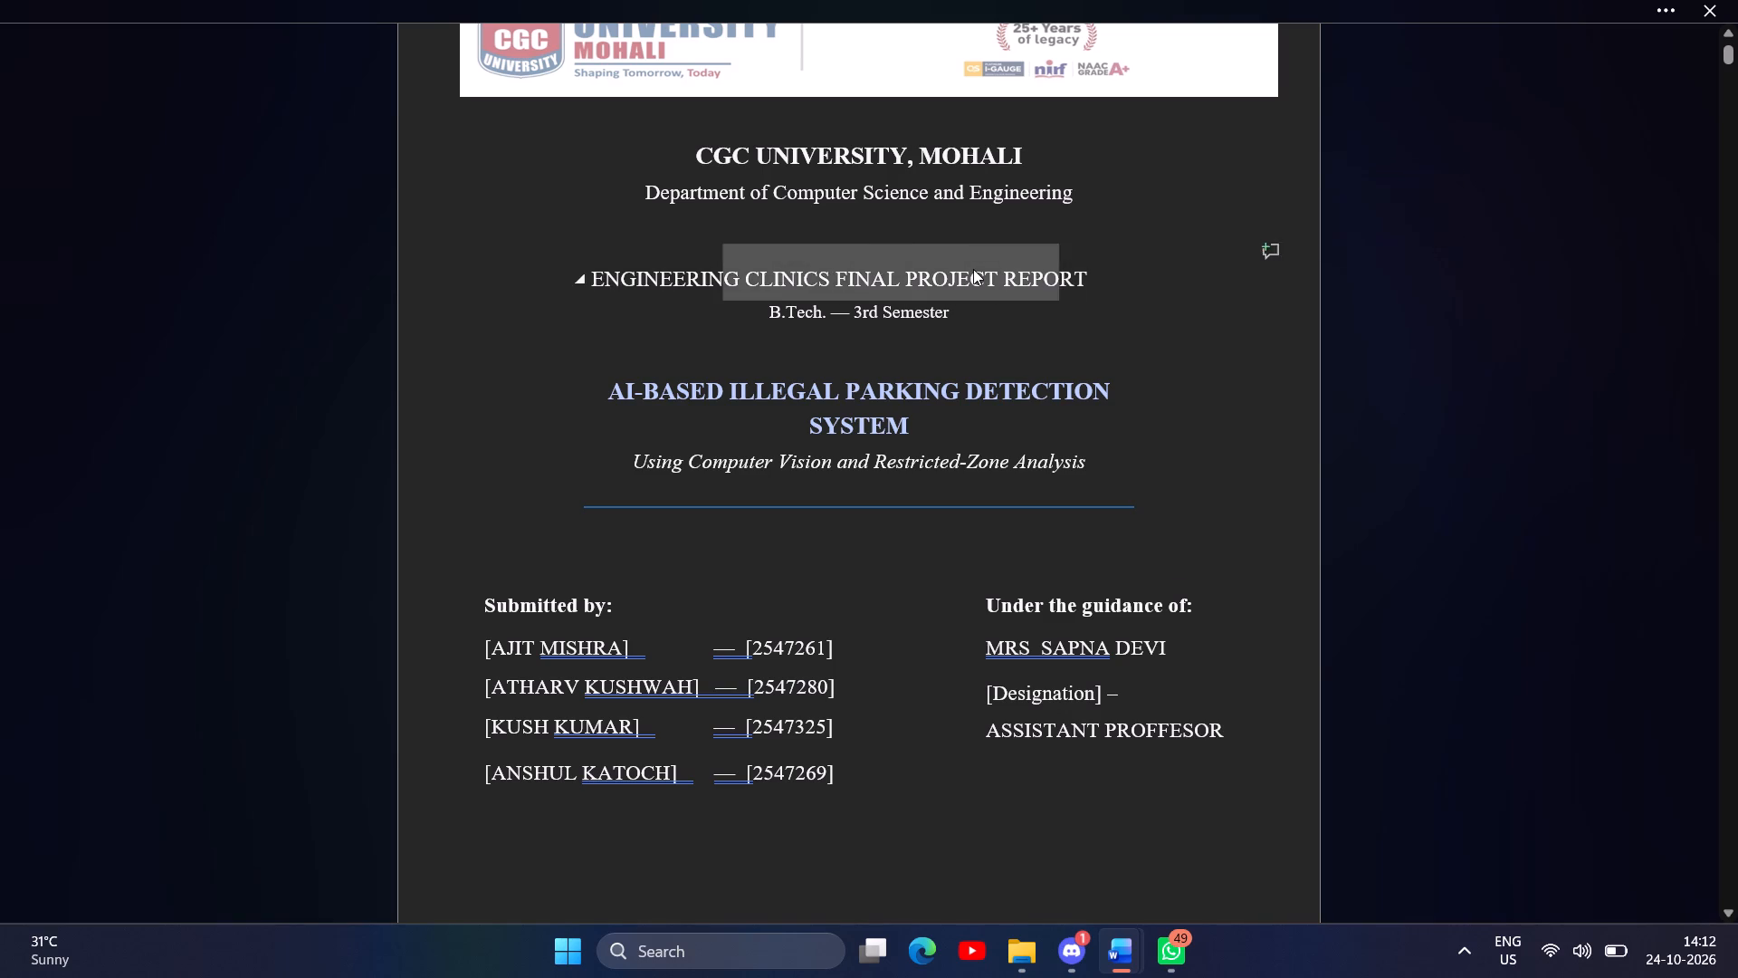
{"action": "triple_click", "coordinate": [973, 269]}
{"action": "left_click", "coordinate": [973, 269]}
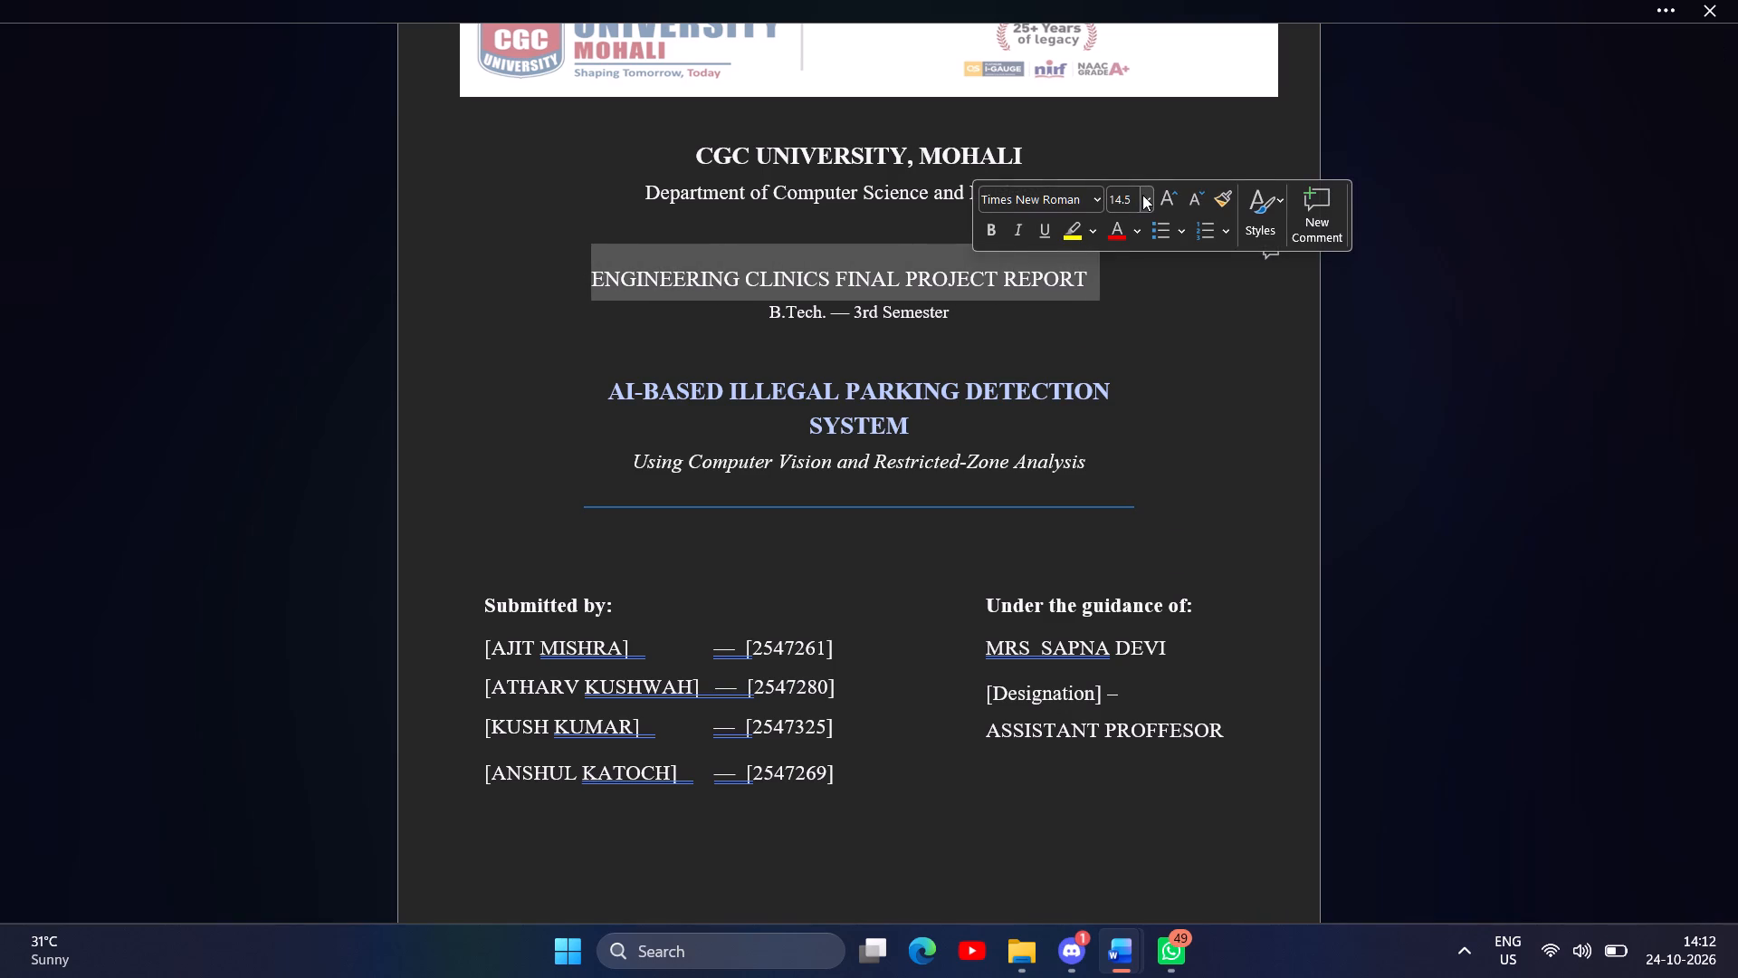
{"action": "left_click", "coordinate": [1142, 195]}
{"action": "left_click", "coordinate": [1133, 378]}
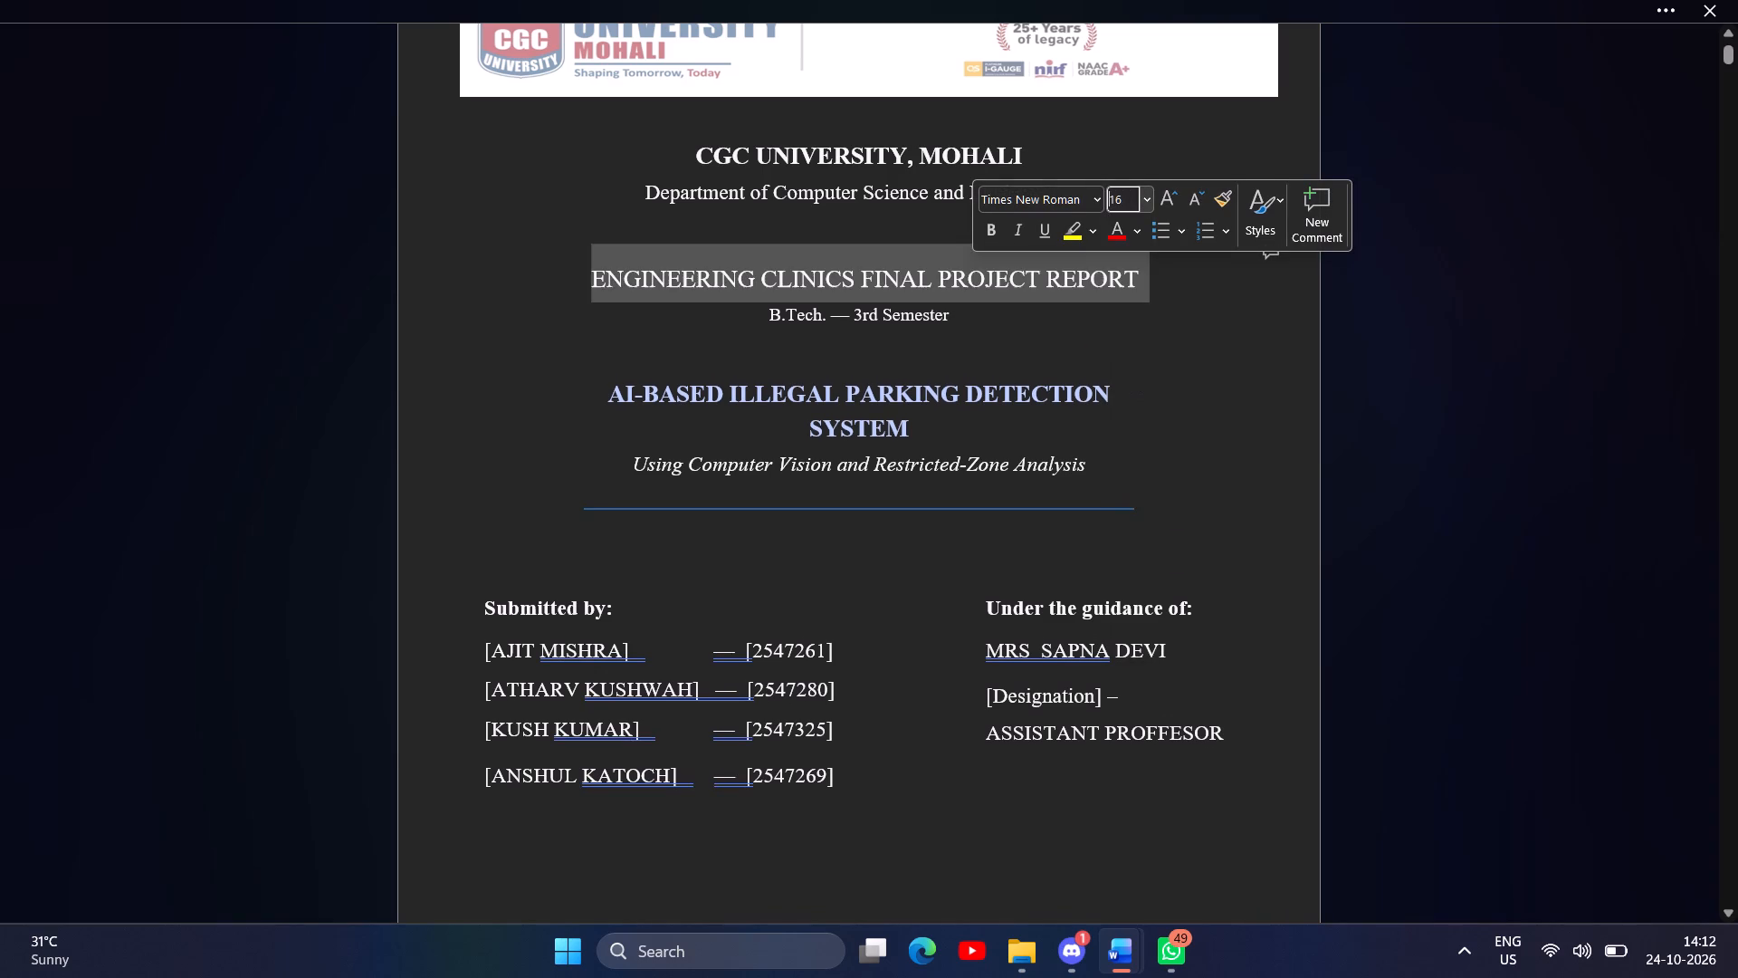
{"action": "left_click", "coordinate": [1158, 448]}
Look through the report from the cover page's submission details through the preparation note, contents table and Abstract to the Introduction to check the formatting.
{"action": "scroll", "coordinate": [1158, 448], "scroll_direction": "down", "scroll_amount": 3}
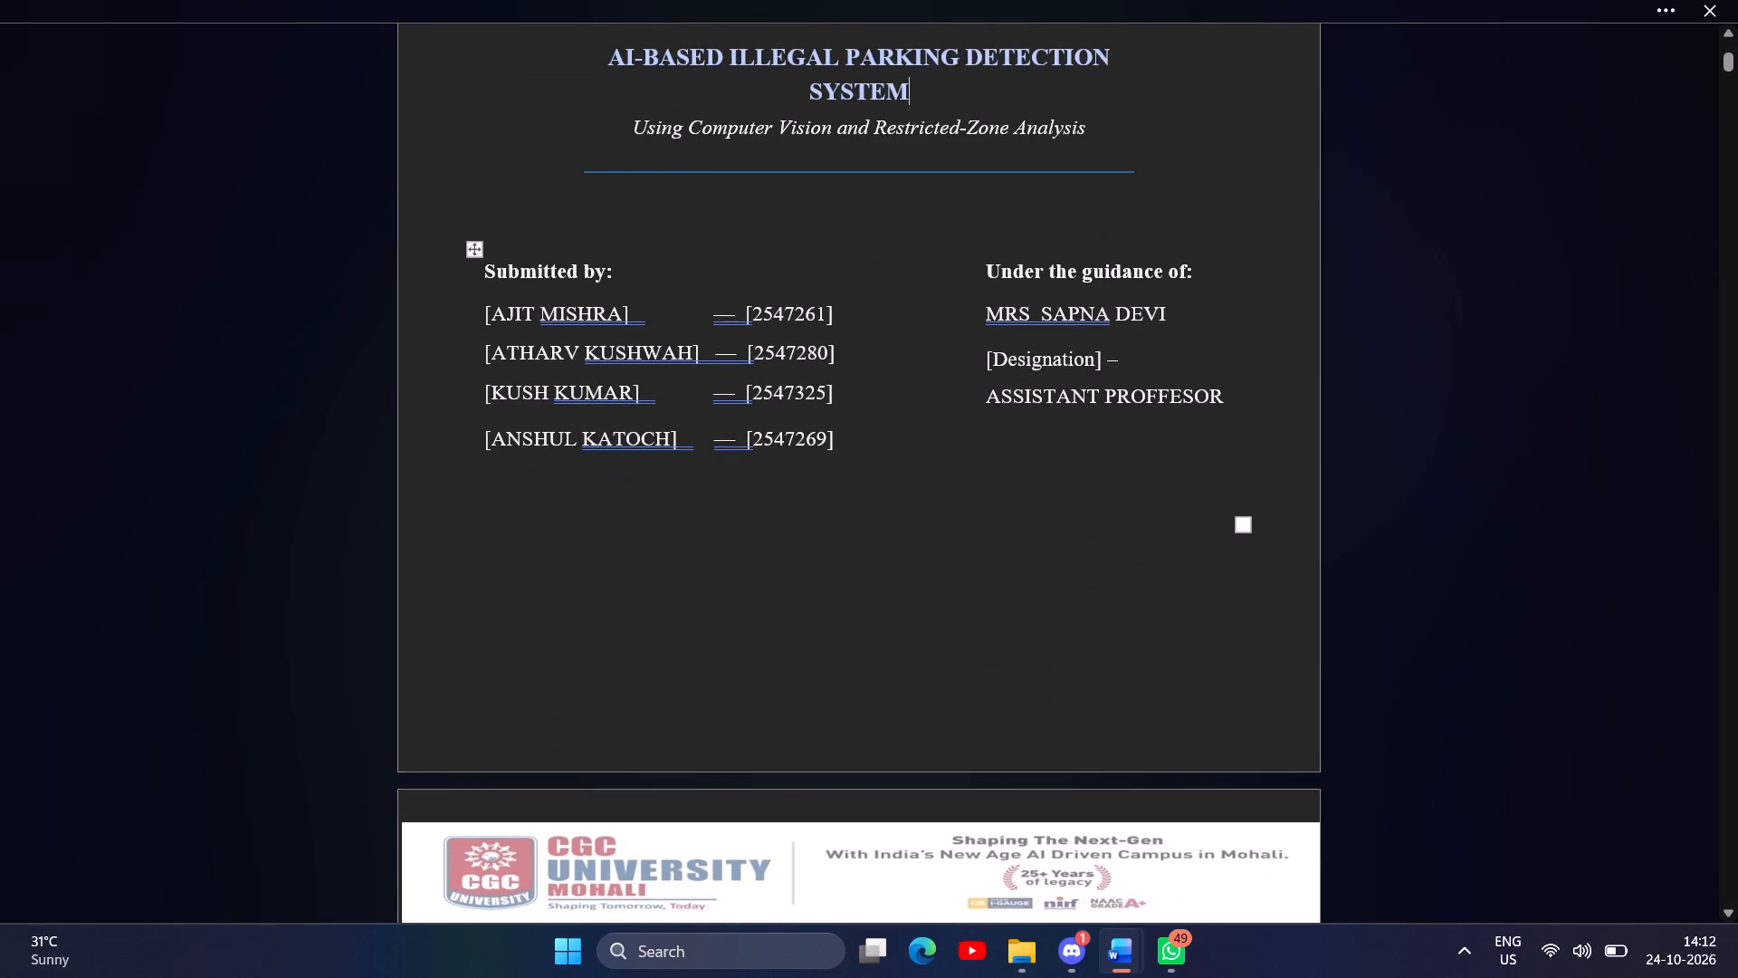
{"action": "scroll", "coordinate": [1158, 448], "scroll_direction": "down", "scroll_amount": 1}
{"action": "scroll", "coordinate": [1158, 448], "scroll_direction": "up", "scroll_amount": 1}
{"action": "scroll", "coordinate": [1158, 448], "scroll_direction": "down", "scroll_amount": 1}
{"action": "left_click_drag", "start_coordinate": [1158, 448], "coordinate": [941, 515]}
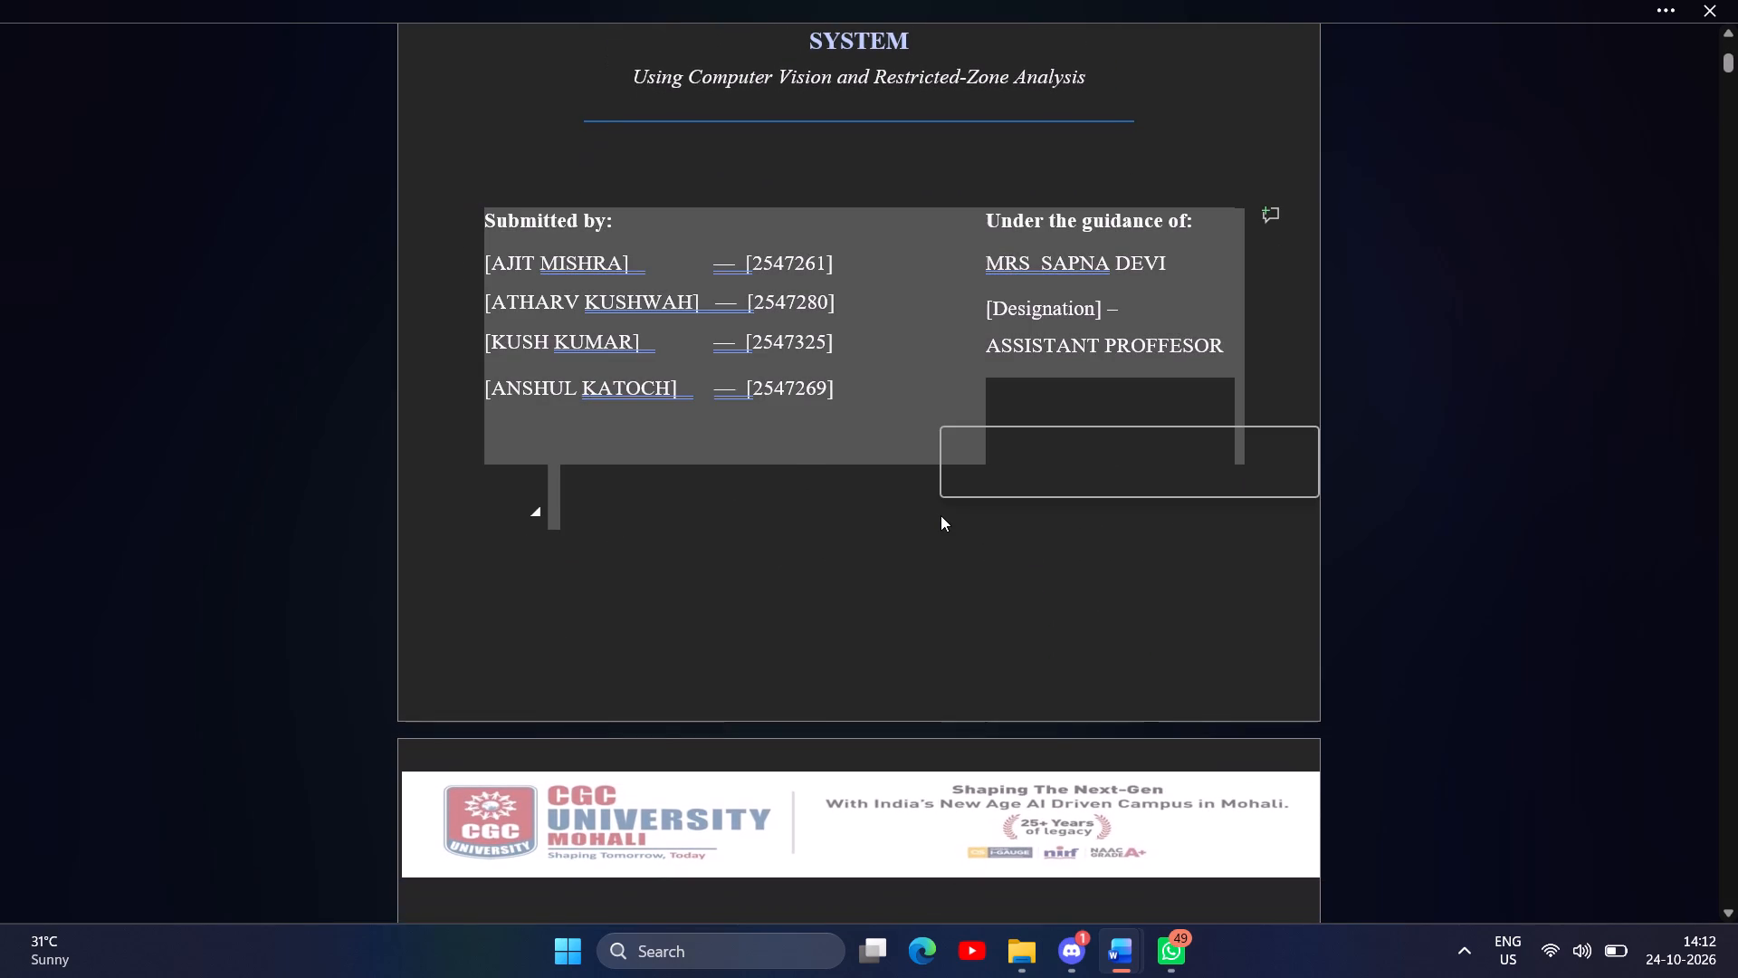
{"action": "left_click", "coordinate": [941, 515]}
{"action": "scroll", "coordinate": [941, 515], "scroll_direction": "down", "scroll_amount": 3}
{"action": "scroll", "coordinate": [941, 515], "scroll_direction": "up", "scroll_amount": 1}
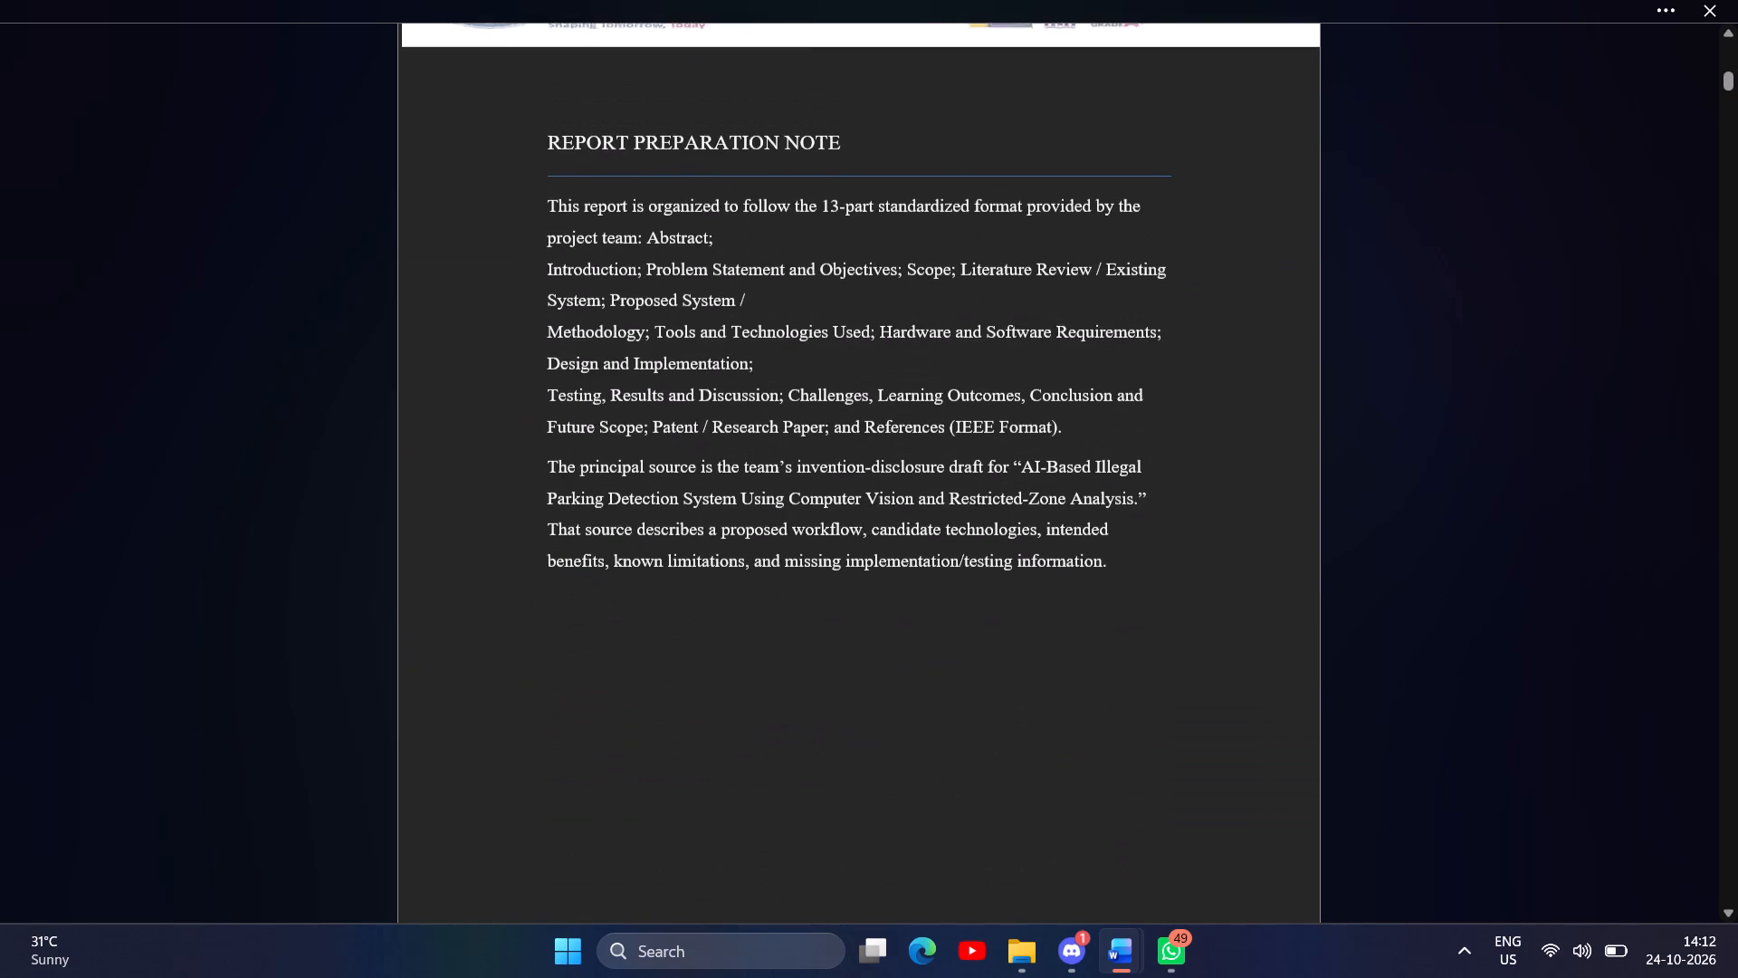
{"action": "left_click_drag", "start_coordinate": [1121, 555], "coordinate": [535, 213]}
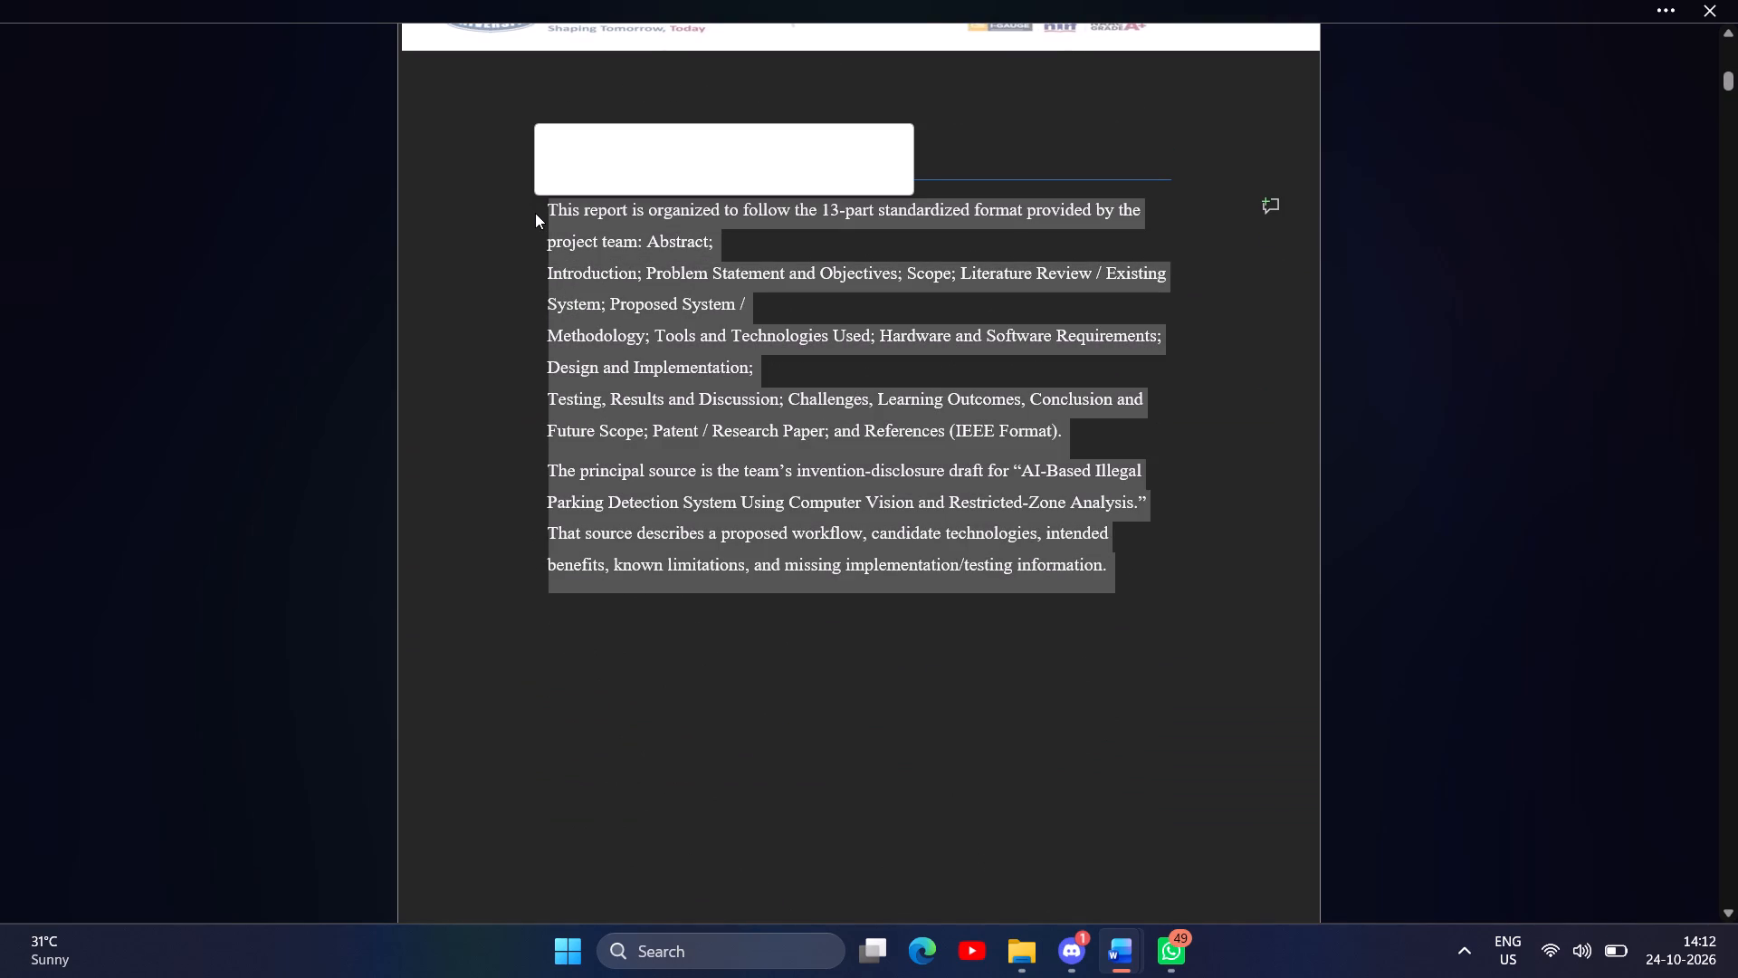
{"action": "left_click", "coordinate": [874, 624]}
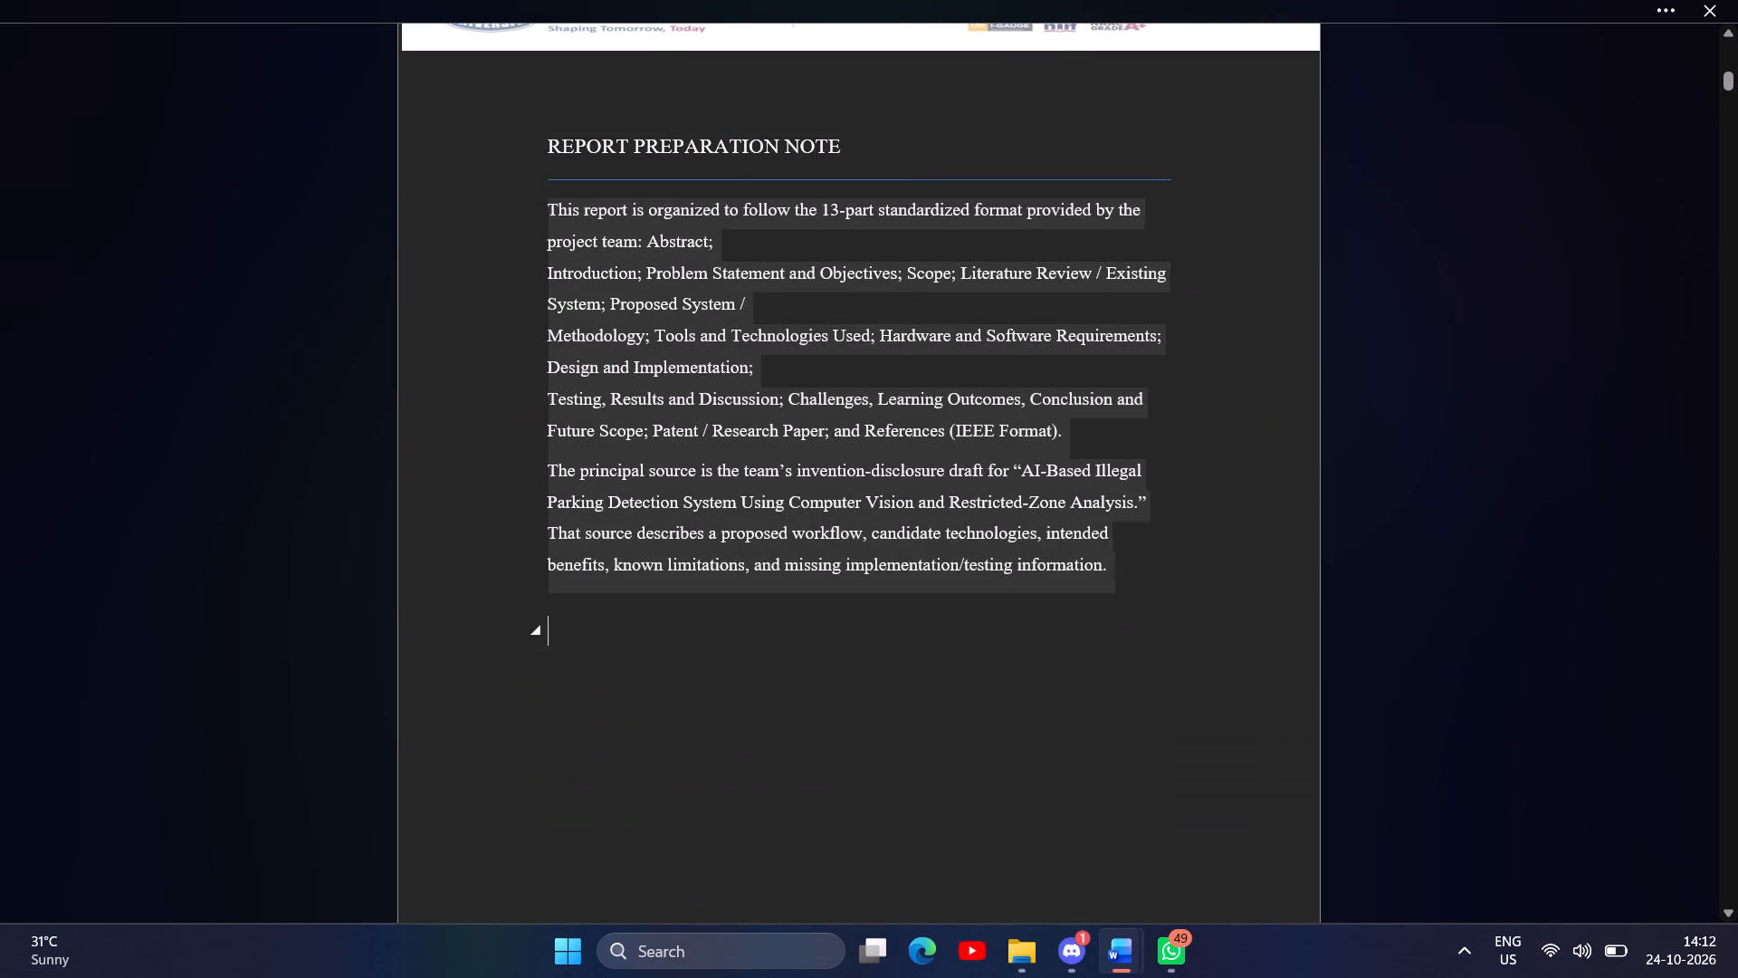
{"action": "scroll", "coordinate": [874, 624], "scroll_direction": "down", "scroll_amount": 5}
{"action": "scroll", "coordinate": [841, 549], "scroll_direction": "down", "scroll_amount": 2}
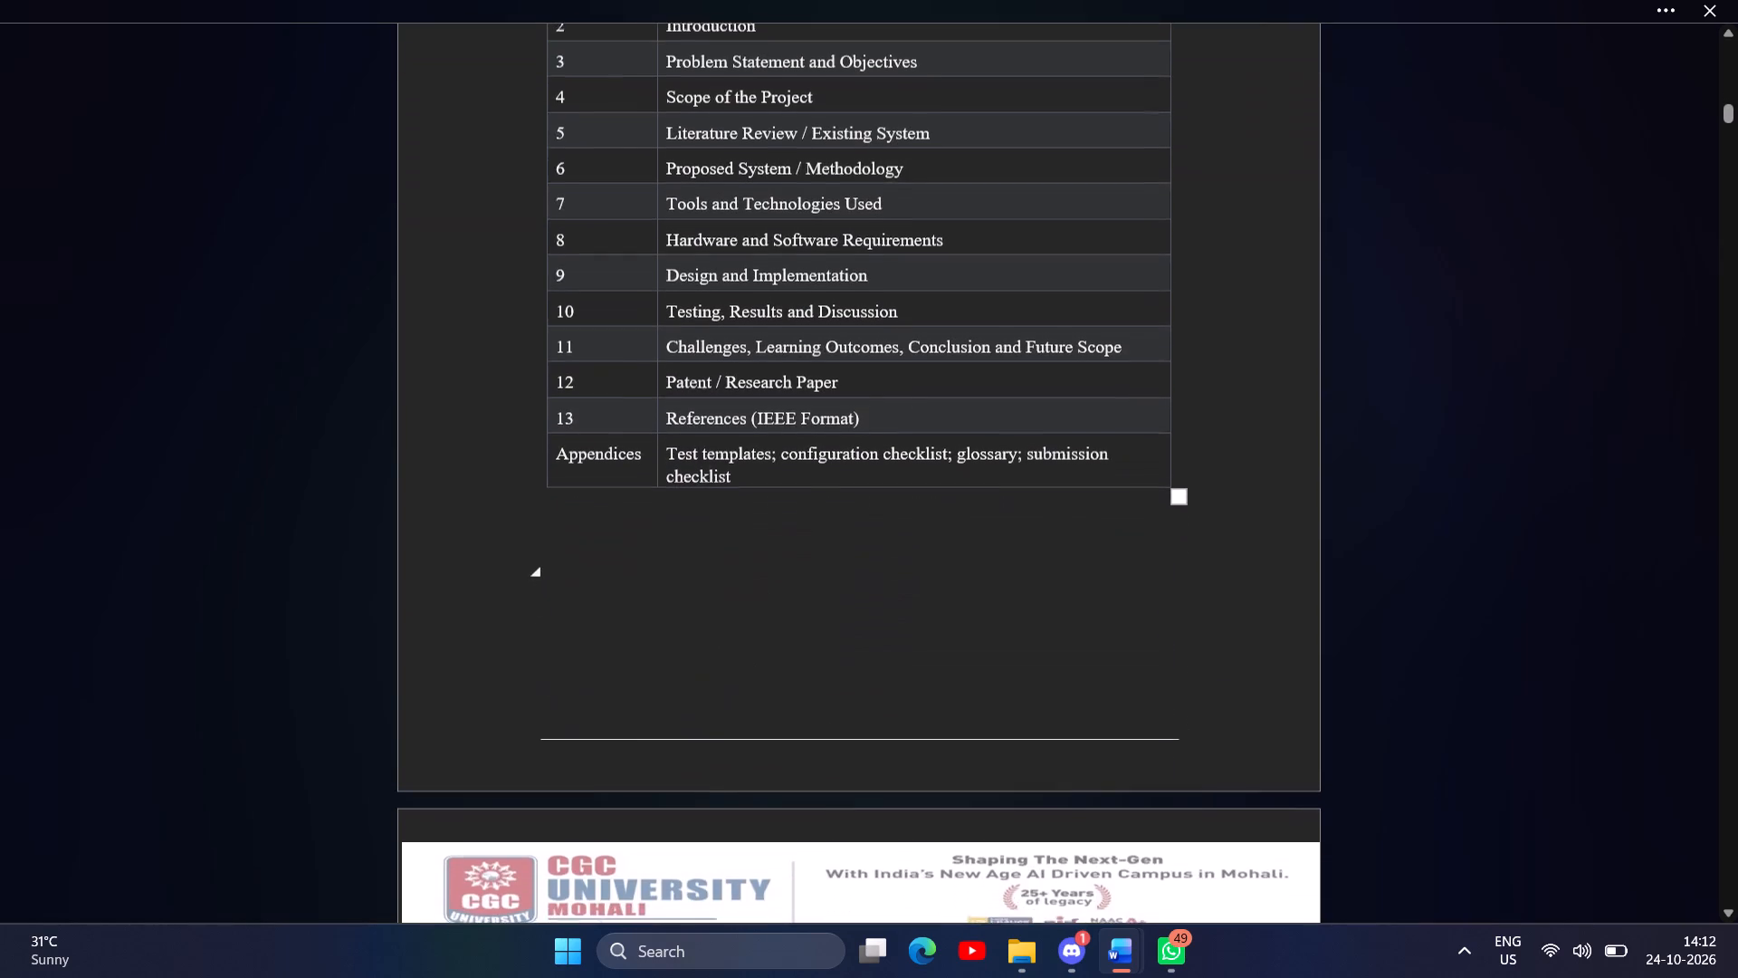
{"action": "scroll", "coordinate": [841, 549], "scroll_direction": "down", "scroll_amount": 6}
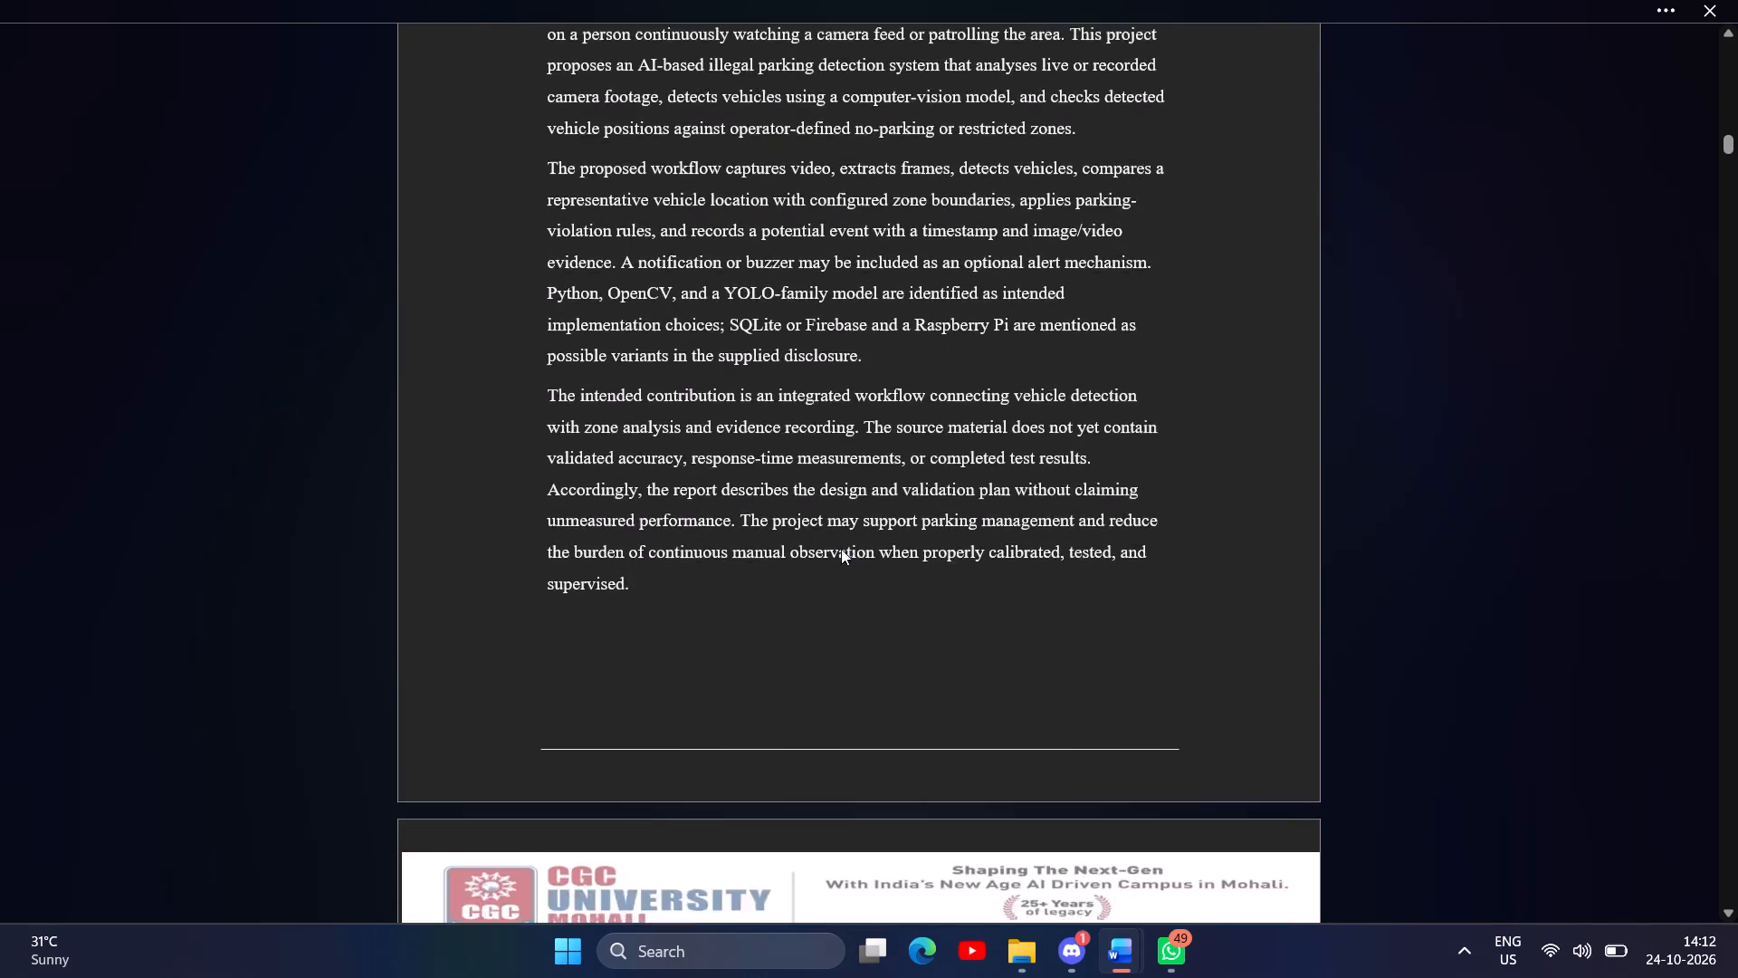
{"action": "scroll", "coordinate": [841, 549], "scroll_direction": "down", "scroll_amount": 4}
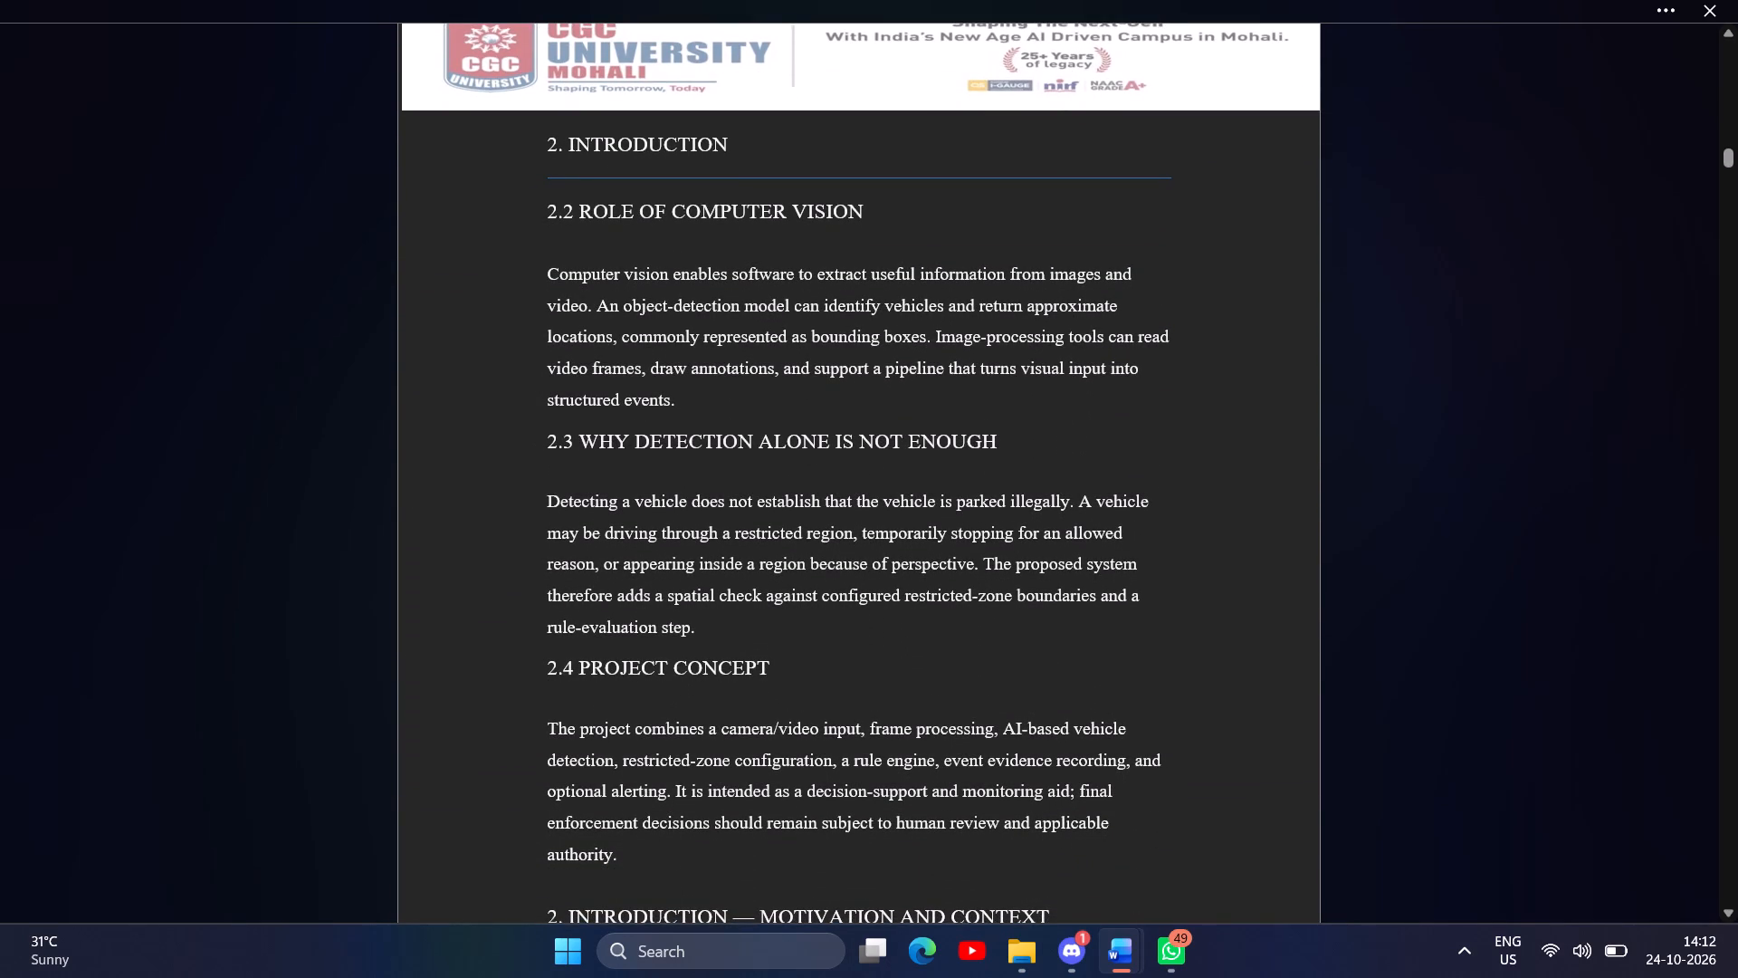
Select the paragraph under "2.2 ROLE OF COMPUTER VISION", leave the full-screen view and maximise the report window.
{"action": "left_click", "coordinate": [644, 360]}
{"action": "left_click_drag", "start_coordinate": [711, 408], "coordinate": [505, 254]}
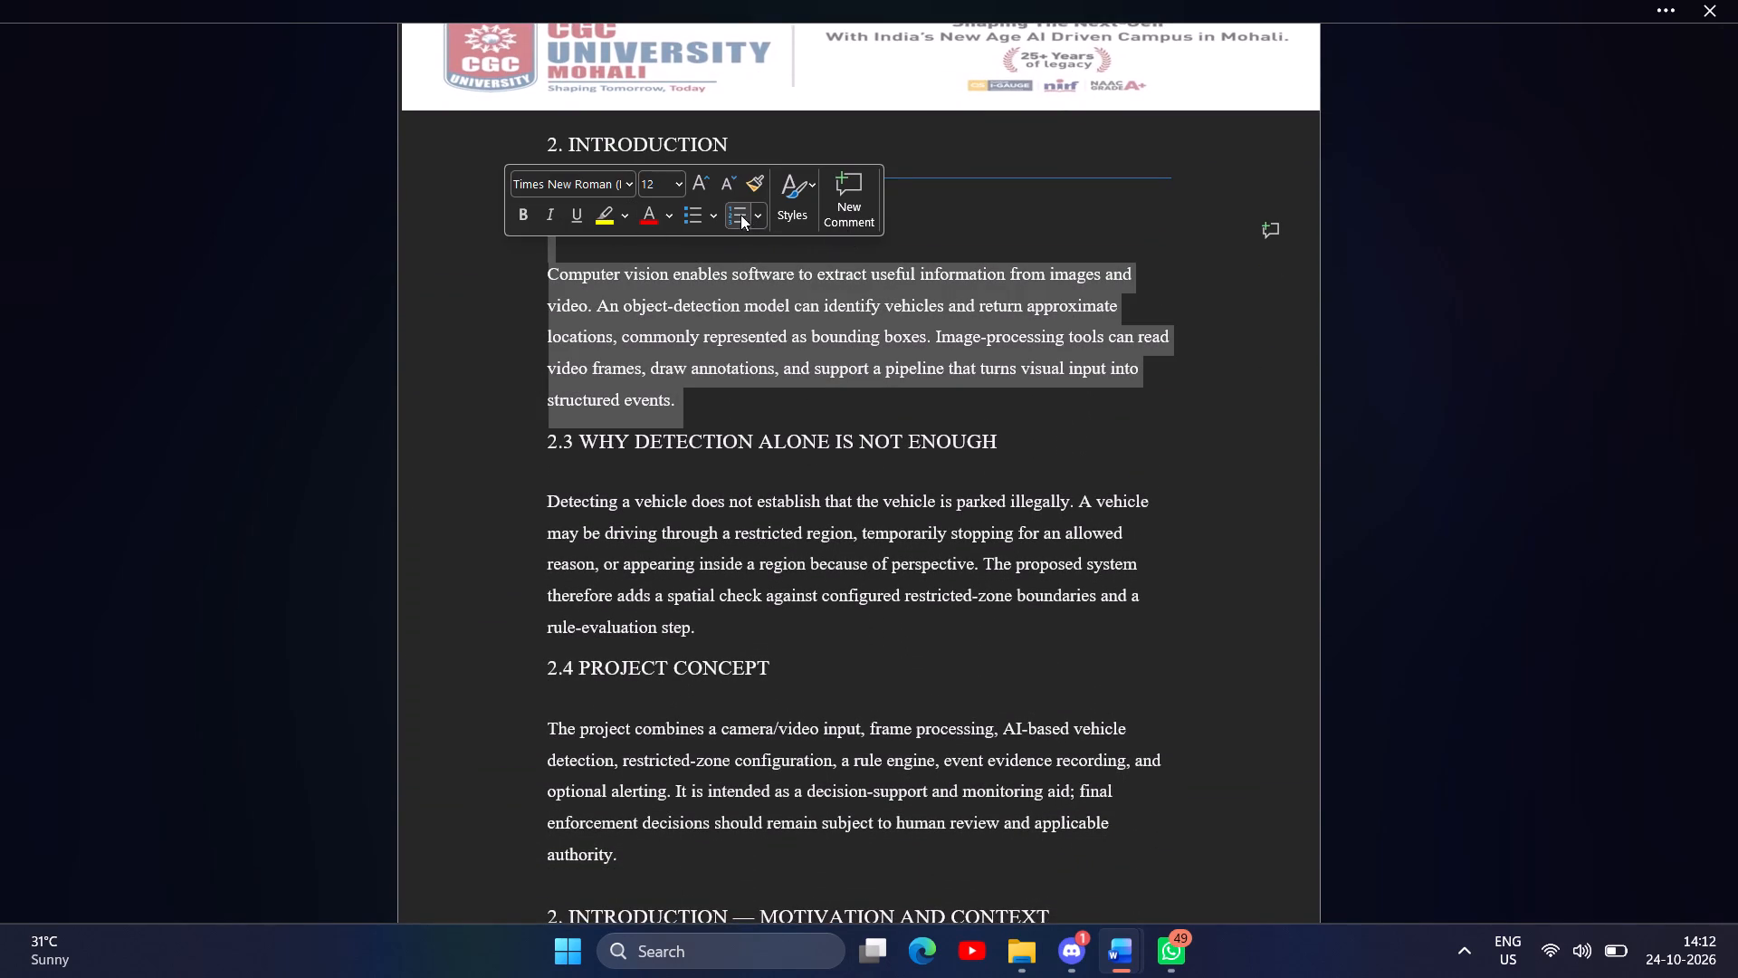
{"action": "left_click_drag", "start_coordinate": [1647, 9], "coordinate": [1656, 9]}
{"action": "left_click", "coordinate": [1656, 9]}
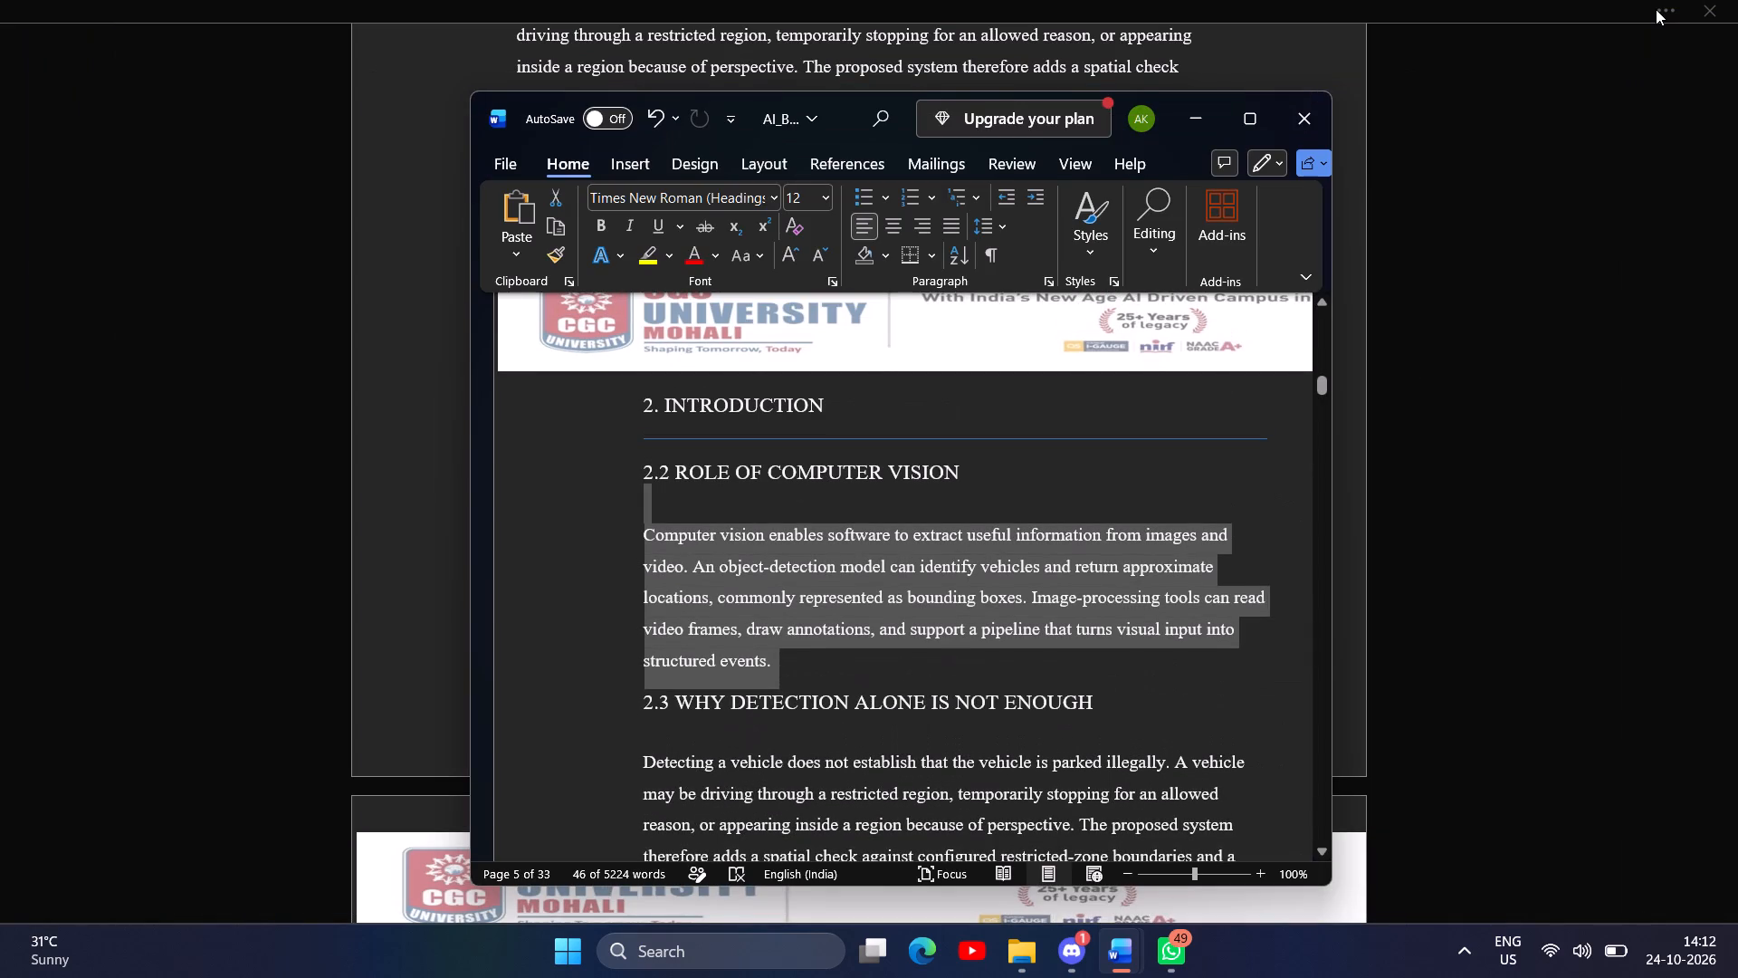
{"action": "left_click", "coordinate": [1266, 111]}
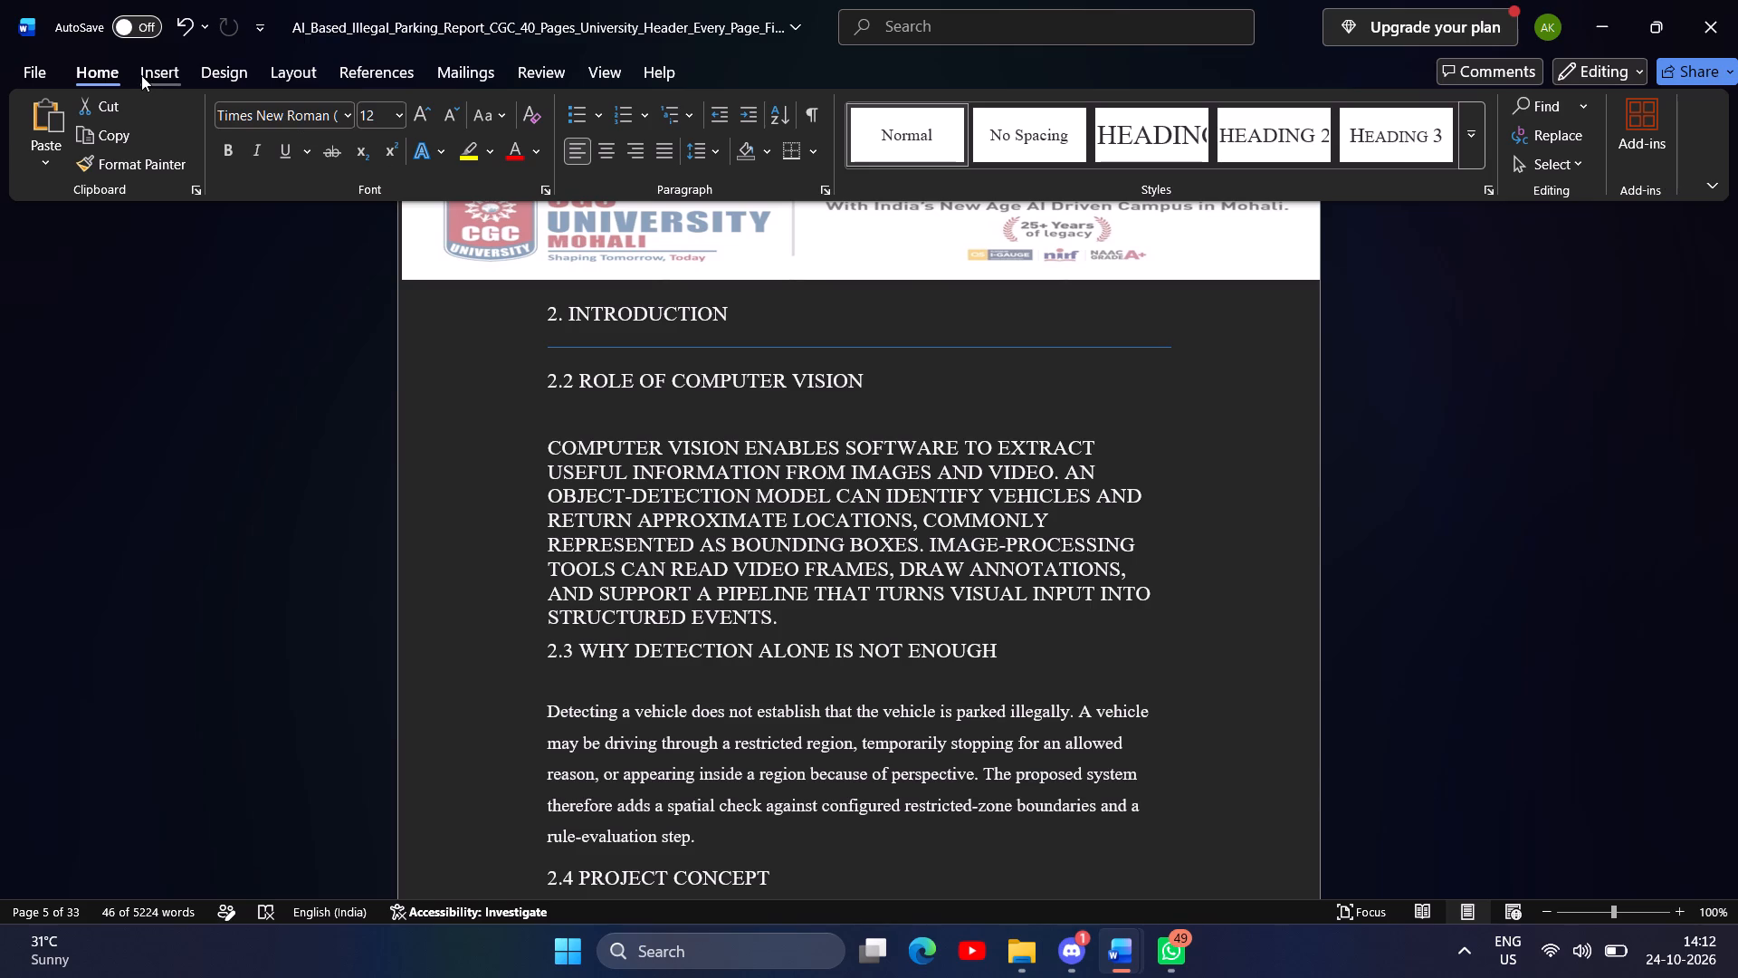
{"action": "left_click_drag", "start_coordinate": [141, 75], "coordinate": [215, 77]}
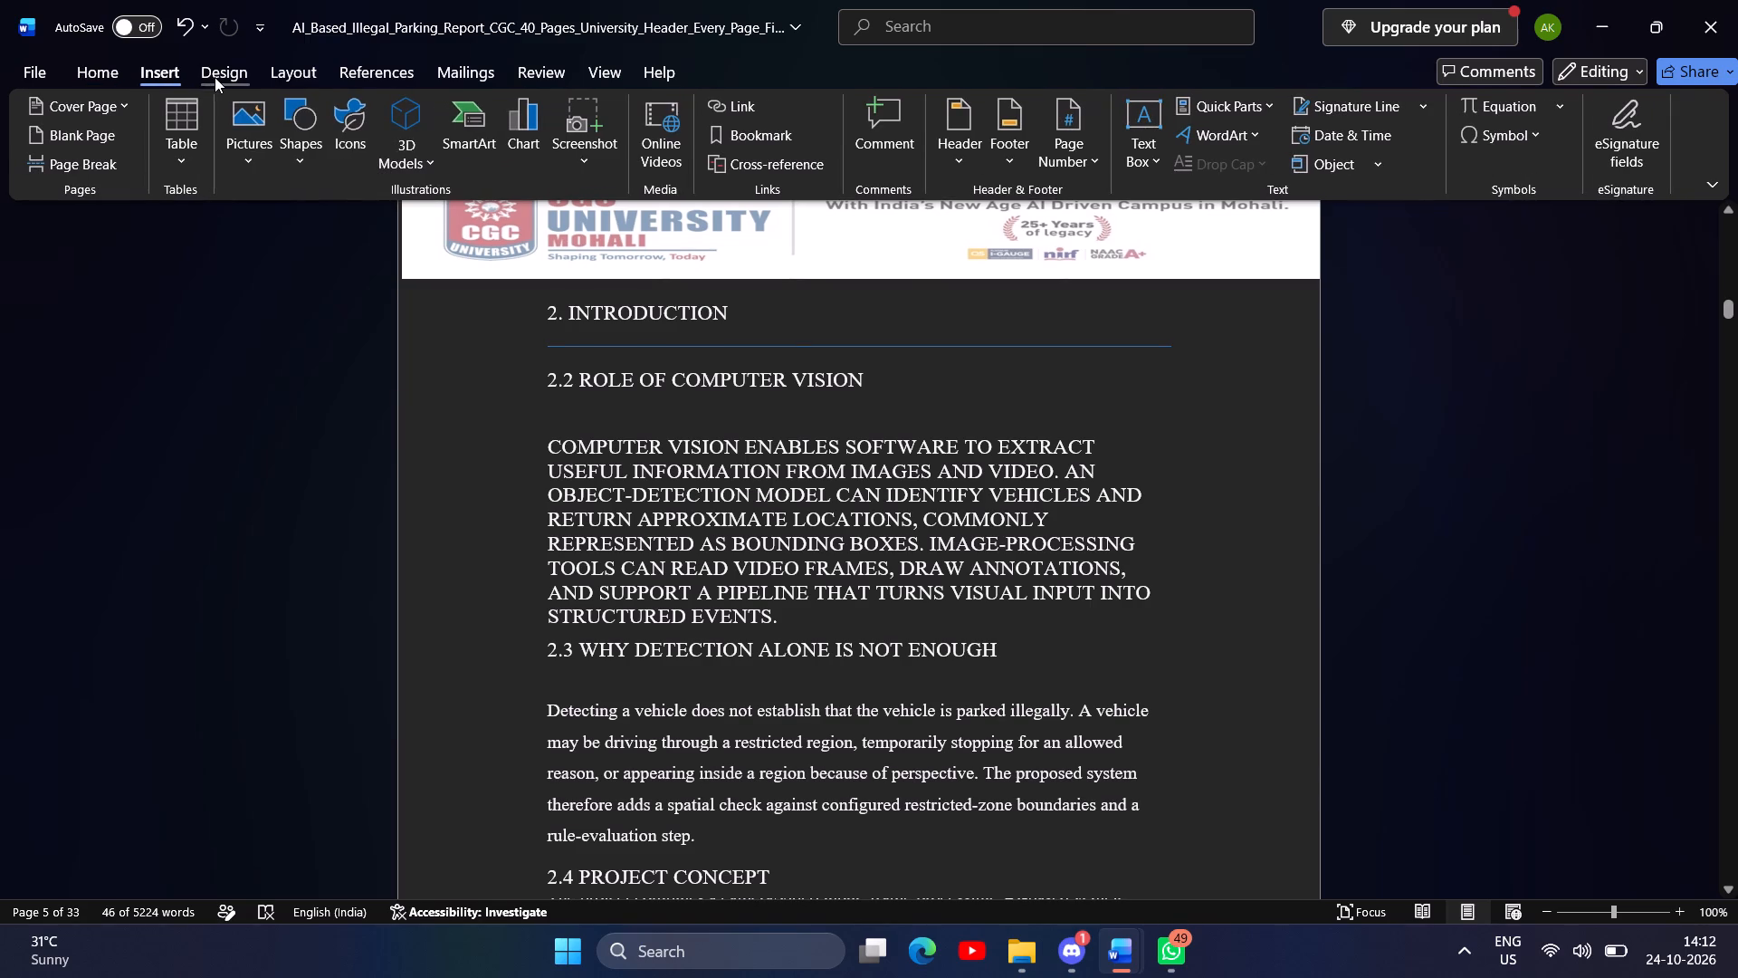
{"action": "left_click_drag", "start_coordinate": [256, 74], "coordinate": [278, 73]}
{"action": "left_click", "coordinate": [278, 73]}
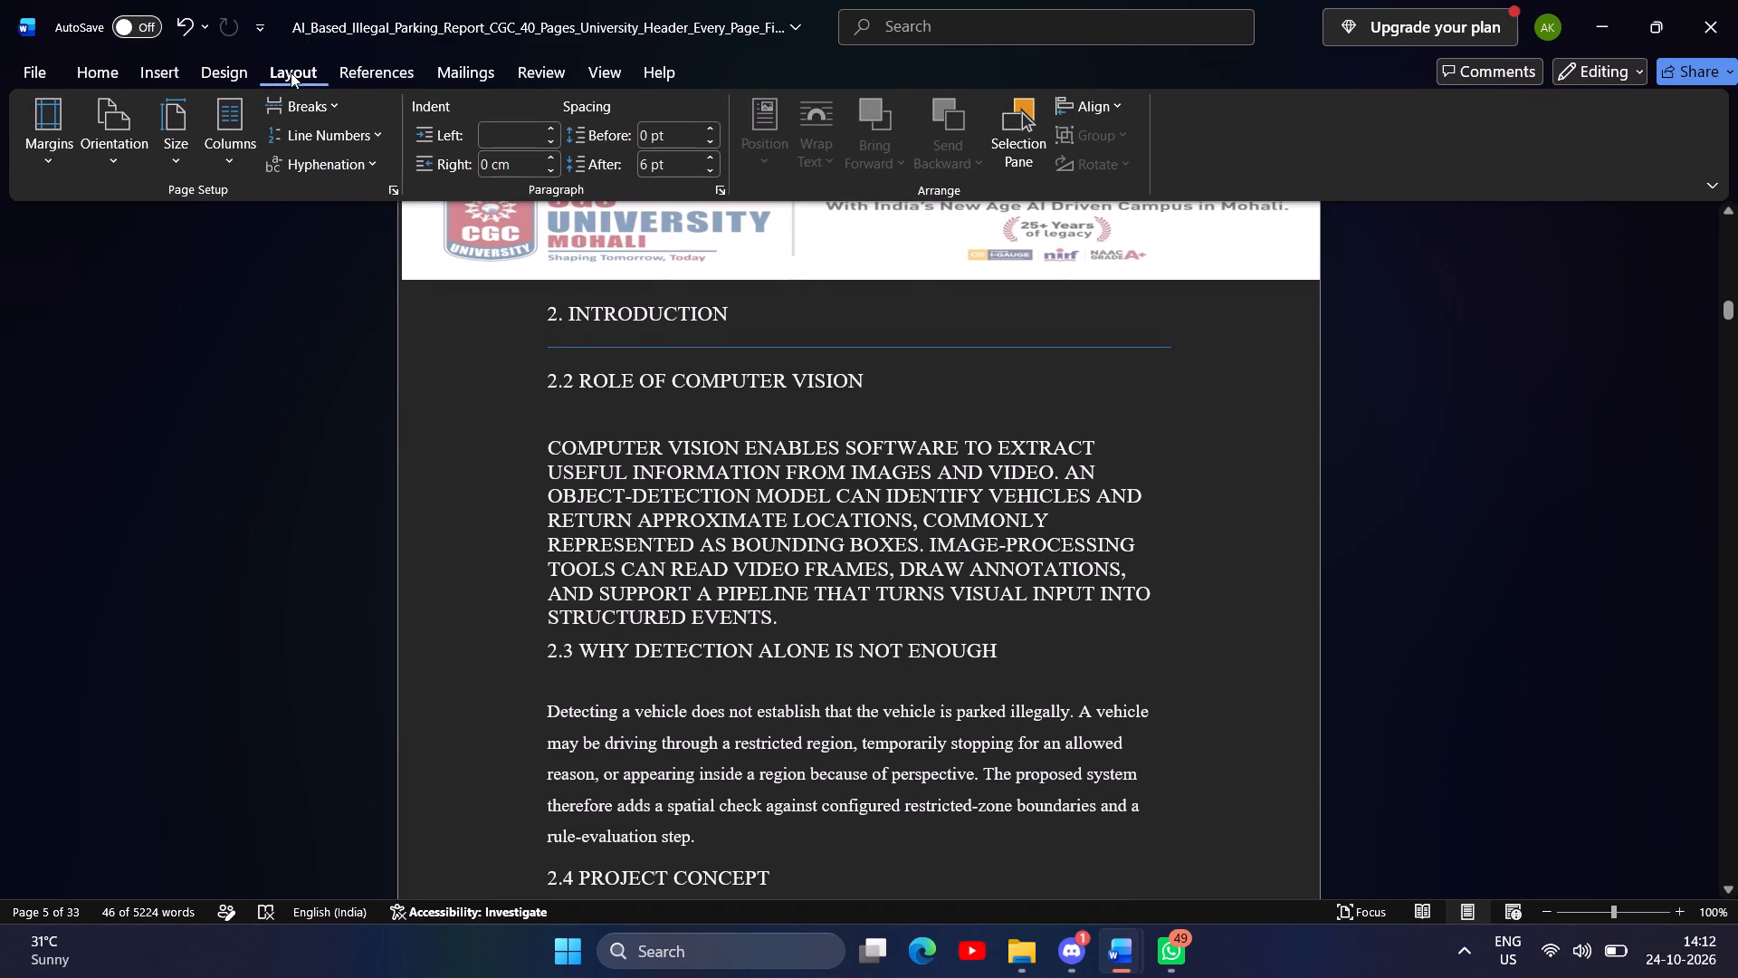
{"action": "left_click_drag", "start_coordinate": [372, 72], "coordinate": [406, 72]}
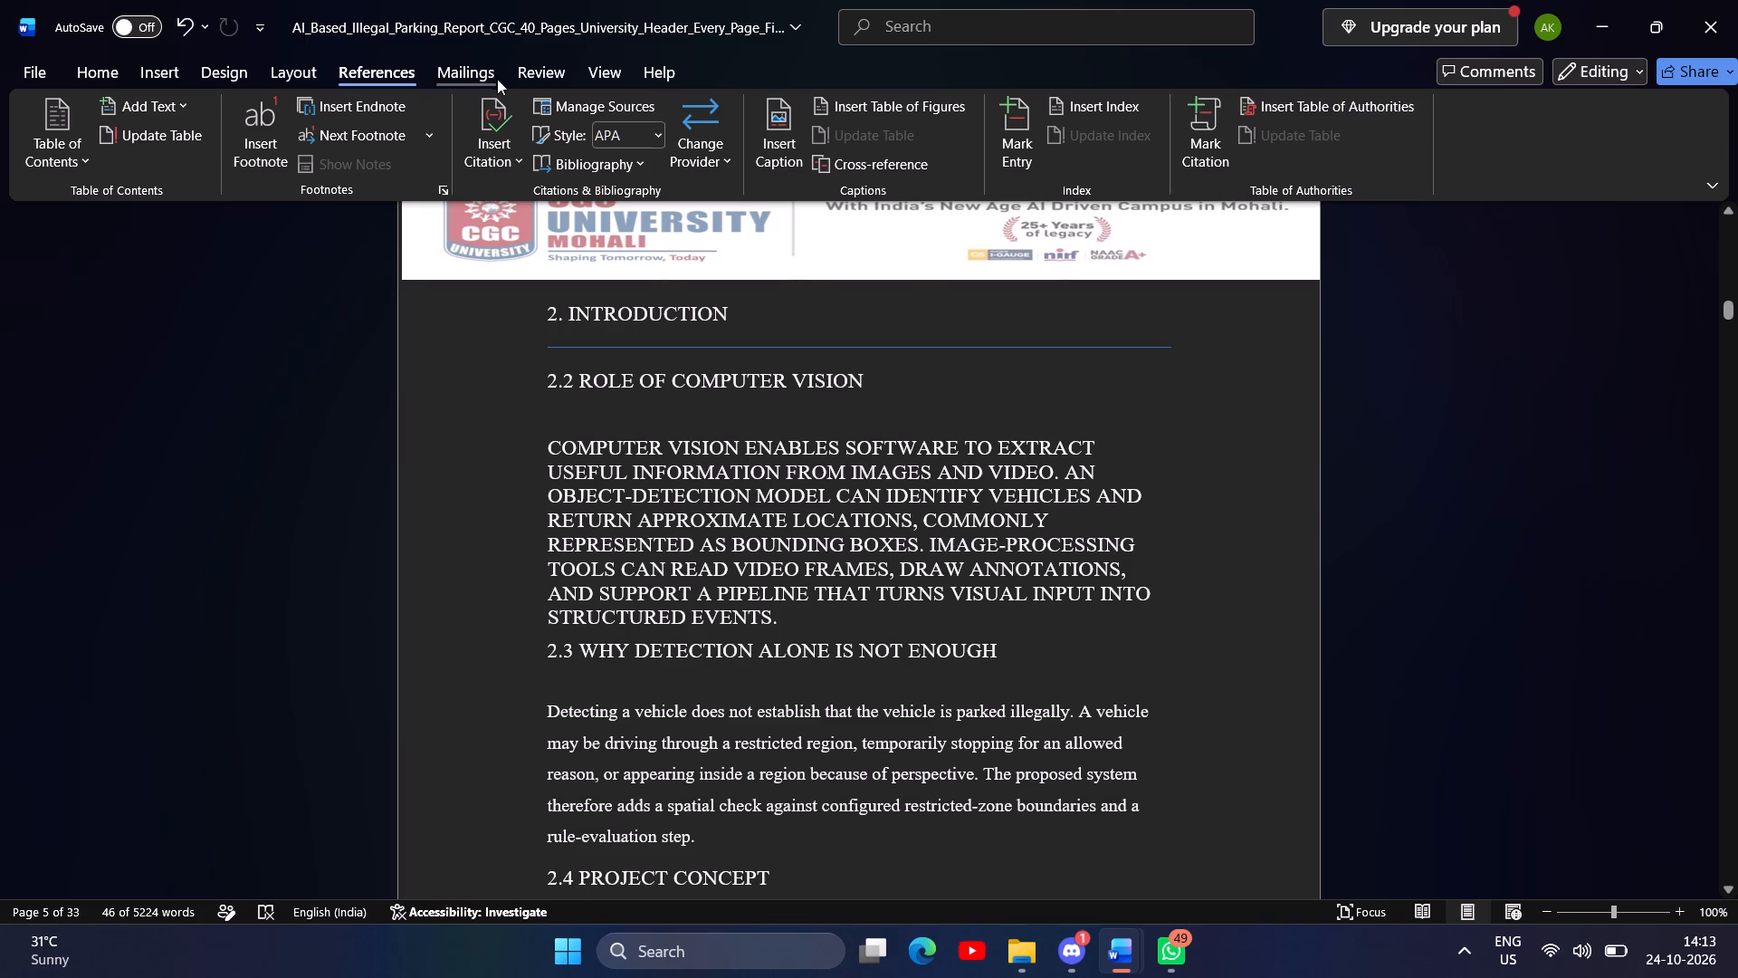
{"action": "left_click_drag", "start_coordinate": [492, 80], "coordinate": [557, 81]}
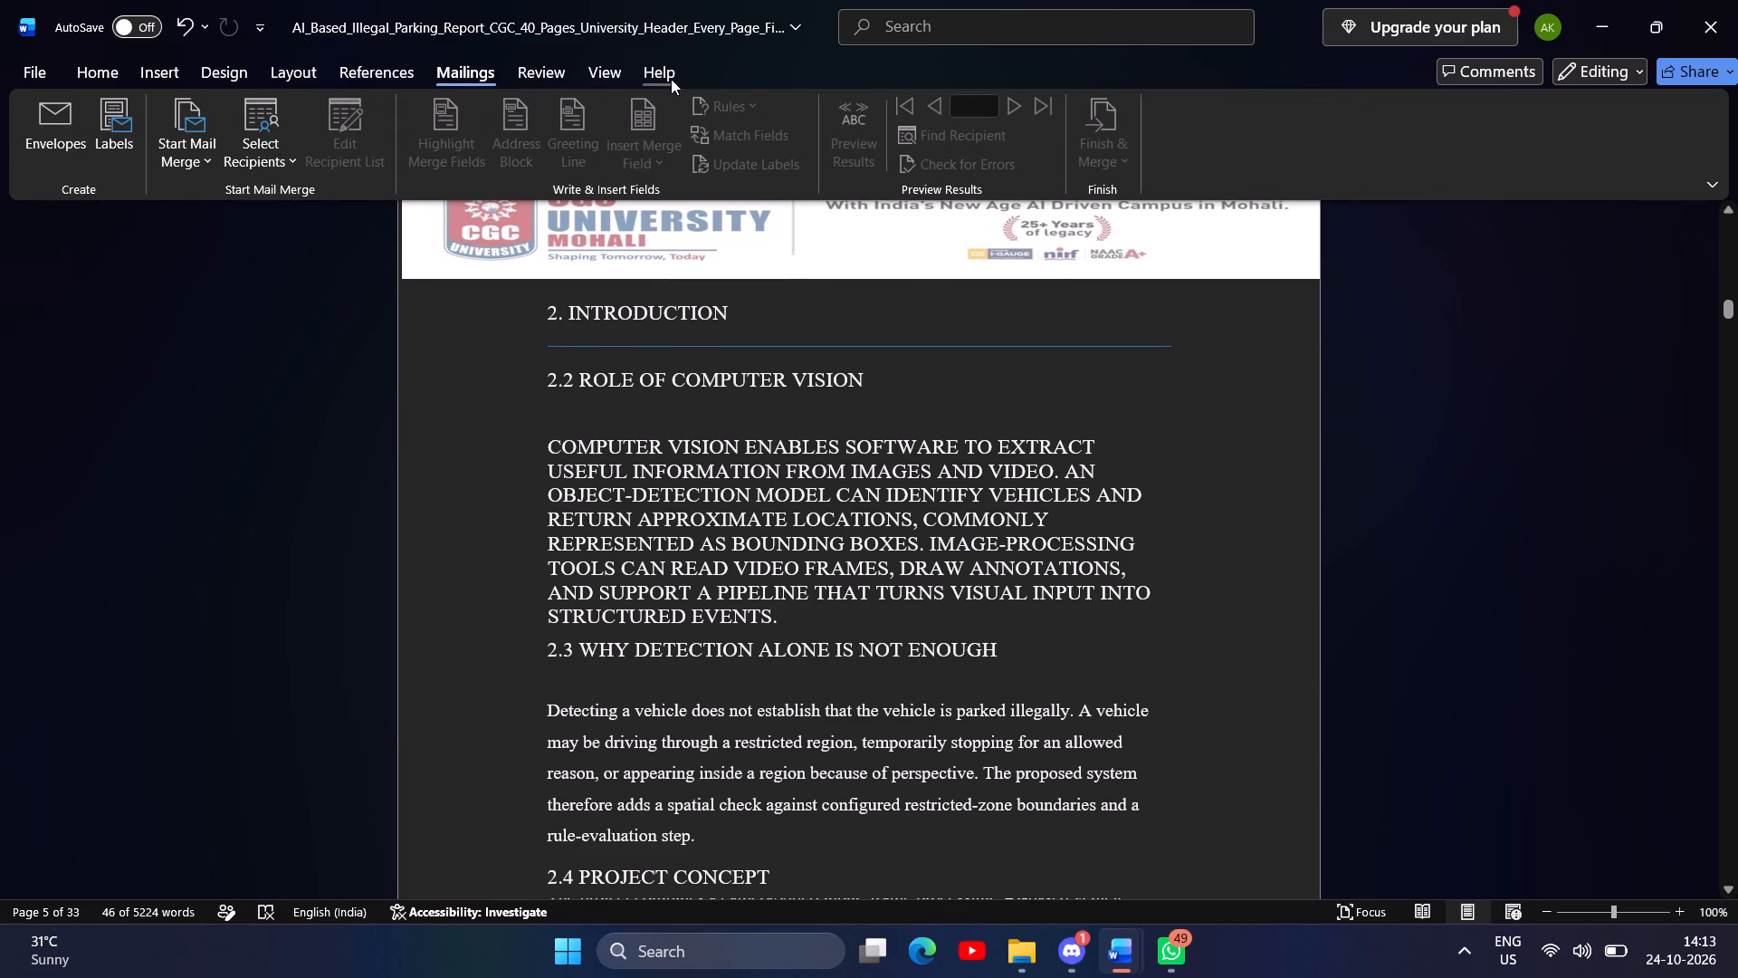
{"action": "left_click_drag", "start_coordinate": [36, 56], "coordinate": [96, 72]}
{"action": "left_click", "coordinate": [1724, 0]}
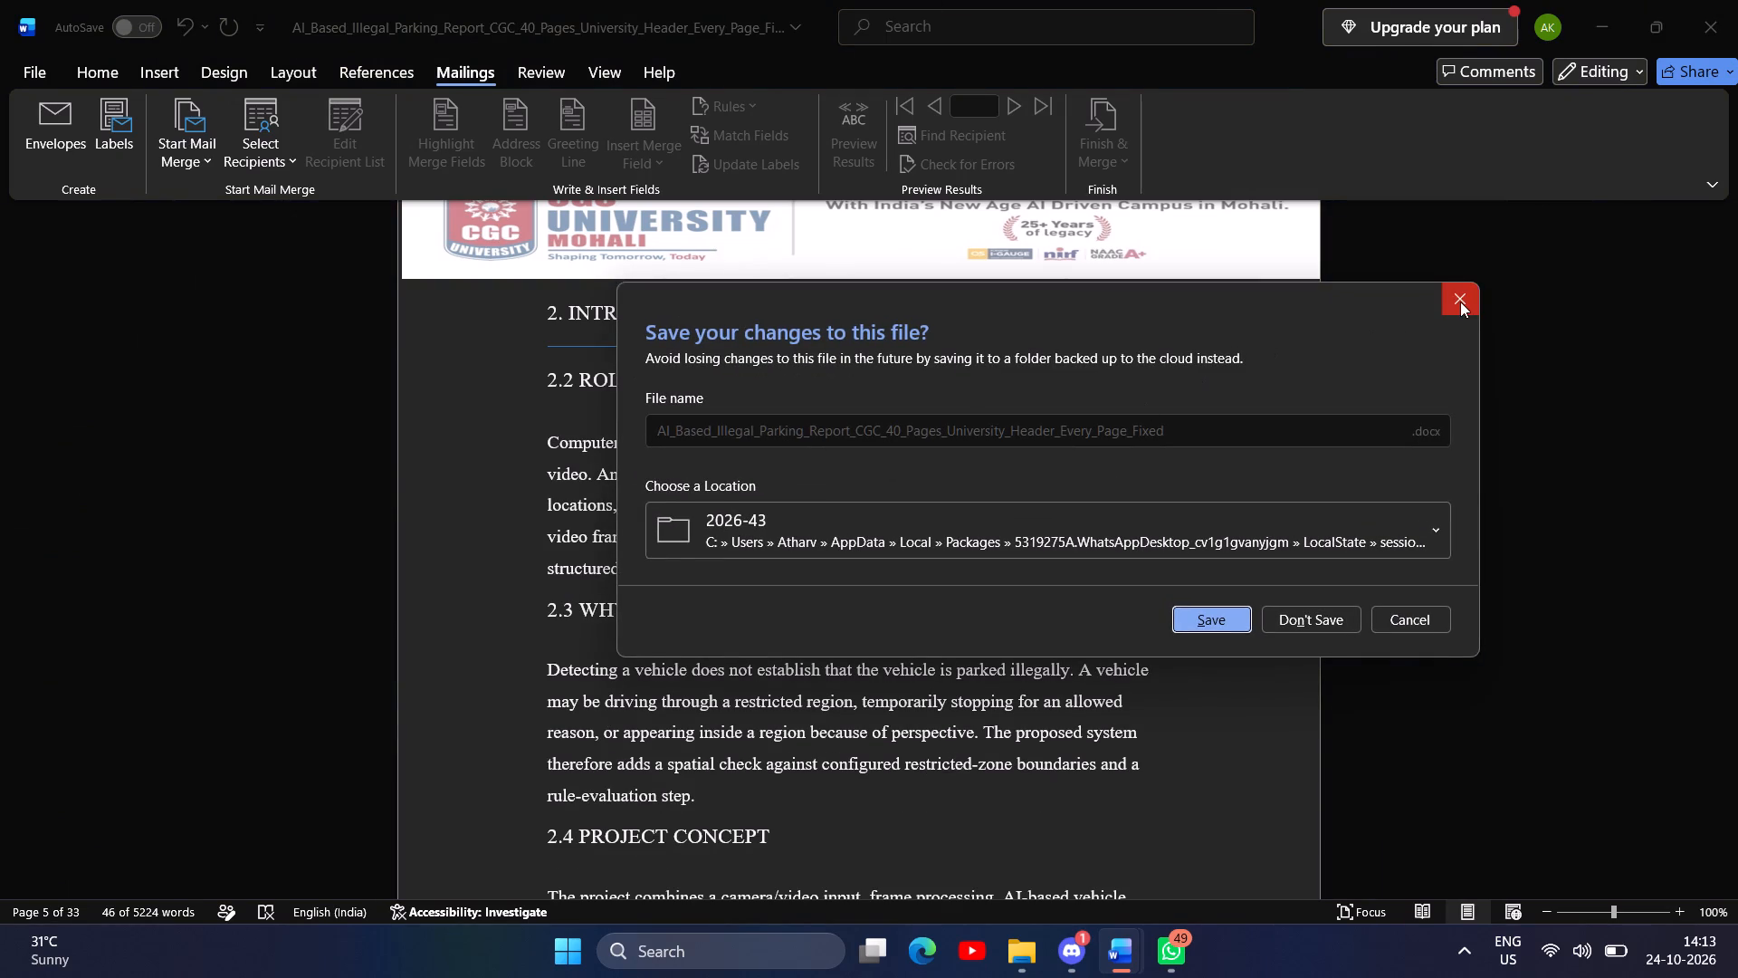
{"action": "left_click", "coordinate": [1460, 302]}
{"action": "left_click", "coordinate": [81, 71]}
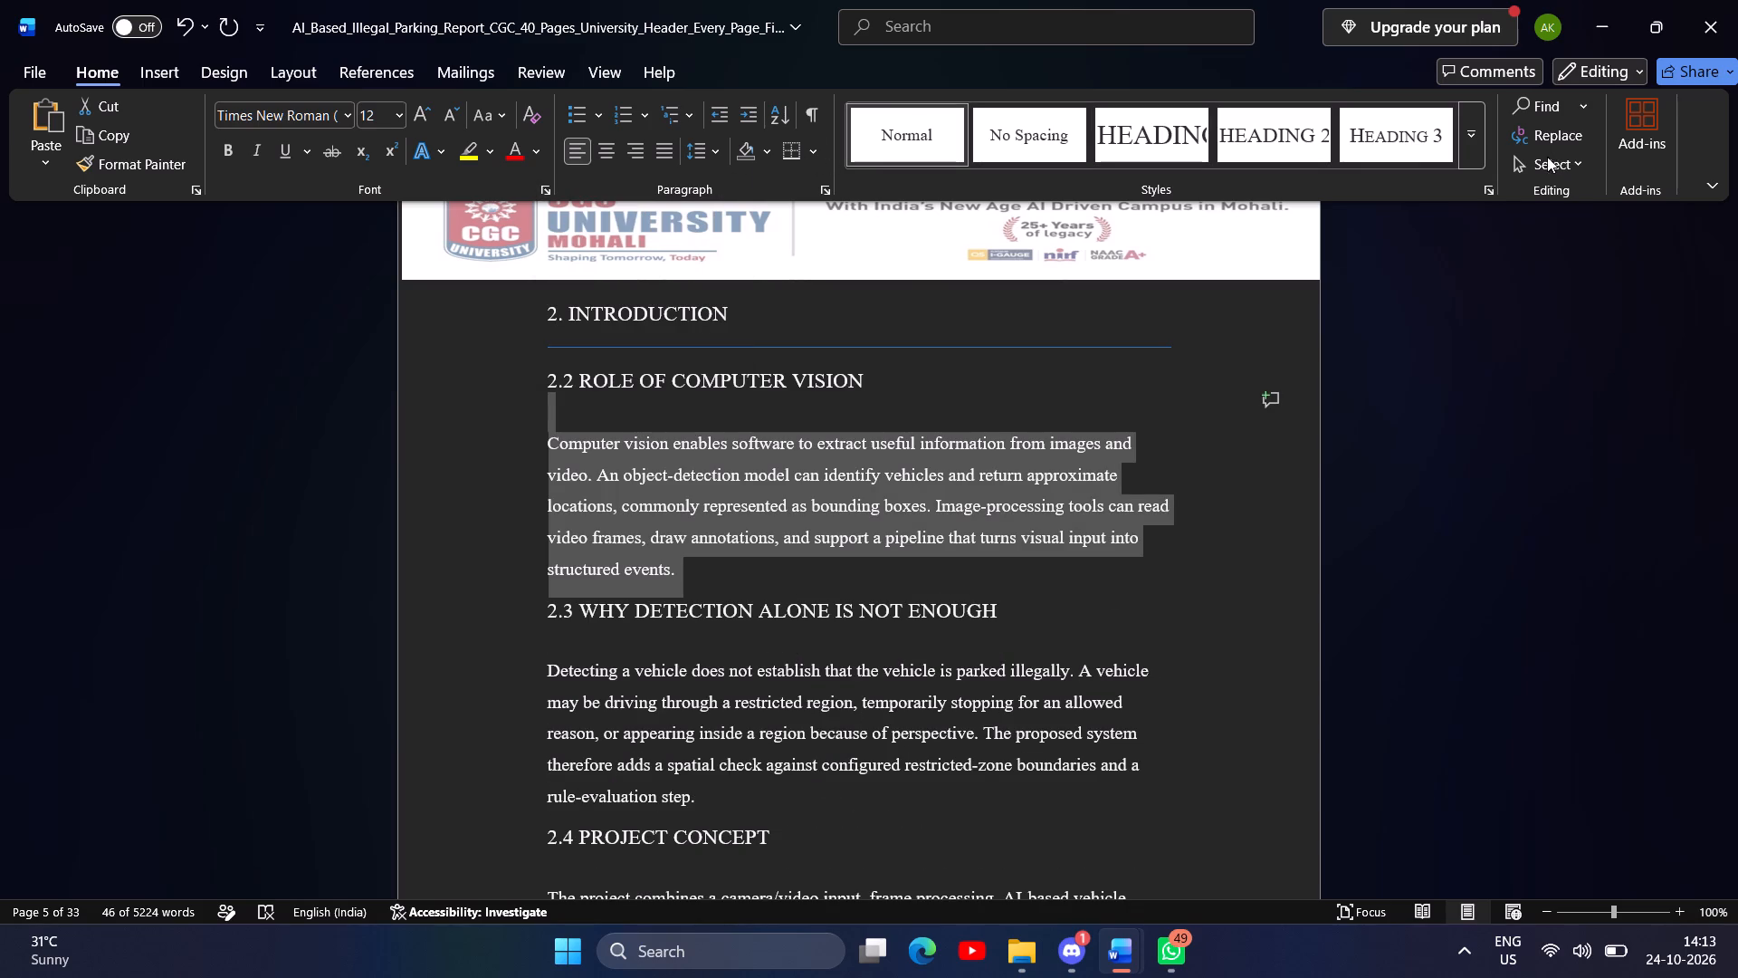
Look through the report from section 2.2 through the objectives and scope to section 5.3 to check the formatting.
{"action": "scroll", "coordinate": [1342, 209], "scroll_direction": "down", "scroll_amount": 1}
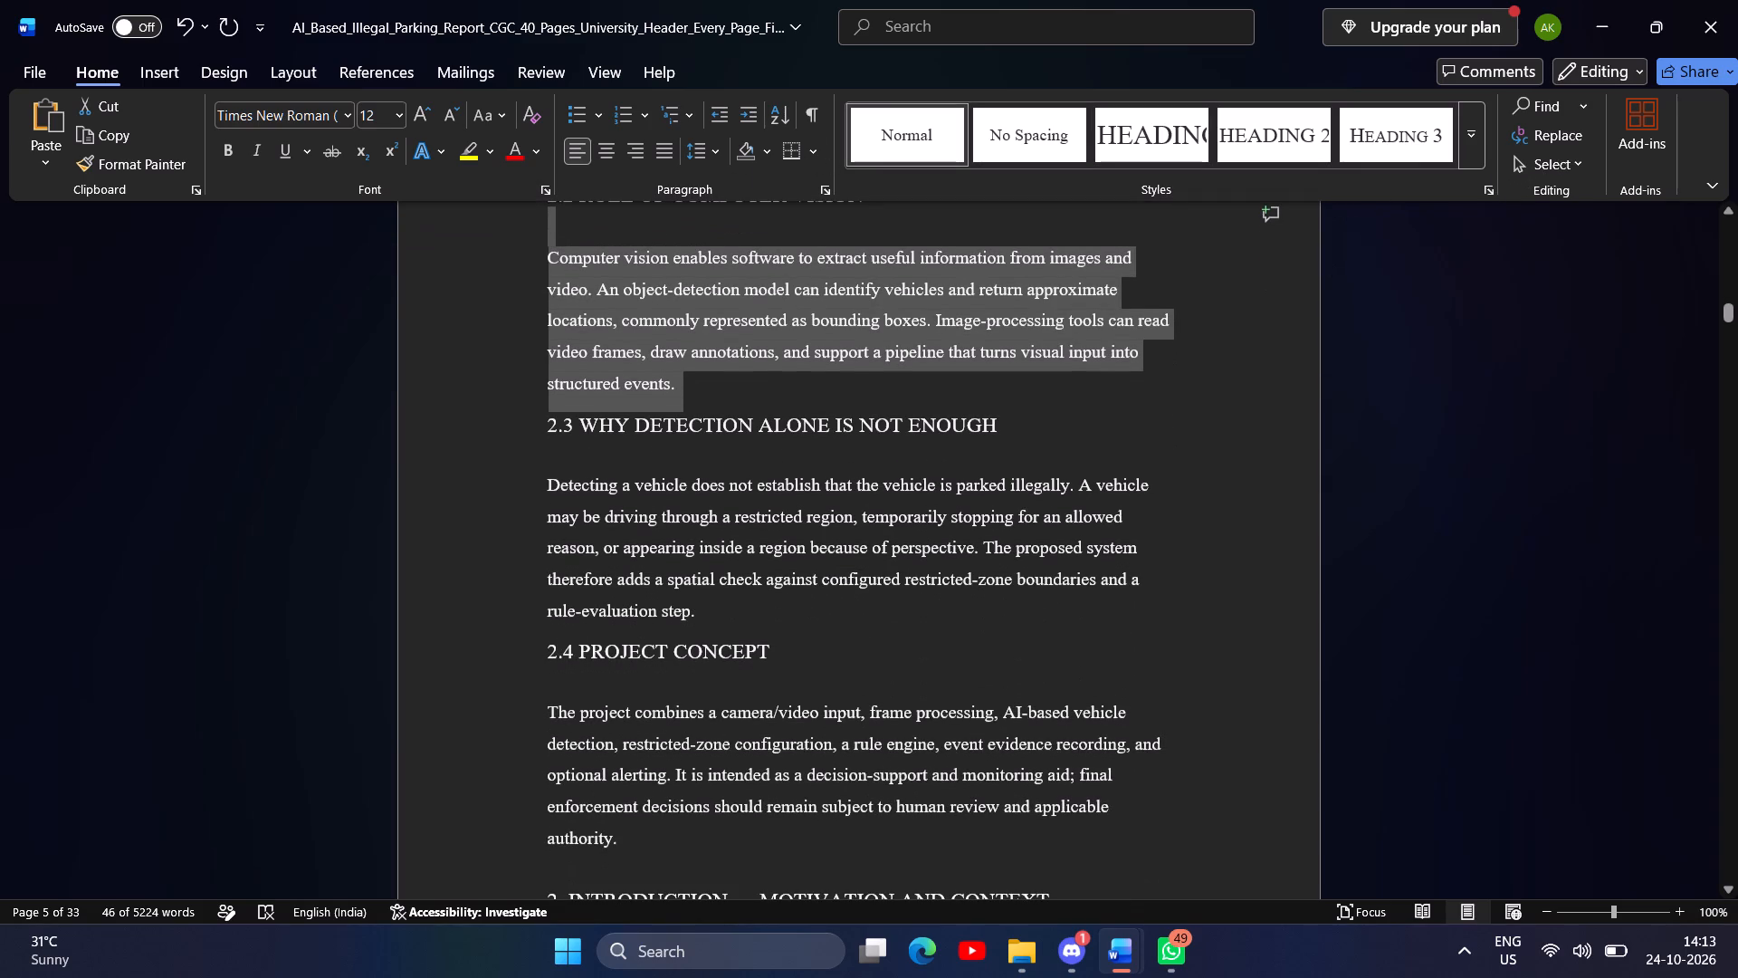
{"action": "left_click", "coordinate": [1285, 433]}
{"action": "scroll", "coordinate": [1285, 433], "scroll_direction": "down", "scroll_amount": 6}
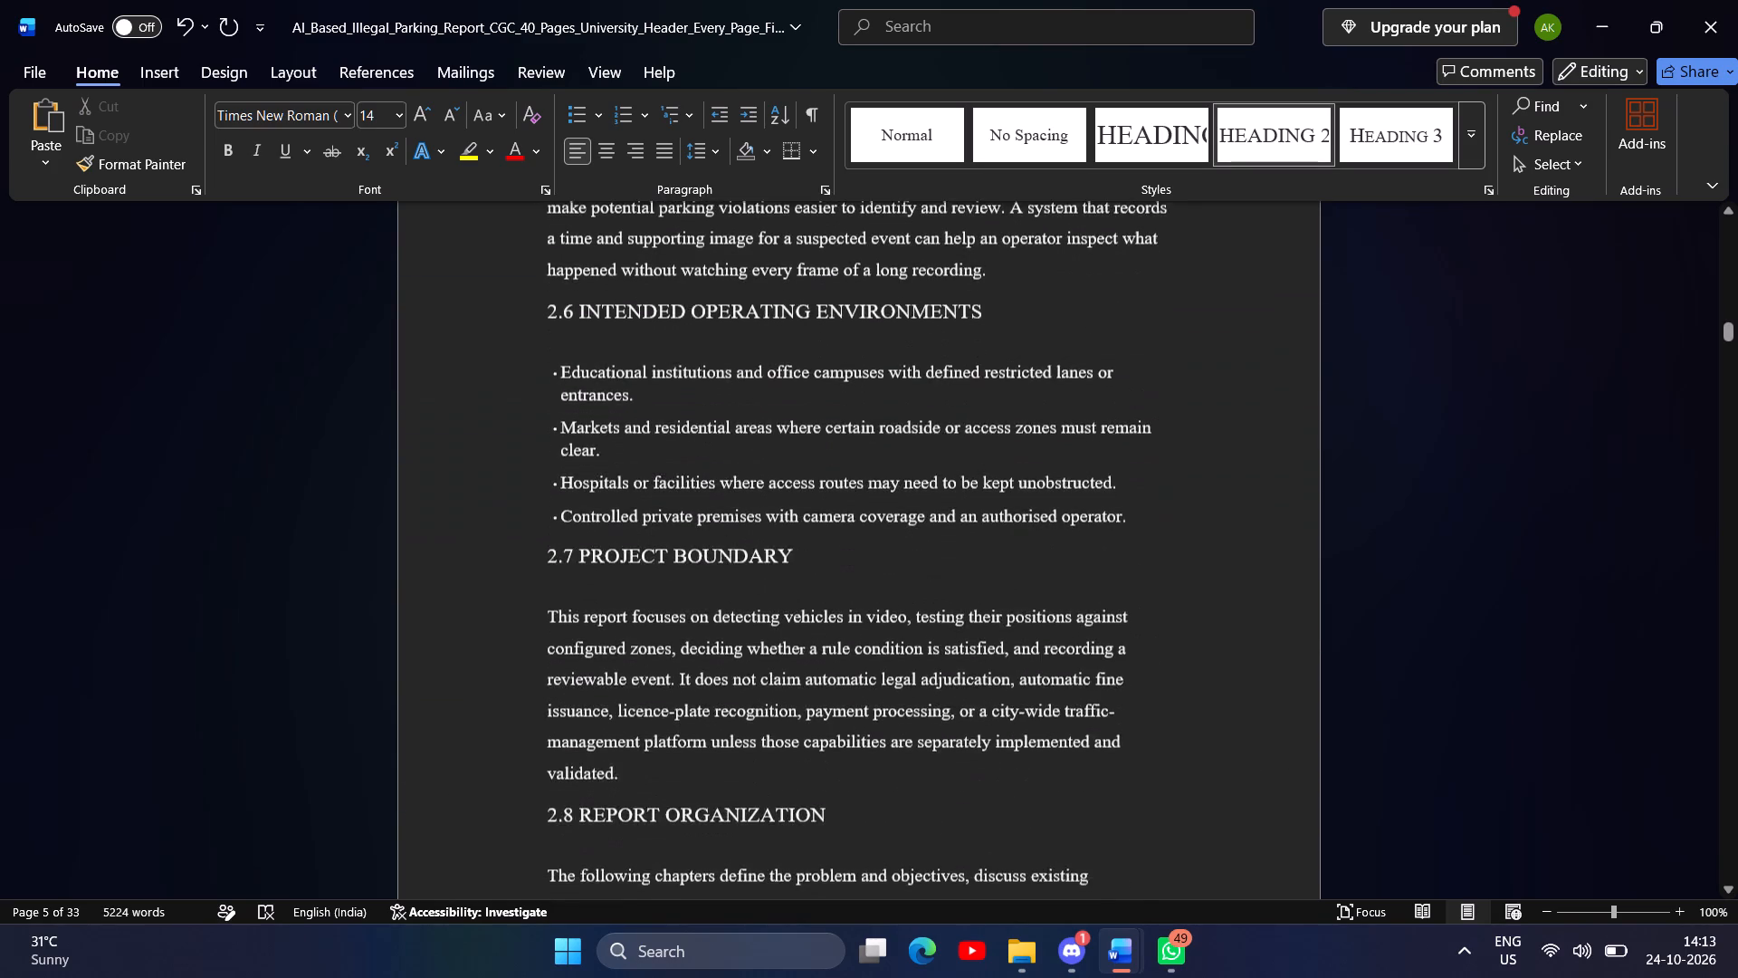
{"action": "scroll", "coordinate": [1285, 433], "scroll_direction": "down", "scroll_amount": 5}
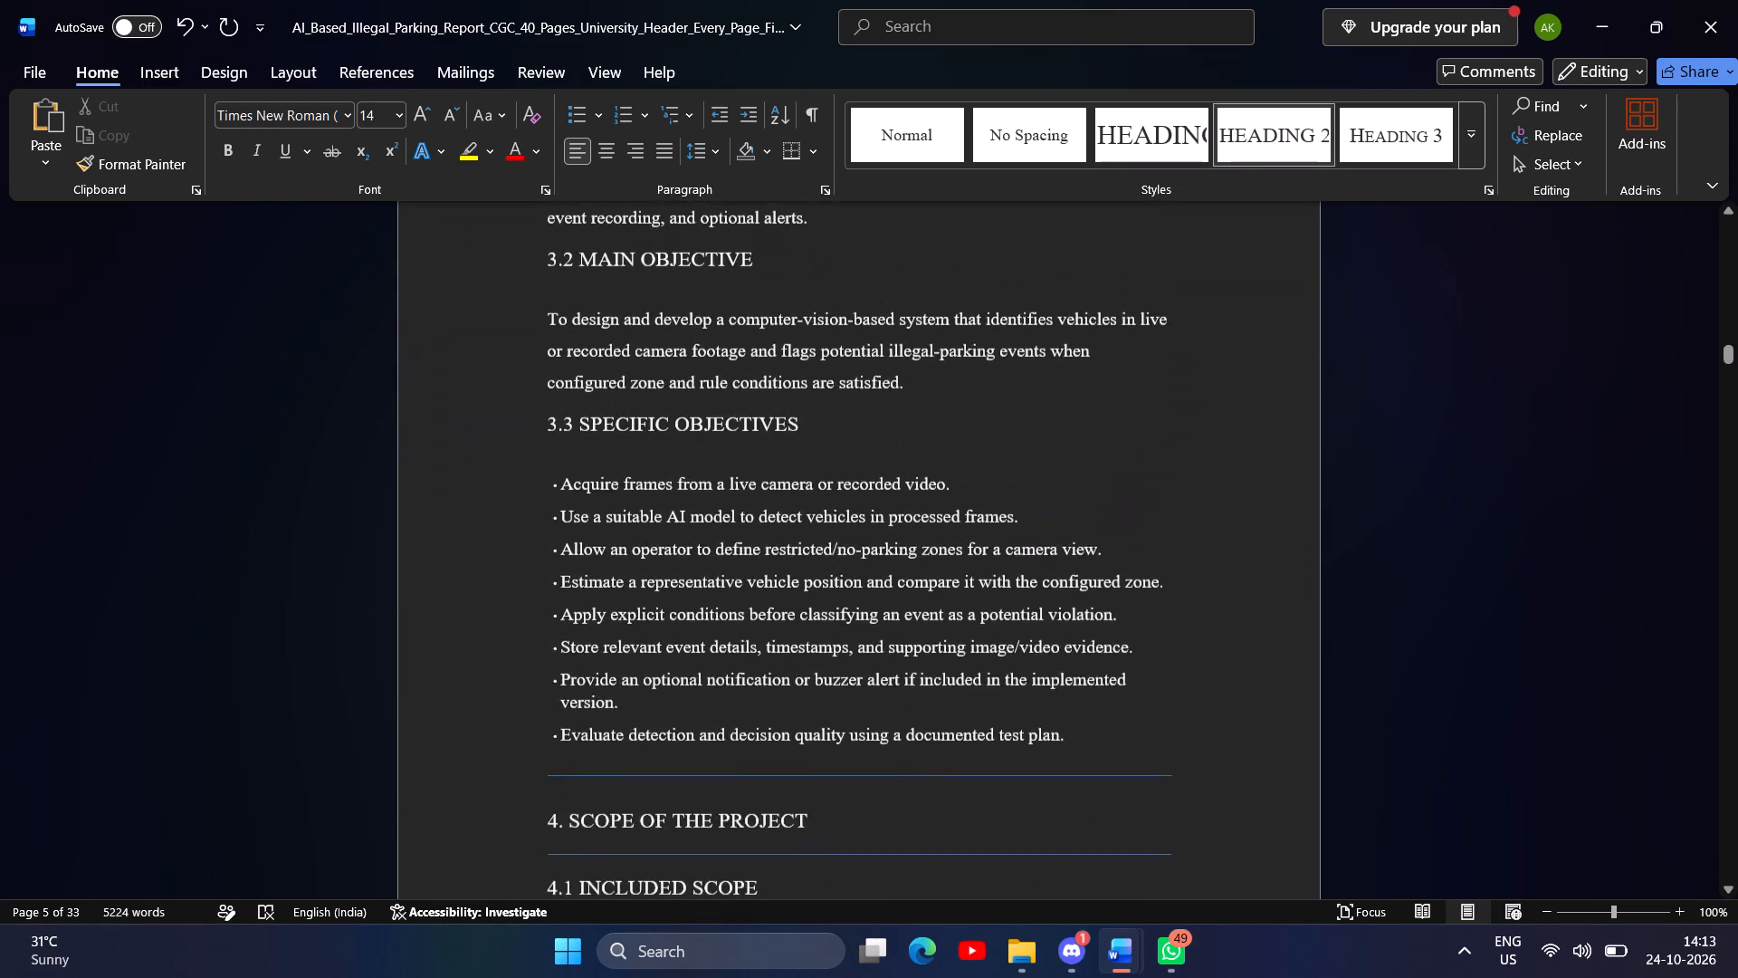
{"action": "scroll", "coordinate": [1285, 433], "scroll_direction": "down", "scroll_amount": 11}
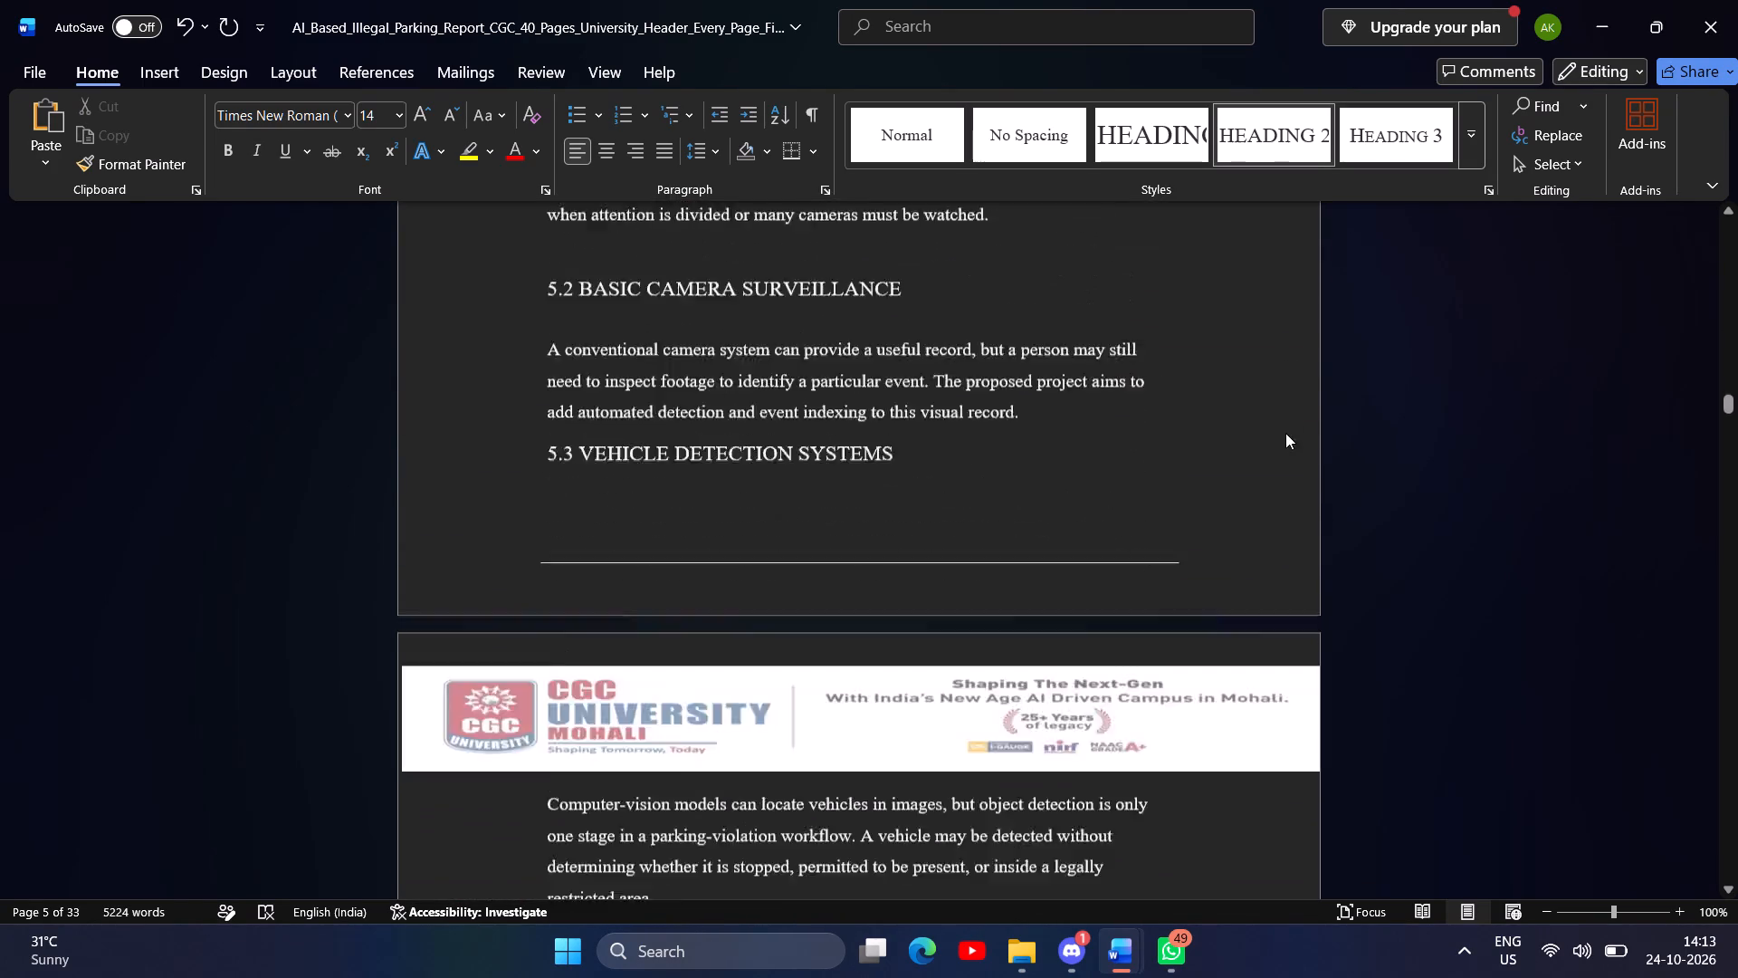
{"action": "scroll", "coordinate": [1285, 433], "scroll_direction": "down", "scroll_amount": 5}
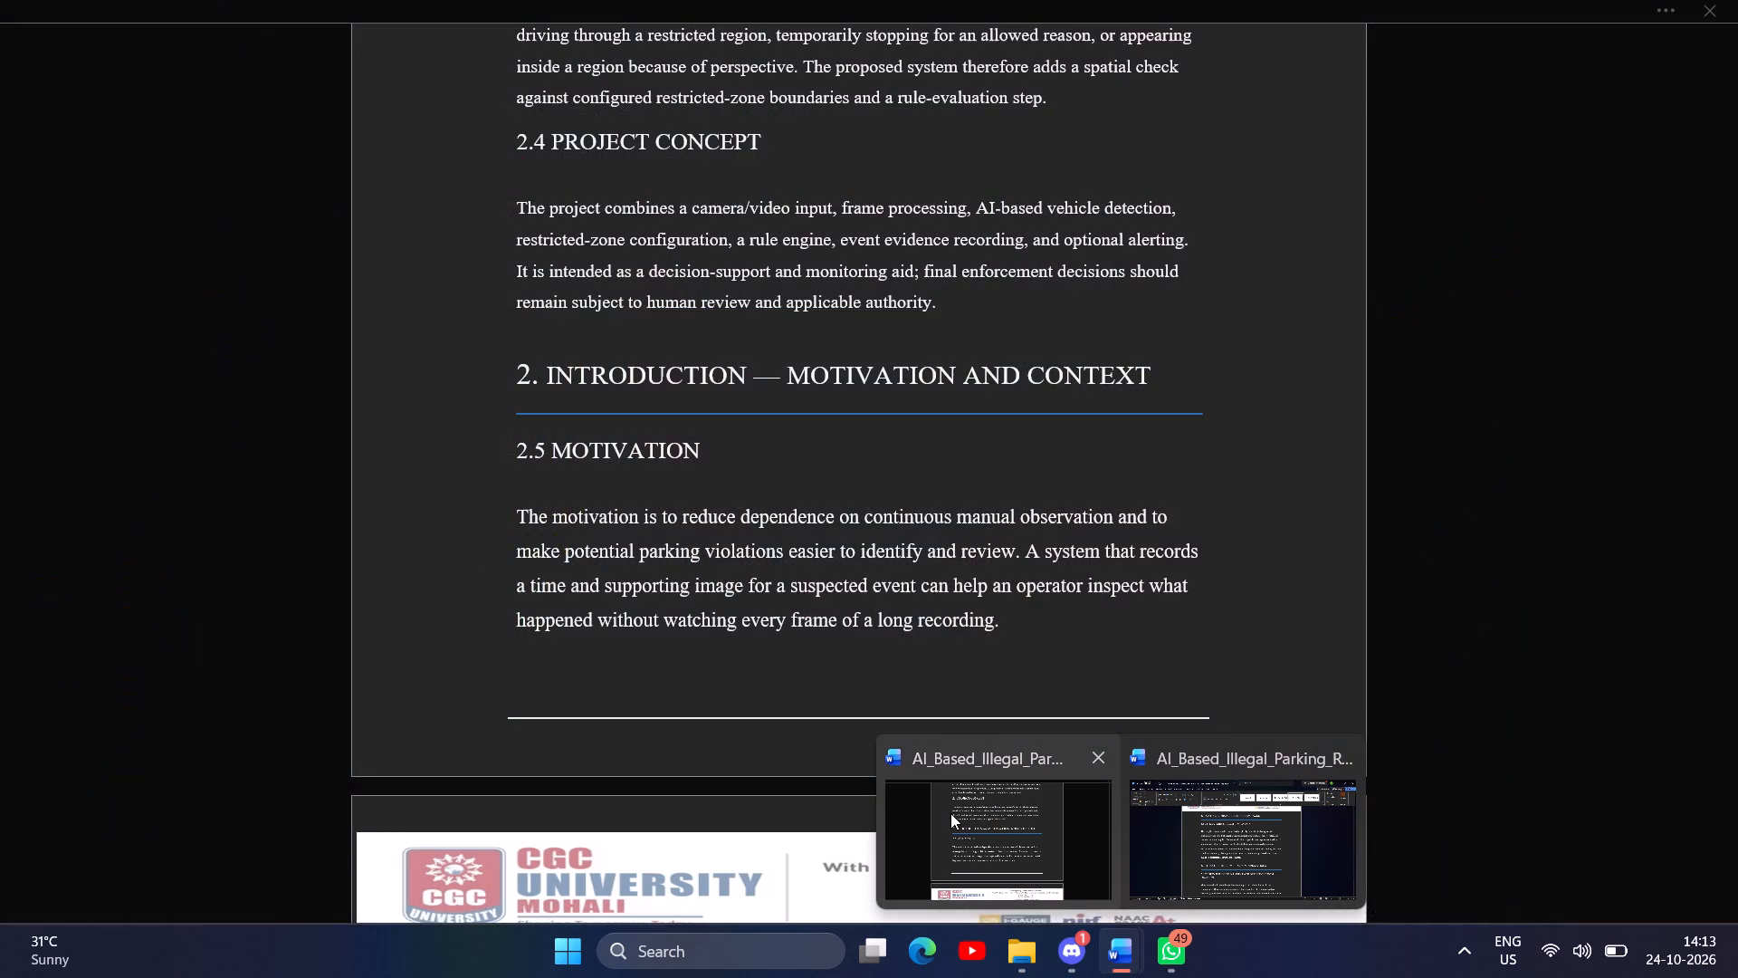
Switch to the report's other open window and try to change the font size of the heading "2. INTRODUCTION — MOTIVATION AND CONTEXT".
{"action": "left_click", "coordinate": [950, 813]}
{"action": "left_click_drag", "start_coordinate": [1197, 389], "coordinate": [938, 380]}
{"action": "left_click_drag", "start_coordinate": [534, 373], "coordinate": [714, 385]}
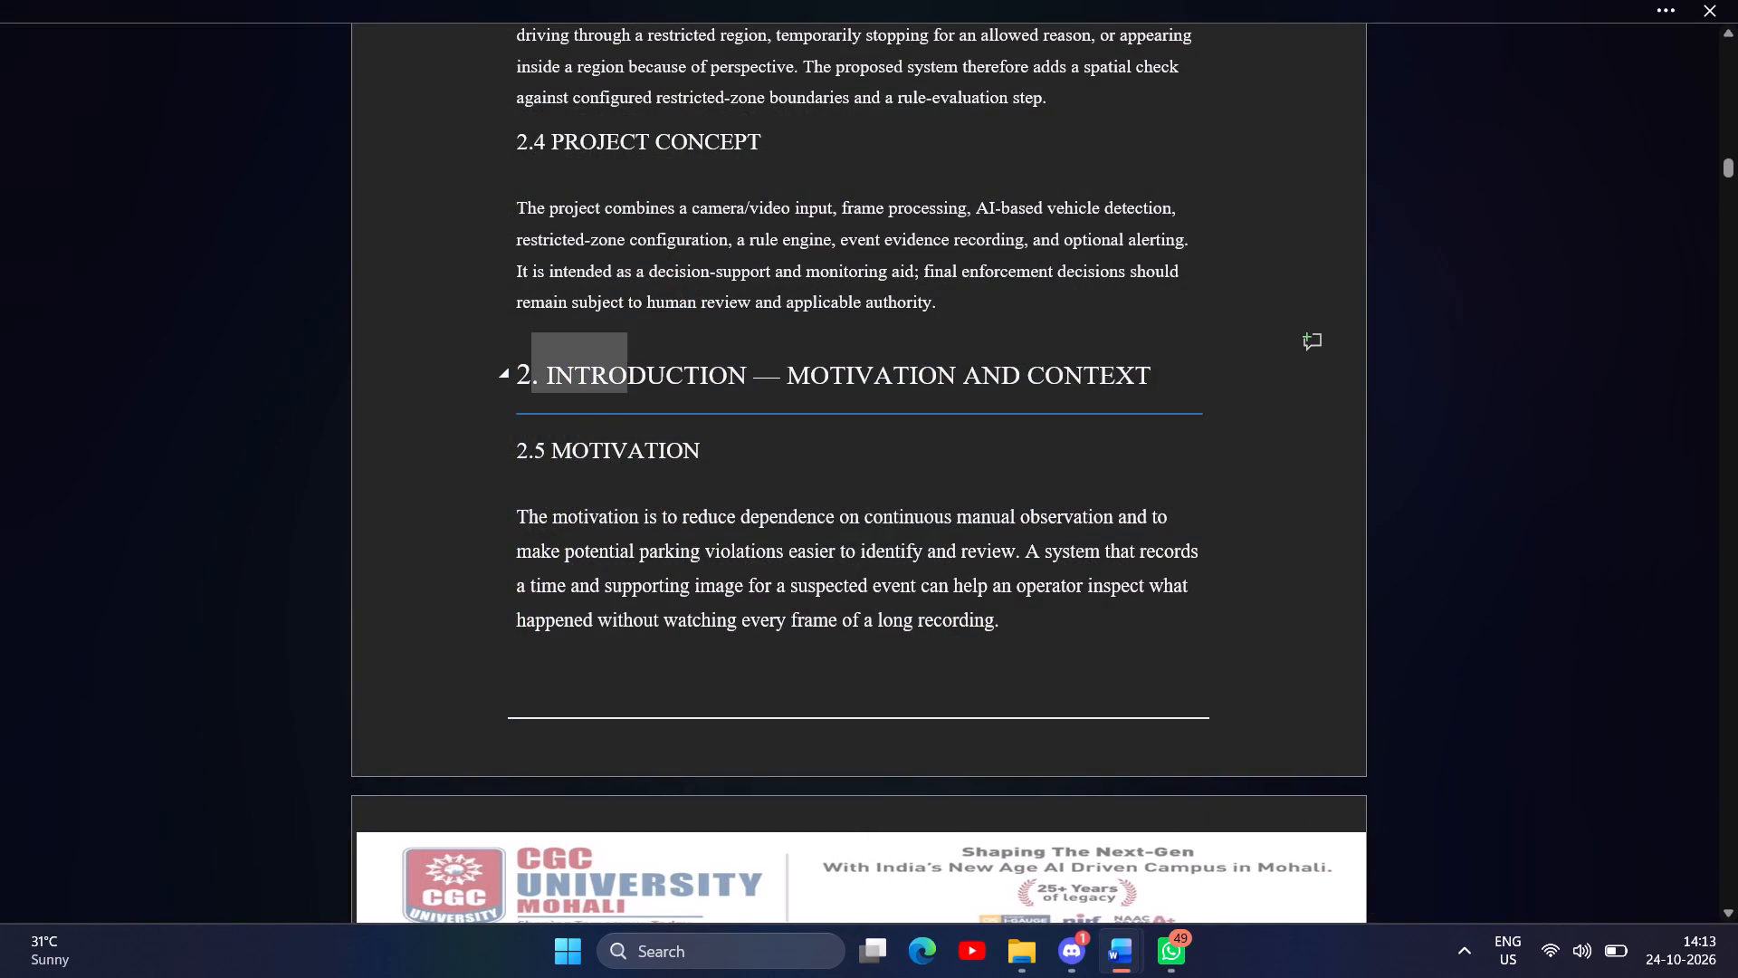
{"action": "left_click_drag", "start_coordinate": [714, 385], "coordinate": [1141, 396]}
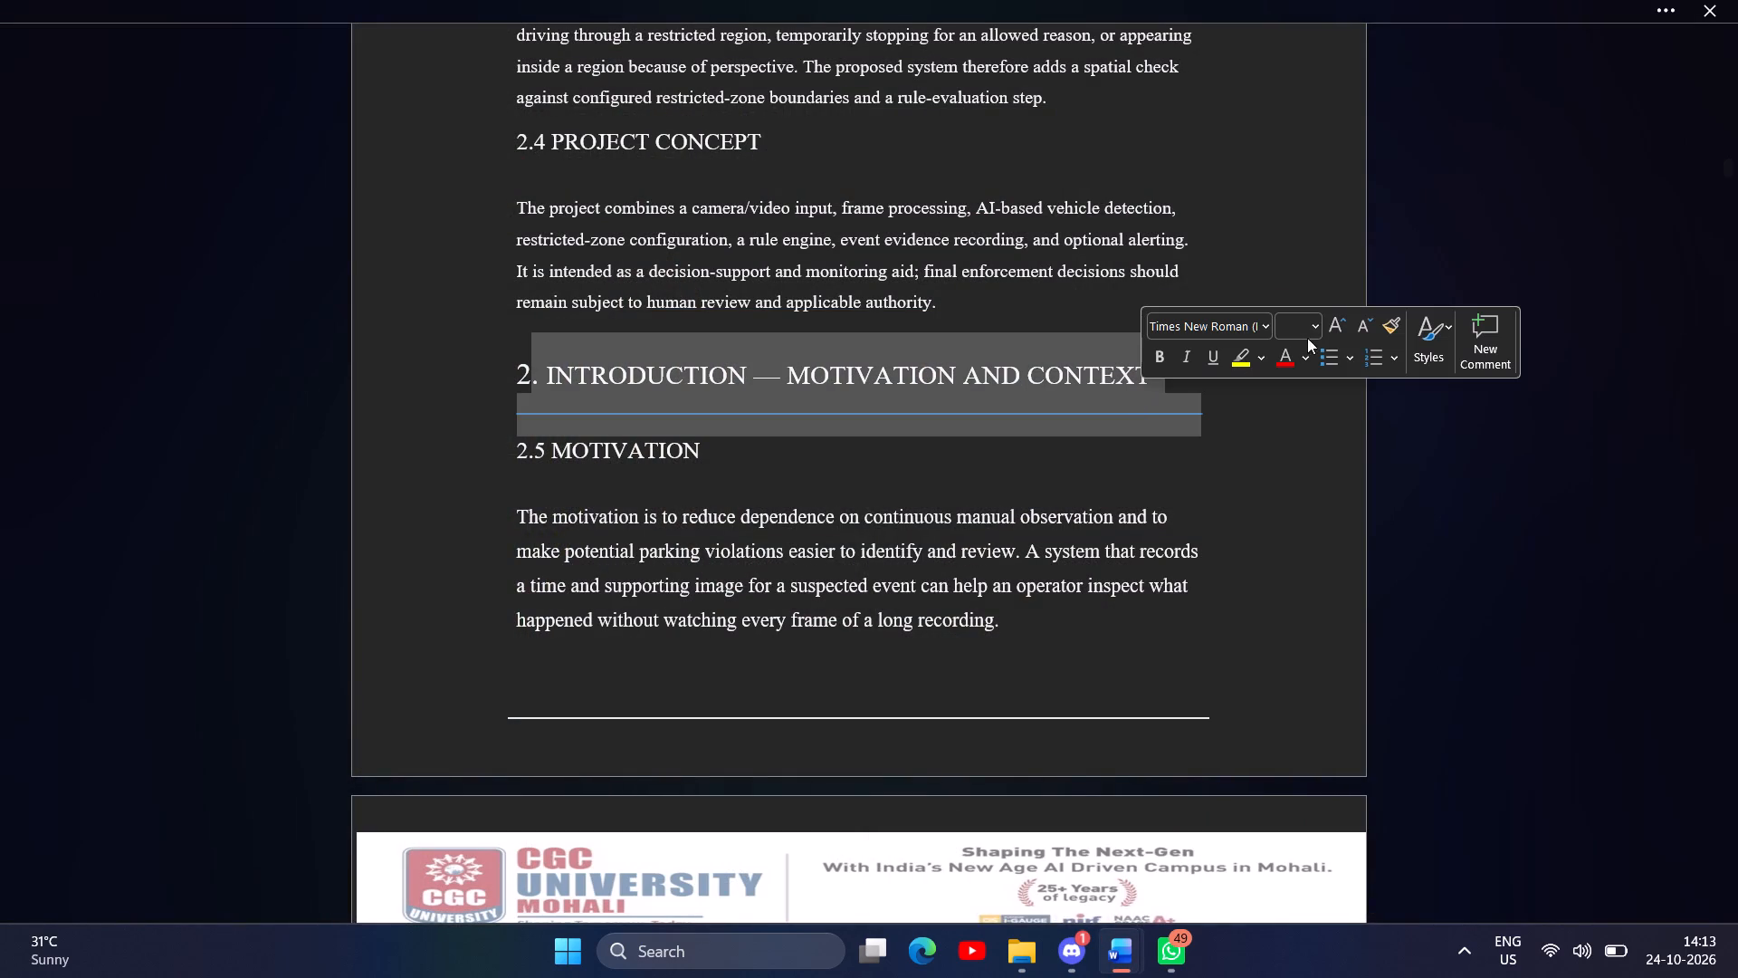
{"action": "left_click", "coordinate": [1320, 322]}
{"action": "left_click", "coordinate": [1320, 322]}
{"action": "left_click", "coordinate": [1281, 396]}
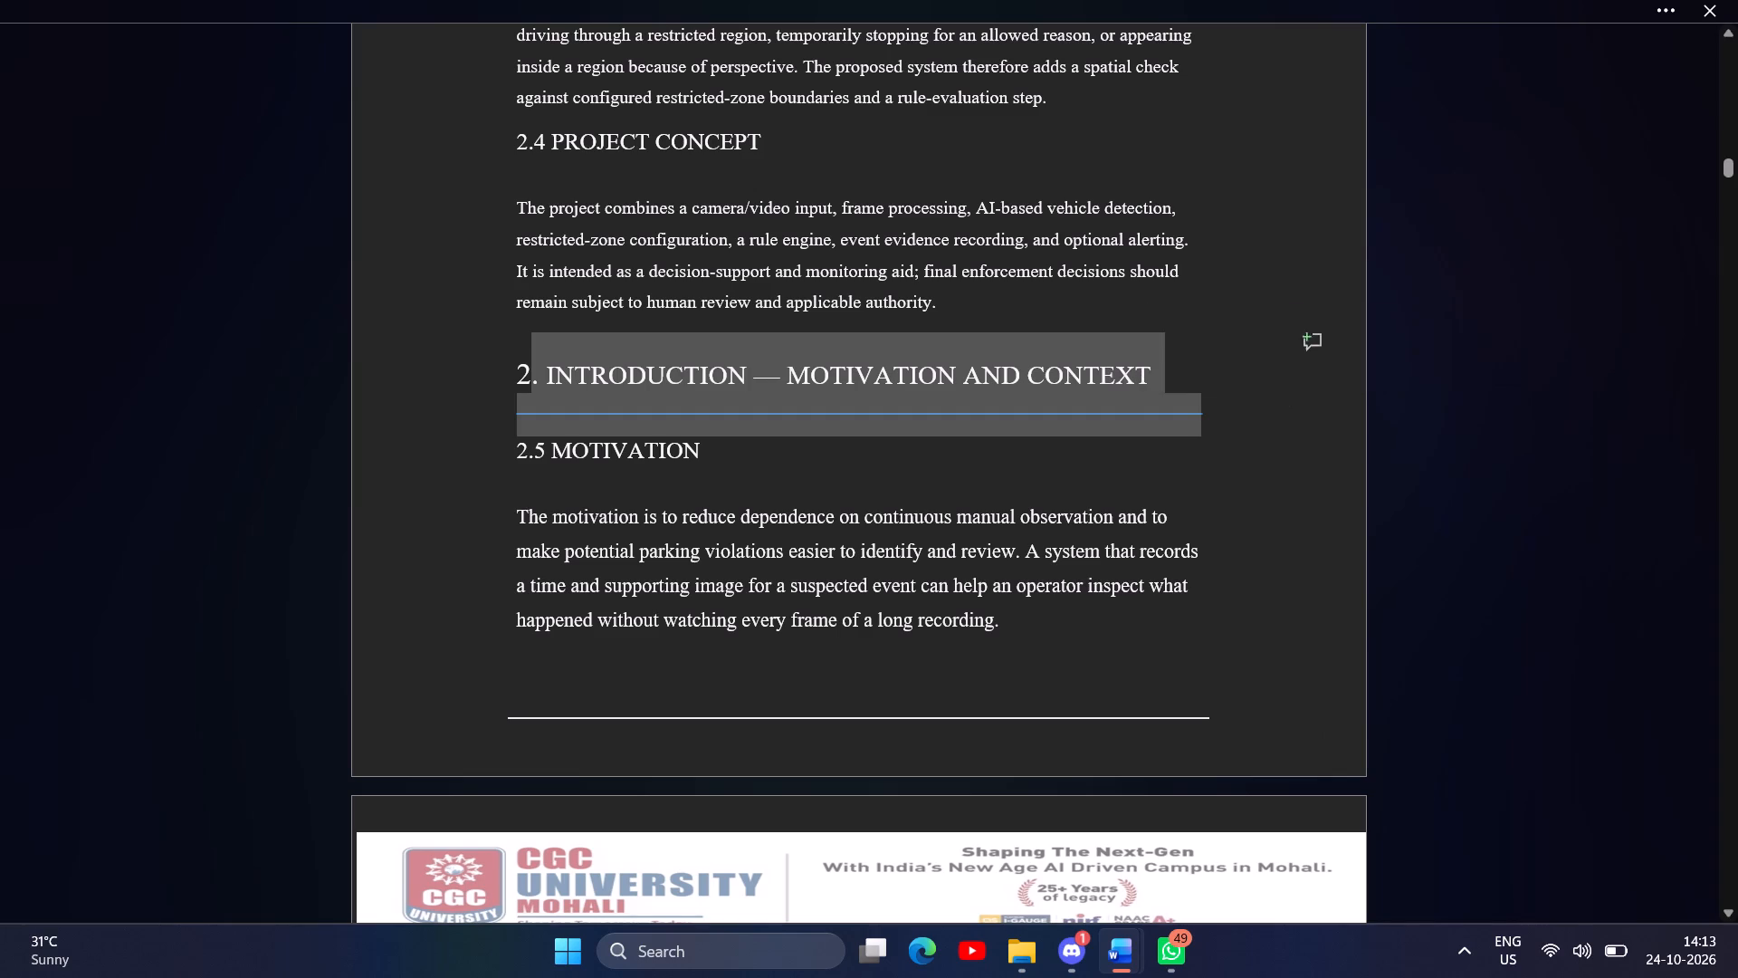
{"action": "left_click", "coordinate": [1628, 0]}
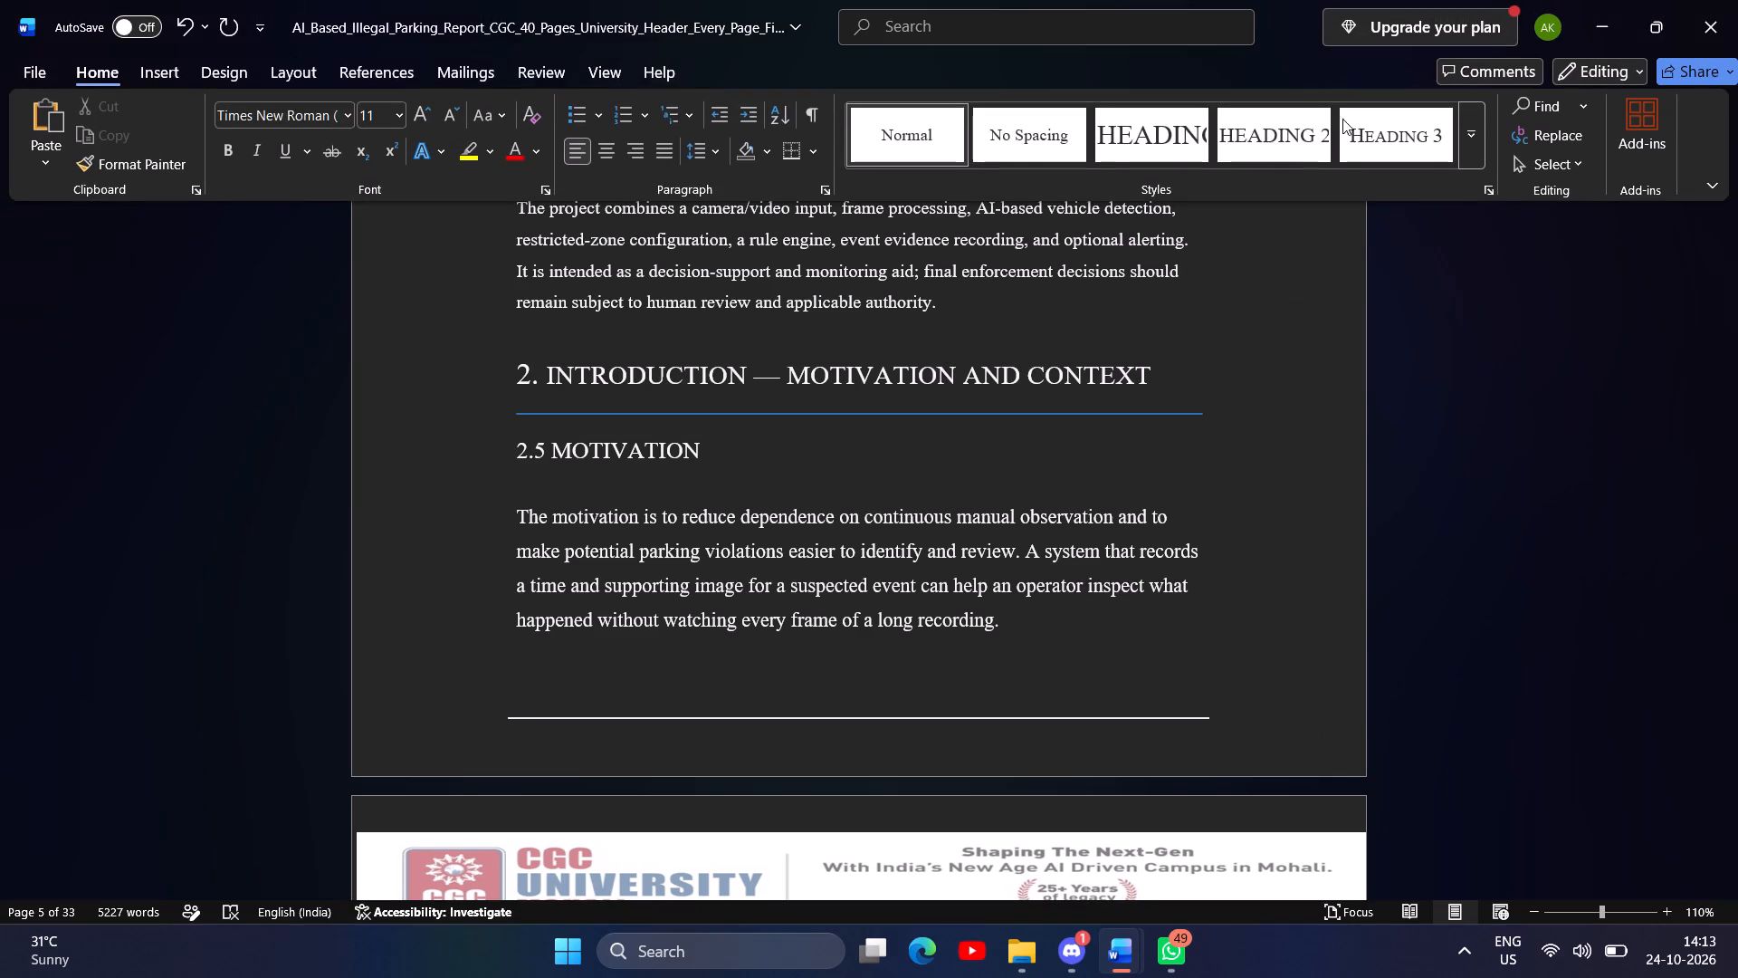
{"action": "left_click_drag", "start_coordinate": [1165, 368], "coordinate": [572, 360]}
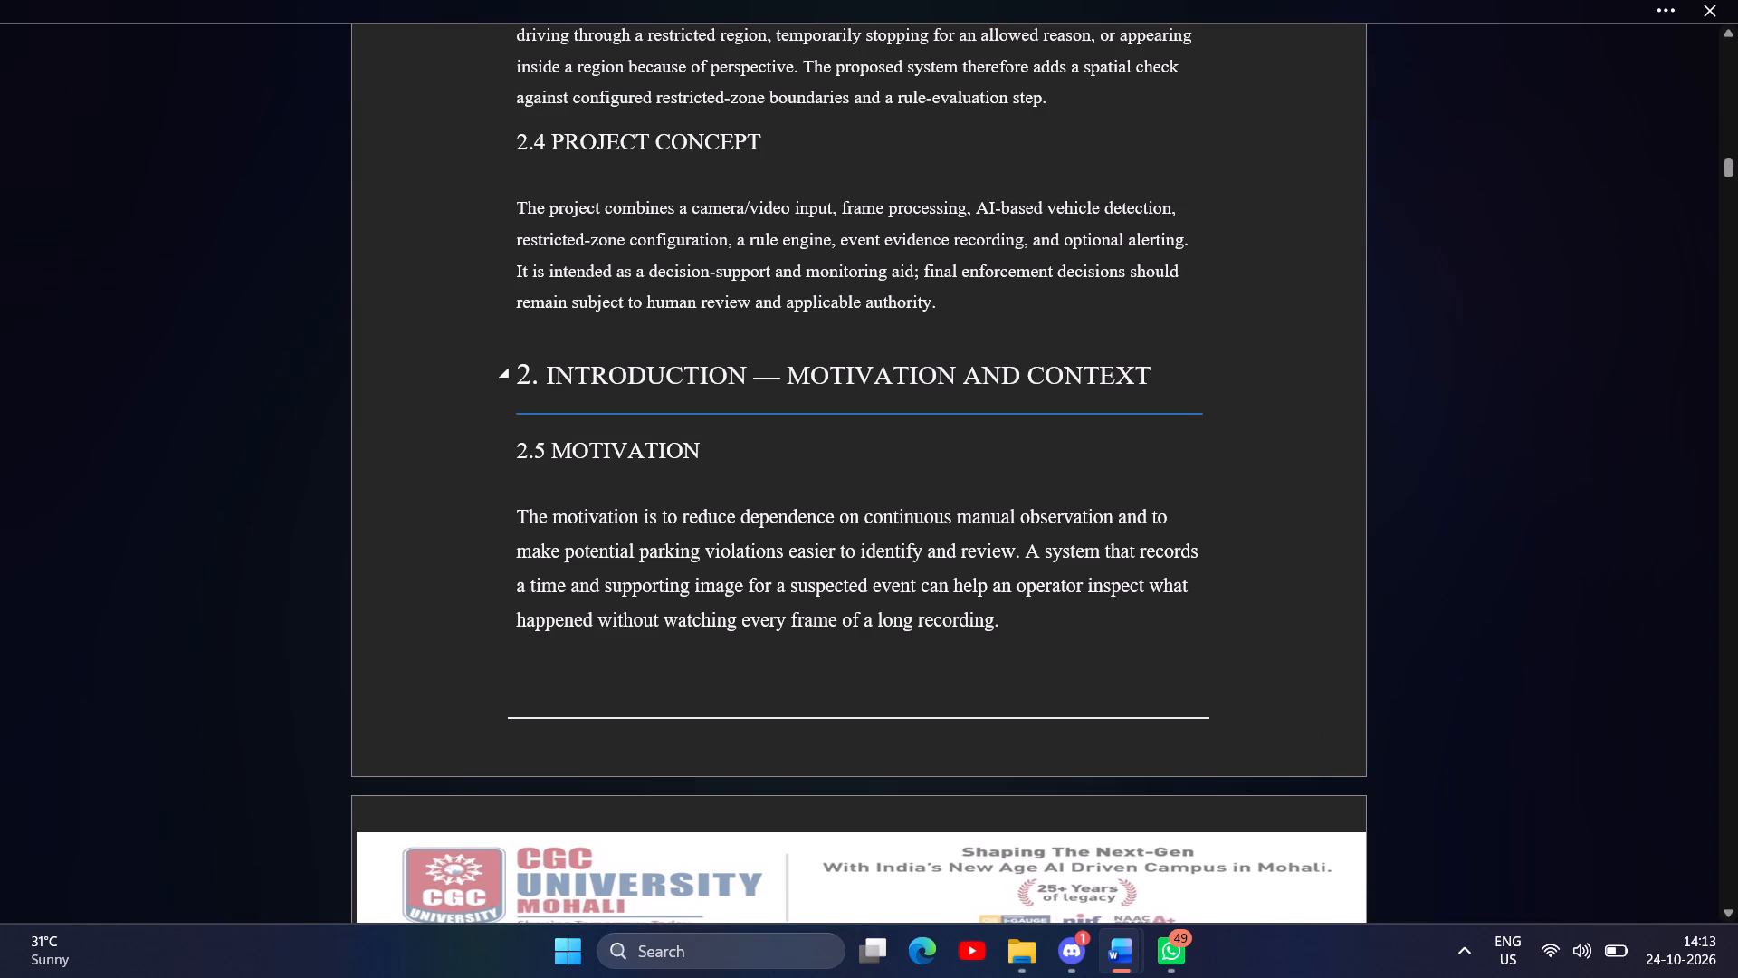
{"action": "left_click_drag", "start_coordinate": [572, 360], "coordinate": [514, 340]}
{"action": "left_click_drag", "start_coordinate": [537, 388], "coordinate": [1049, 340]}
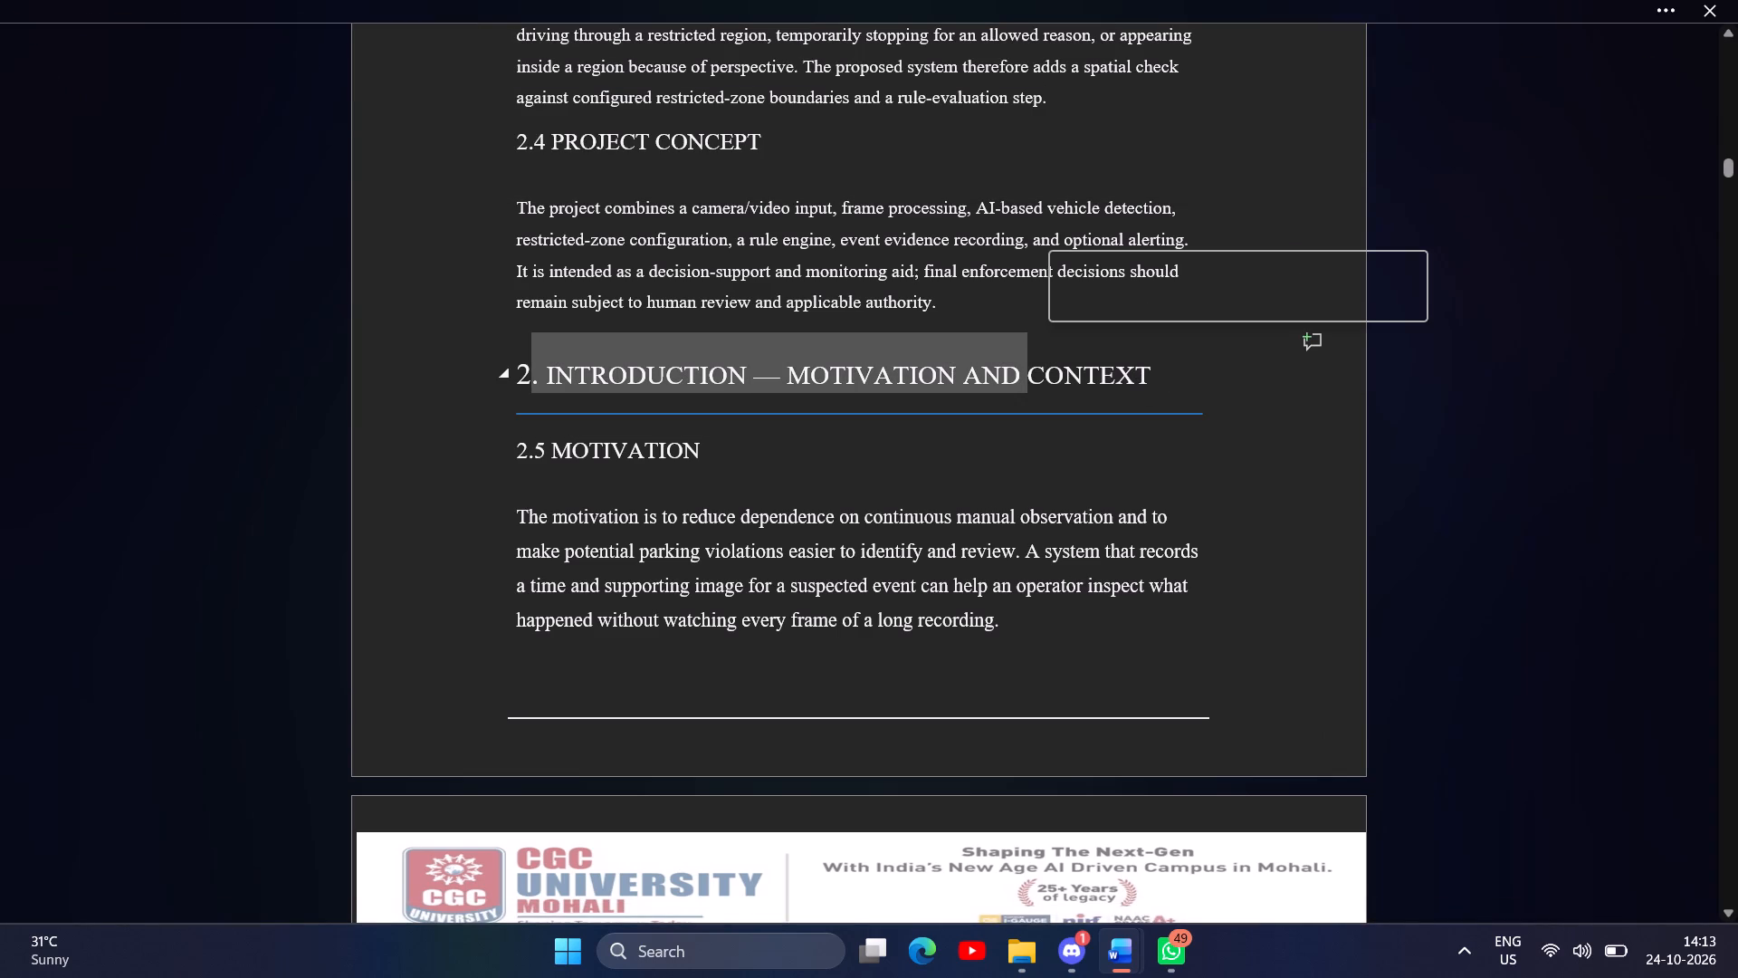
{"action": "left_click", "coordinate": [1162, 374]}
Look through the report down to section 5.4, then from the cover page through the preparation note to the contents table.
{"action": "scroll", "coordinate": [785, 408], "scroll_direction": "down", "scroll_amount": 20}
{"action": "scroll", "coordinate": [785, 408], "scroll_direction": "down", "scroll_amount": 20}
{"action": "scroll", "coordinate": [785, 408], "scroll_direction": "down", "scroll_amount": 20}
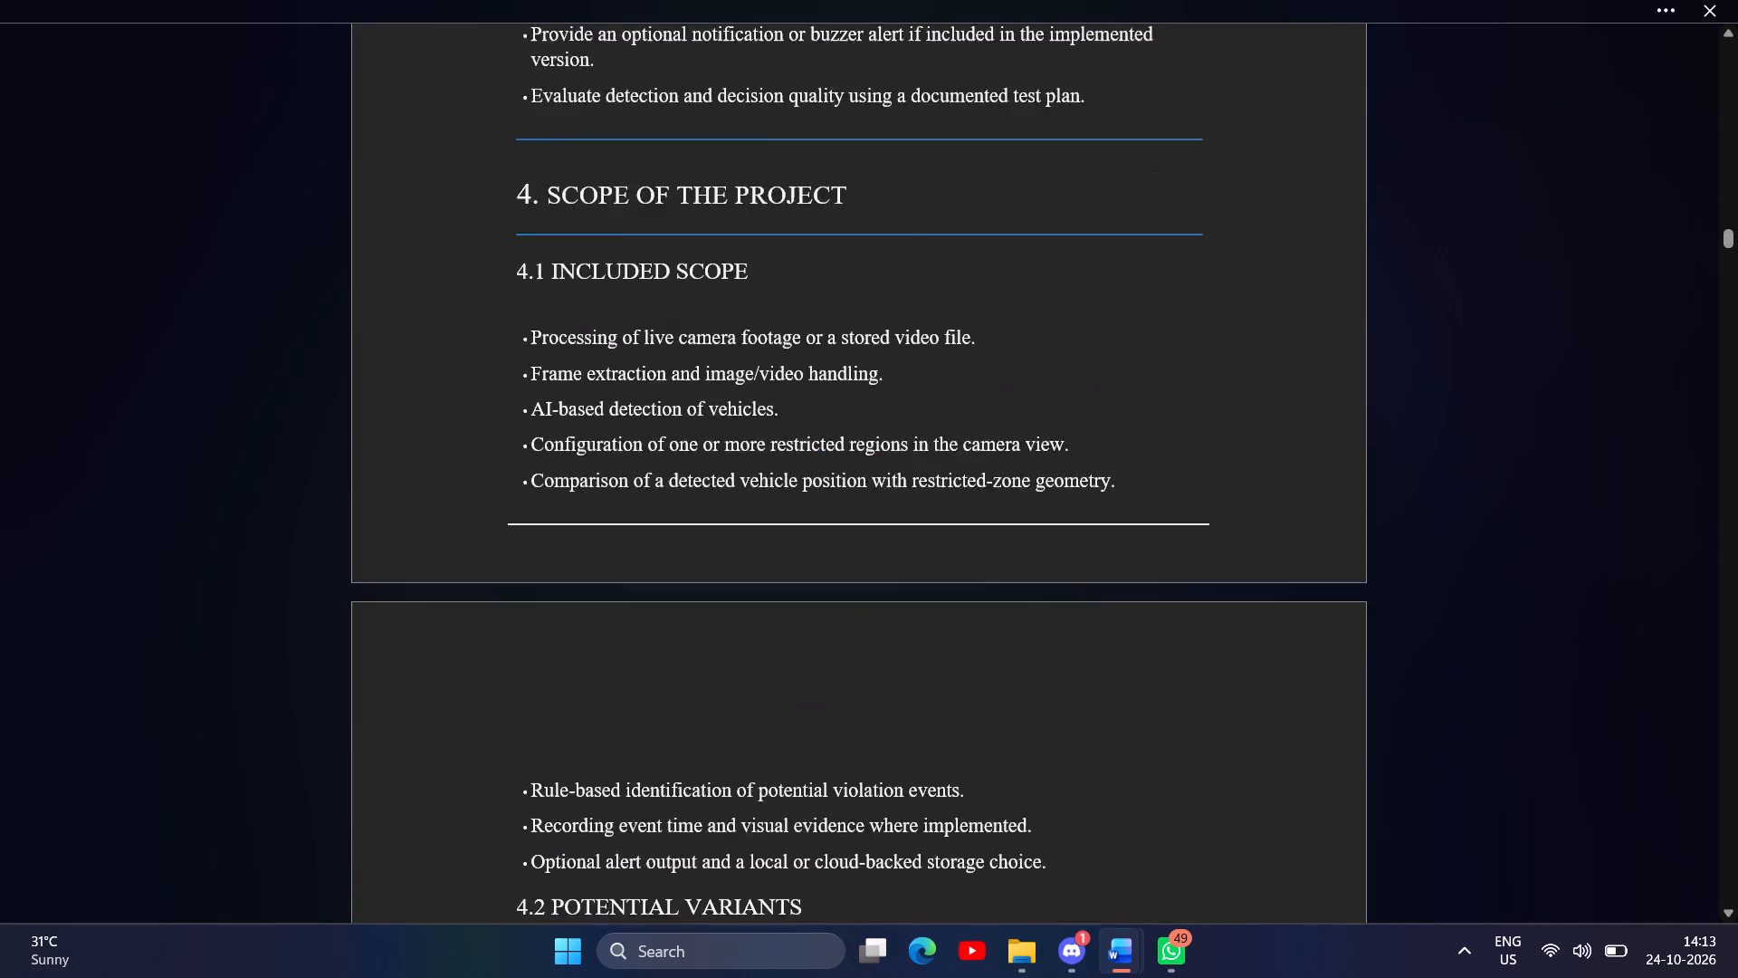
{"action": "scroll", "coordinate": [785, 408], "scroll_direction": "down", "scroll_amount": 6}
{"action": "scroll", "coordinate": [785, 408], "scroll_direction": "up", "scroll_amount": 1}
{"action": "scroll", "coordinate": [785, 408], "scroll_direction": "down", "scroll_amount": 9}
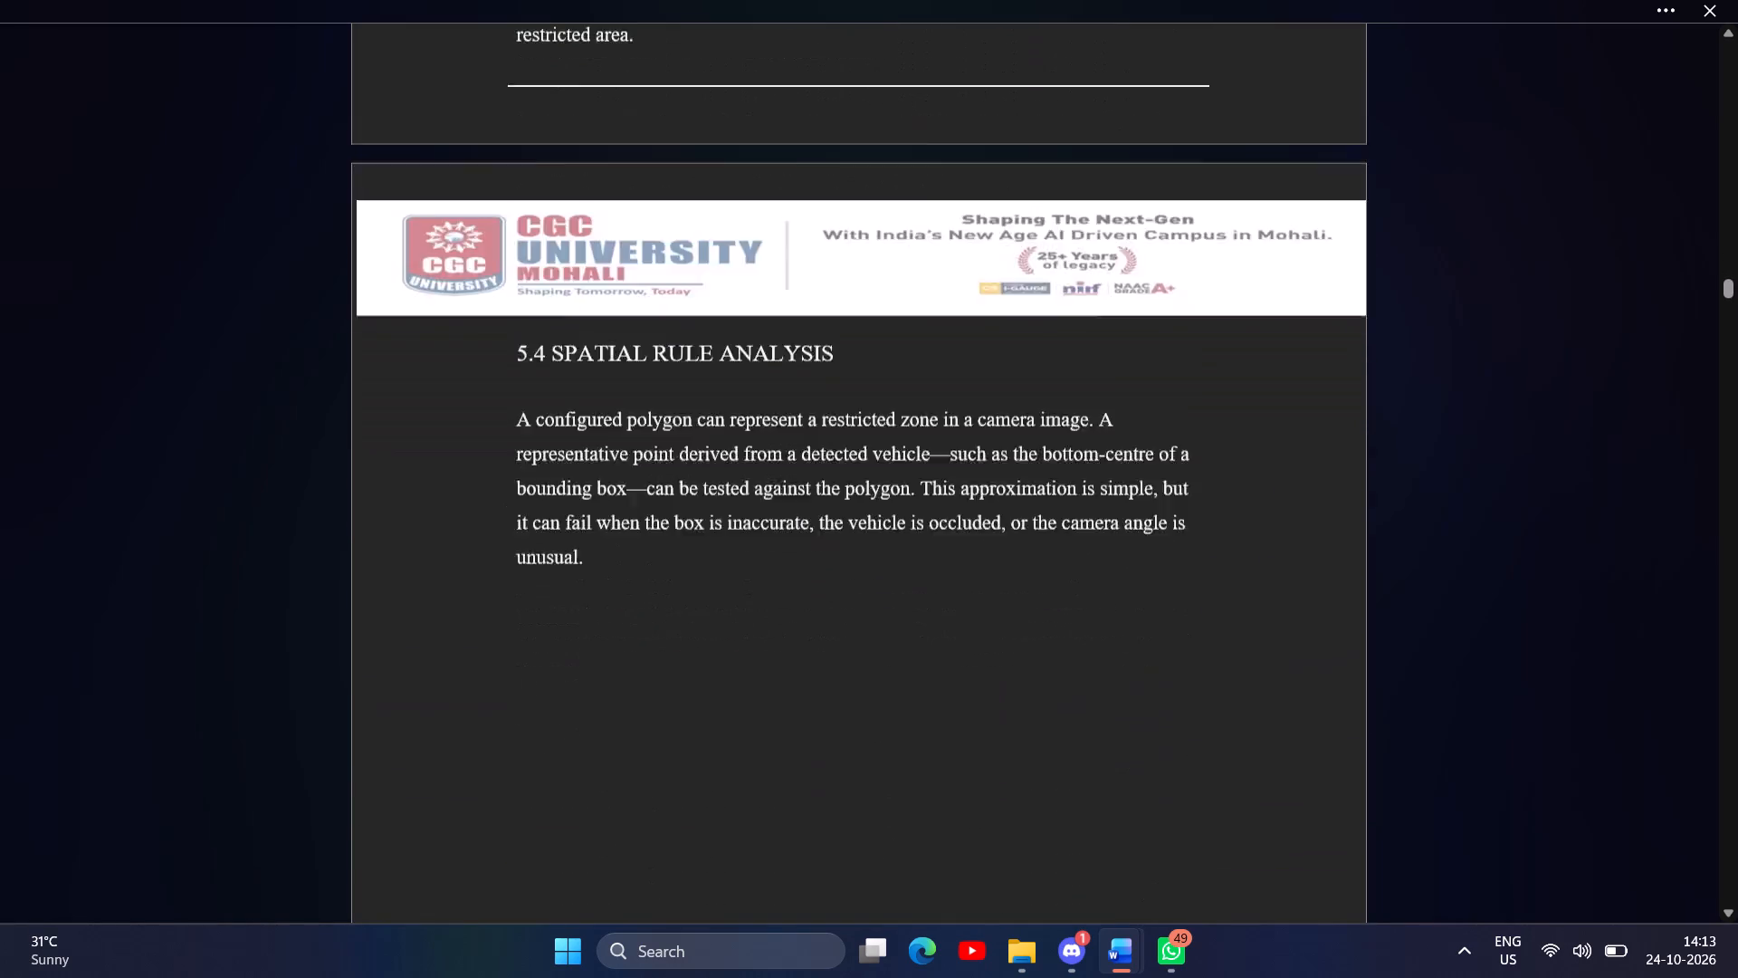
{"action": "scroll", "coordinate": [785, 408], "scroll_direction": "up", "scroll_amount": 11}
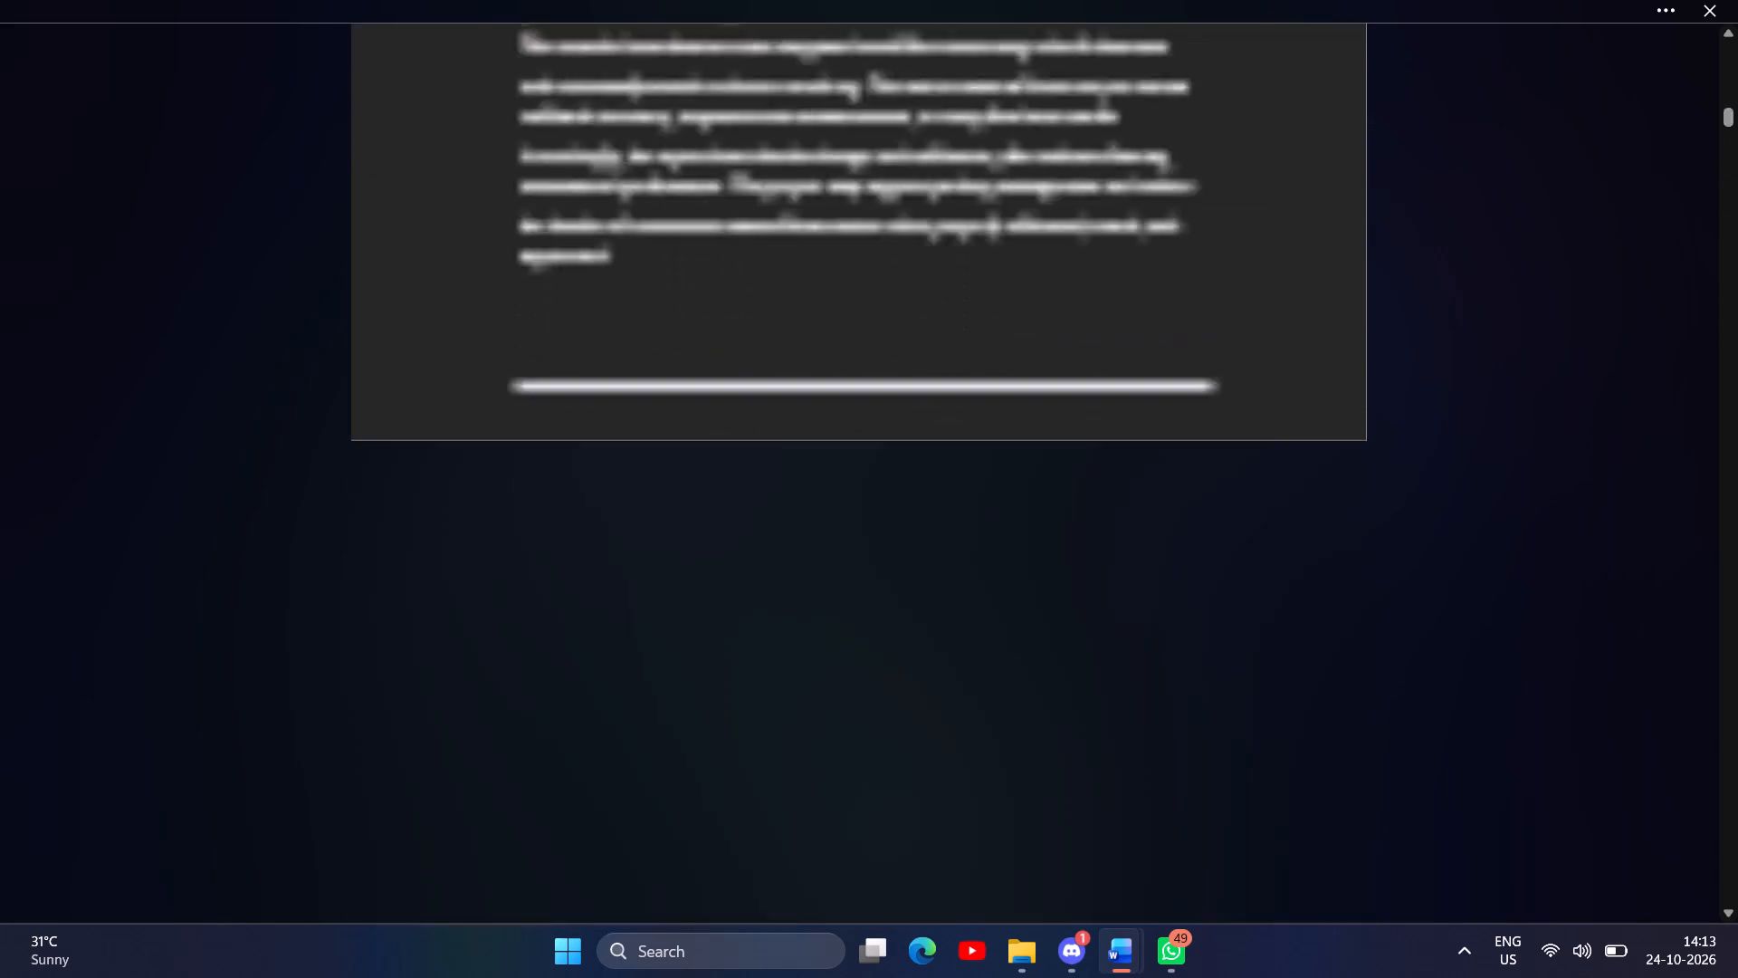
{"action": "scroll", "coordinate": [785, 408], "scroll_direction": "up", "scroll_amount": 14}
{"action": "scroll", "coordinate": [941, 727], "scroll_direction": "down", "scroll_amount": 1}
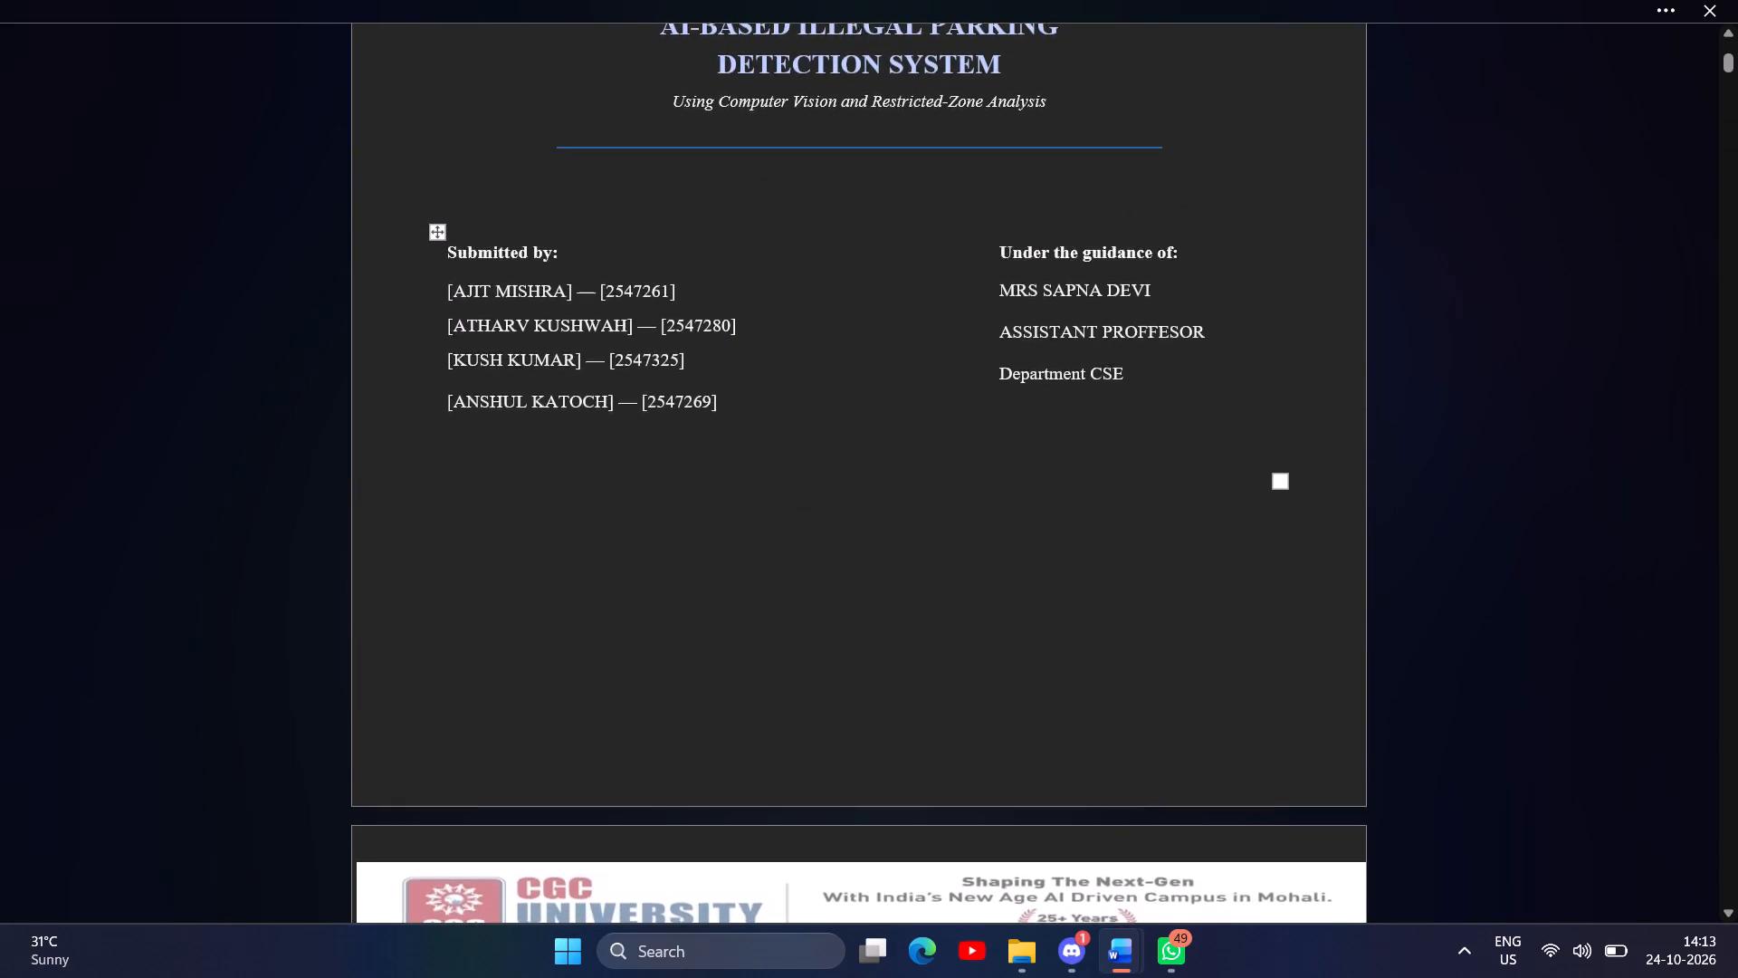
{"action": "scroll", "coordinate": [941, 727], "scroll_direction": "down", "scroll_amount": 2}
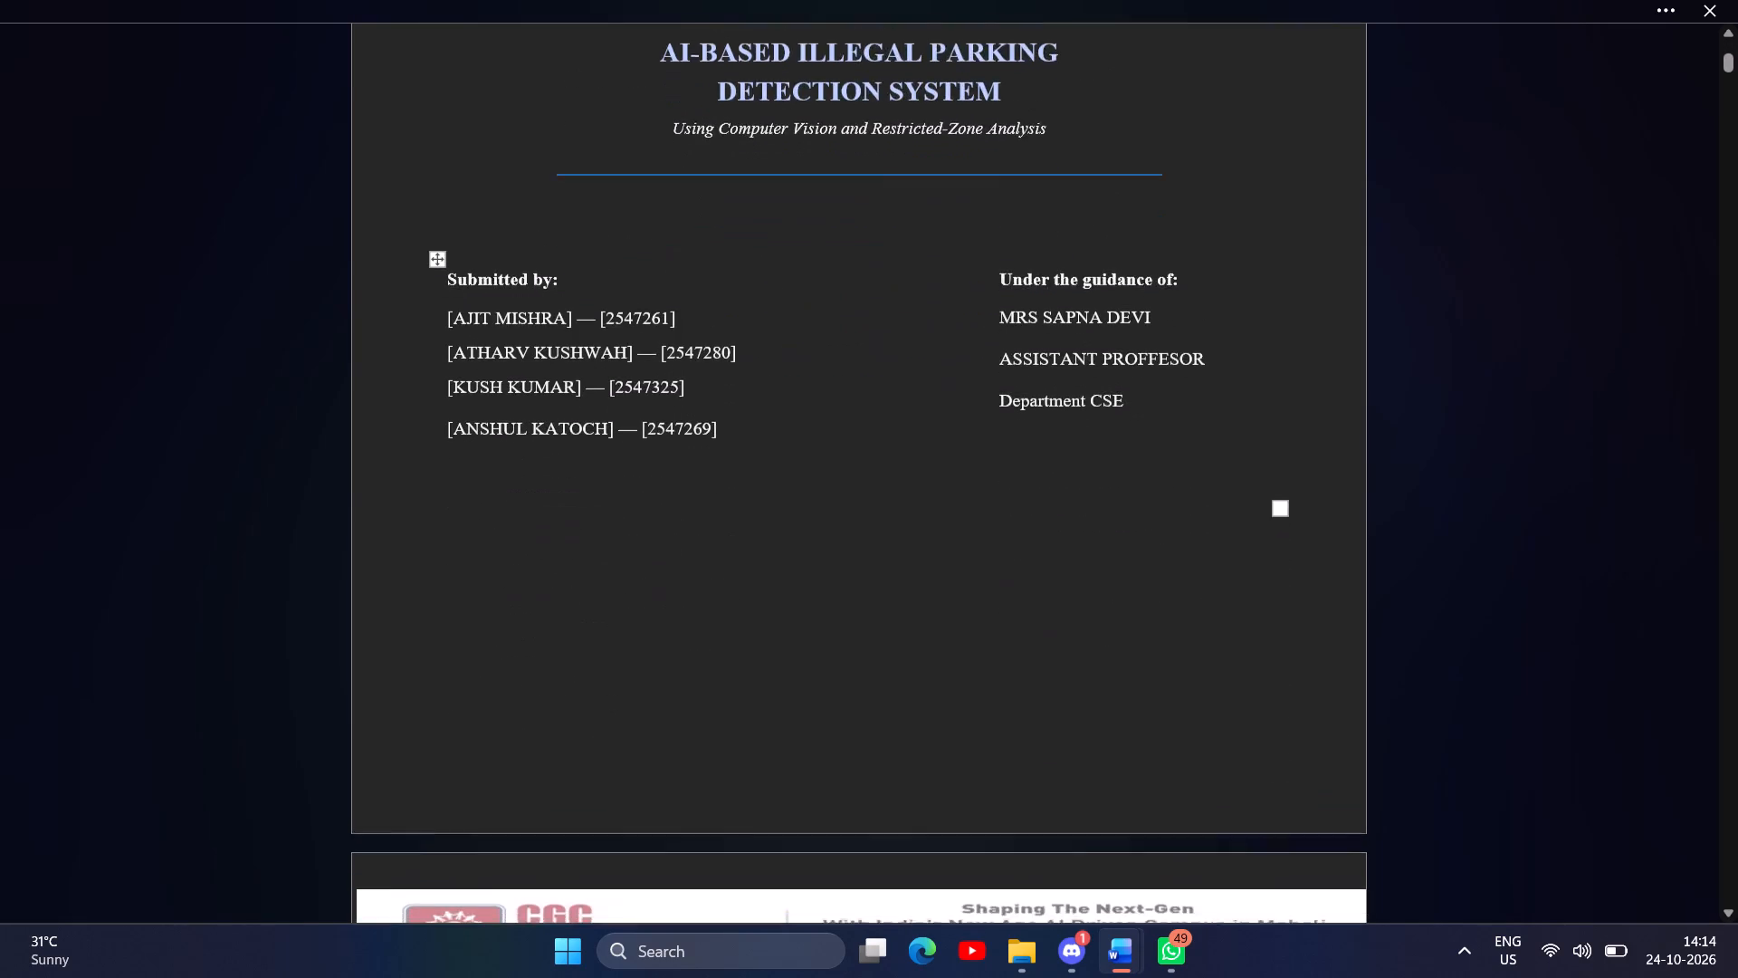
{"action": "scroll", "coordinate": [941, 727], "scroll_direction": "down", "scroll_amount": 3}
{"action": "scroll", "coordinate": [1003, 683], "scroll_direction": "down", "scroll_amount": 1}
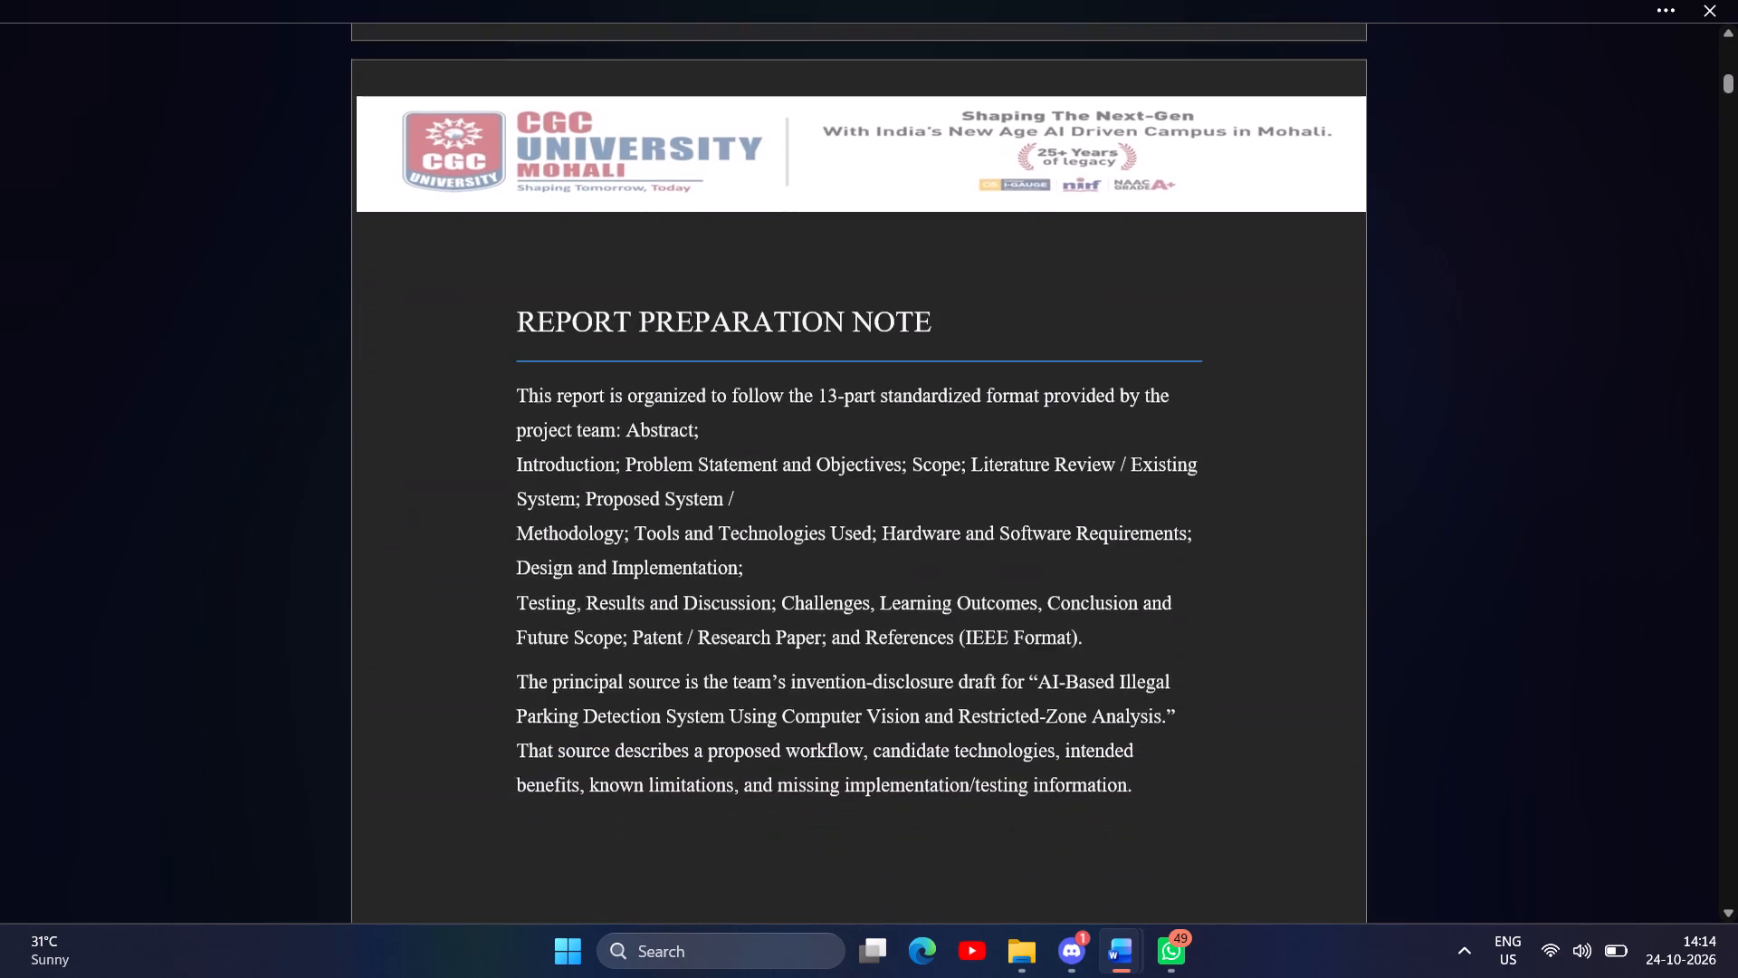
{"action": "scroll", "coordinate": [1003, 683], "scroll_direction": "down", "scroll_amount": 3}
{"action": "scroll", "coordinate": [1008, 526], "scroll_direction": "down", "scroll_amount": 4}
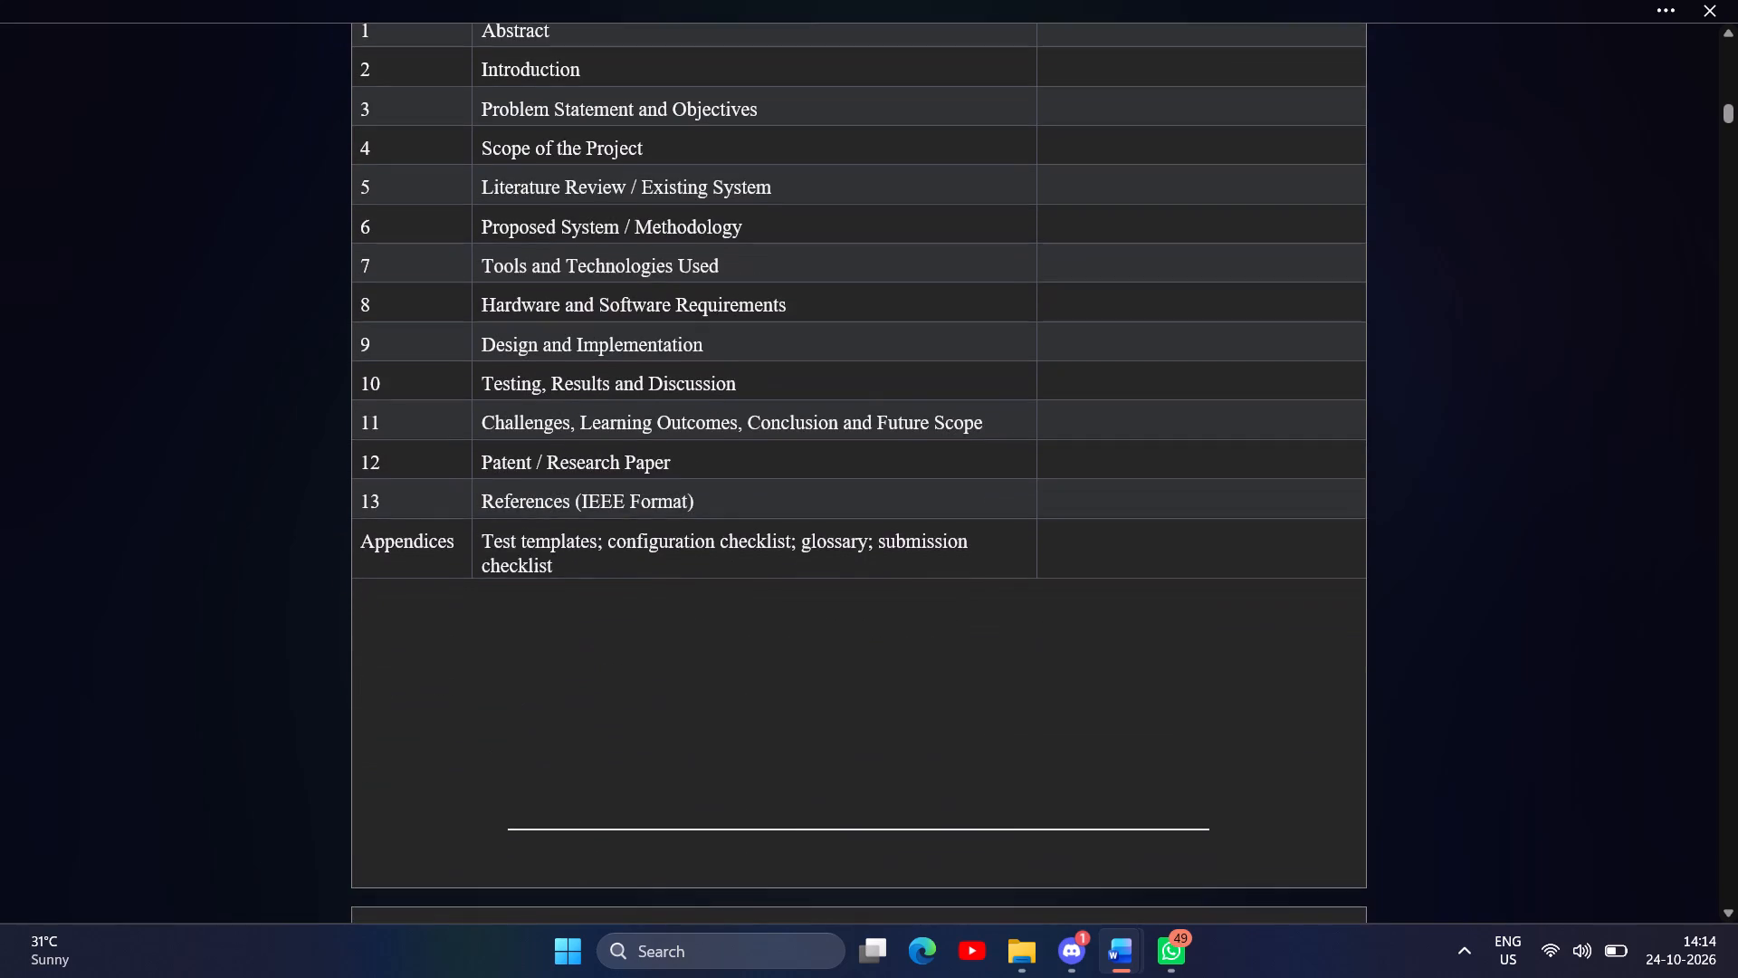
Enter page number 01 for the Front matter row and 04 for the Abstract row of the contents table.
{"action": "scroll", "coordinate": [1008, 526], "scroll_direction": "up", "scroll_amount": 3}
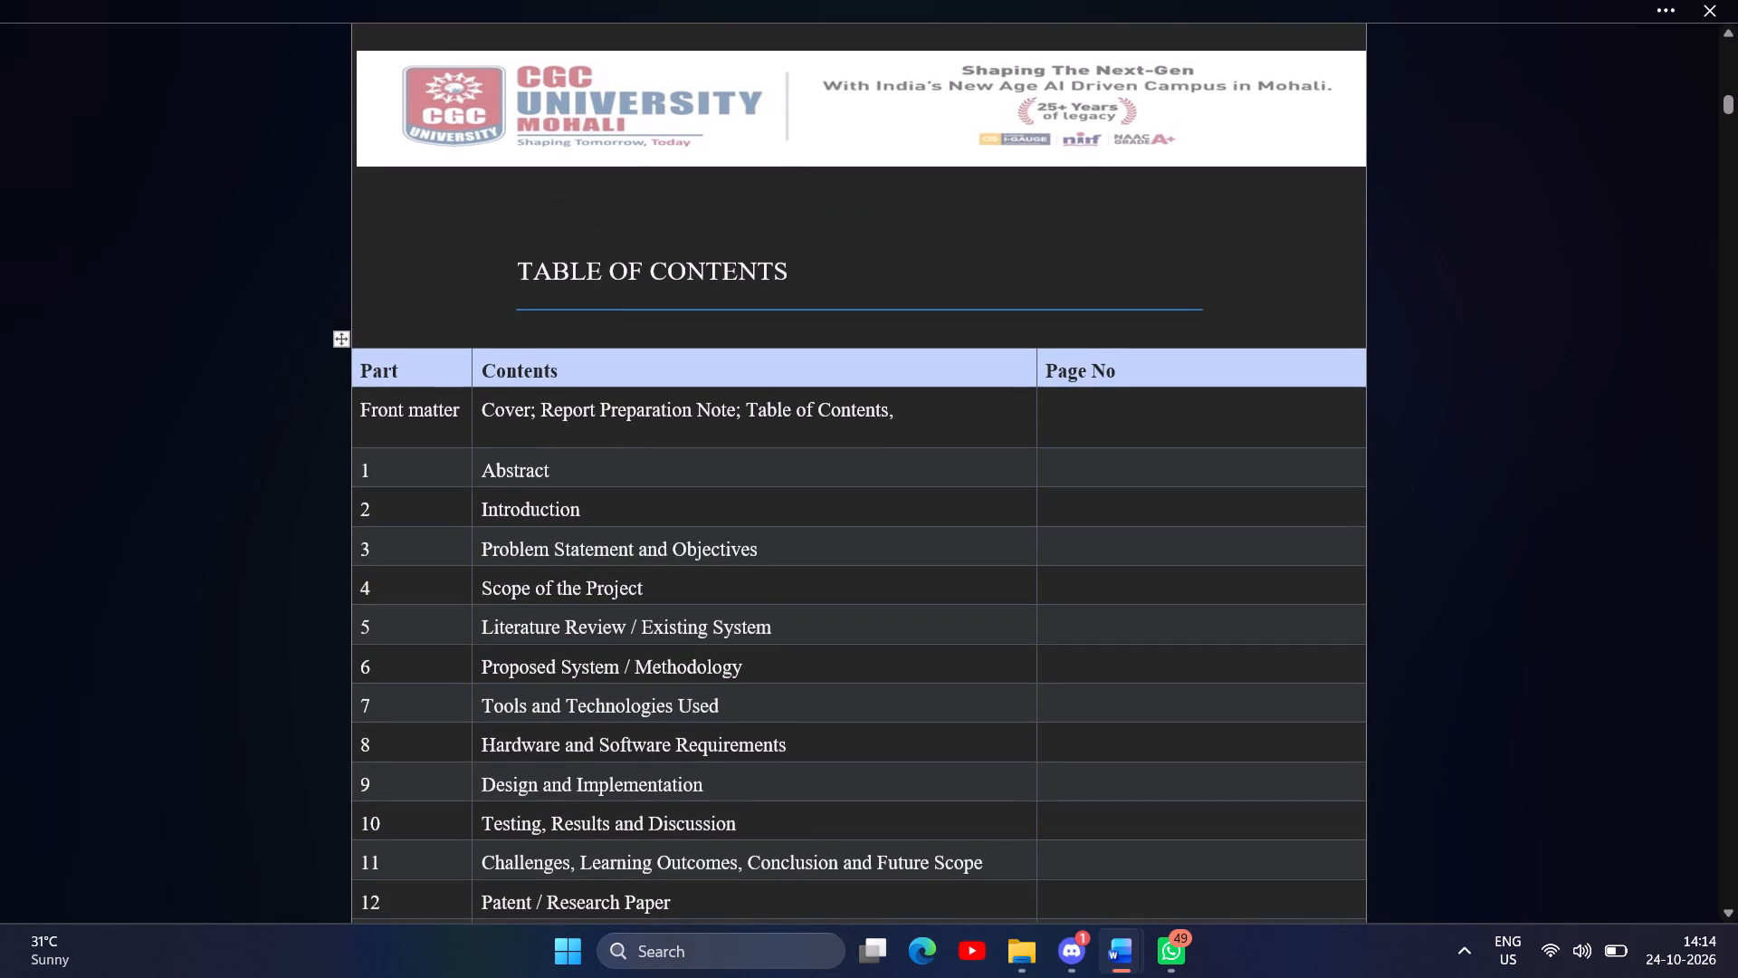
{"action": "left_click", "coordinate": [1151, 471]}
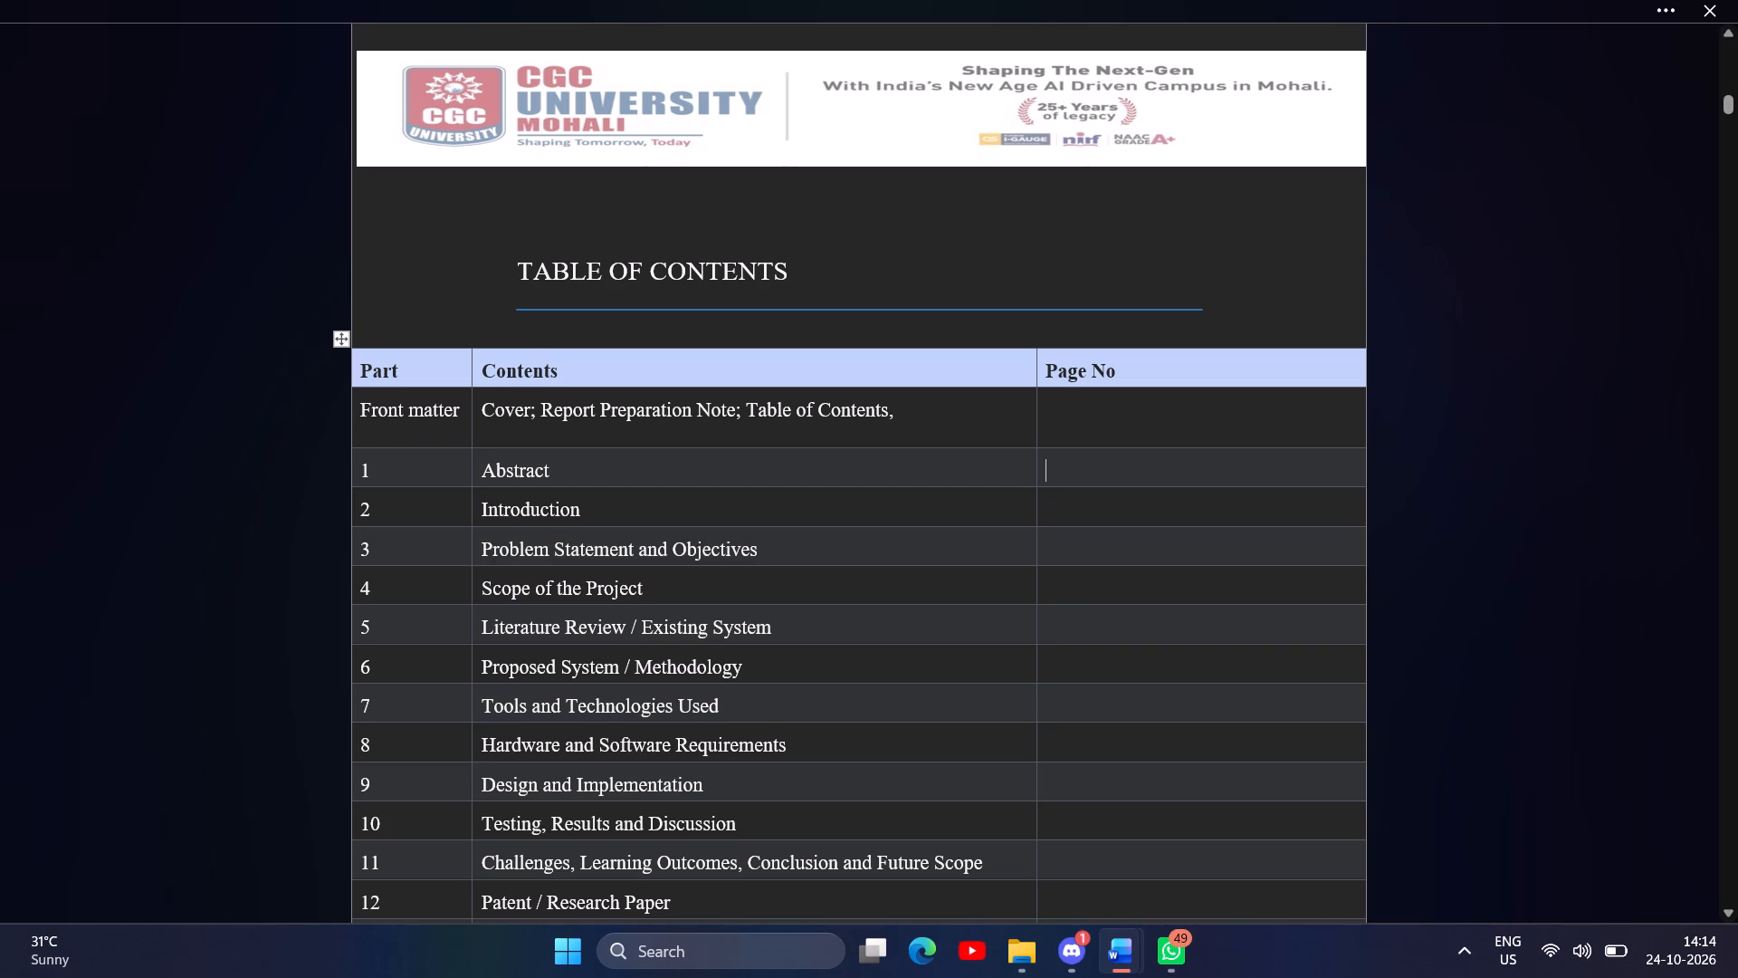
{"action": "left_click", "coordinate": [1110, 421]}
{"action": "type", "text": "01"}
{"action": "left_click", "coordinate": [1109, 475]}
{"action": "key", "text": "Down"}
{"action": "key", "text": "Up"}
{"action": "type", "text": "04"}
{"action": "key", "text": "Down"}
Check where the introduction starts and enter page number 05 for the Introduction row of the contents table.
{"action": "scroll", "coordinate": [1109, 475], "scroll_direction": "down", "scroll_amount": 2}
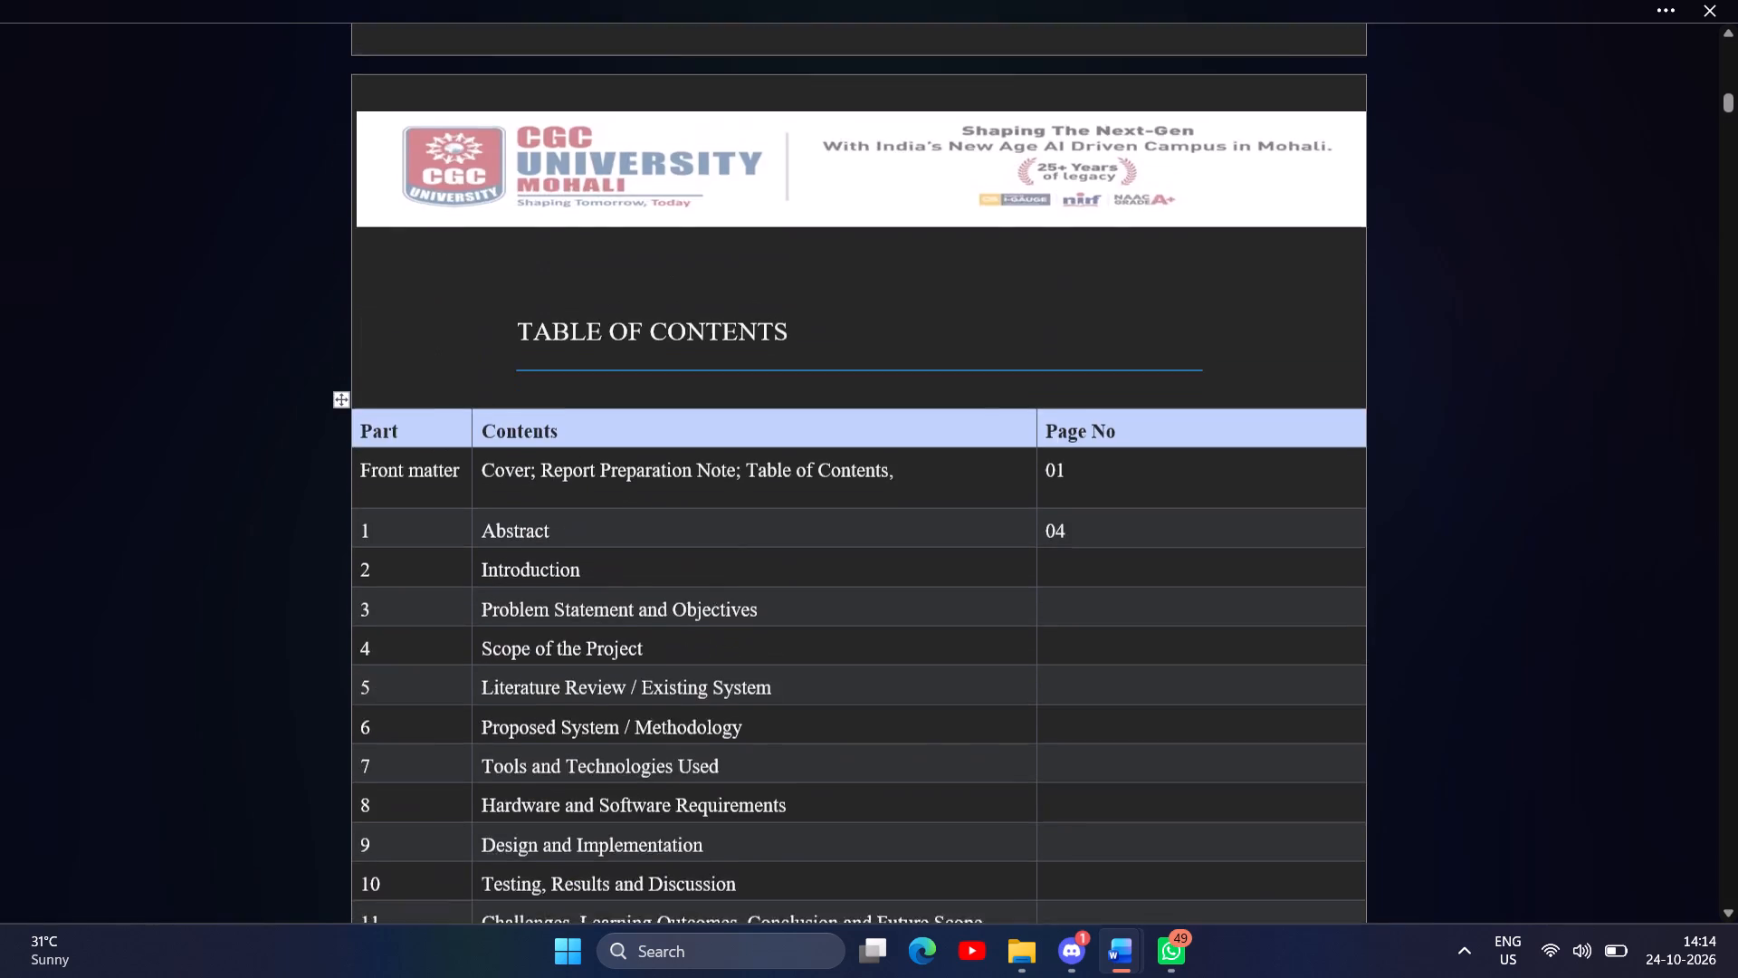
{"action": "scroll", "coordinate": [1109, 475], "scroll_direction": "down", "scroll_amount": 5}
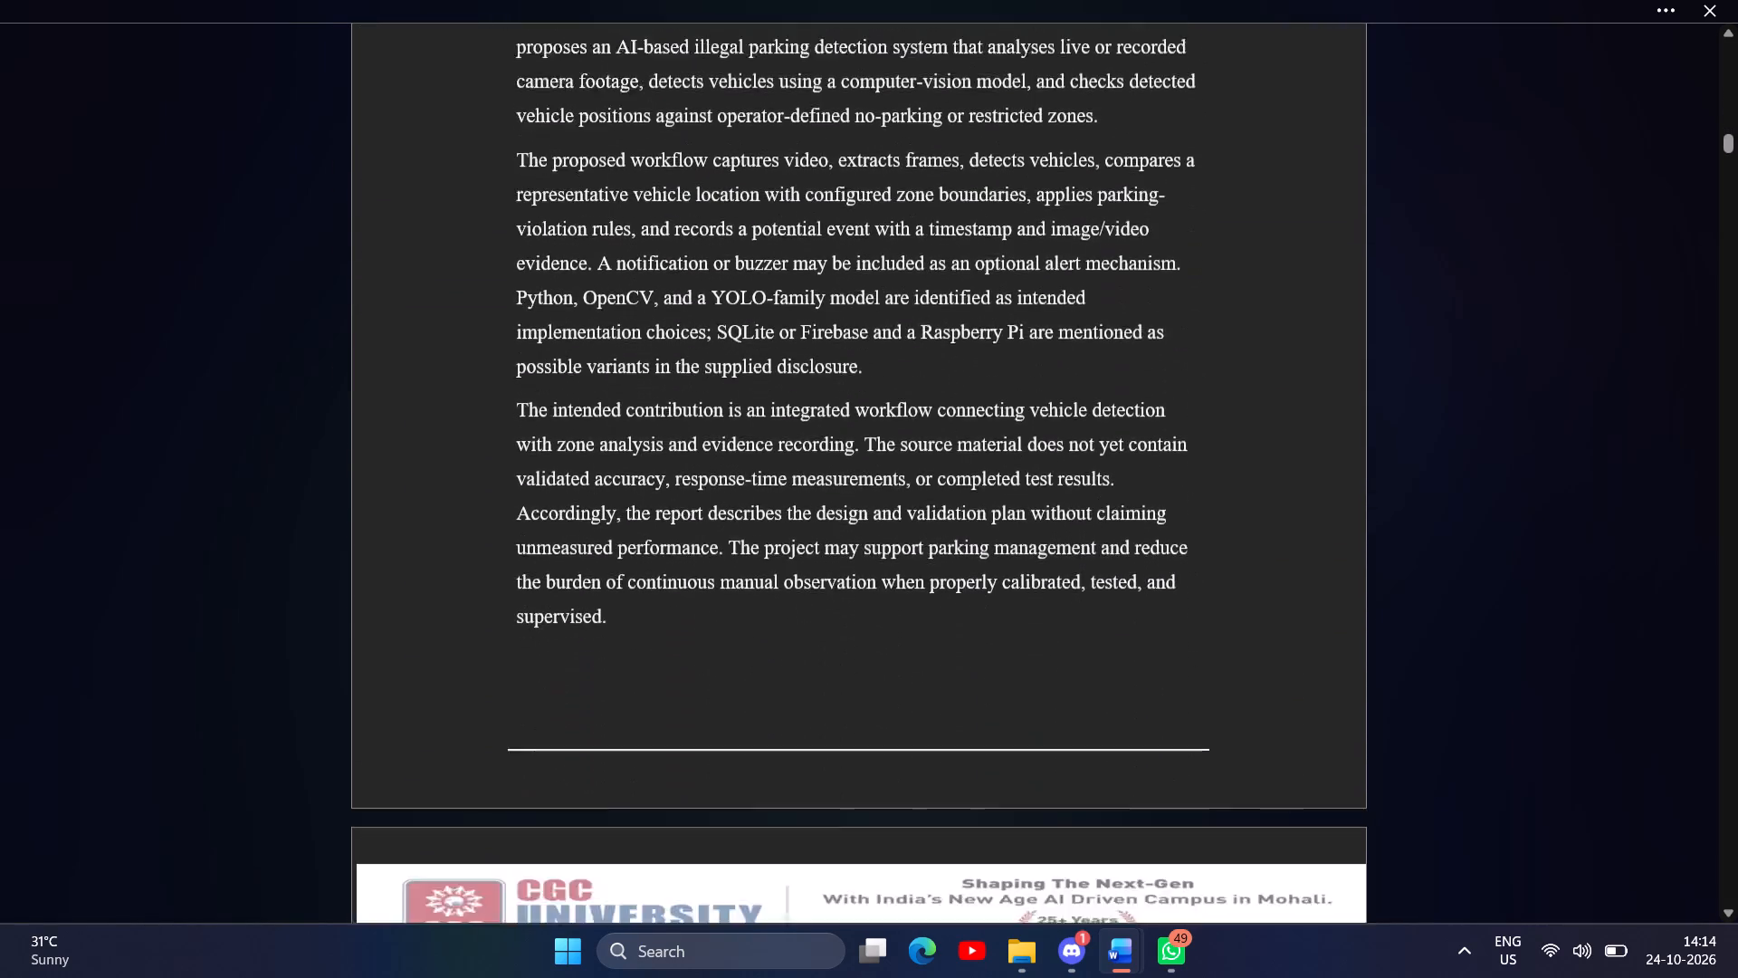
{"action": "scroll", "coordinate": [1109, 475], "scroll_direction": "down", "scroll_amount": 1}
{"action": "scroll", "coordinate": [1109, 475], "scroll_direction": "up", "scroll_amount": 3}
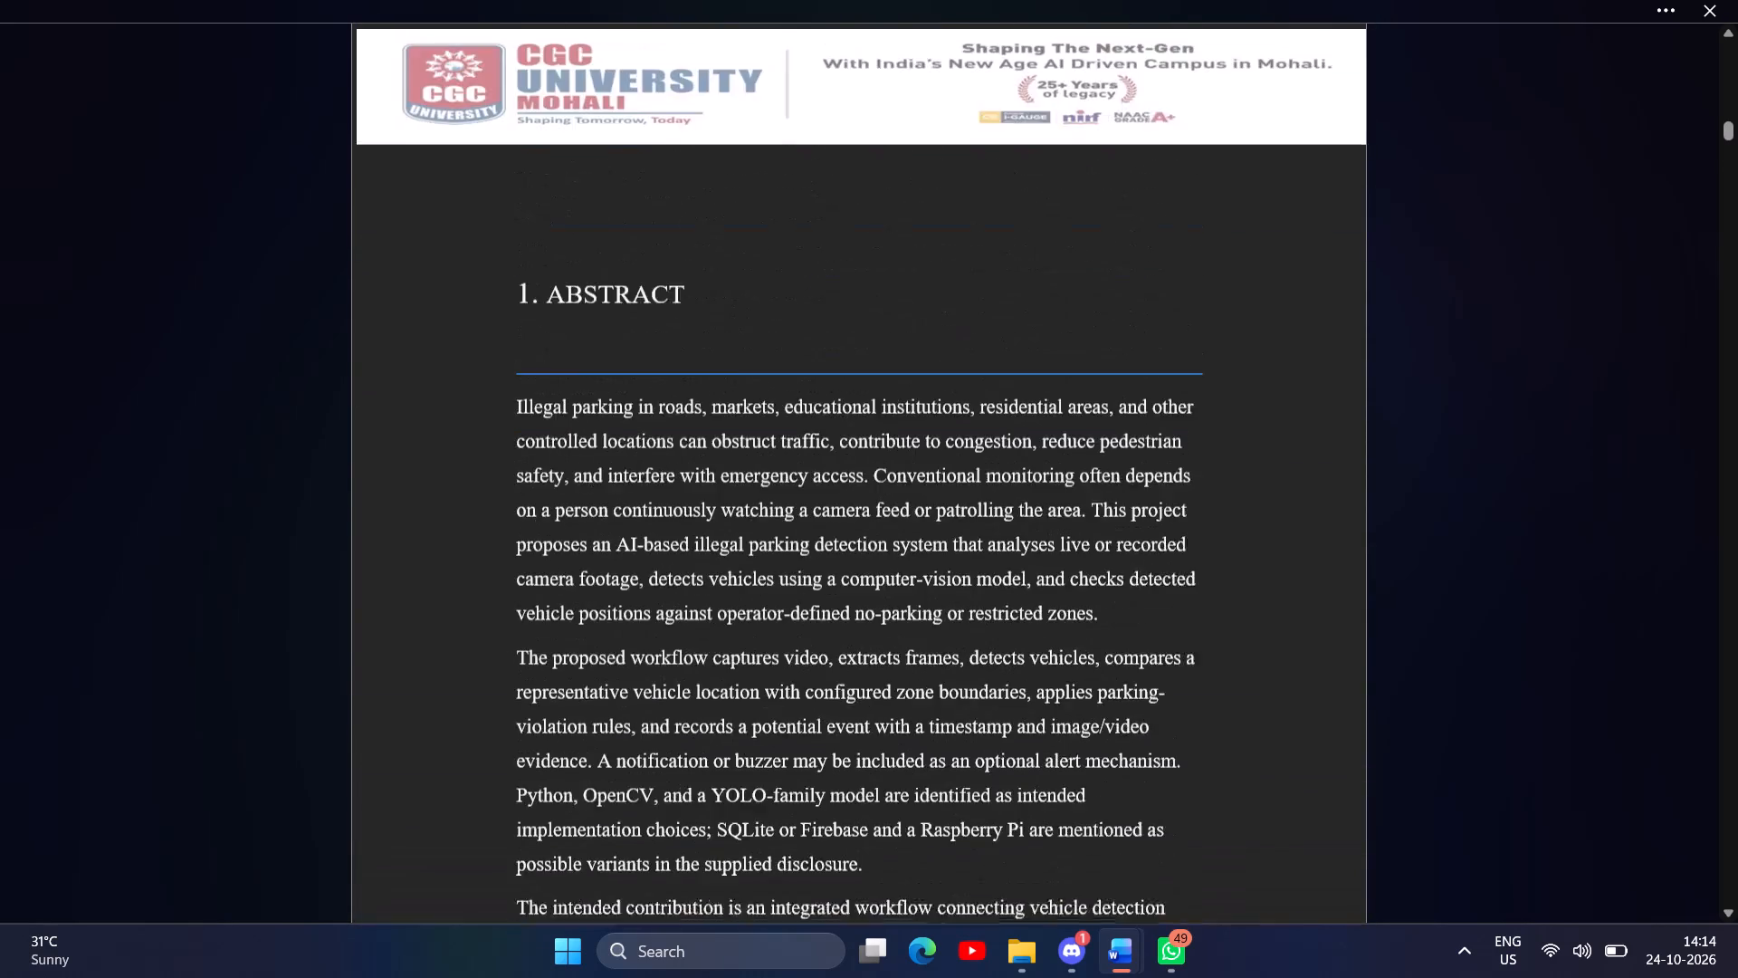
{"action": "scroll", "coordinate": [1109, 475], "scroll_direction": "up", "scroll_amount": 5}
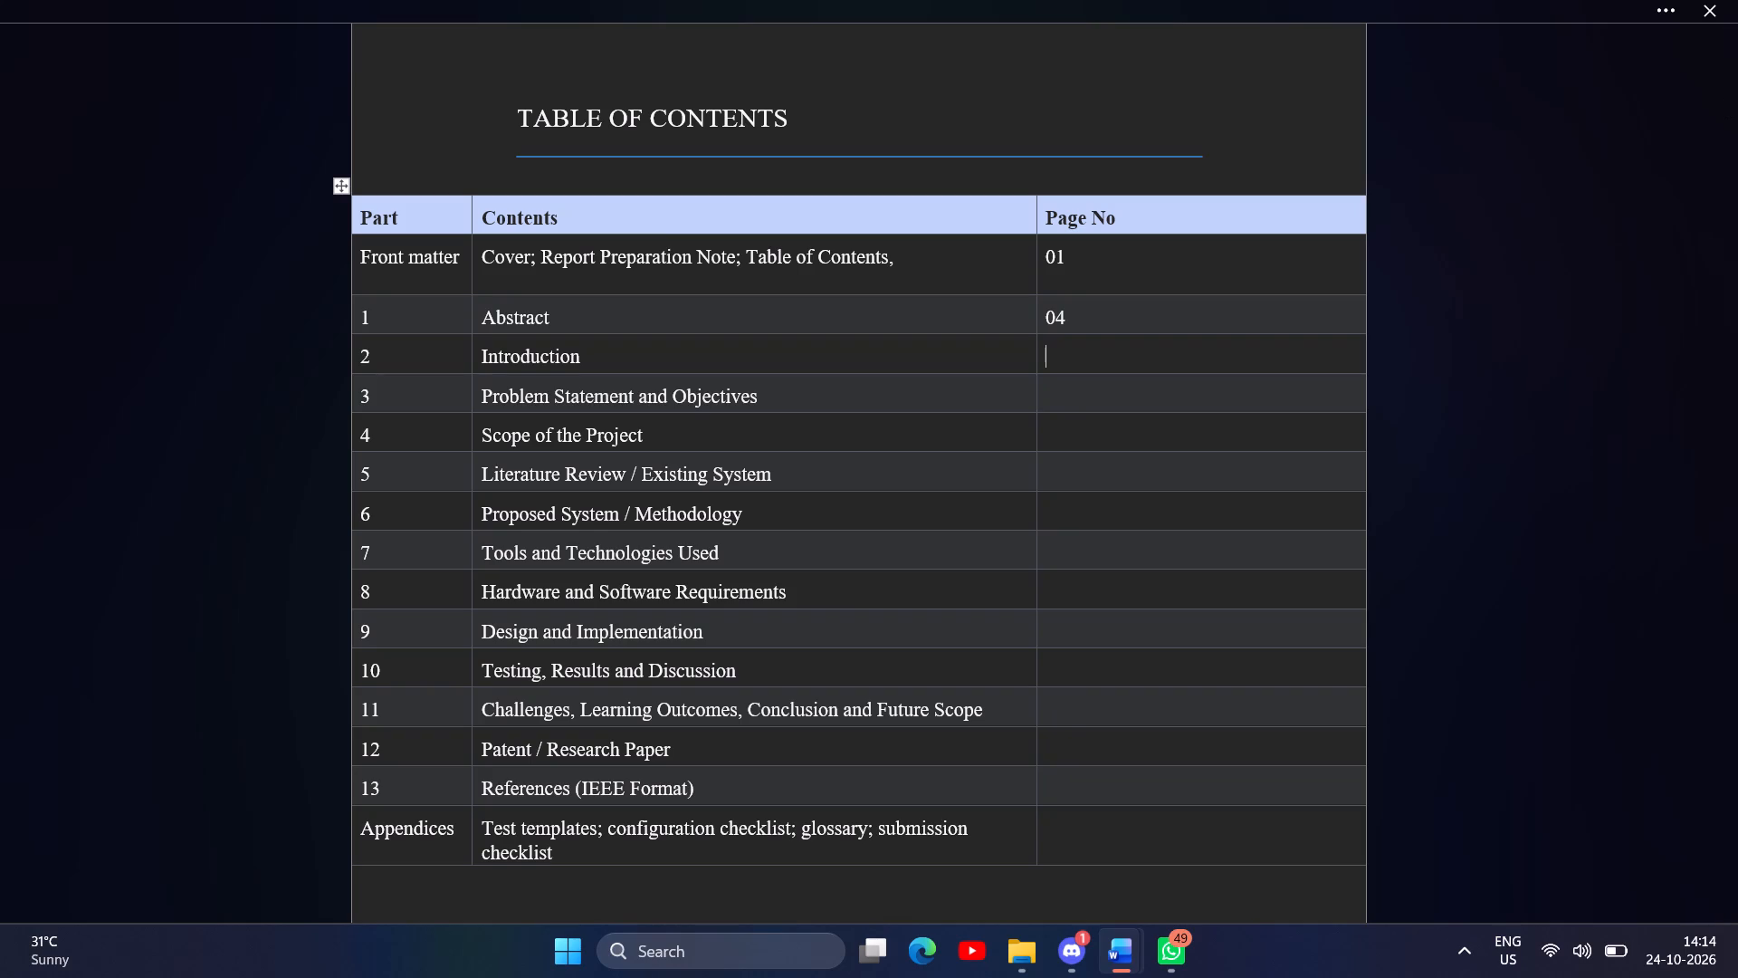
{"action": "key", "text": "0"}
{"action": "key", "text": "5"}
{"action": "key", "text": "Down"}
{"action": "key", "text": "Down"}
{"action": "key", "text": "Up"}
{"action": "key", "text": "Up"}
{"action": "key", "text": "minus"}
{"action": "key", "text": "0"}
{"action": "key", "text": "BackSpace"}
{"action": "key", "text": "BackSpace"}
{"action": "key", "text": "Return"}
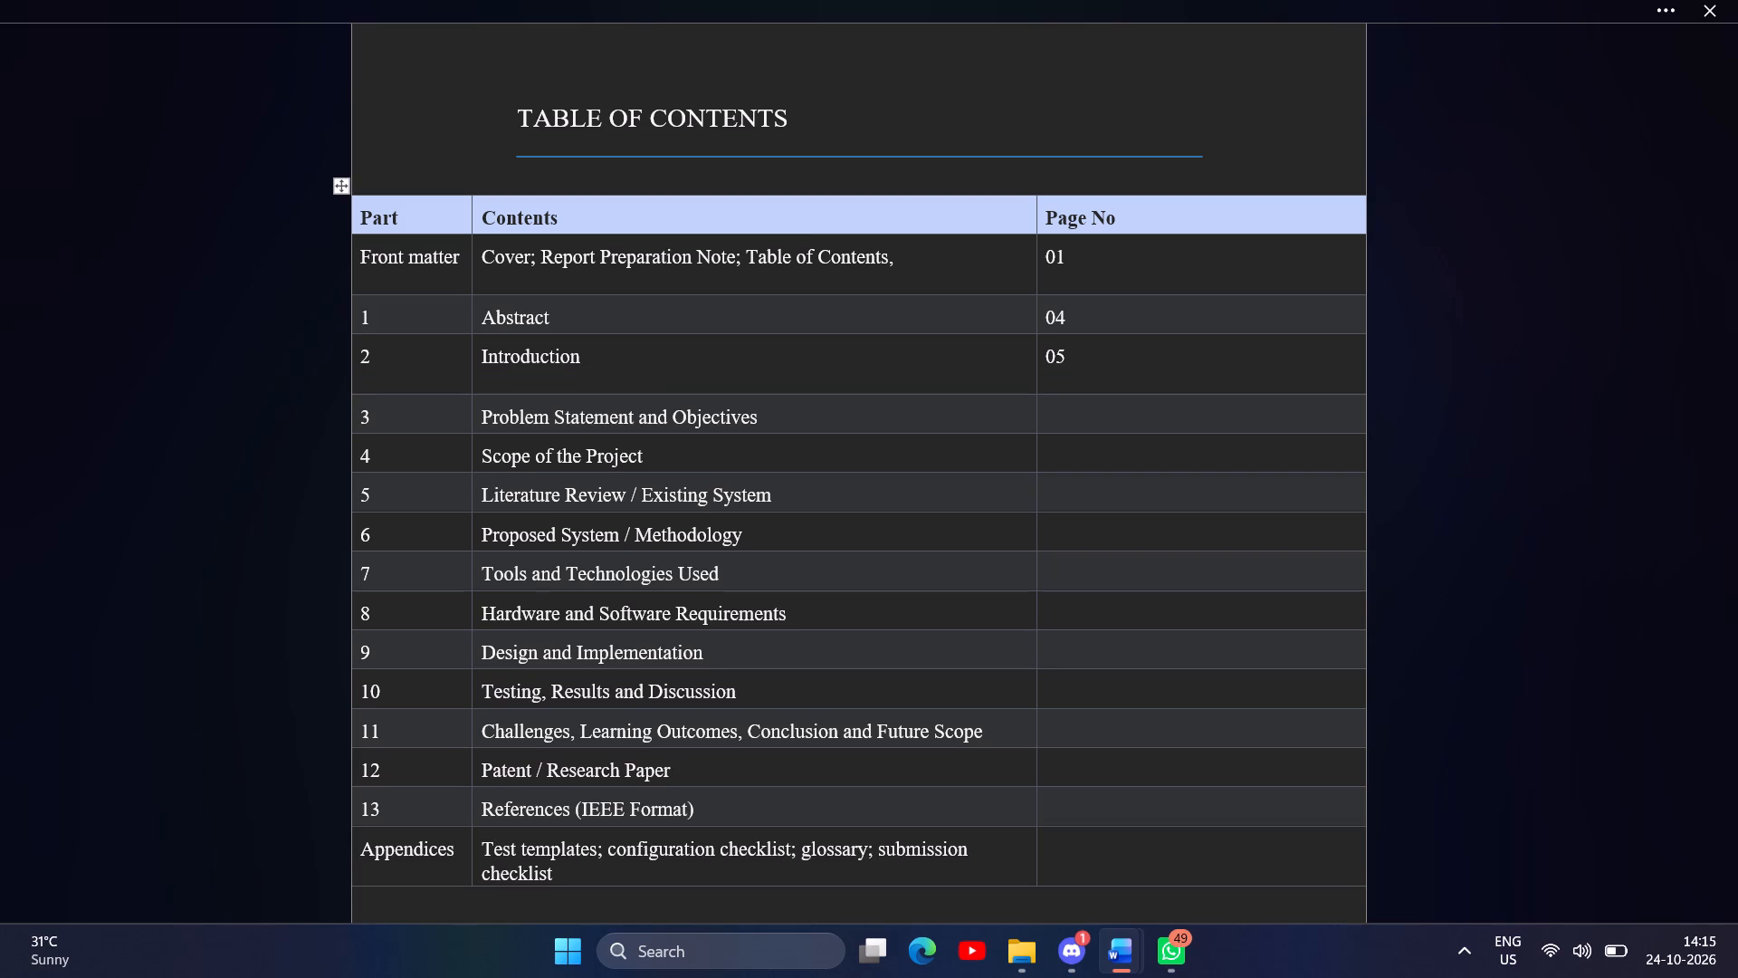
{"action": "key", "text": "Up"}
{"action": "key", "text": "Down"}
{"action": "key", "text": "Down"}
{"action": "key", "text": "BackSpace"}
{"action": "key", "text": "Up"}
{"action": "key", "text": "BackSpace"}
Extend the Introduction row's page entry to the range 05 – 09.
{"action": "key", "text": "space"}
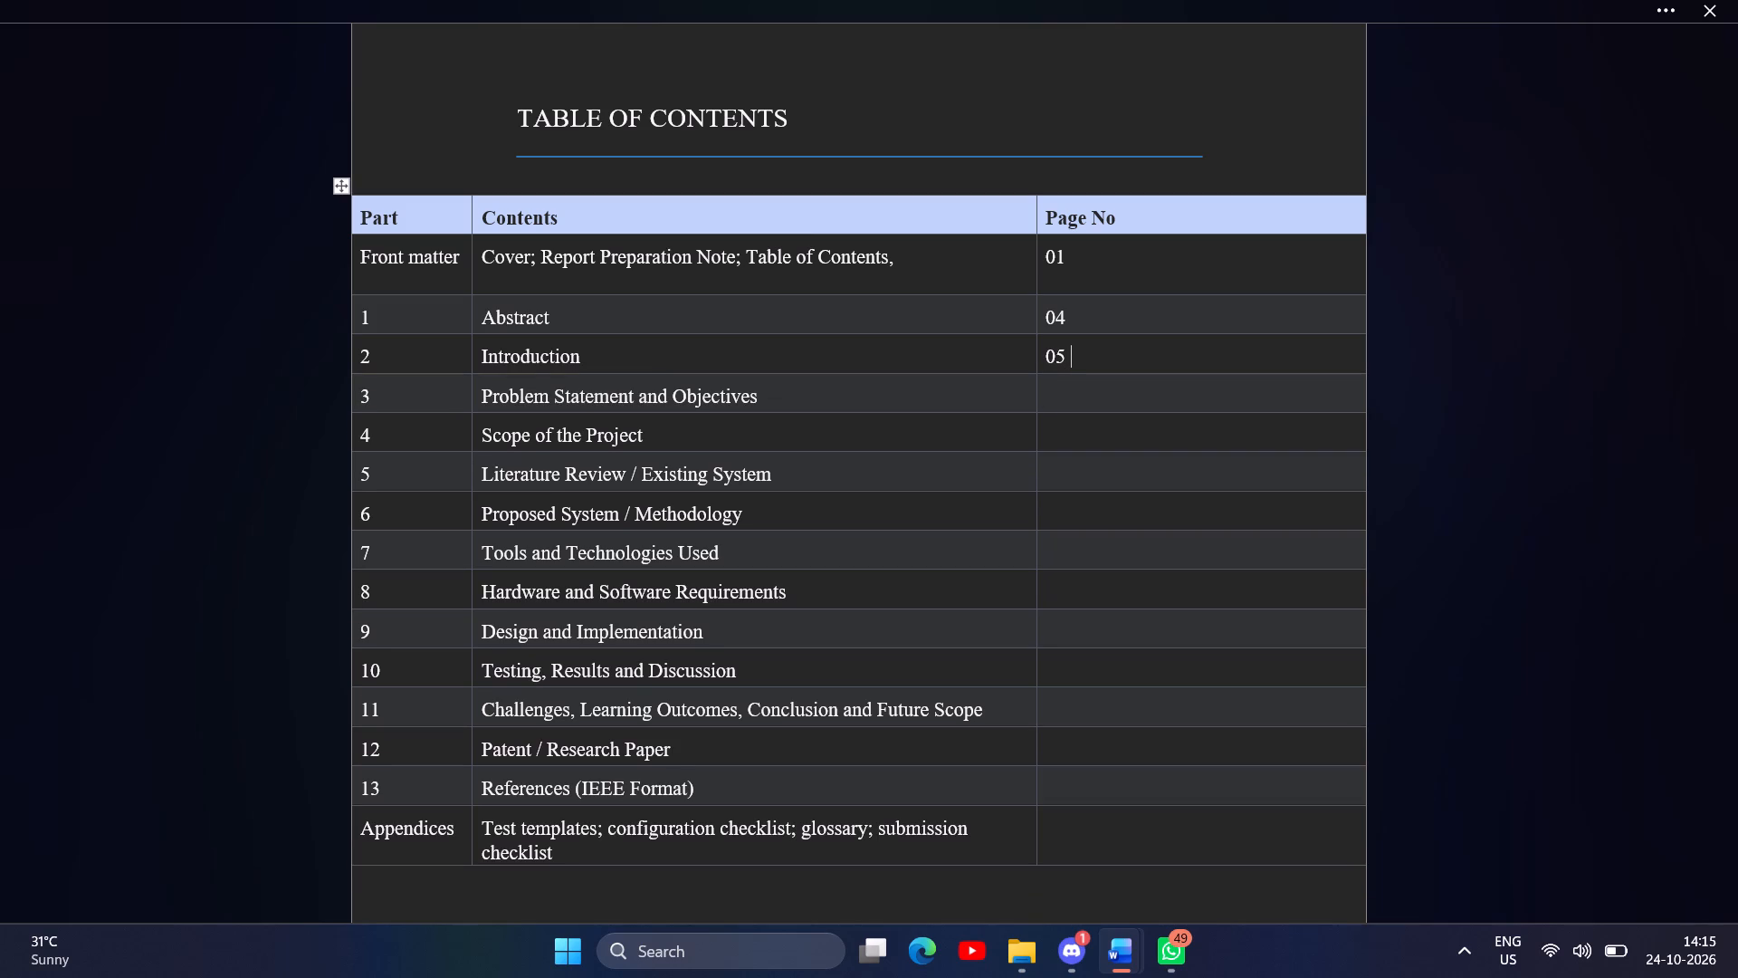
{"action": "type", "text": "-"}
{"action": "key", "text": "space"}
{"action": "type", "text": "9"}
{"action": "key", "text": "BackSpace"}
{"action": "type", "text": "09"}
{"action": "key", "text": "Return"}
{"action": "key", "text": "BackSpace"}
Enter the page range 09 – 10 for the Problem Statement and Objectives row.
{"action": "key", "text": "Down"}
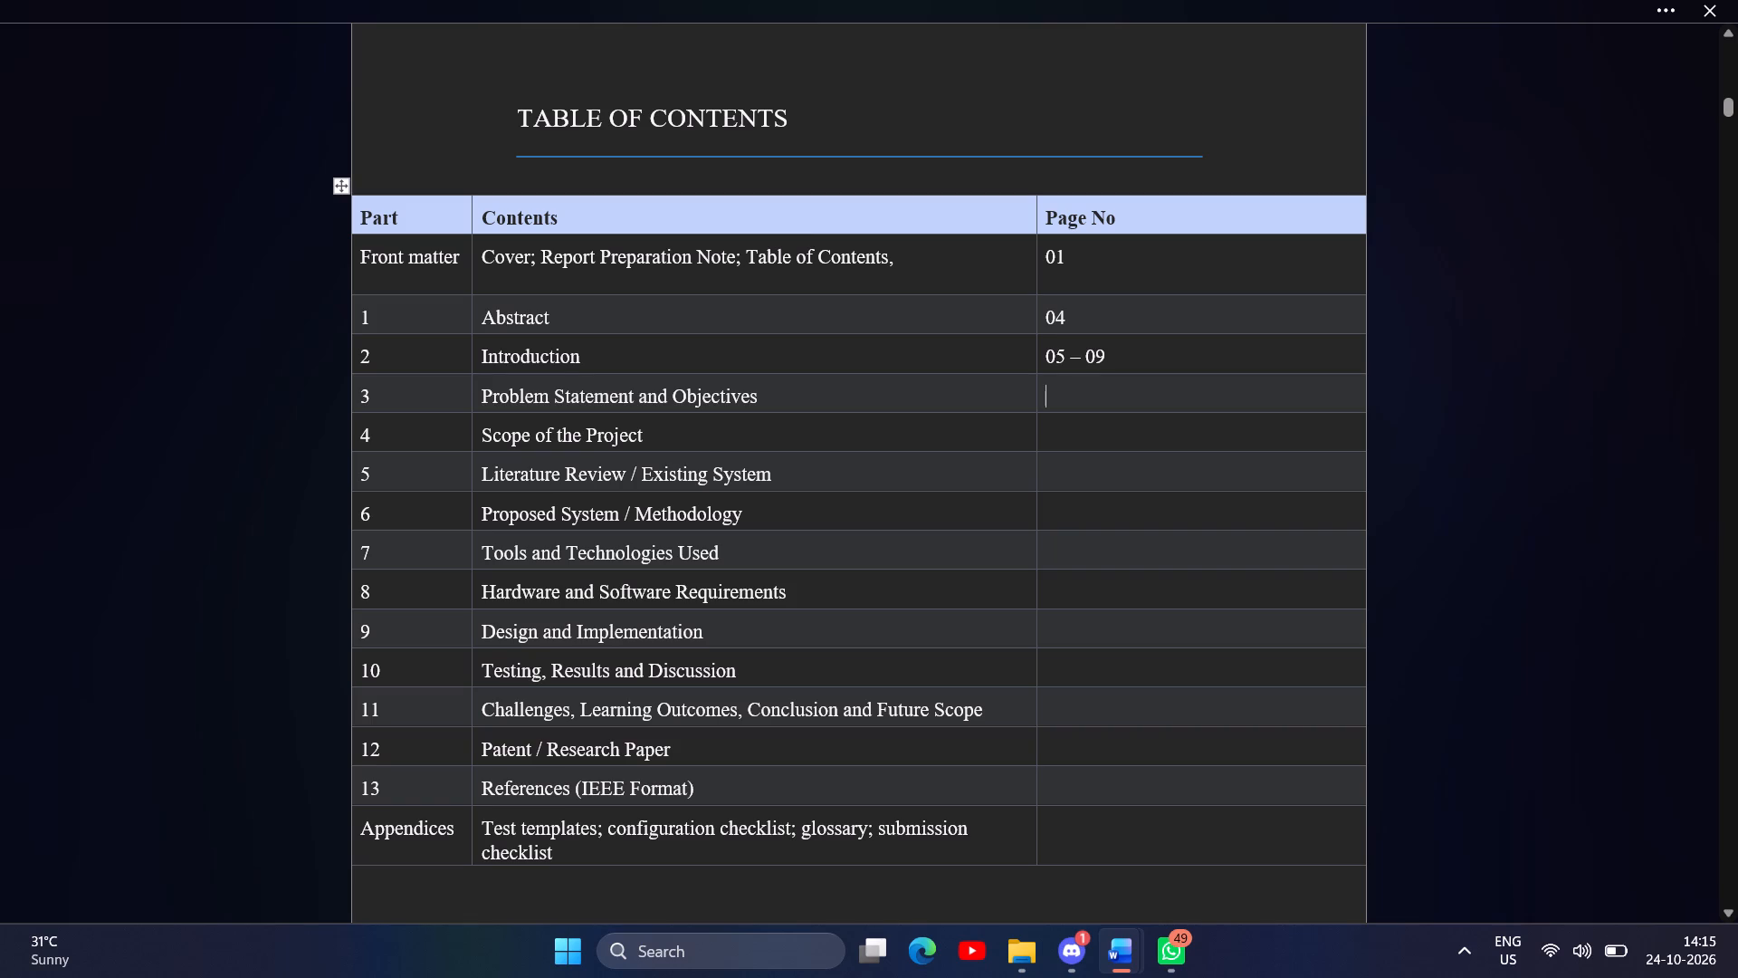
{"action": "type", "text": "09"}
{"action": "key", "text": "space"}
{"action": "key", "text": "minus"}
{"action": "key", "text": "space"}
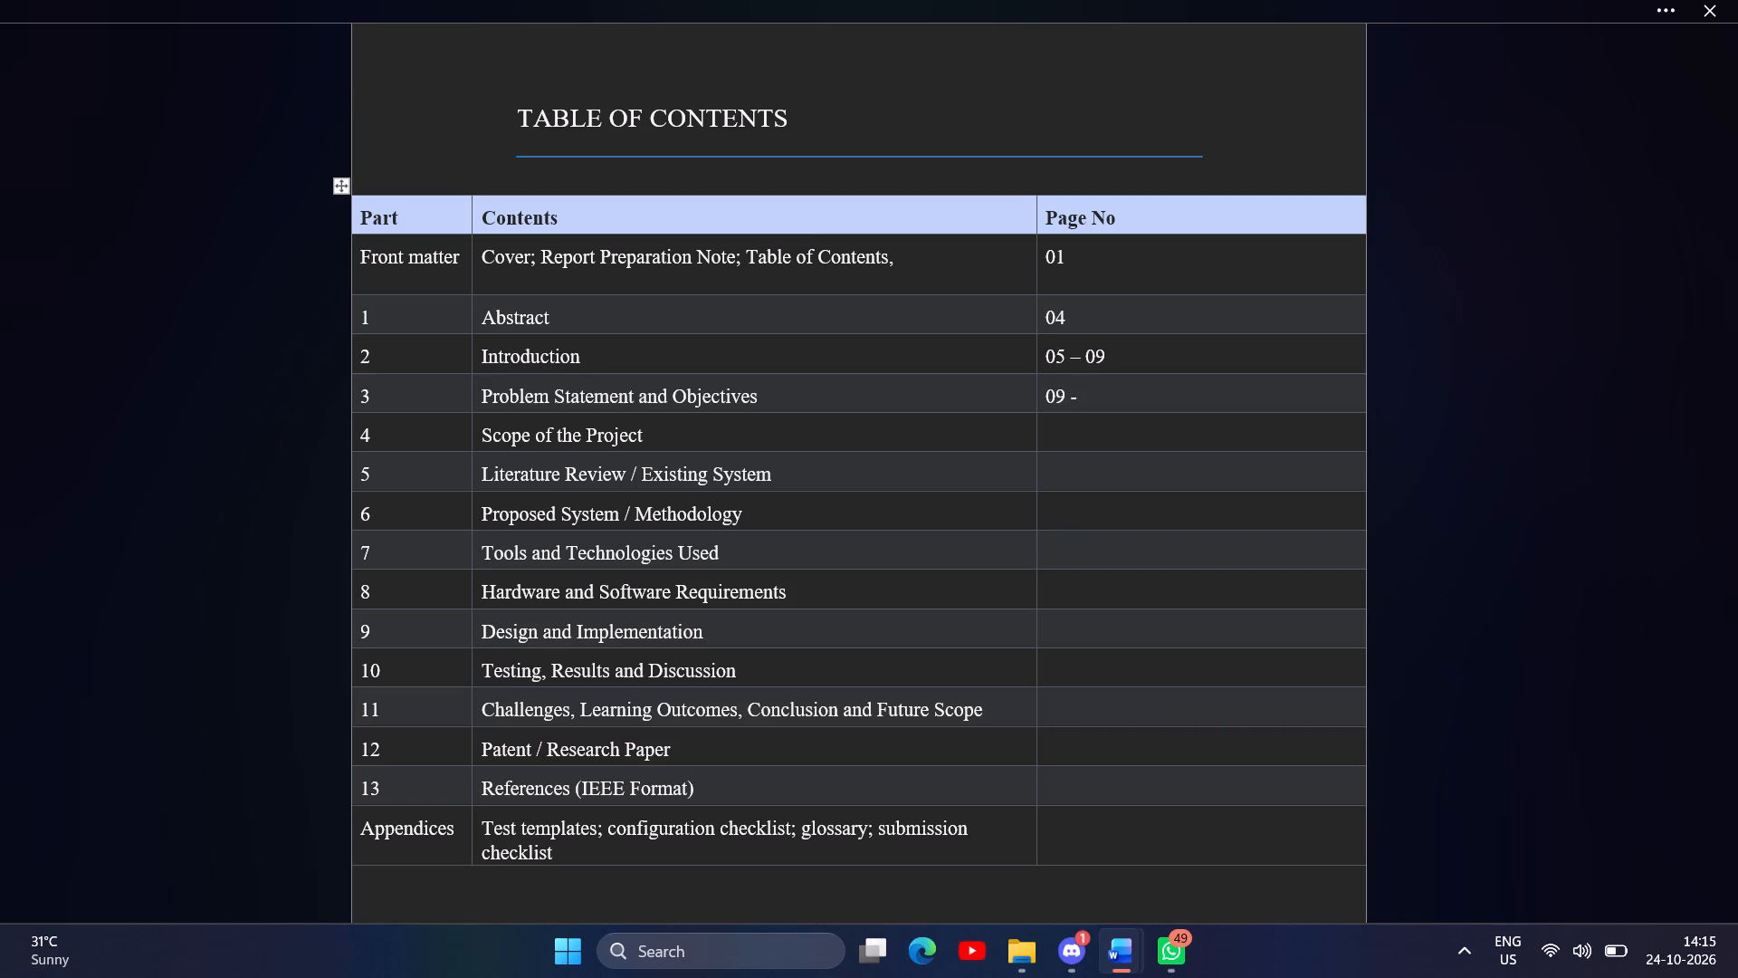
{"action": "type", "text": "10"}
{"action": "key", "text": "Return"}
{"action": "key", "text": "BackSpace"}
{"action": "key", "text": "space"}
Enter page number 10 for the Scope of the Project row.
{"action": "key", "text": "Down"}
{"action": "type", "text": "10"}
{"action": "key", "text": "Right"}
Reduce the page ranges to starting pages only: 09 for Problem Statement and Objectives and 05 for Introduction.
{"action": "left_click", "coordinate": [1111, 399]}
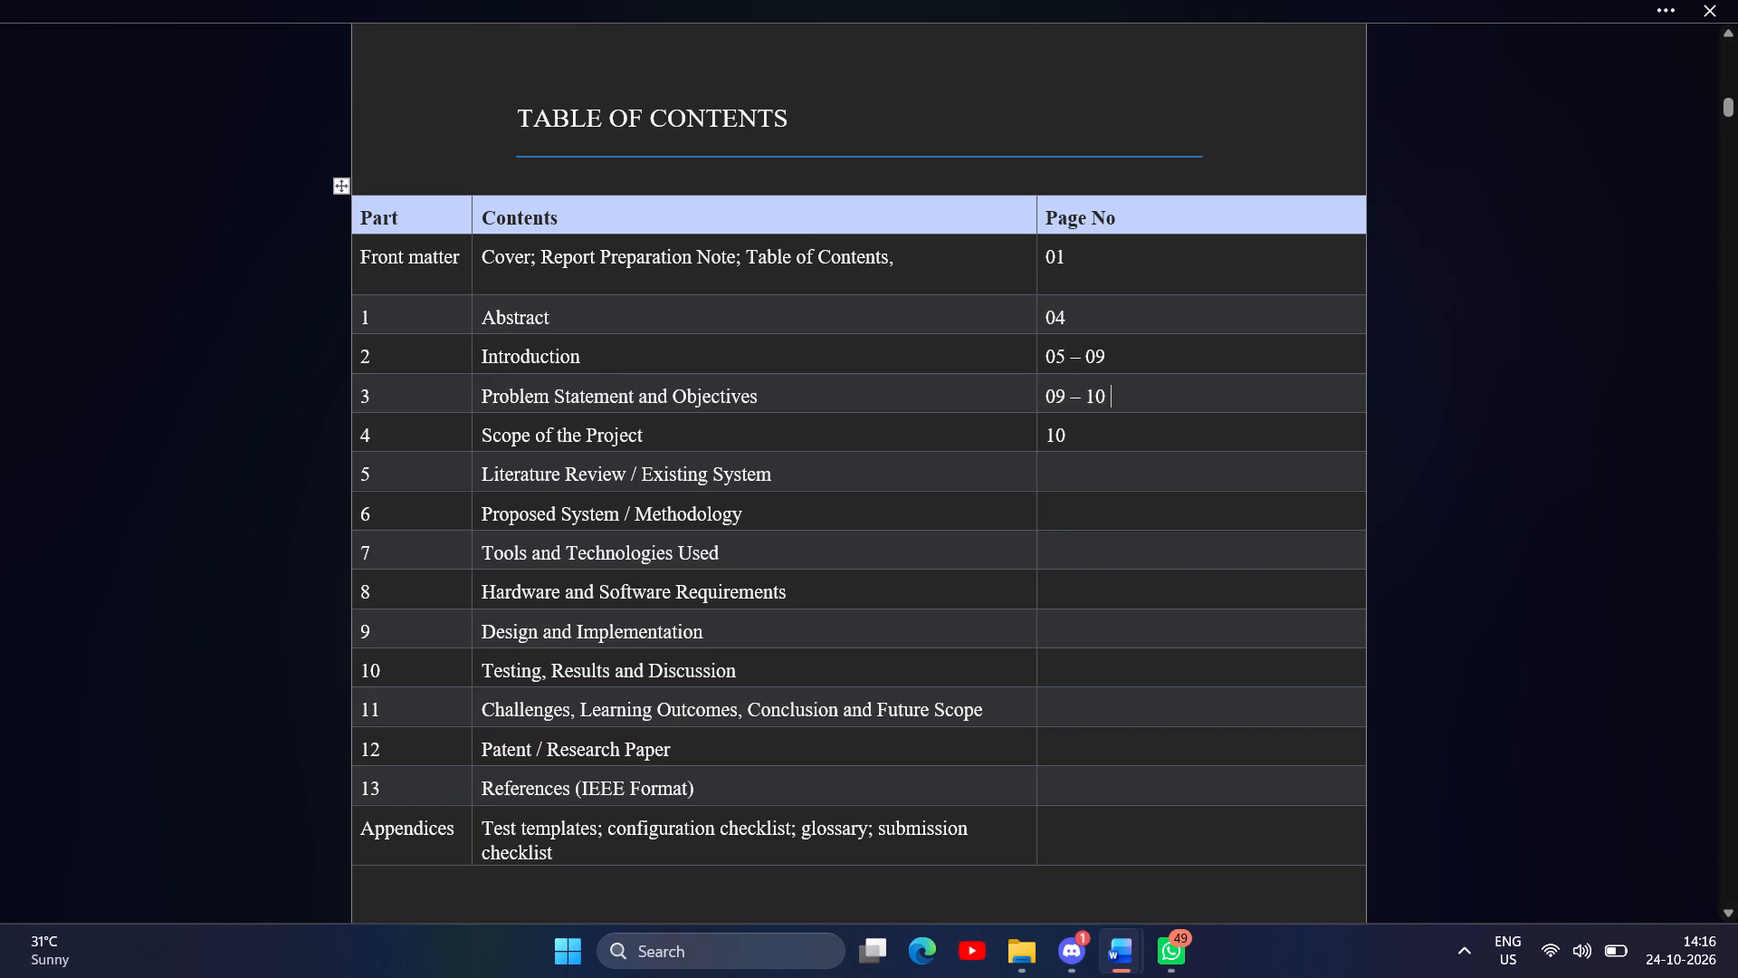
{"action": "key", "text": "BackSpace"}
{"action": "key", "text": "BackSpace"}
{"action": "key", "text": "BackSpace"}
{"action": "key", "text": "BackSpace"}
{"action": "key", "text": "BackSpace"}
{"action": "left_click", "coordinate": [1140, 352]}
{"action": "key", "text": "BackSpace"}
{"action": "key", "text": "BackSpace"}
{"action": "key", "text": "BackSpace"}
{"action": "key", "text": "BackSpace"}
Enter page number 10 for the Literature Review / Existing System row.
{"action": "left_click", "coordinate": [1067, 484]}
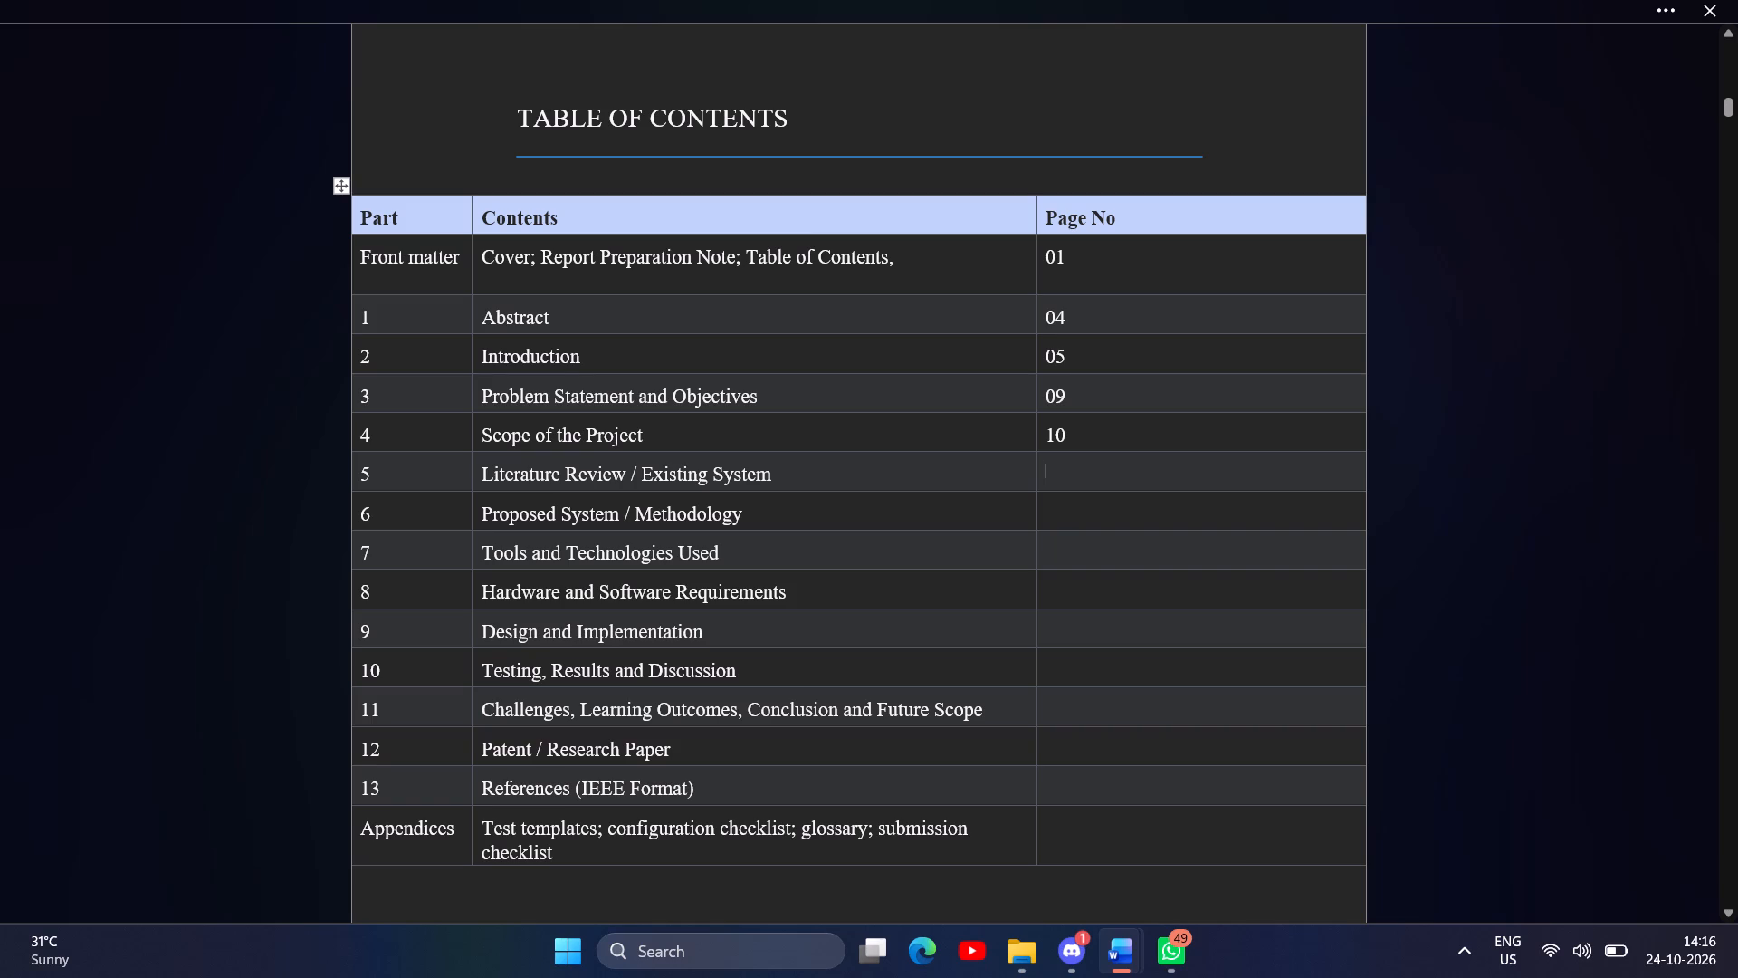
{"action": "type", "text": "10"}
Change the page number of the Literature Review / Existing System row to 11.
{"action": "scroll", "coordinate": [1087, 516], "scroll_direction": "down", "scroll_amount": 3}
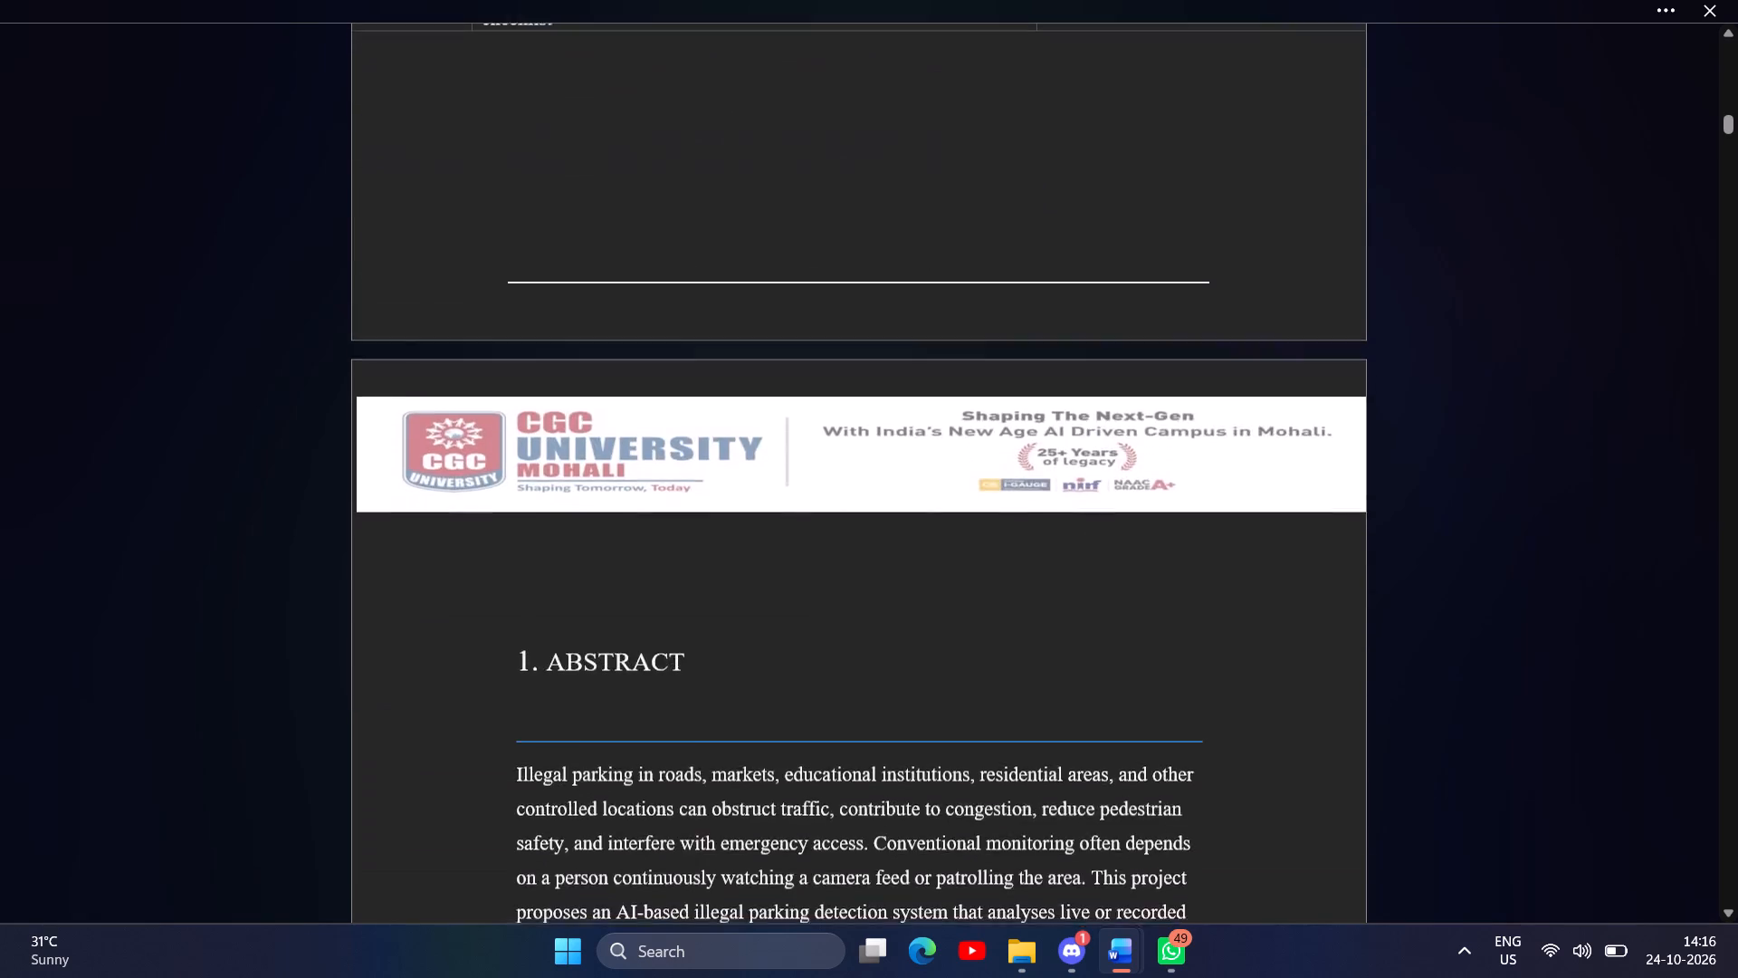
{"action": "scroll", "coordinate": [1087, 516], "scroll_direction": "down", "scroll_amount": 2}
{"action": "scroll", "coordinate": [1087, 516], "scroll_direction": "up", "scroll_amount": 4}
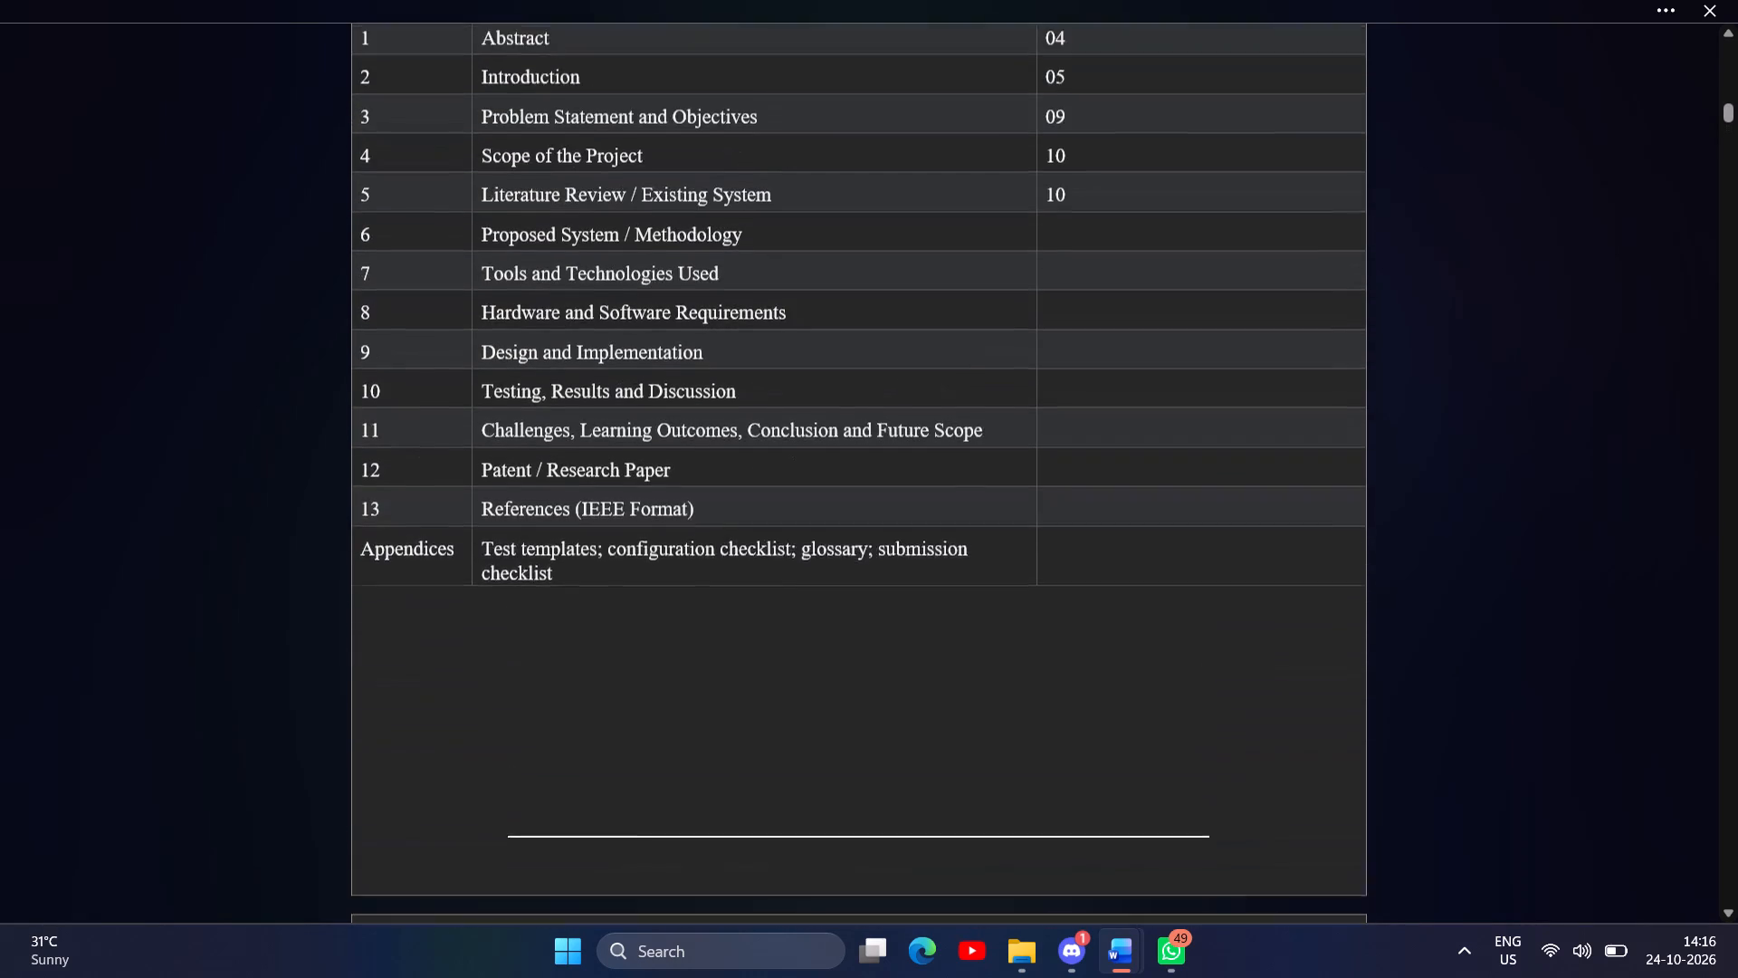
{"action": "scroll", "coordinate": [1087, 516], "scroll_direction": "up", "scroll_amount": 1}
{"action": "left_click", "coordinate": [1067, 346]}
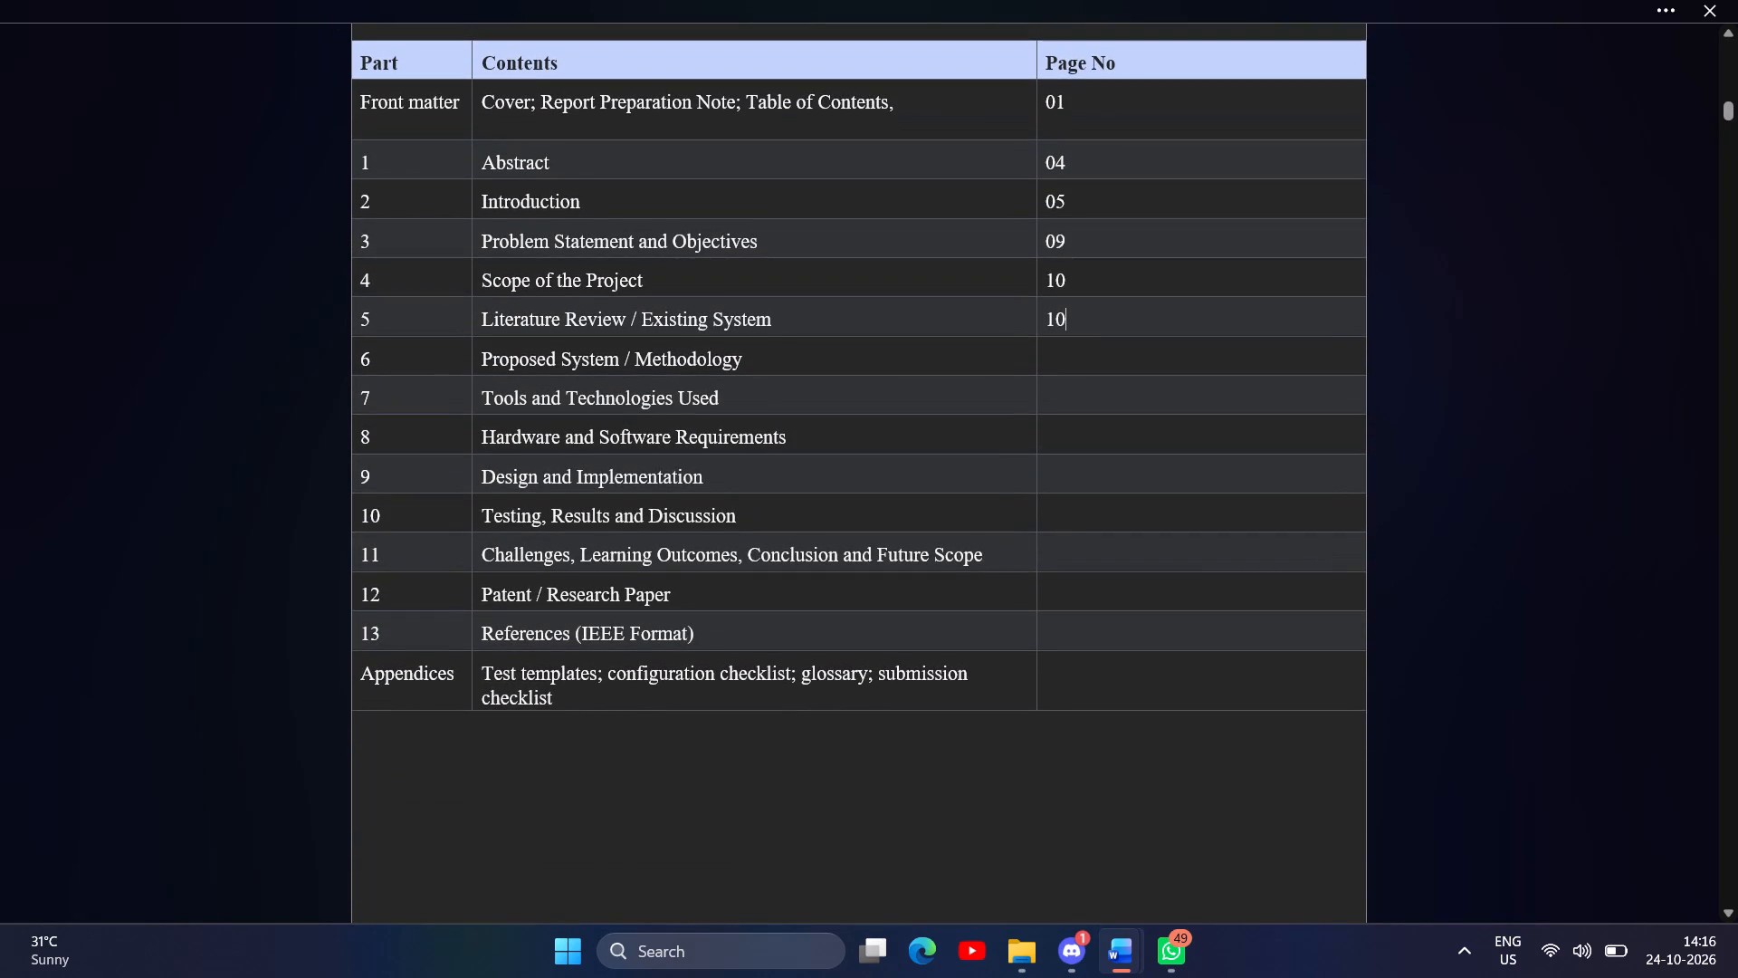
{"action": "left_click", "coordinate": [1067, 351]}
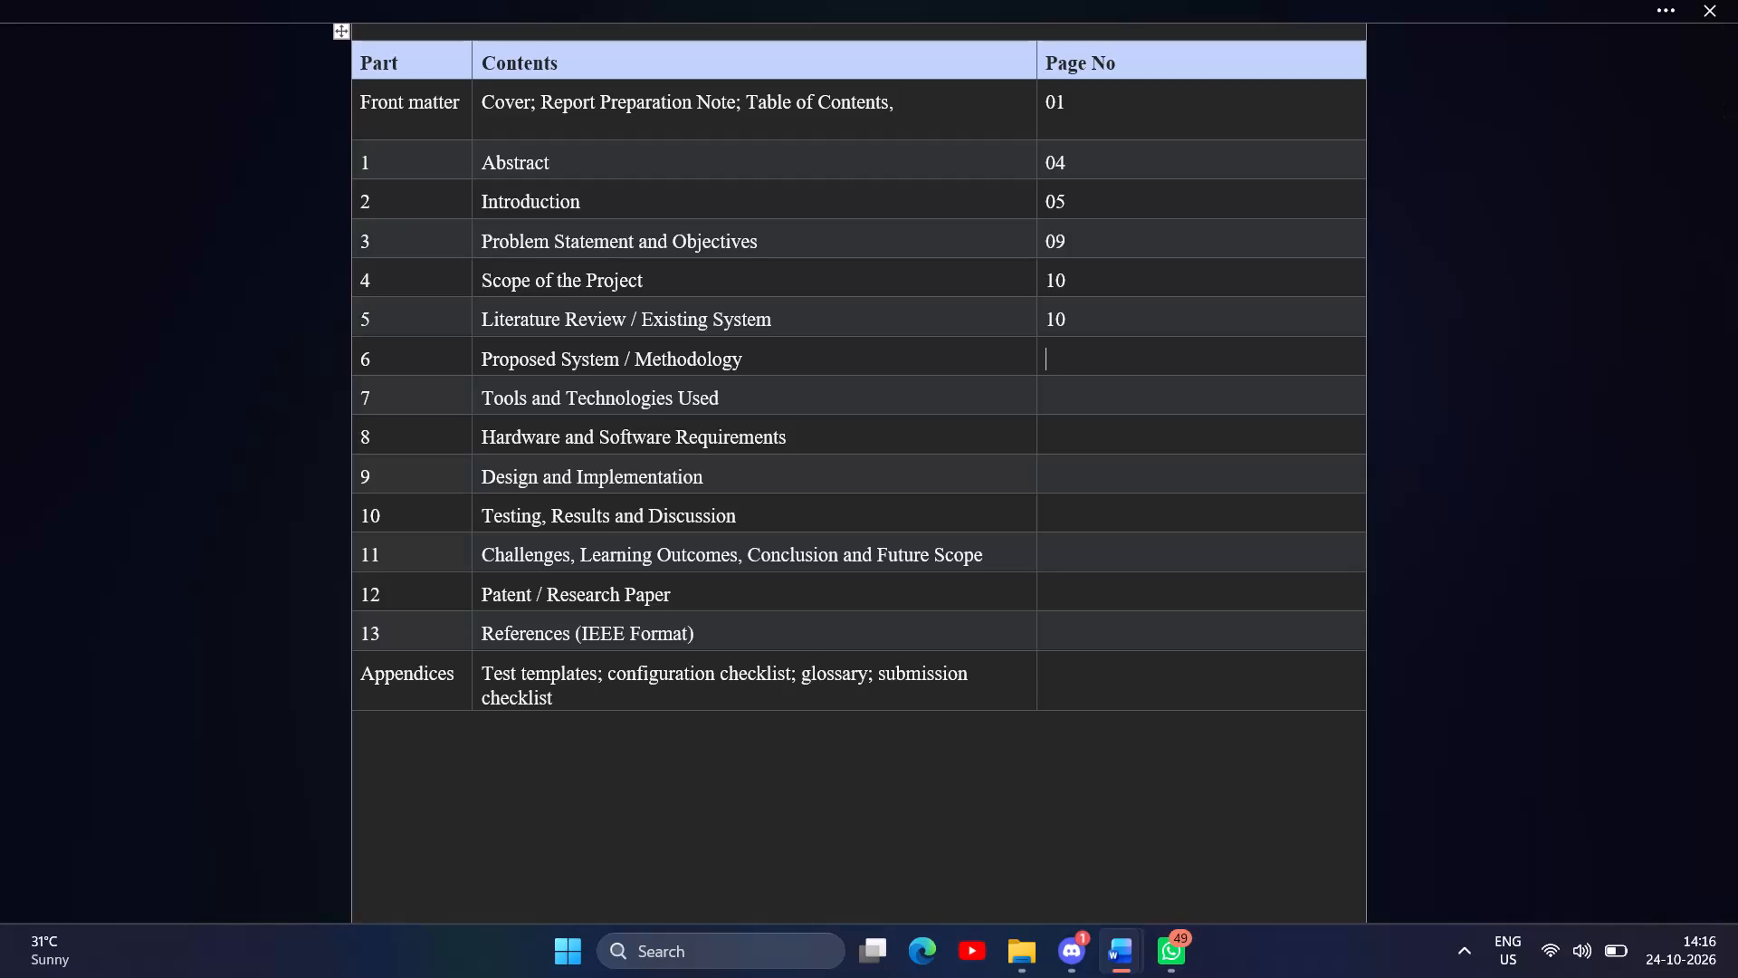
{"action": "left_click", "coordinate": [1084, 323]}
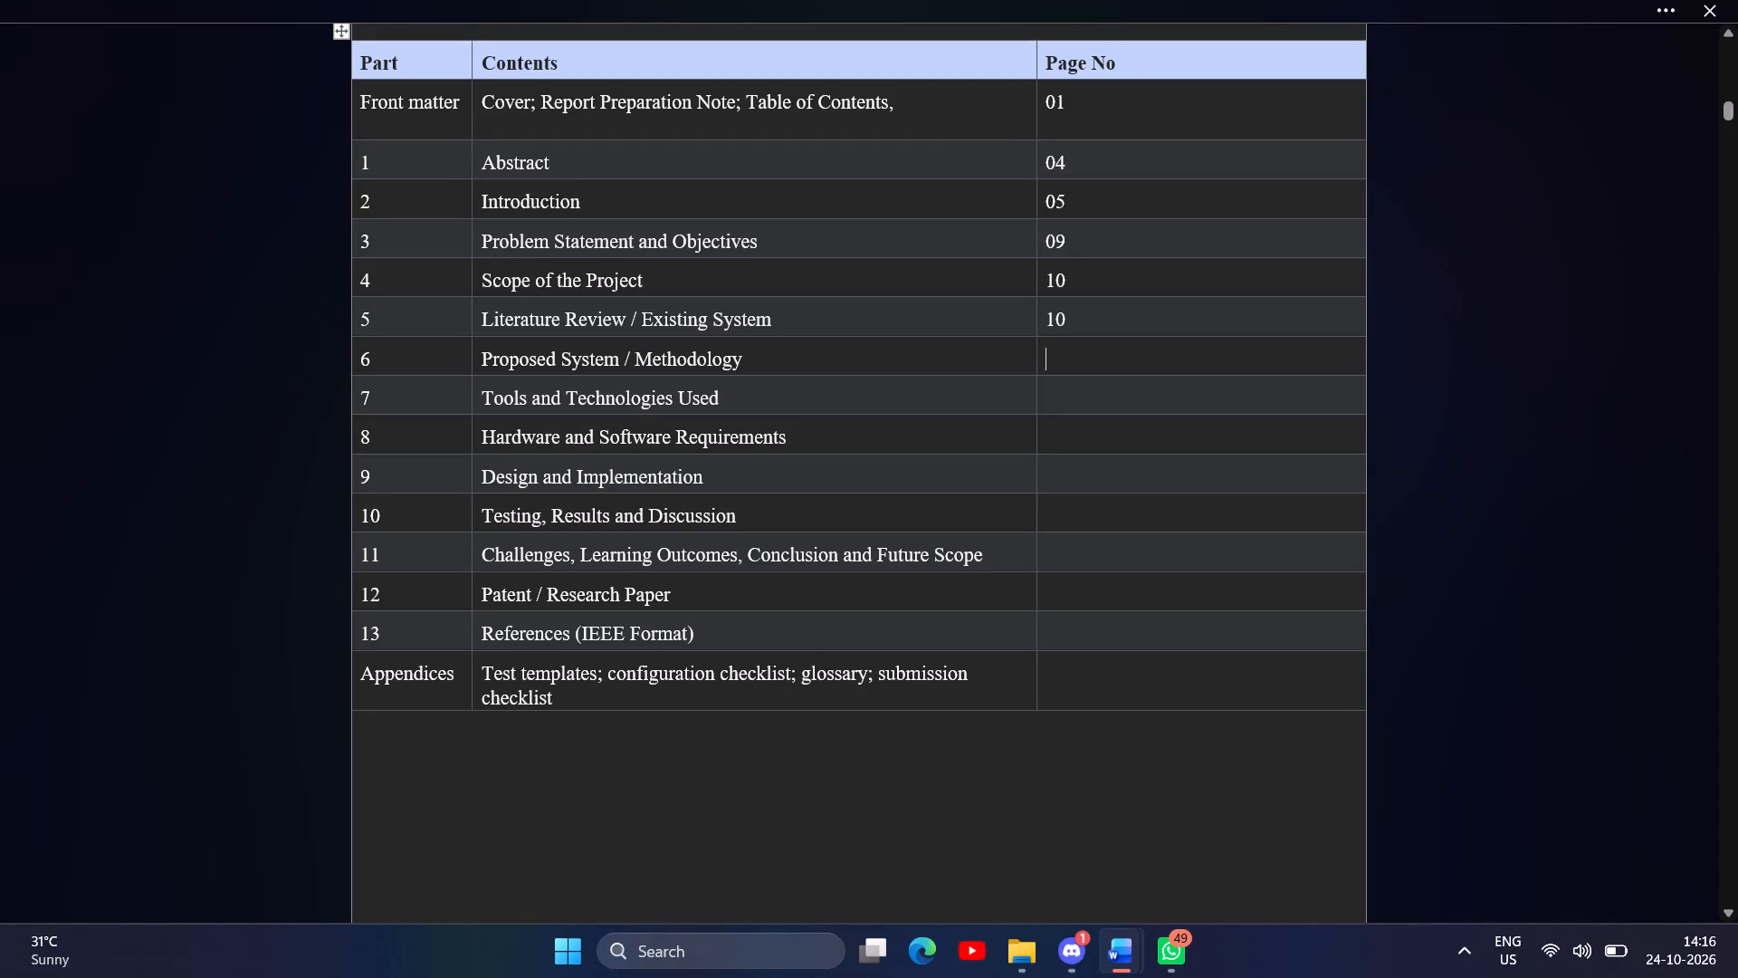
{"action": "key", "text": "BackSpace"}
{"action": "key", "text": "1"}
Enter page number 14 for the Proposed System / Methodology row.
{"action": "left_click", "coordinate": [1115, 369]}
{"action": "type", "text": "15"}
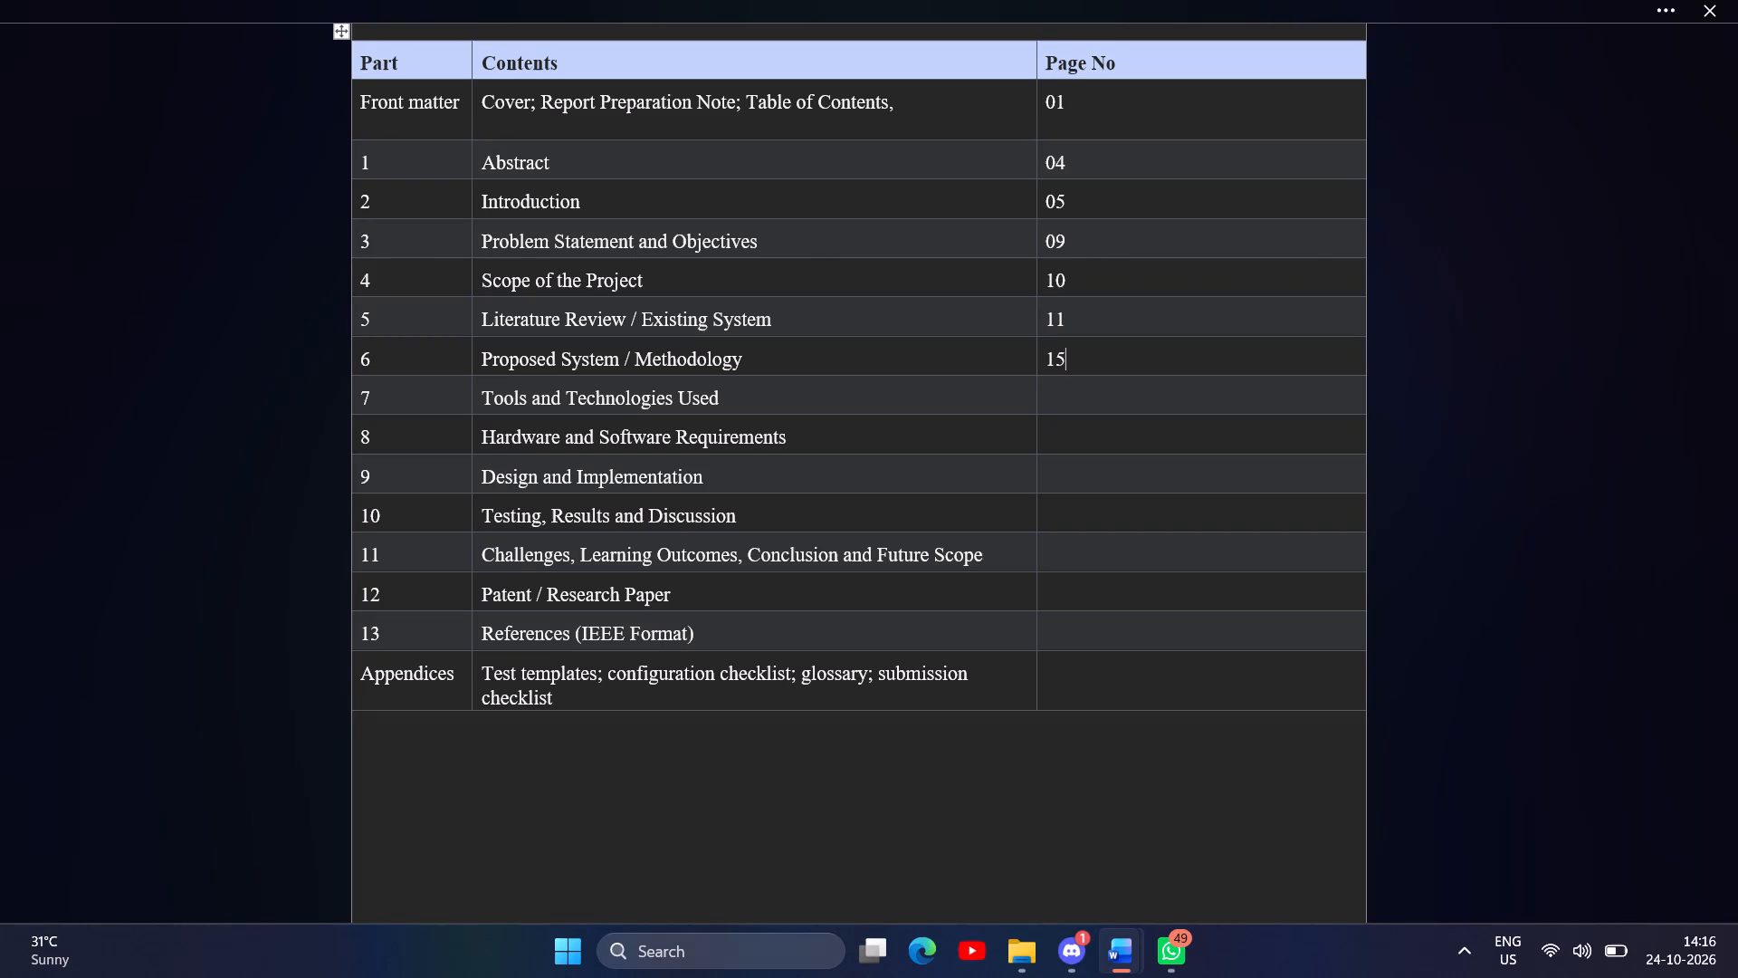
{"action": "key", "text": "BackSpace"}
{"action": "key", "text": "4"}
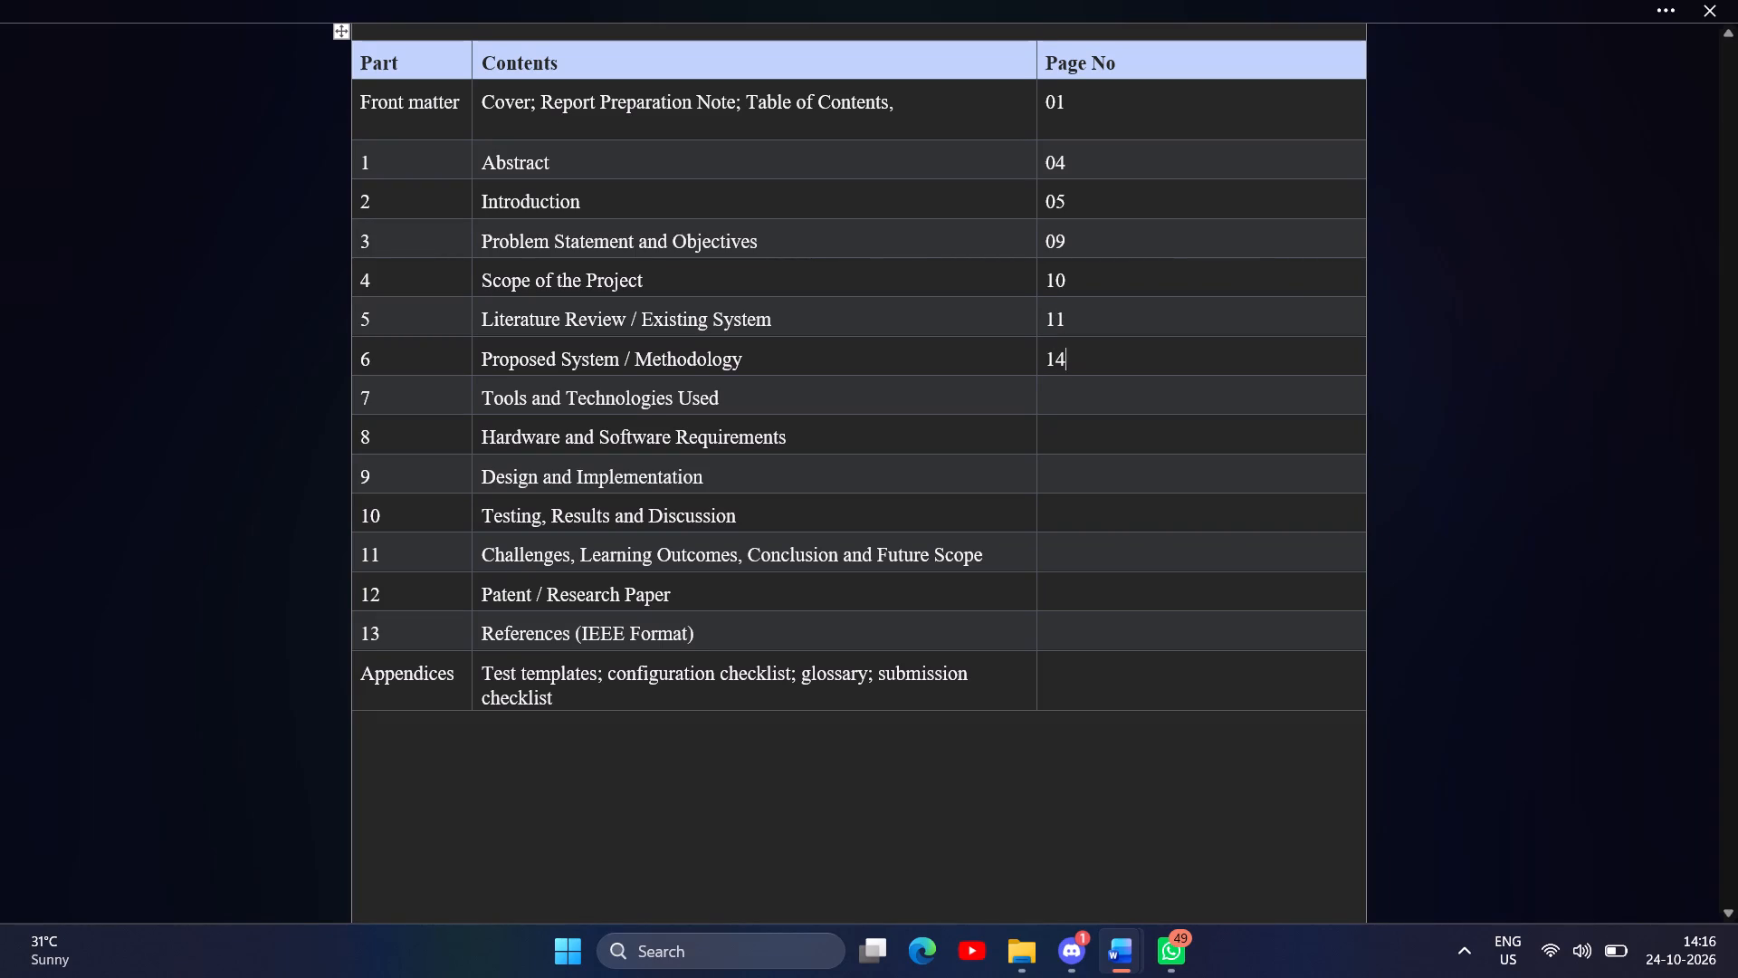
Enter page number 20 for Tools and Technologies Used and 21 for Hardware and Software Requirements in the contents table.
{"action": "left_click", "coordinate": [1123, 390]}
{"action": "type", "text": "20"}
{"action": "key", "text": "Left"}
{"action": "key", "text": "Right"}
{"action": "key", "text": "Down"}
{"action": "type", "text": "21"}
Enter page number 23 for Design and Implementation and 25 for Testing, Results and Discussion.
{"action": "left_click", "coordinate": [1127, 473]}
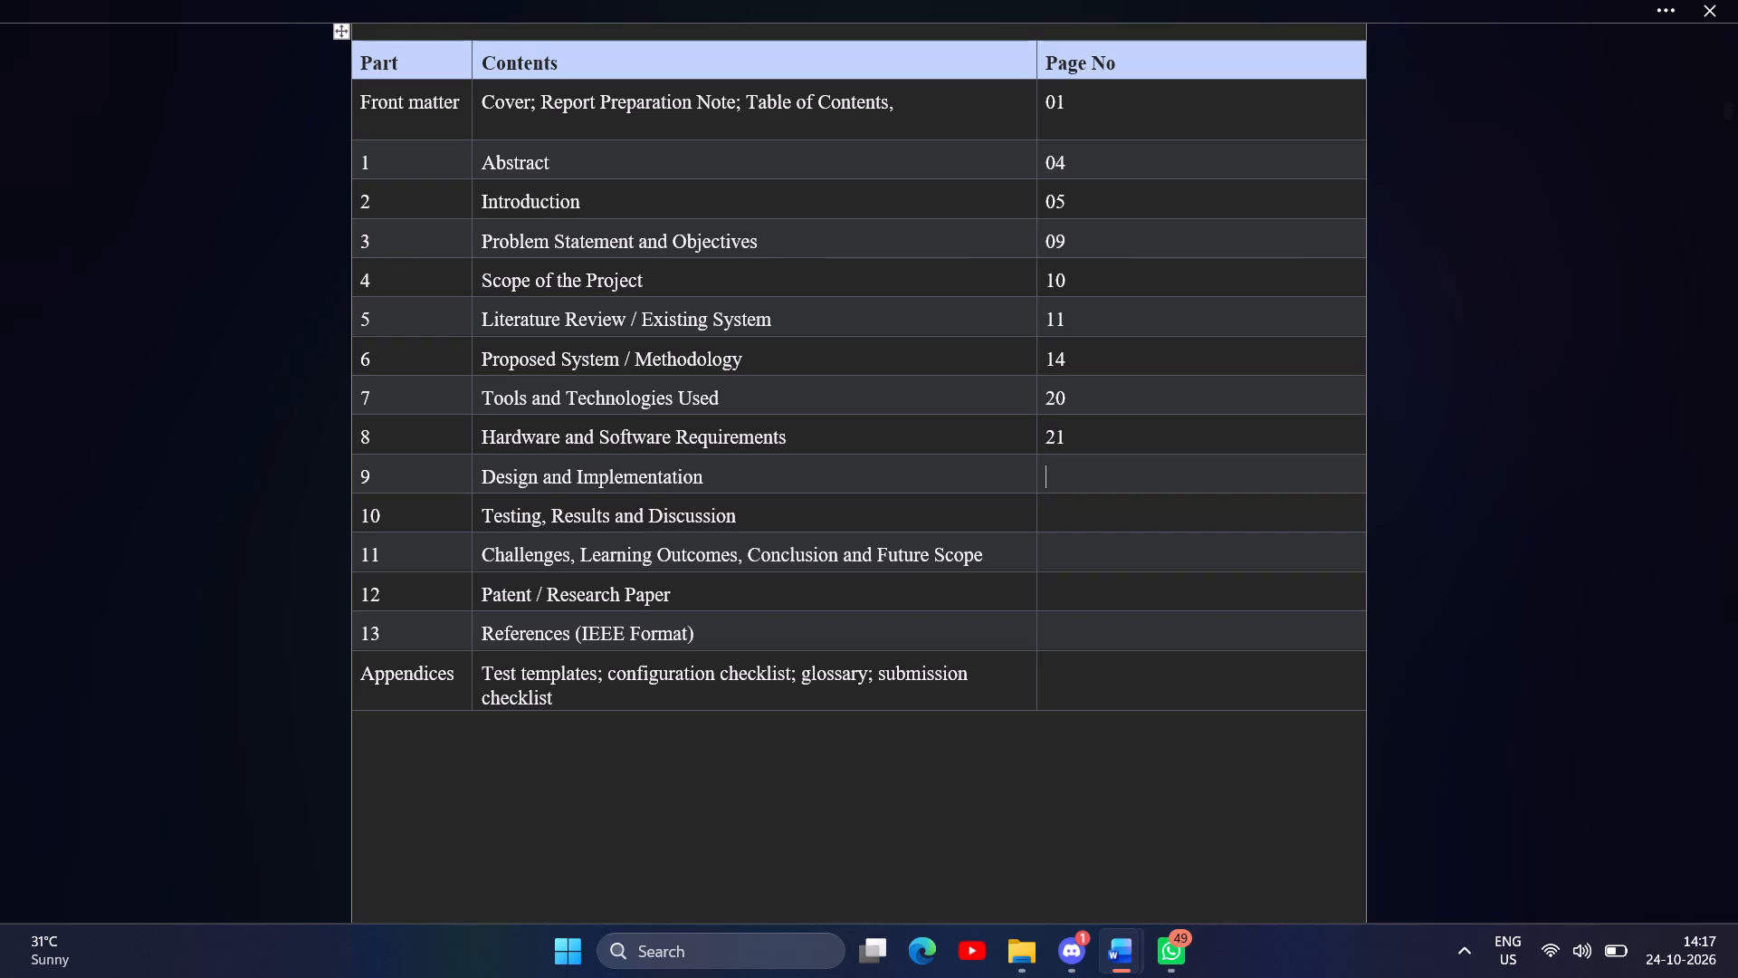
{"action": "type", "text": "23"}
{"action": "left_click", "coordinate": [1115, 509]}
{"action": "type", "text": "25"}
Enter page number 29 for Challenges, Learning Outcomes, Conclusion and Future Scope and 33 for Patent / Research Paper.
{"action": "left_click", "coordinate": [1135, 552]}
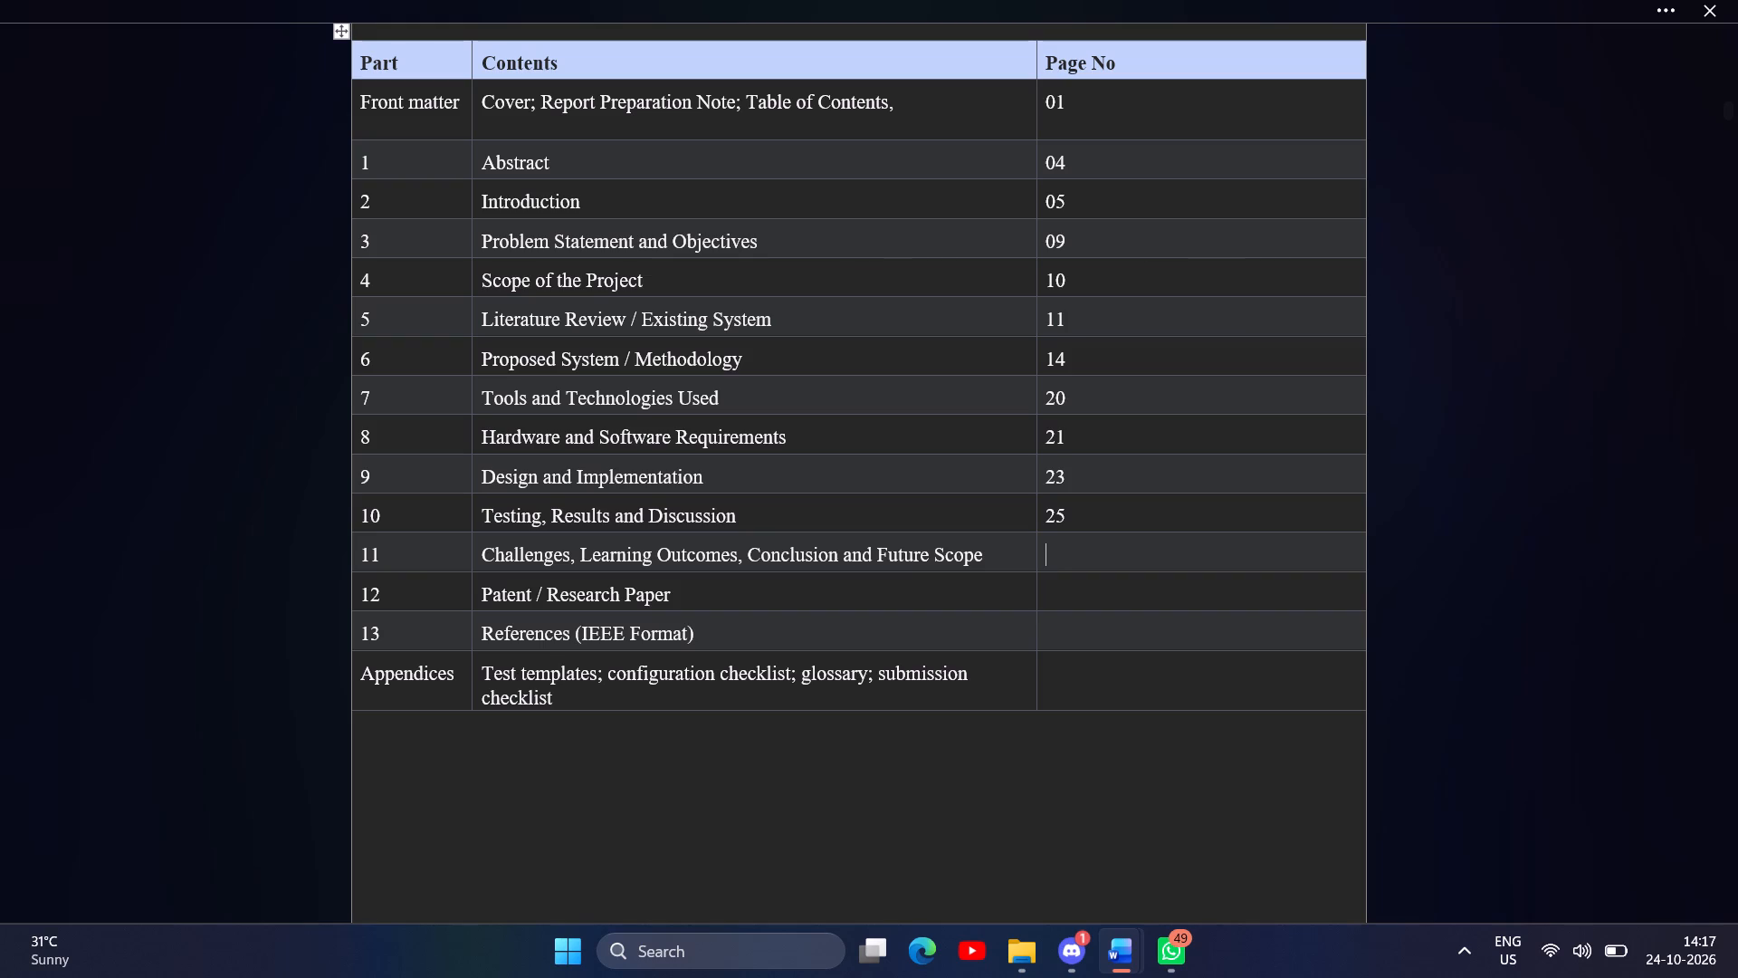
{"action": "type", "text": "29"}
{"action": "left_click", "coordinate": [1168, 586]}
{"action": "key", "text": "Down"}
{"action": "key", "text": "Up"}
{"action": "type", "text": "33"}
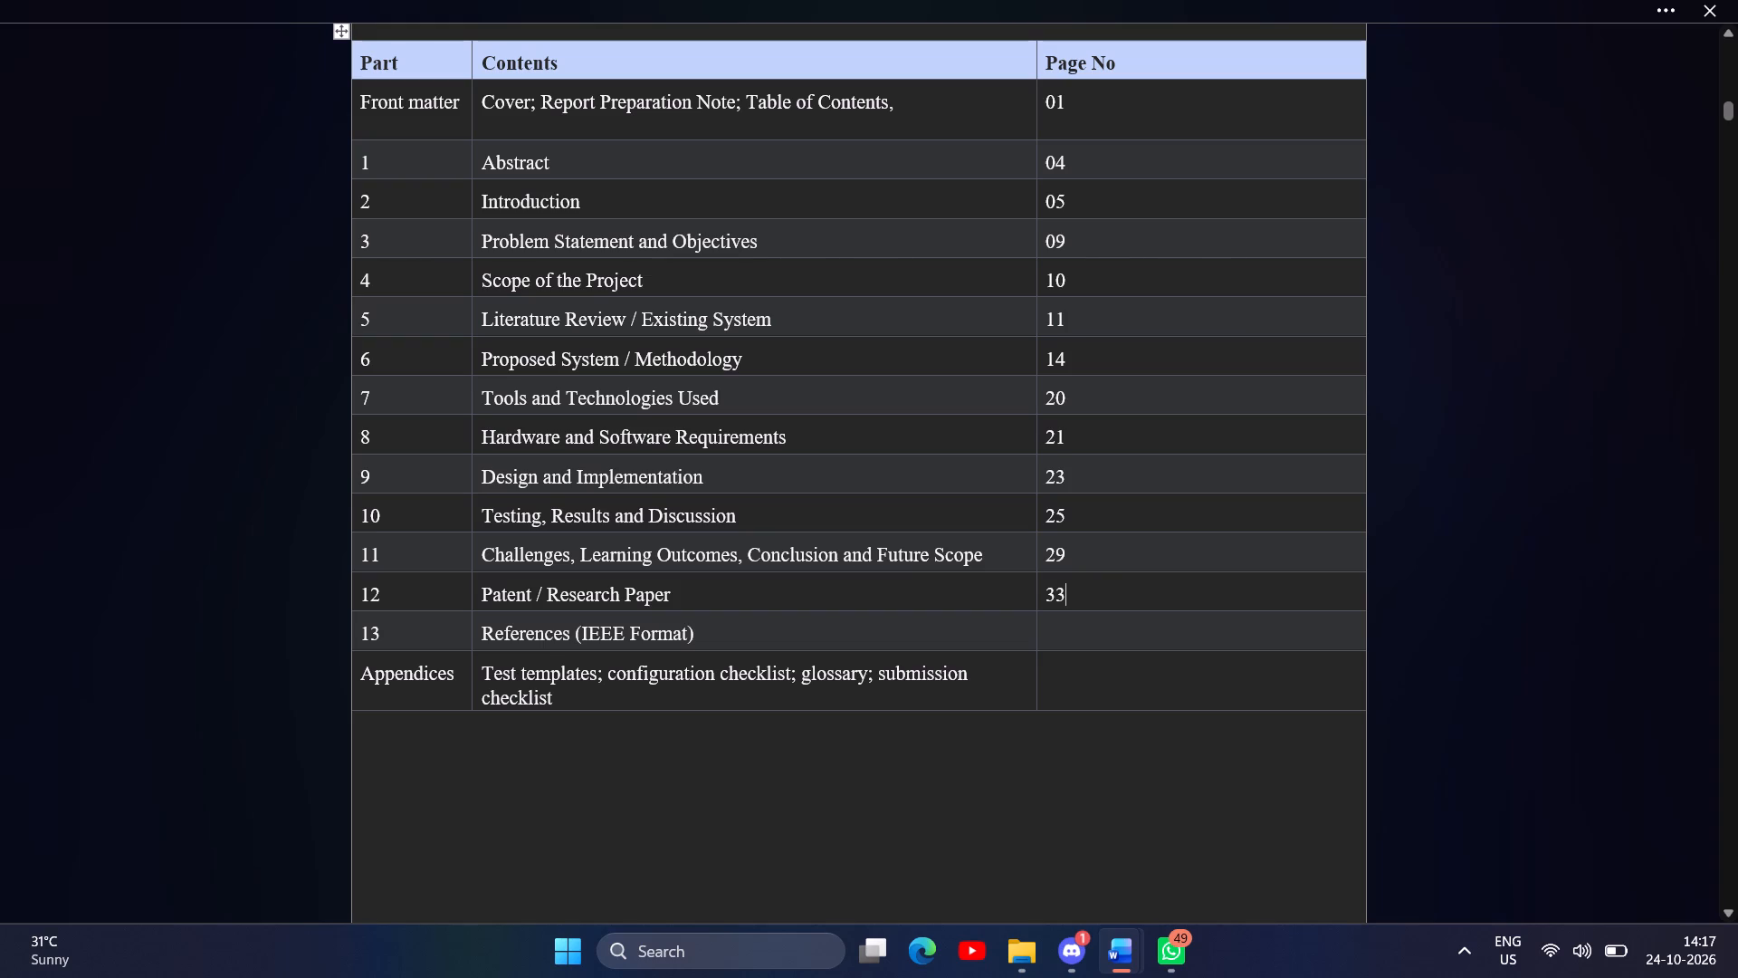
Enter page number 36 for References (IEEE Format) and 38 for the Appendices row.
{"action": "left_click", "coordinate": [1068, 616]}
{"action": "left_click", "coordinate": [1068, 630]}
{"action": "type", "text": "36"}
{"action": "key", "text": "Down"}
{"action": "type", "text": "38"}
Look through the report's body sections and check the font size of the "8. Hardware and Software Requirements" heading.
{"action": "scroll", "coordinate": [1091, 695], "scroll_direction": "down", "scroll_amount": 8}
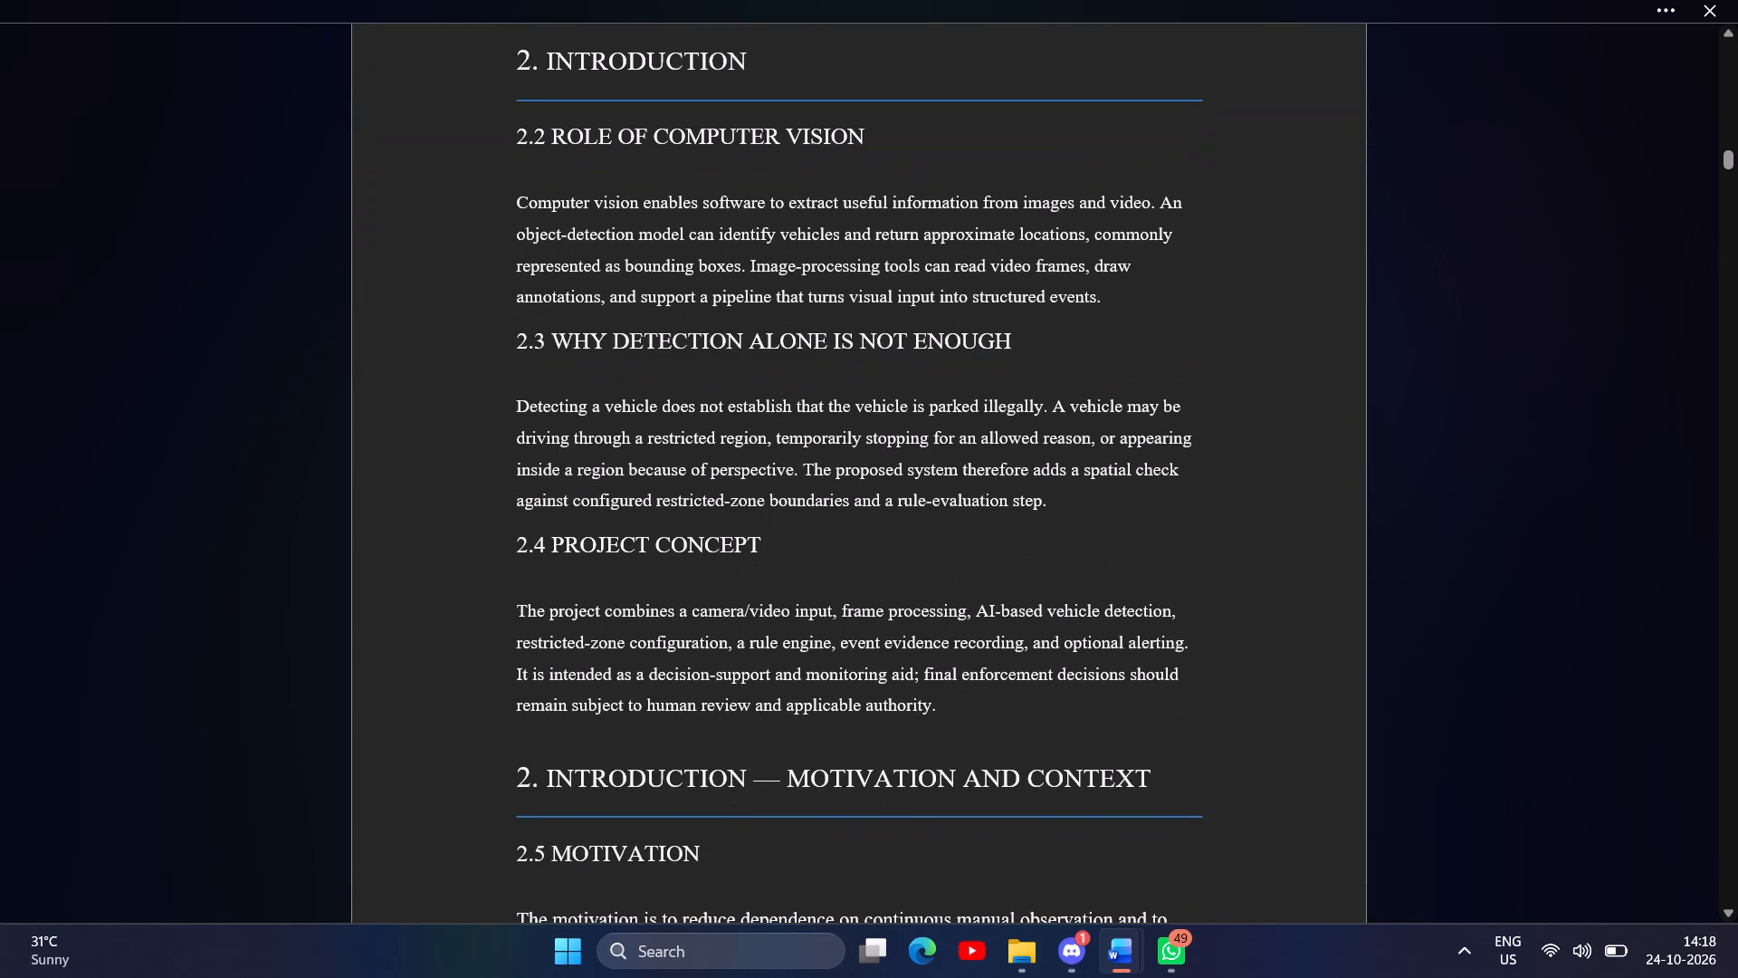
{"action": "scroll", "coordinate": [1091, 695], "scroll_direction": "down", "scroll_amount": 4}
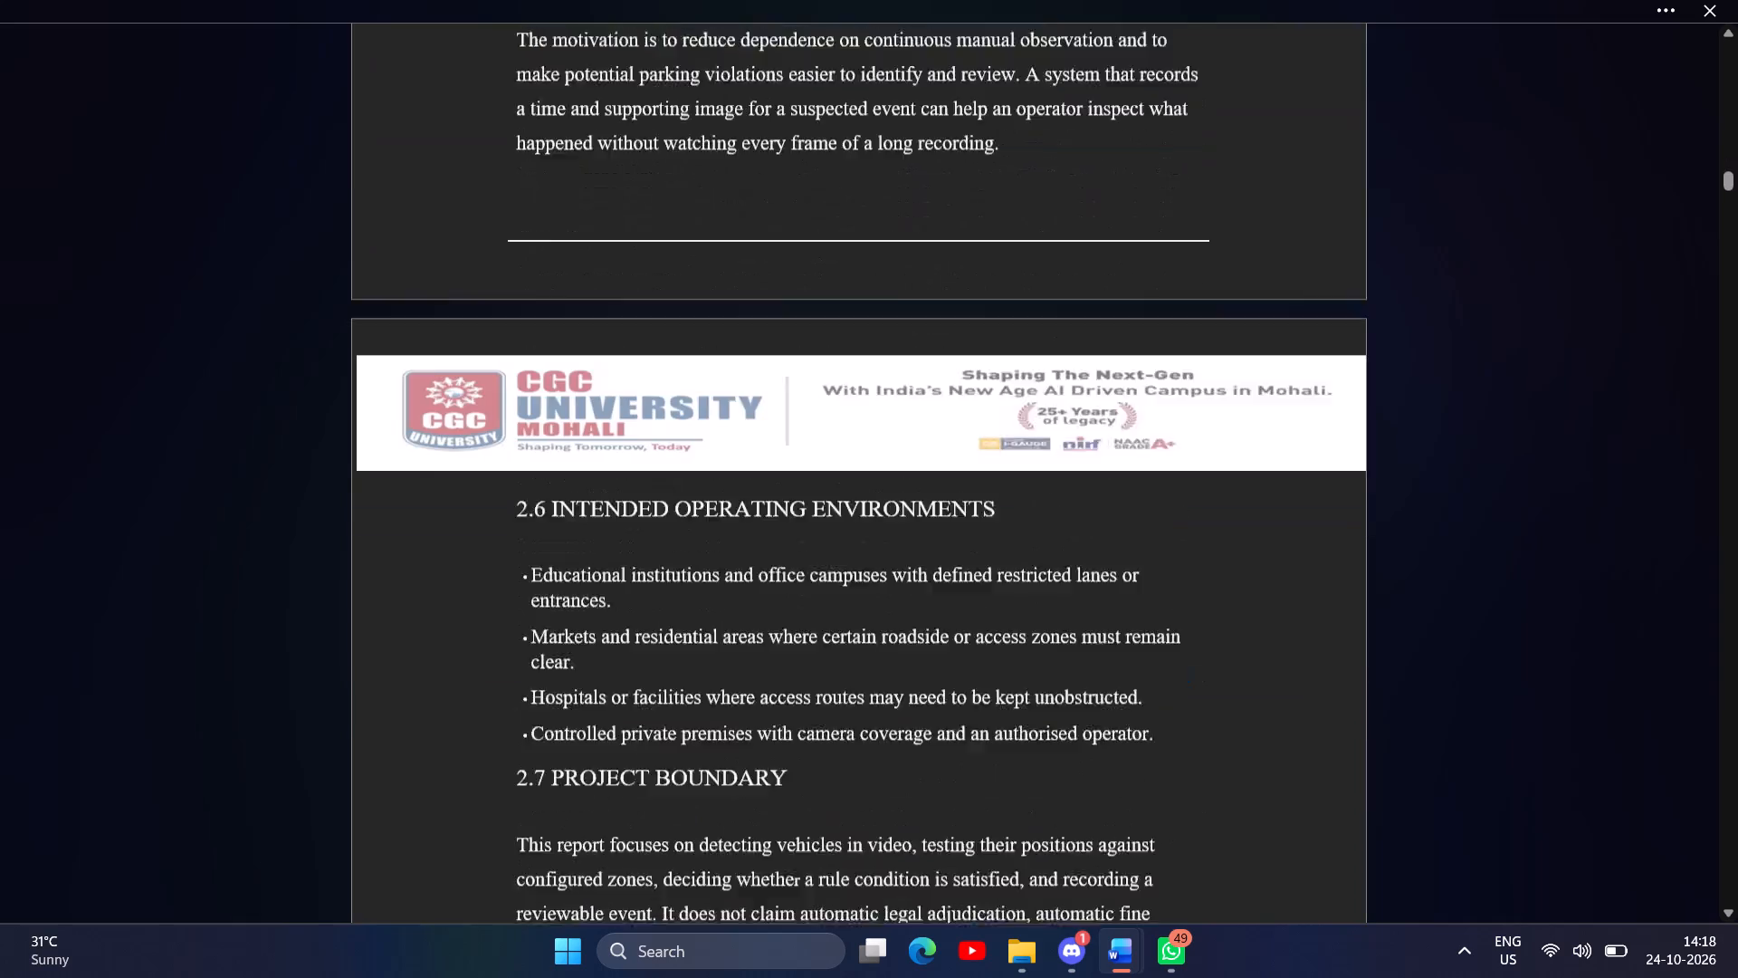
{"action": "scroll", "coordinate": [1091, 695], "scroll_direction": "down", "scroll_amount": 18}
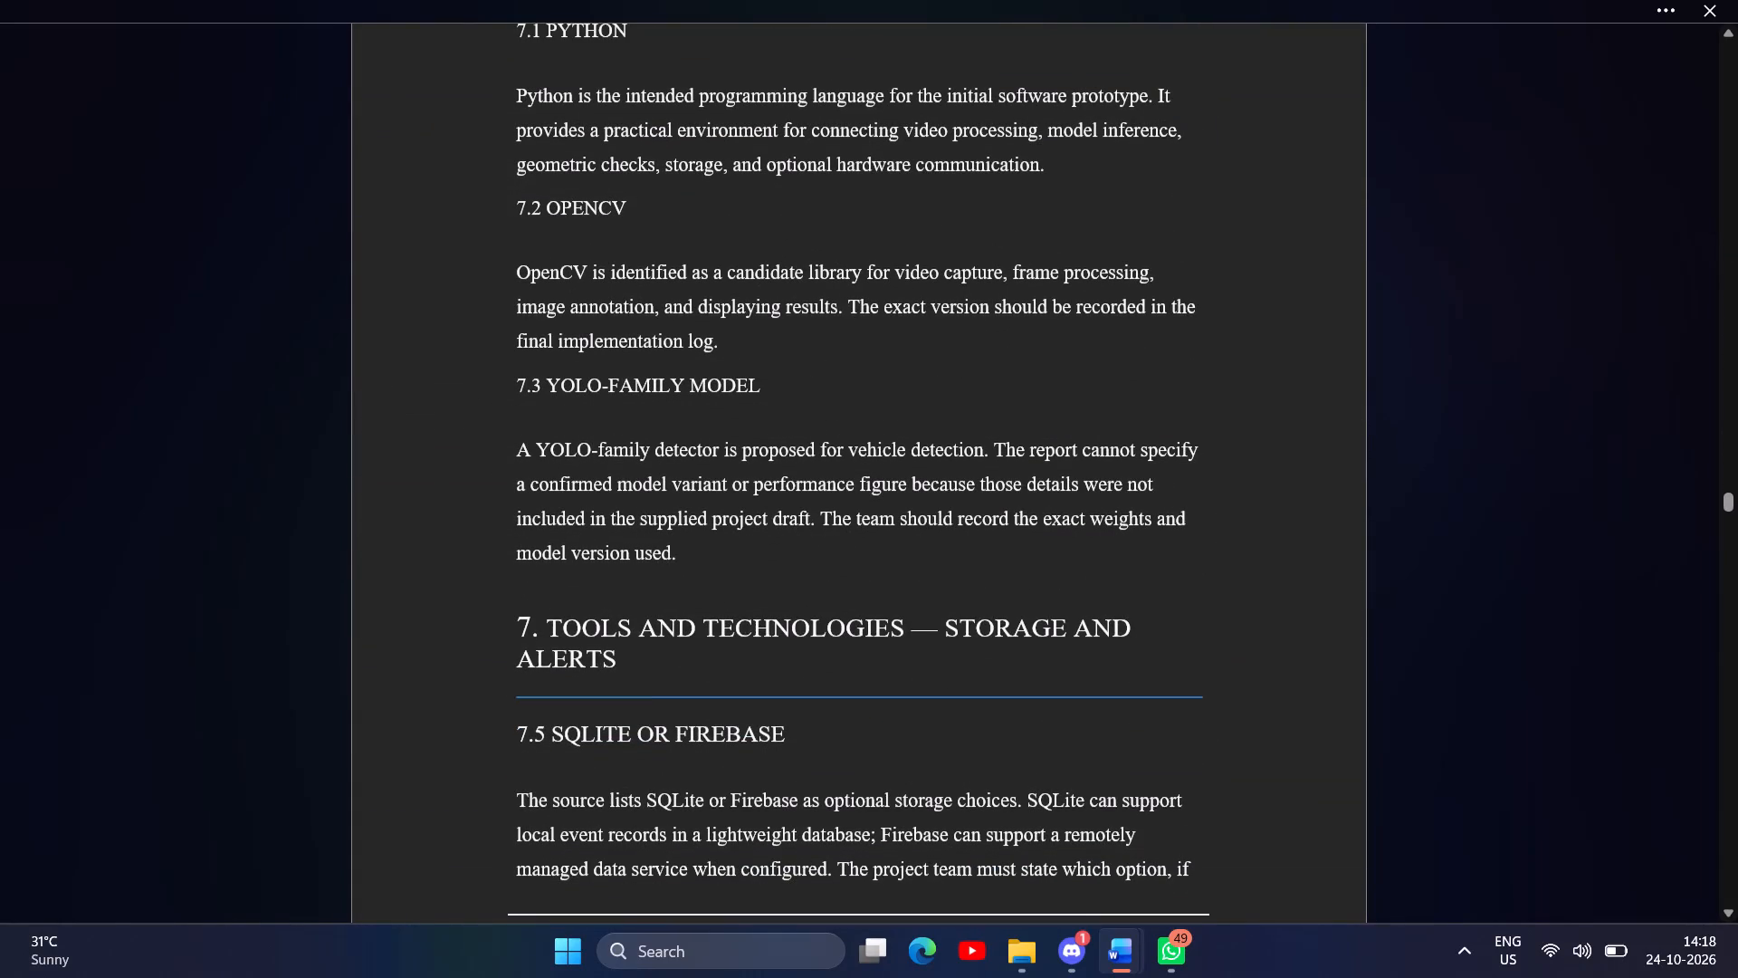
{"action": "scroll", "coordinate": [1091, 695], "scroll_direction": "down", "scroll_amount": 7}
{"action": "scroll", "coordinate": [1091, 695], "scroll_direction": "up", "scroll_amount": 6}
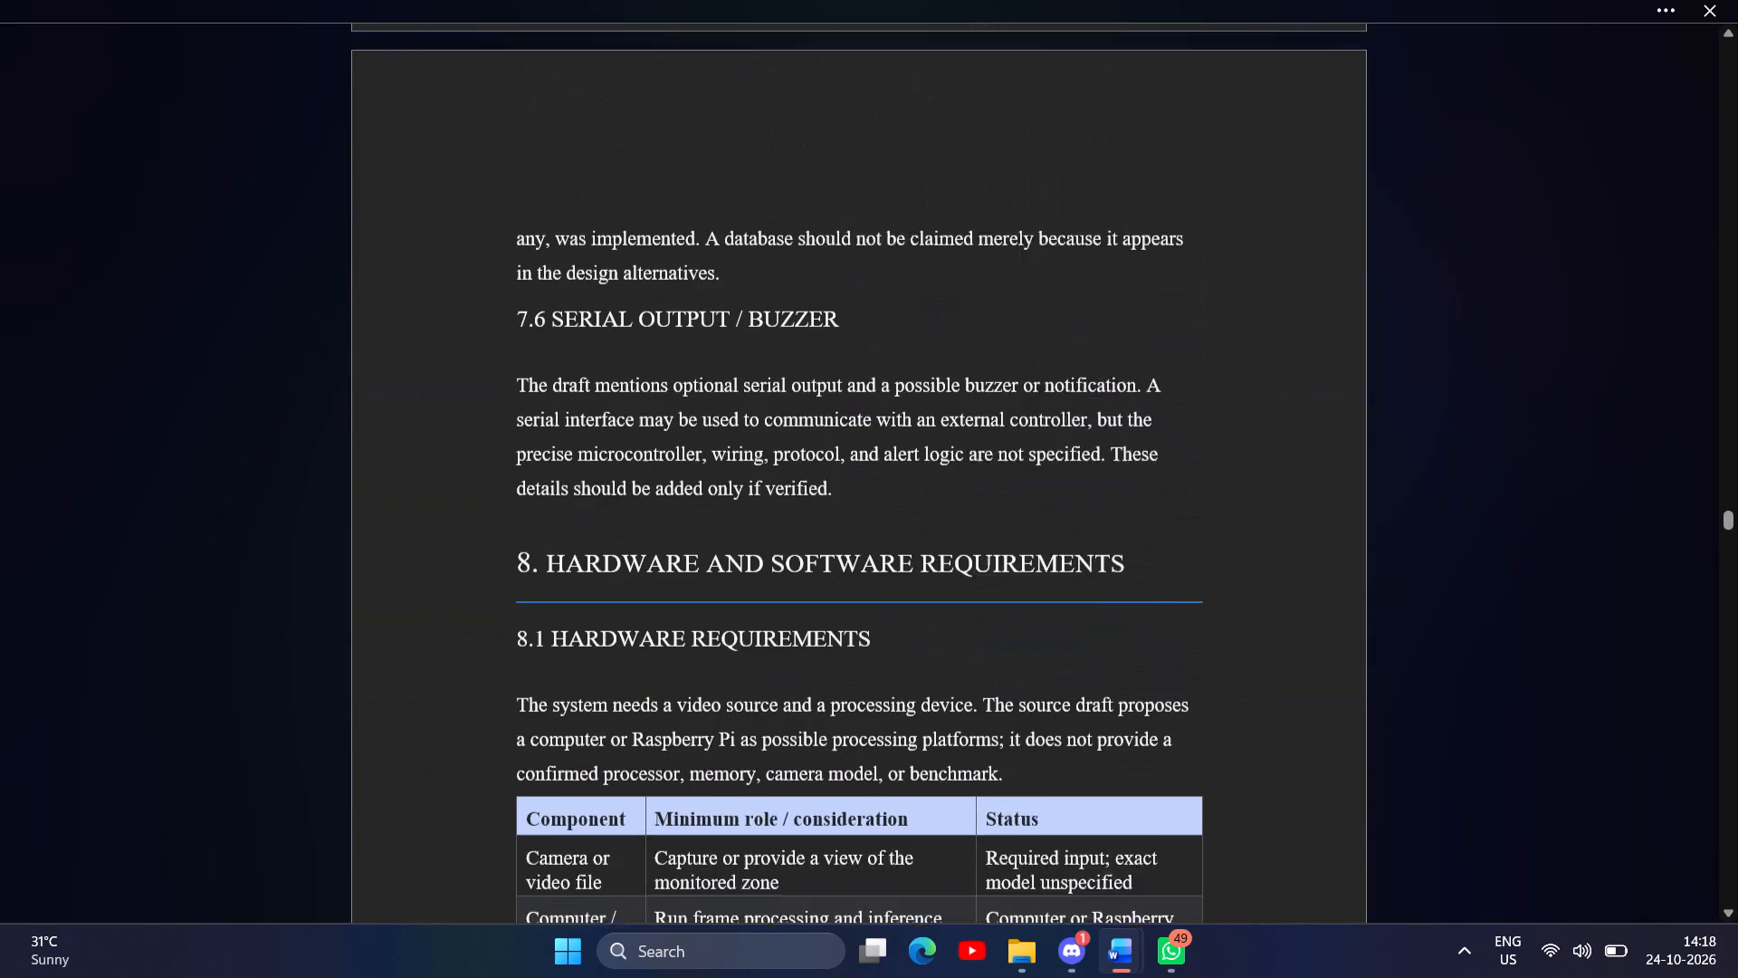
{"action": "left_click_drag", "start_coordinate": [1130, 607], "coordinate": [569, 631]}
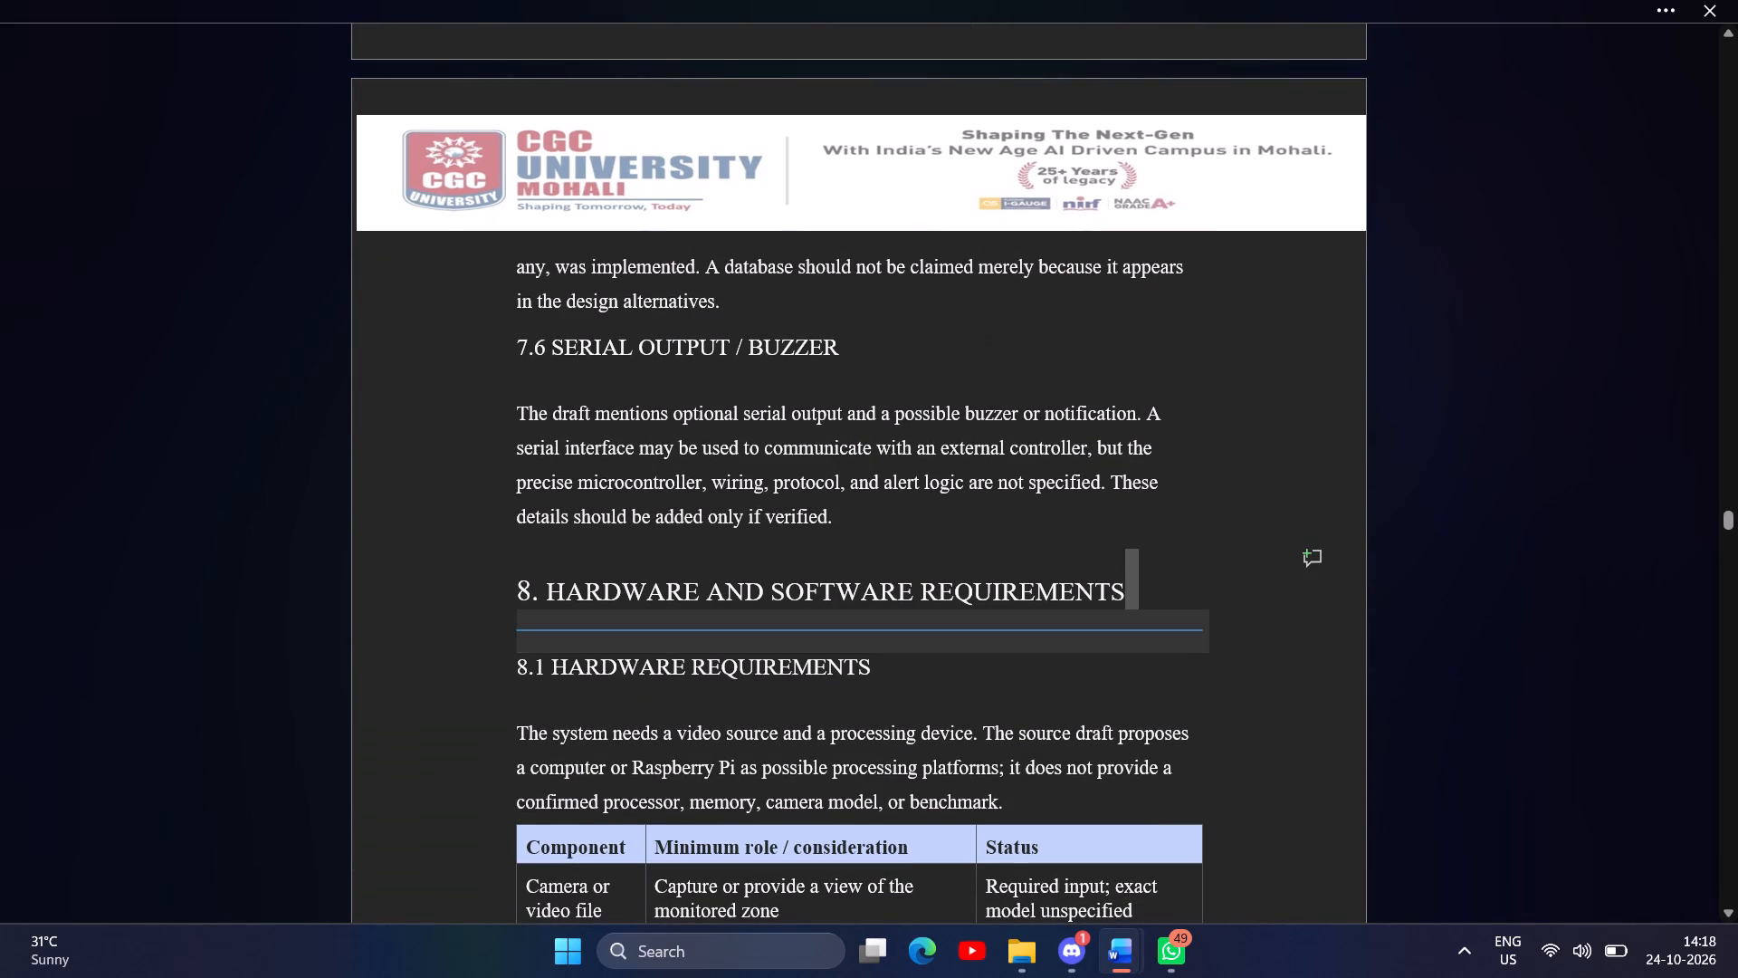
{"action": "left_click_drag", "start_coordinate": [569, 631], "coordinate": [516, 591]}
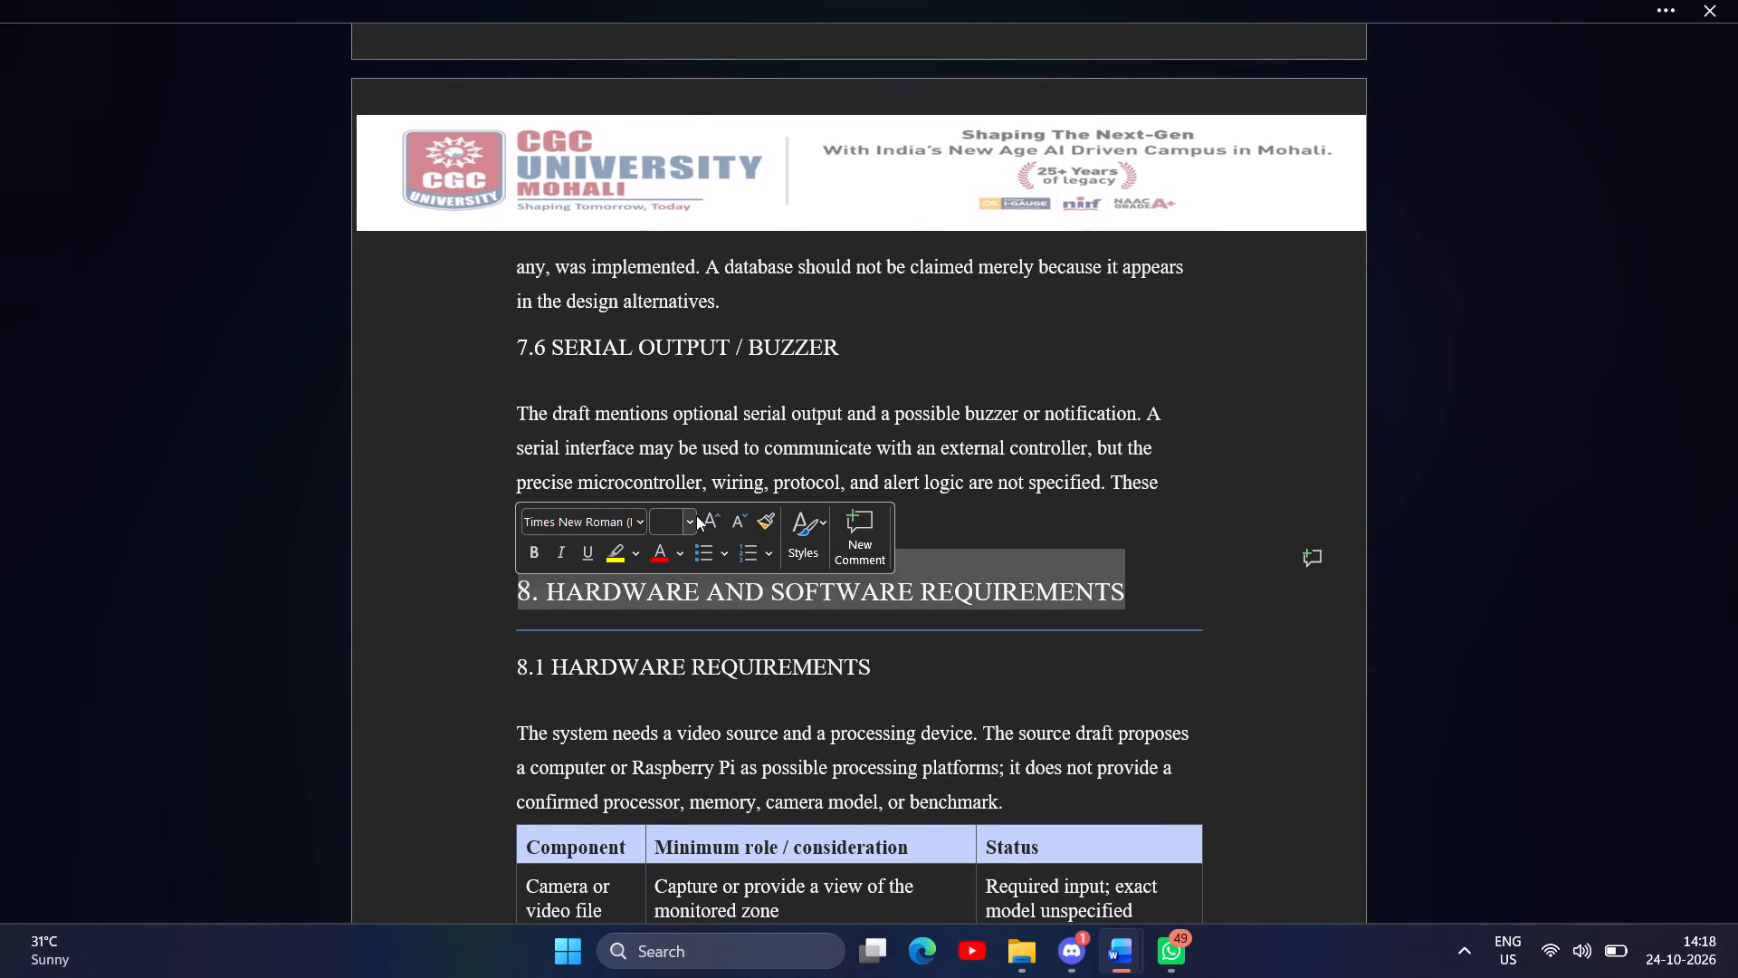
{"action": "left_click", "coordinate": [696, 515]}
{"action": "left_click", "coordinate": [696, 515]}
Close the edited report, saving its changes in the Downloads folder.
{"action": "left_click", "coordinate": [1692, 10]}
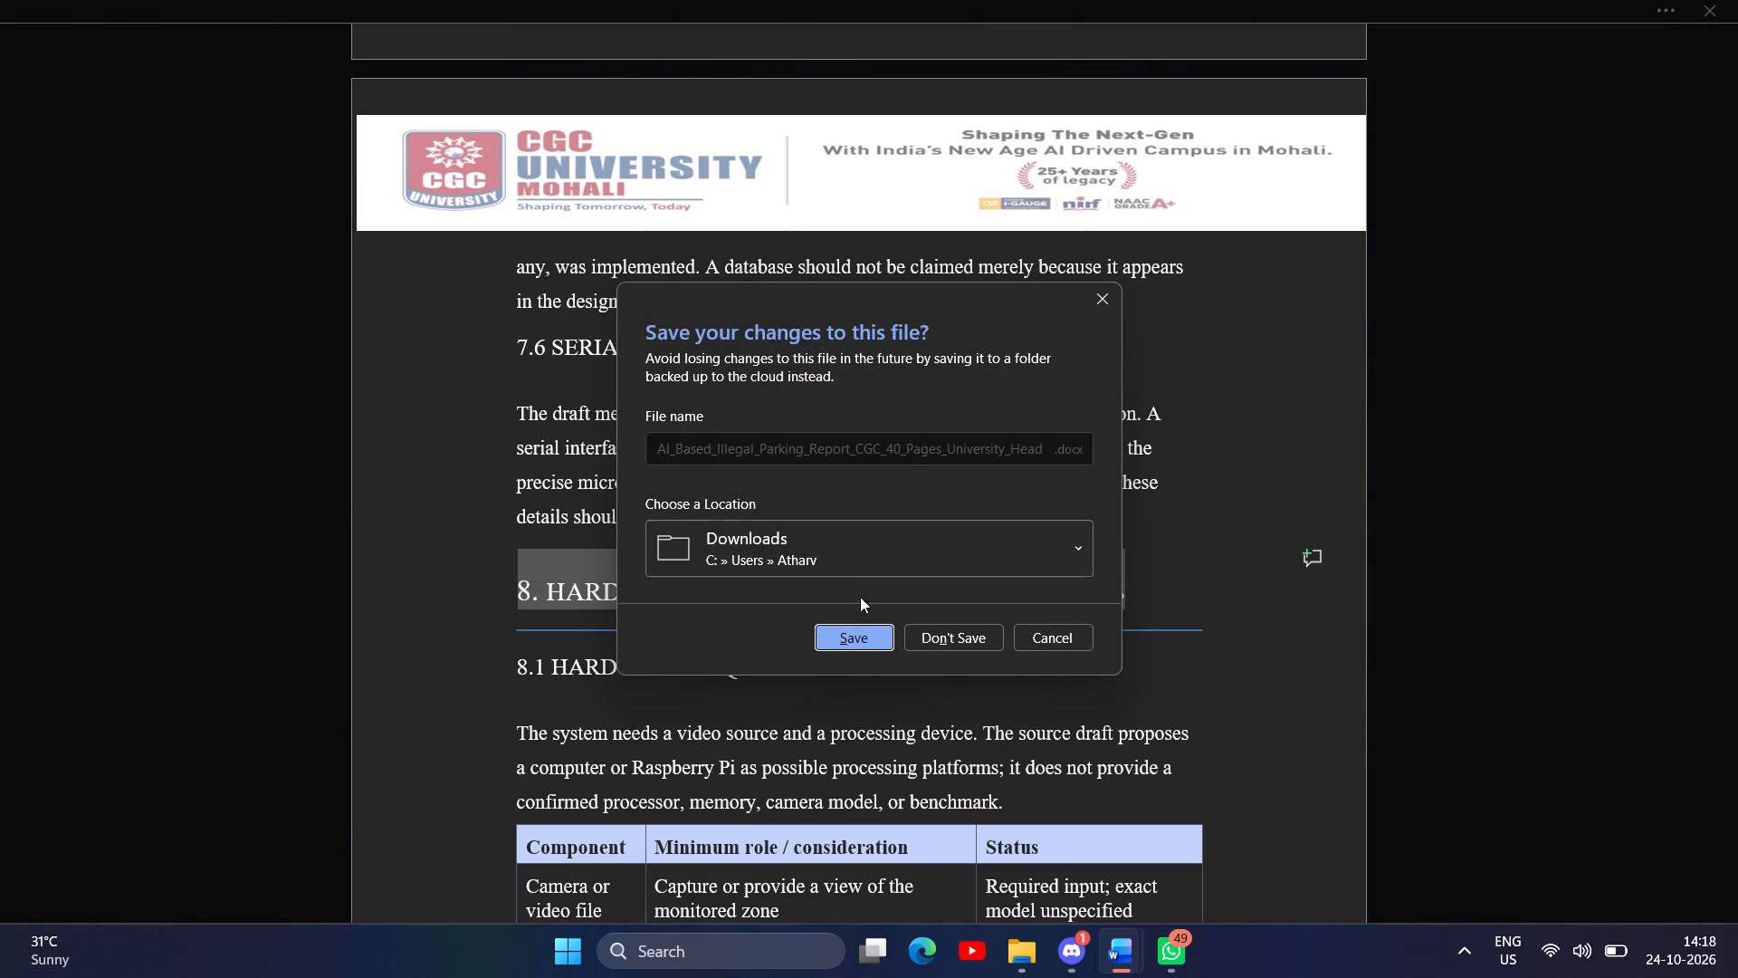
{"action": "left_click", "coordinate": [840, 638]}
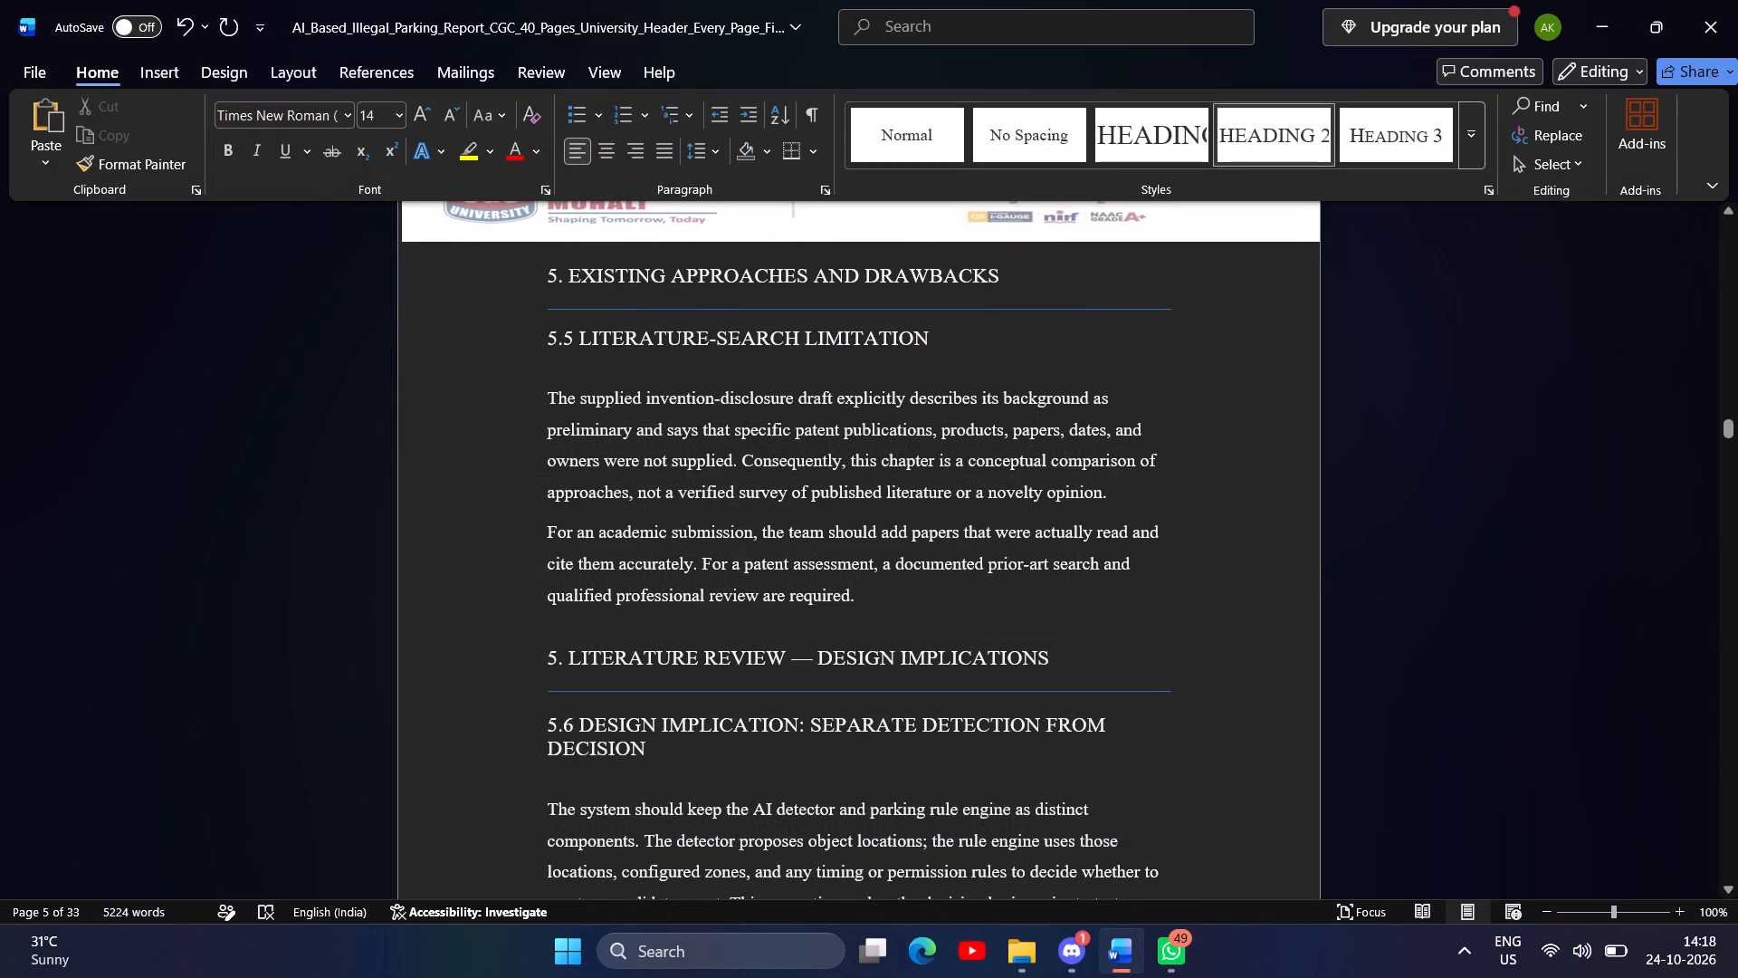
Look through the other open copy of the report, from its literature and methodology sections back to its table of contents.
{"action": "scroll", "coordinate": [1020, 507], "scroll_direction": "down", "scroll_amount": 10}
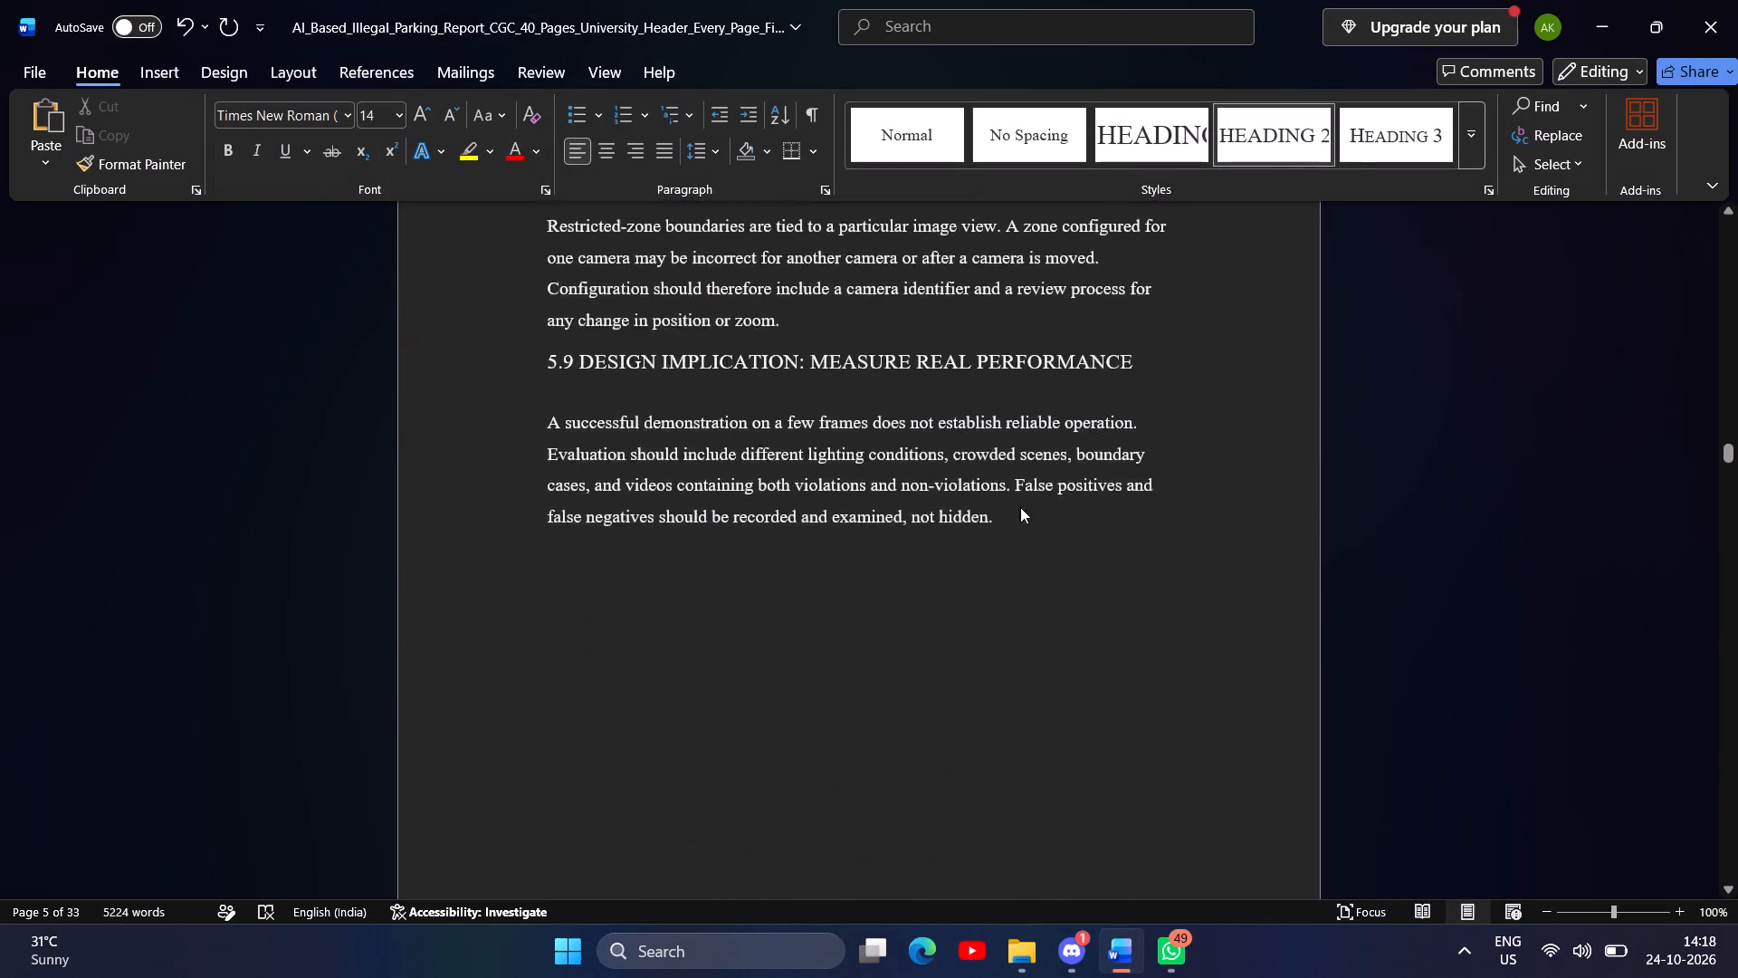
{"action": "scroll", "coordinate": [1020, 507], "scroll_direction": "down", "scroll_amount": 4}
{"action": "scroll", "coordinate": [1020, 507], "scroll_direction": "up", "scroll_amount": 8}
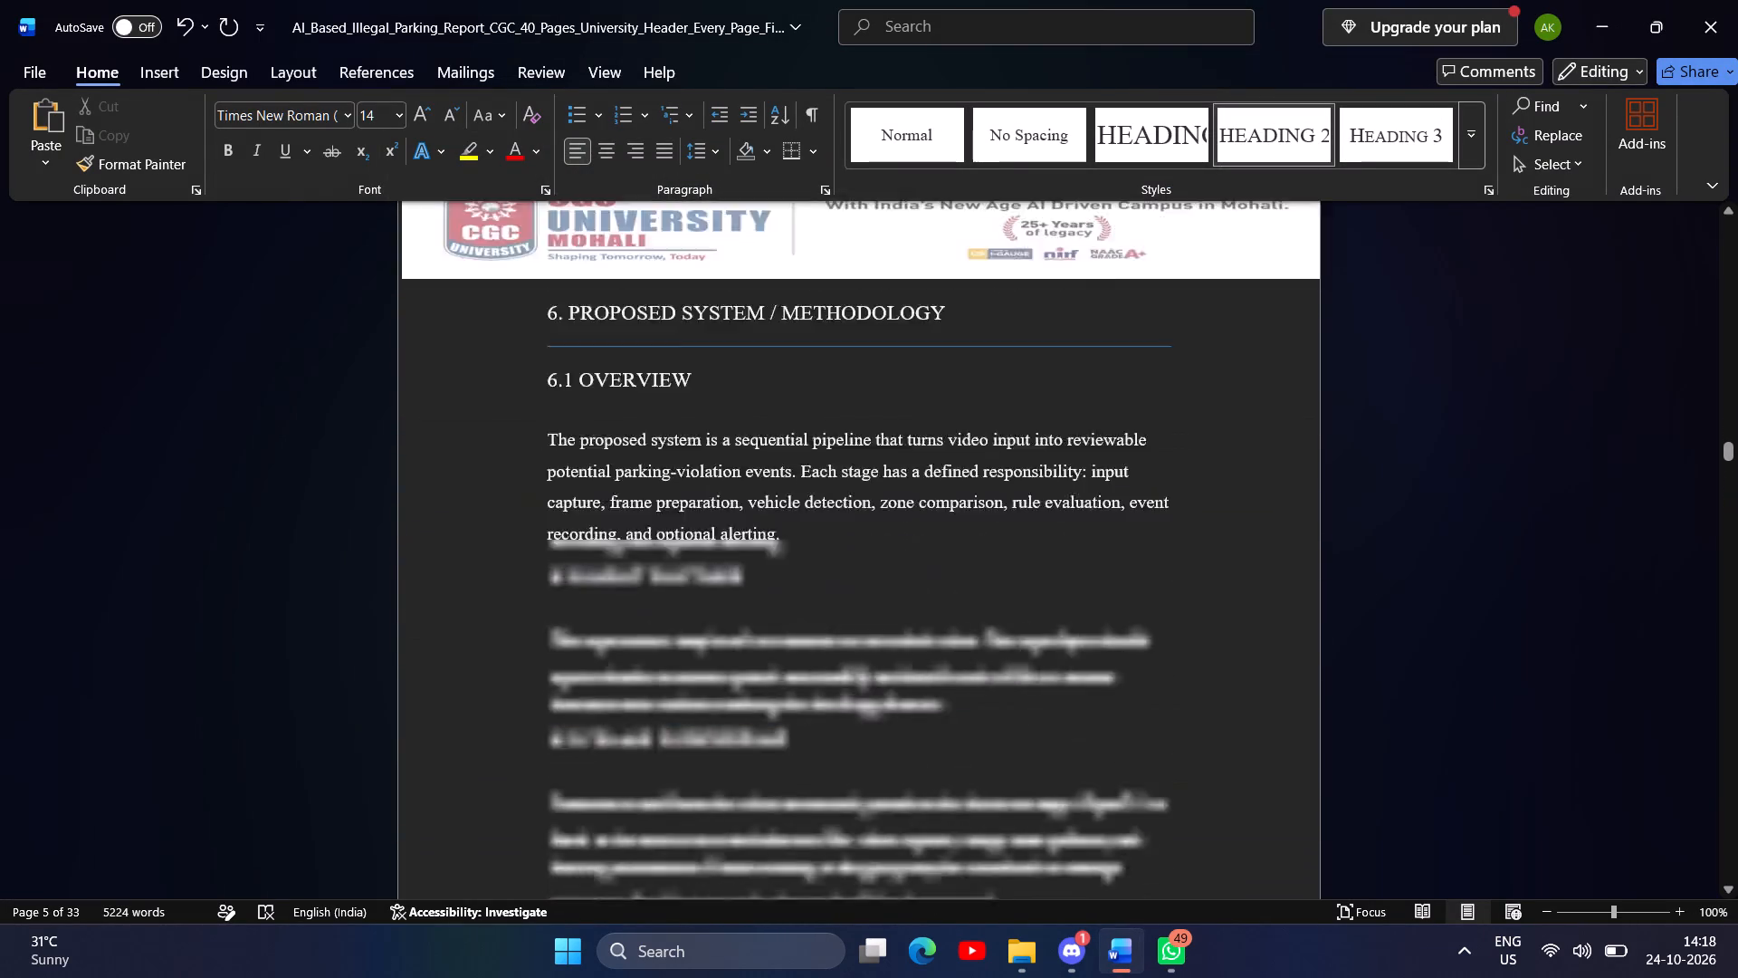
{"action": "scroll", "coordinate": [1020, 507], "scroll_direction": "up", "scroll_amount": 9}
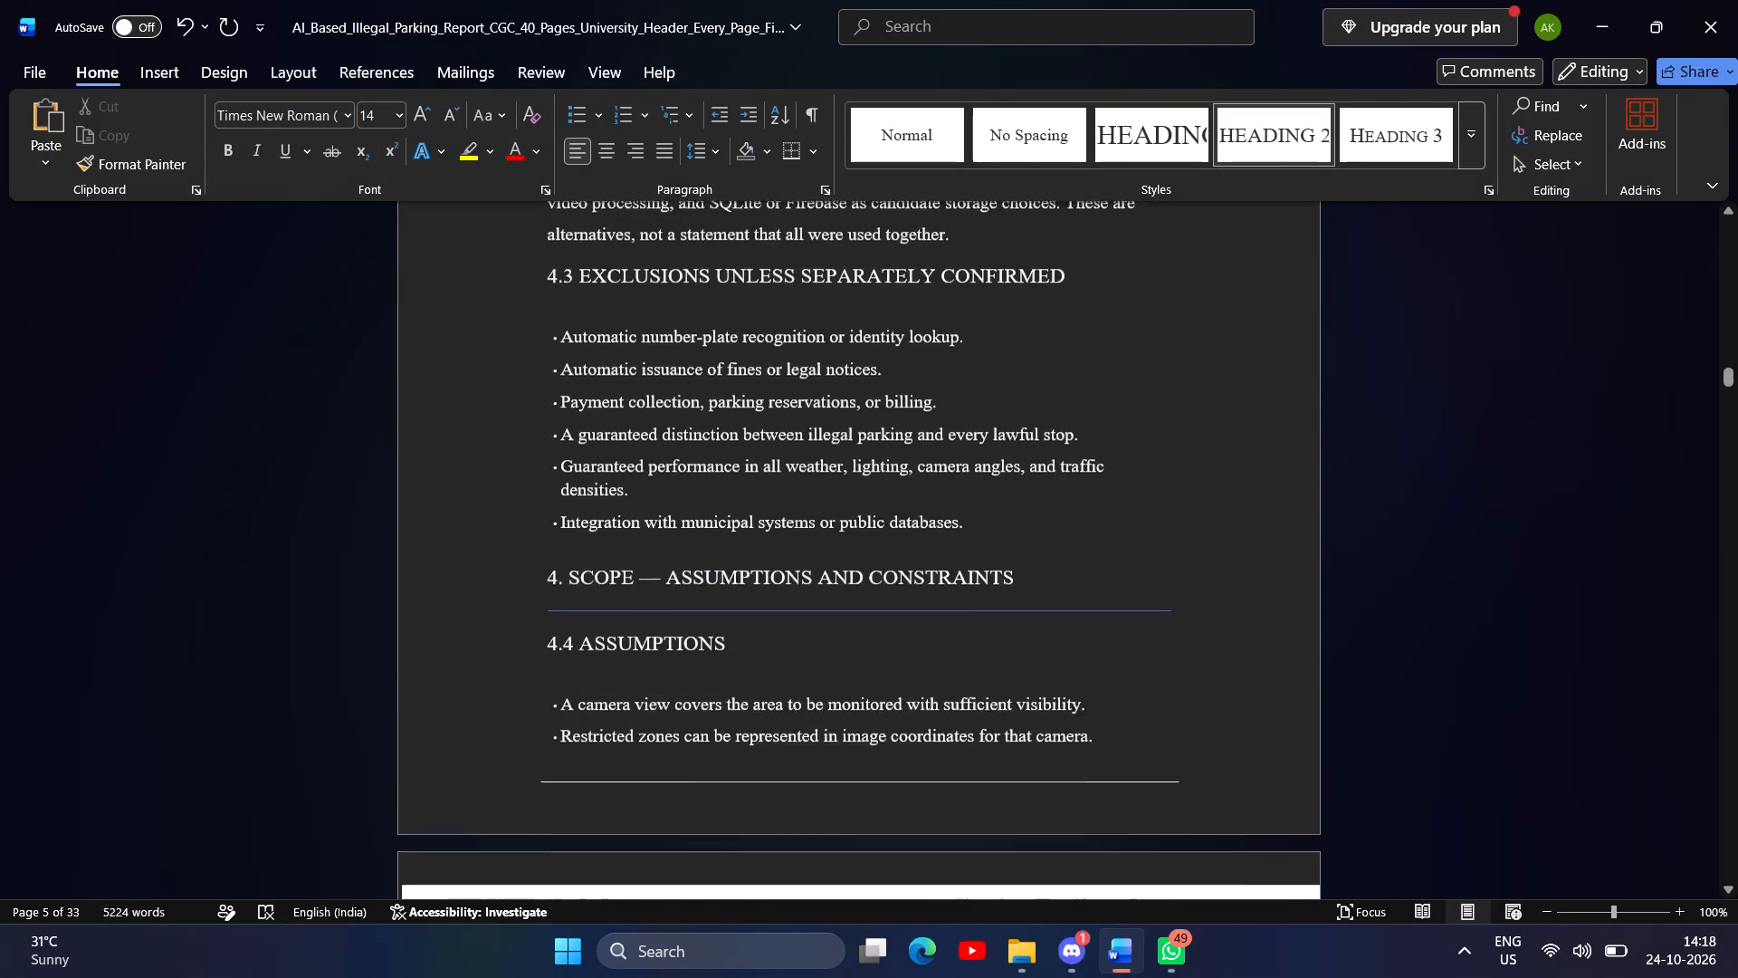
{"action": "scroll", "coordinate": [1020, 507], "scroll_direction": "up", "scroll_amount": 9}
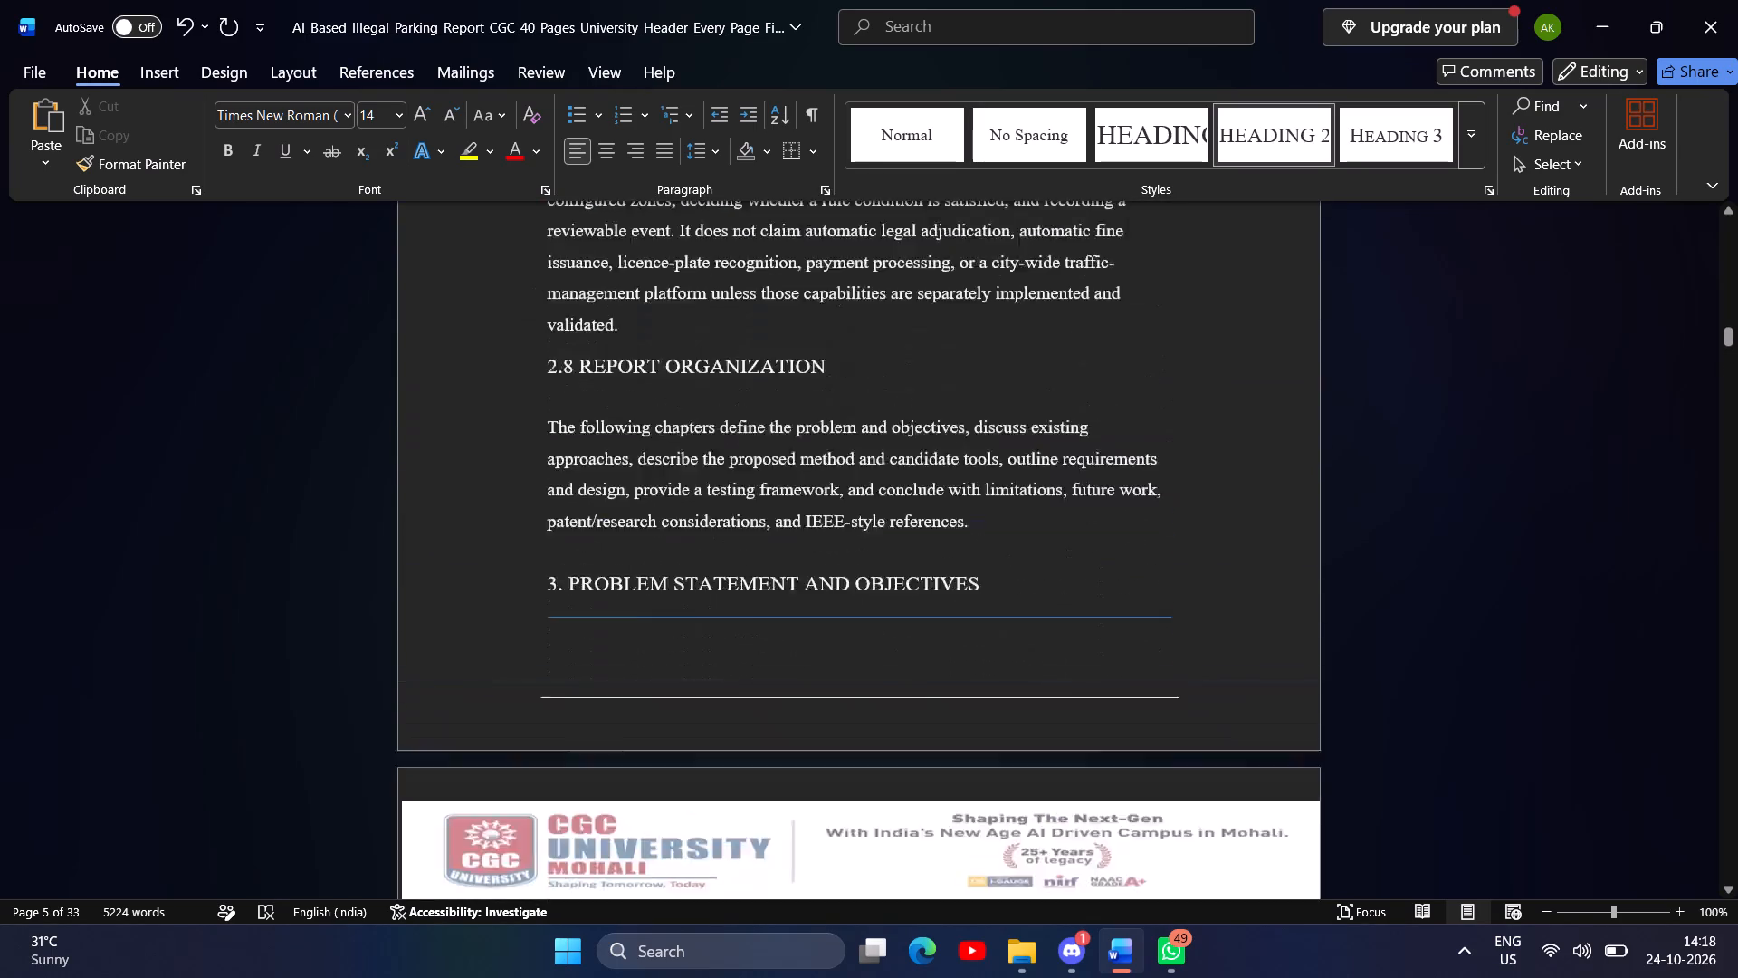
{"action": "scroll", "coordinate": [1020, 507], "scroll_direction": "up", "scroll_amount": 9}
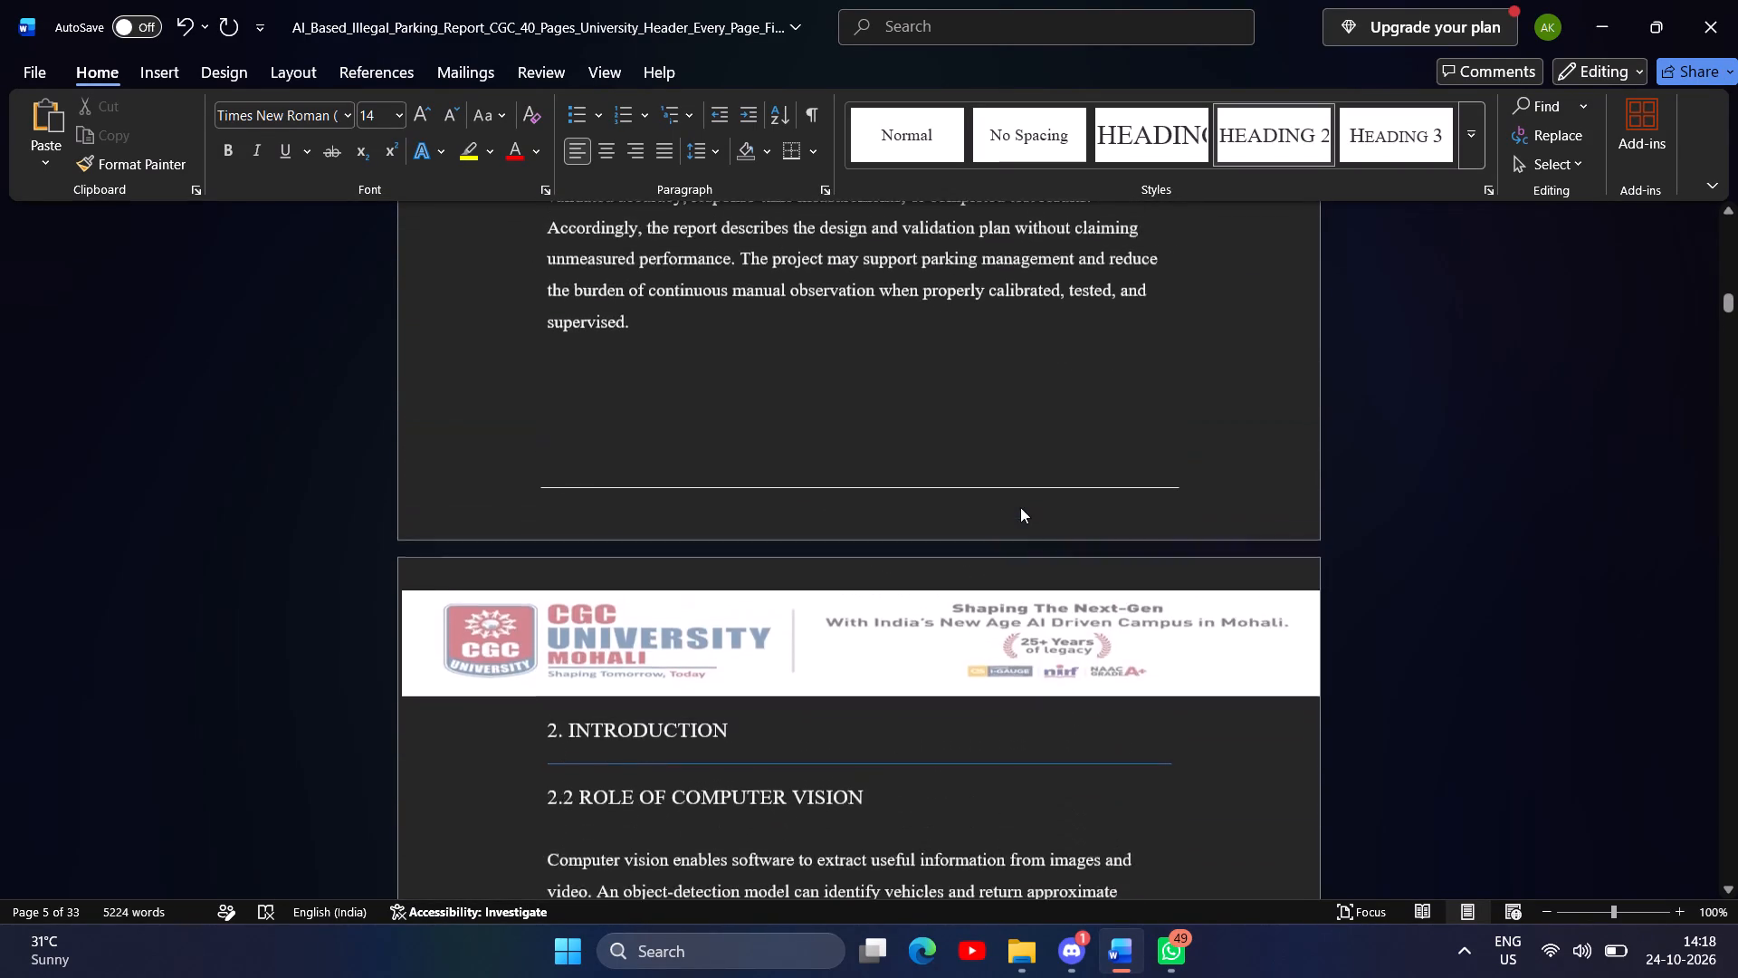
{"action": "scroll", "coordinate": [1020, 507], "scroll_direction": "up", "scroll_amount": 9}
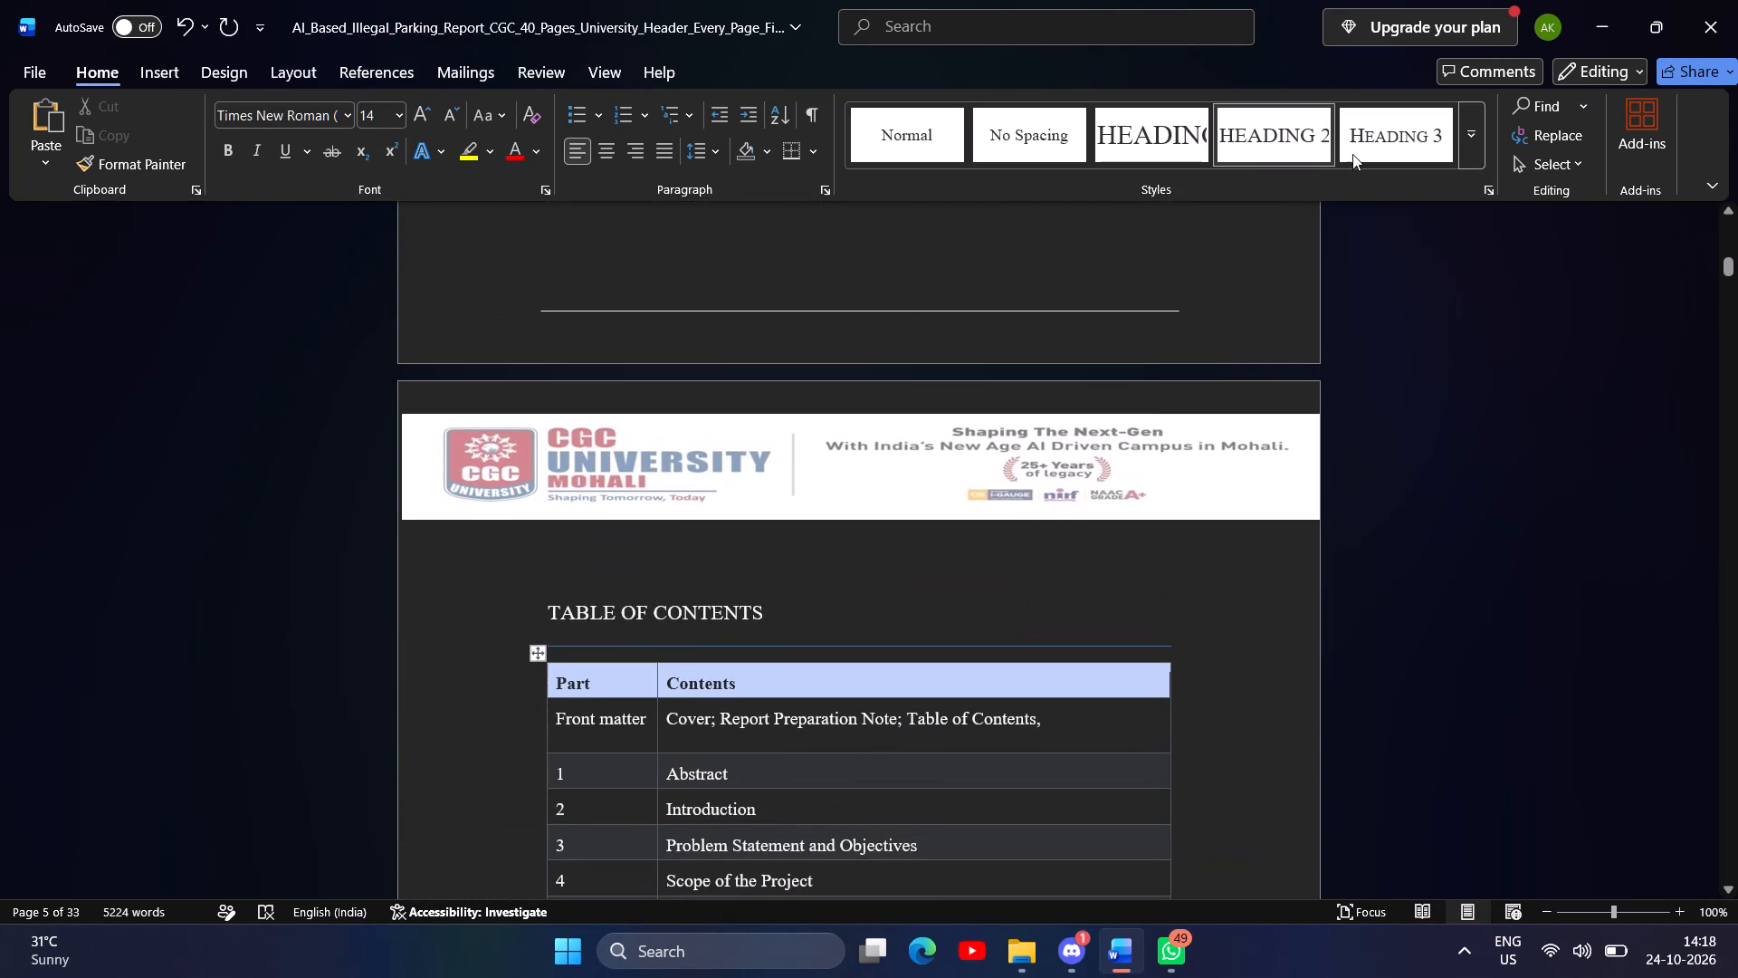
Close the other open copy of the report.
{"action": "left_click", "coordinate": [1737, 0]}
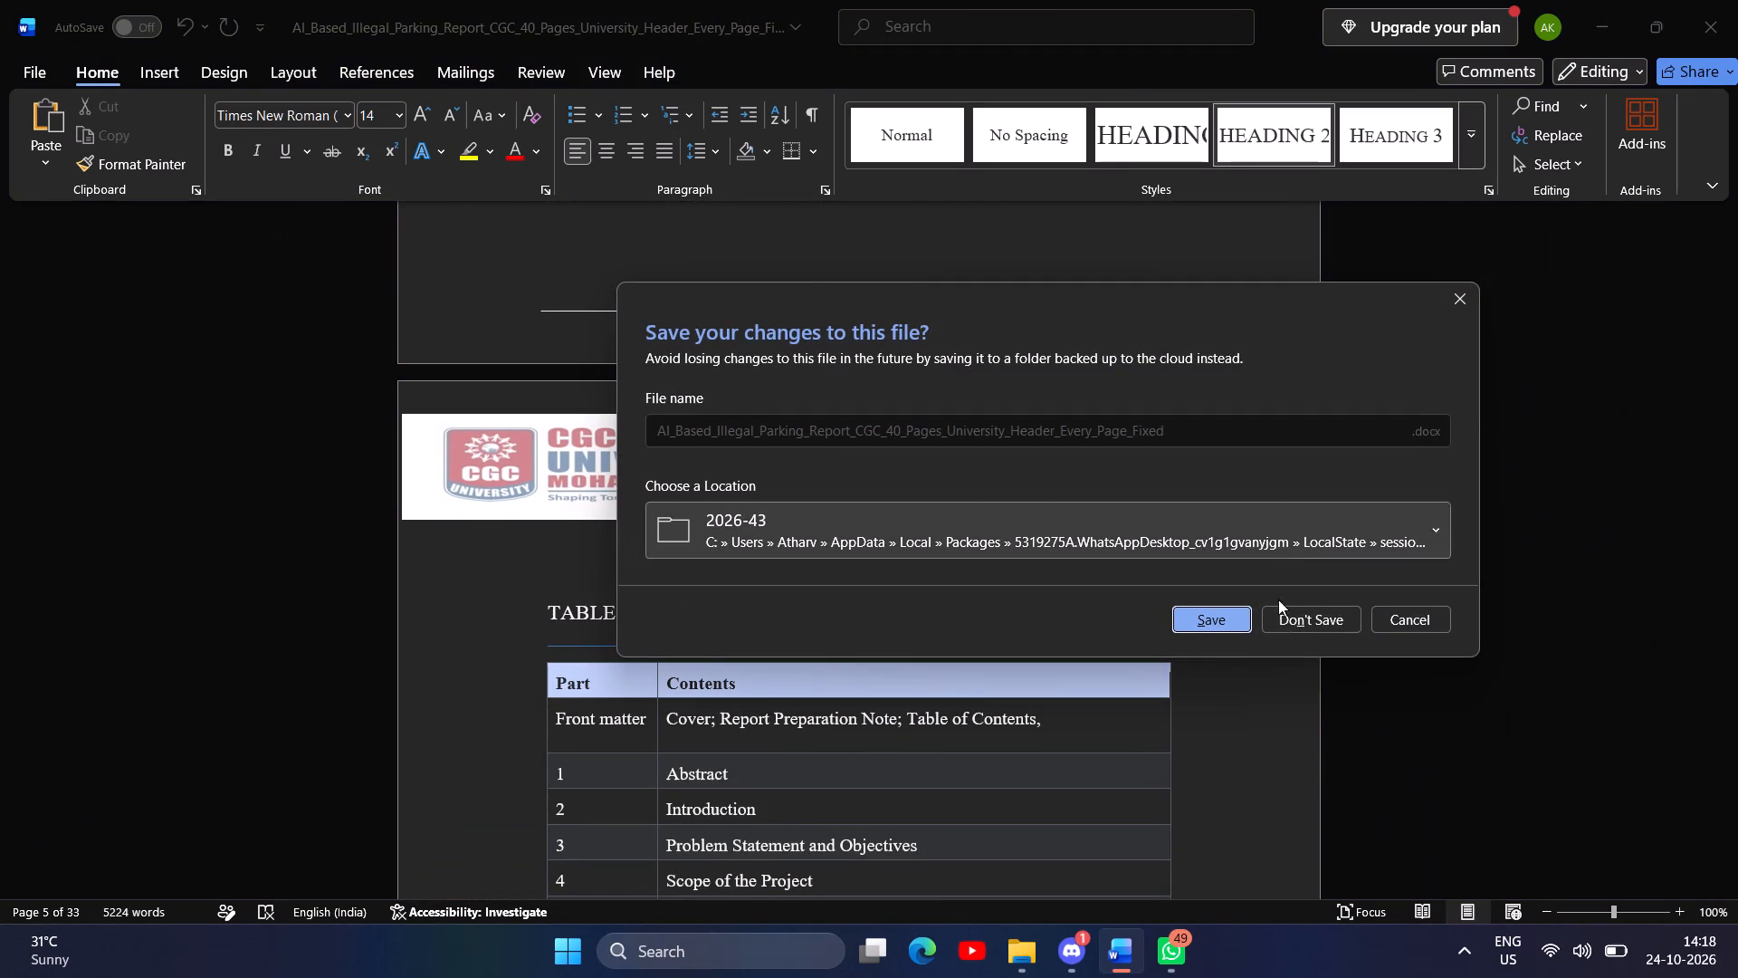
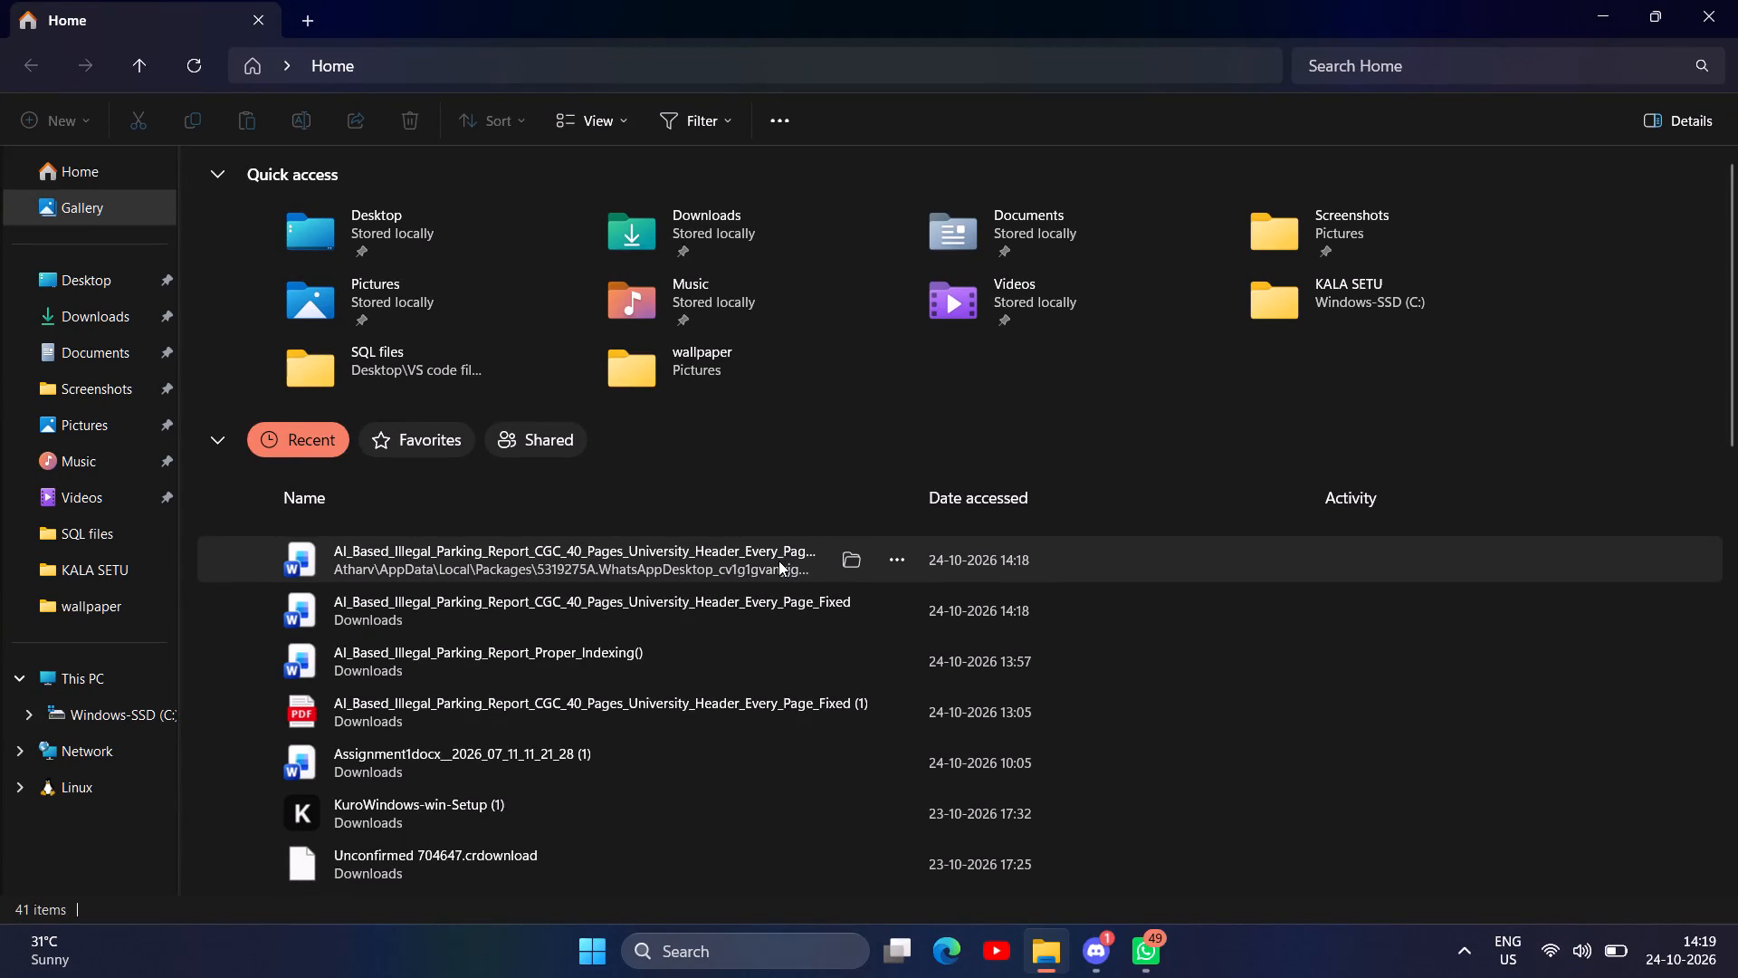
Open the recent report copy stored in the WhatsApp app data folder, glance through its first pages, and close it.
{"action": "double_click", "coordinate": [778, 562]}
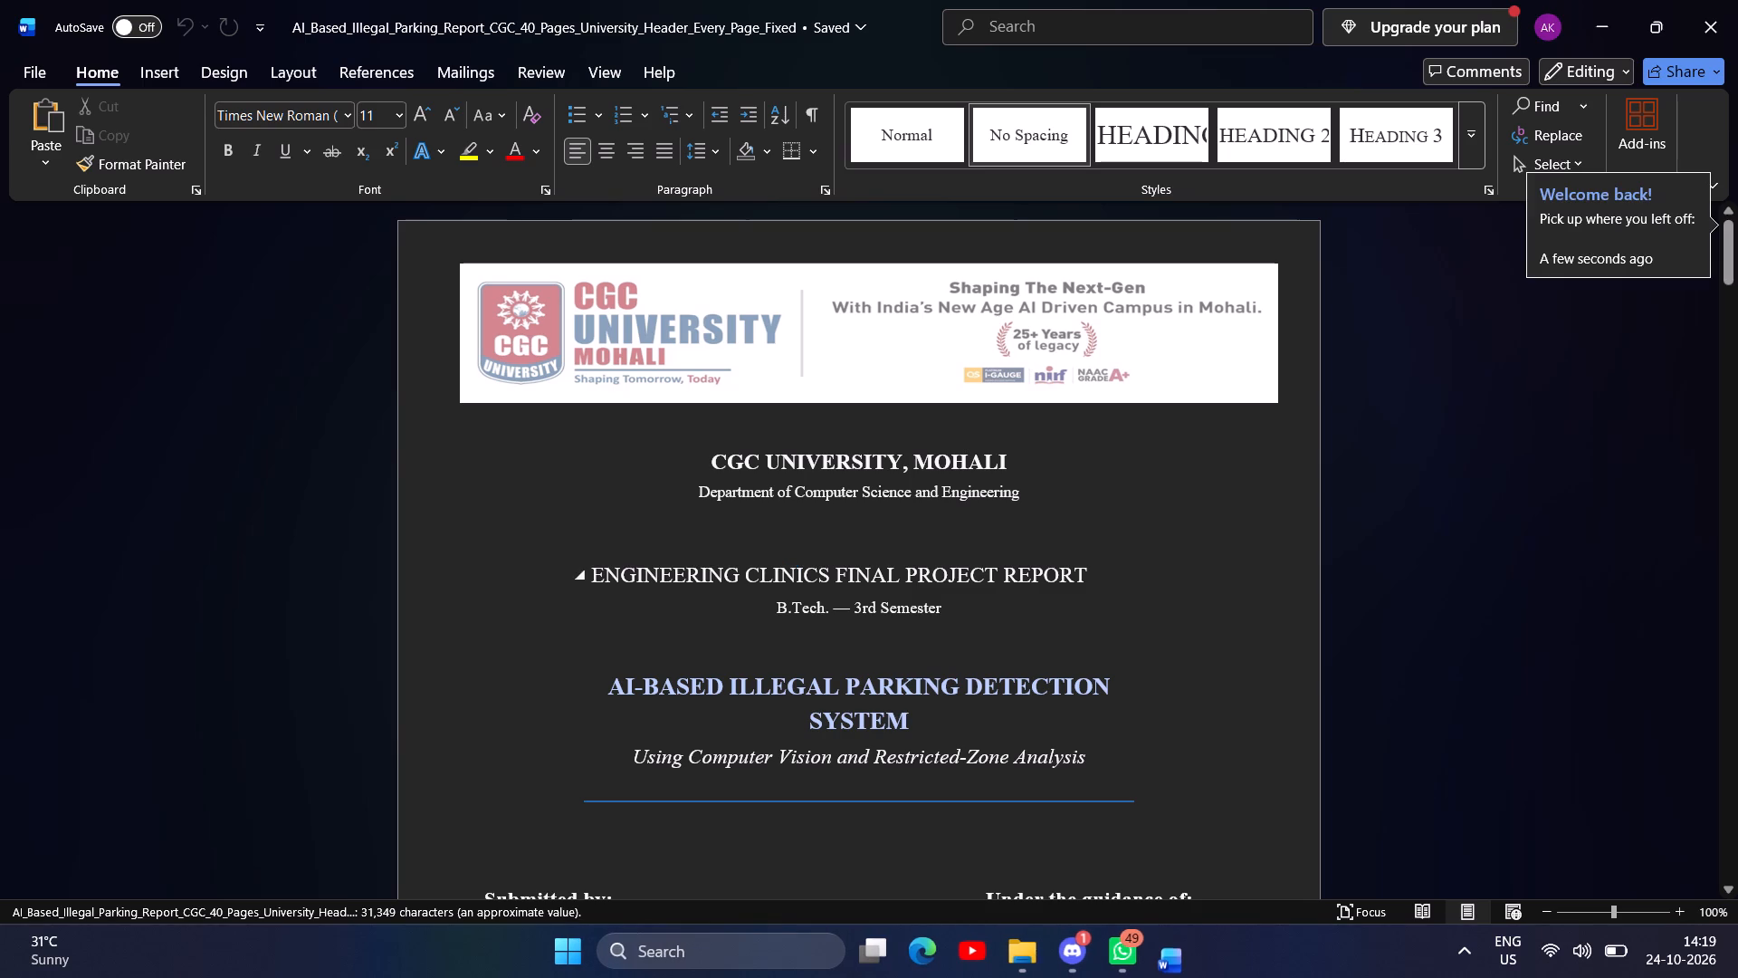
{"action": "scroll", "coordinate": [778, 562], "scroll_direction": "down", "scroll_amount": 5}
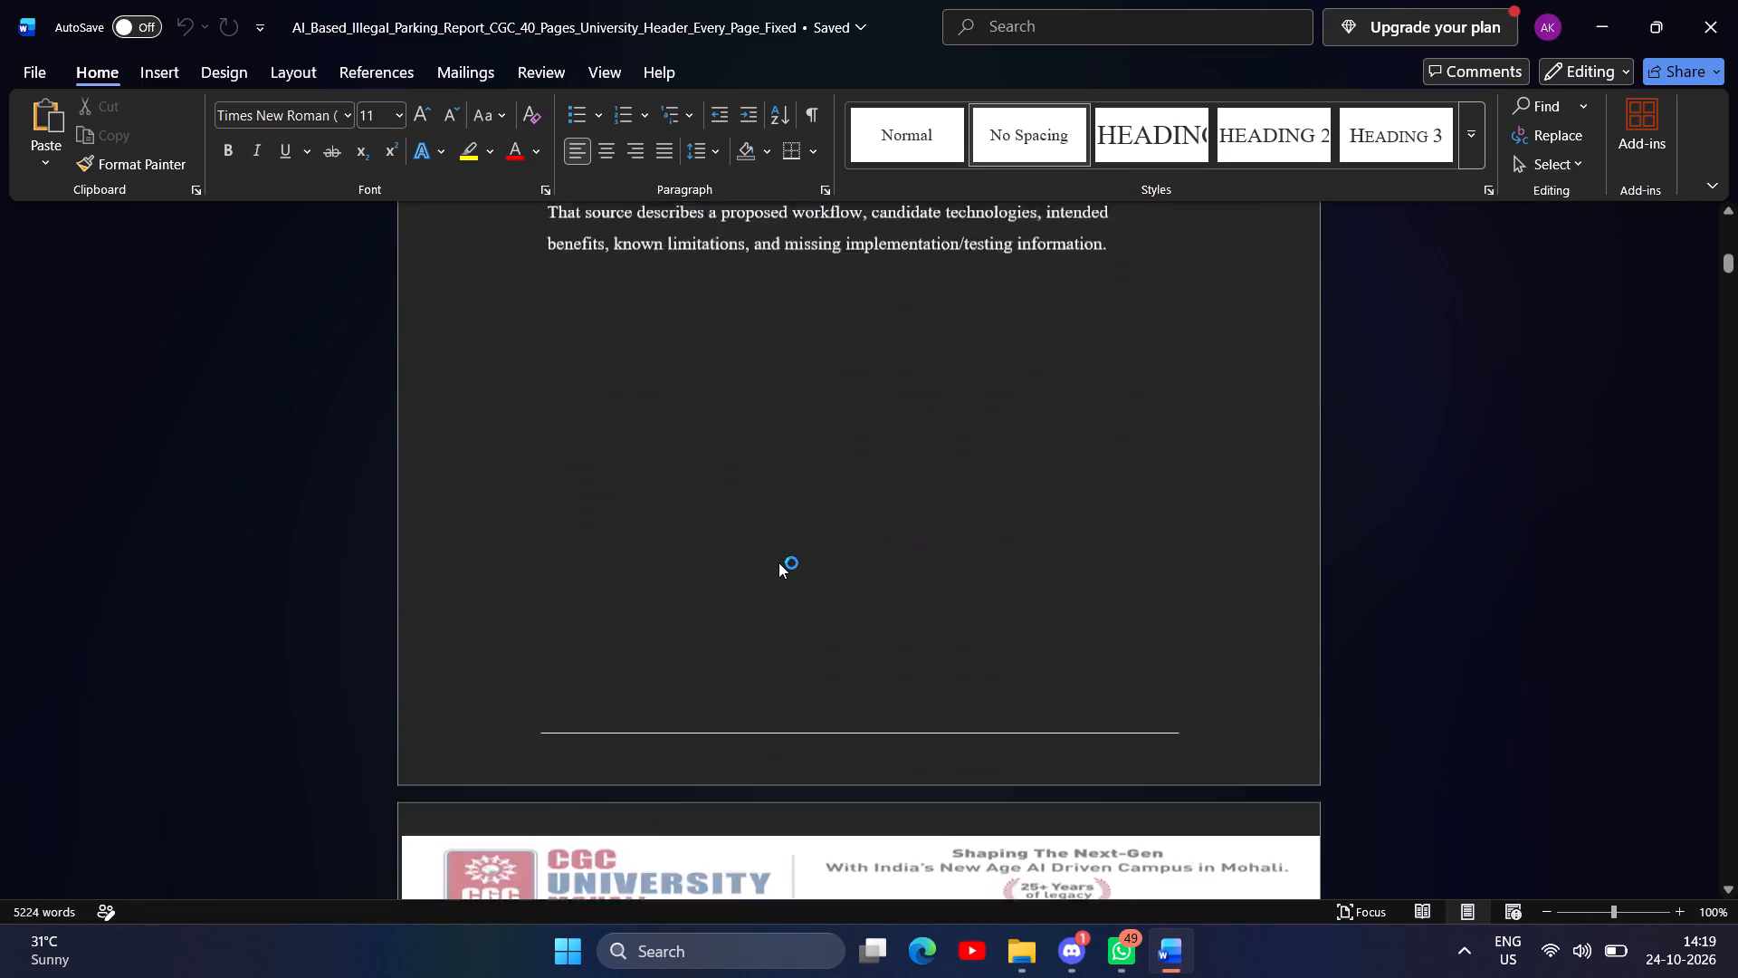
{"action": "scroll", "coordinate": [778, 562], "scroll_direction": "down", "scroll_amount": 3}
{"action": "left_click", "coordinate": [1737, 0]}
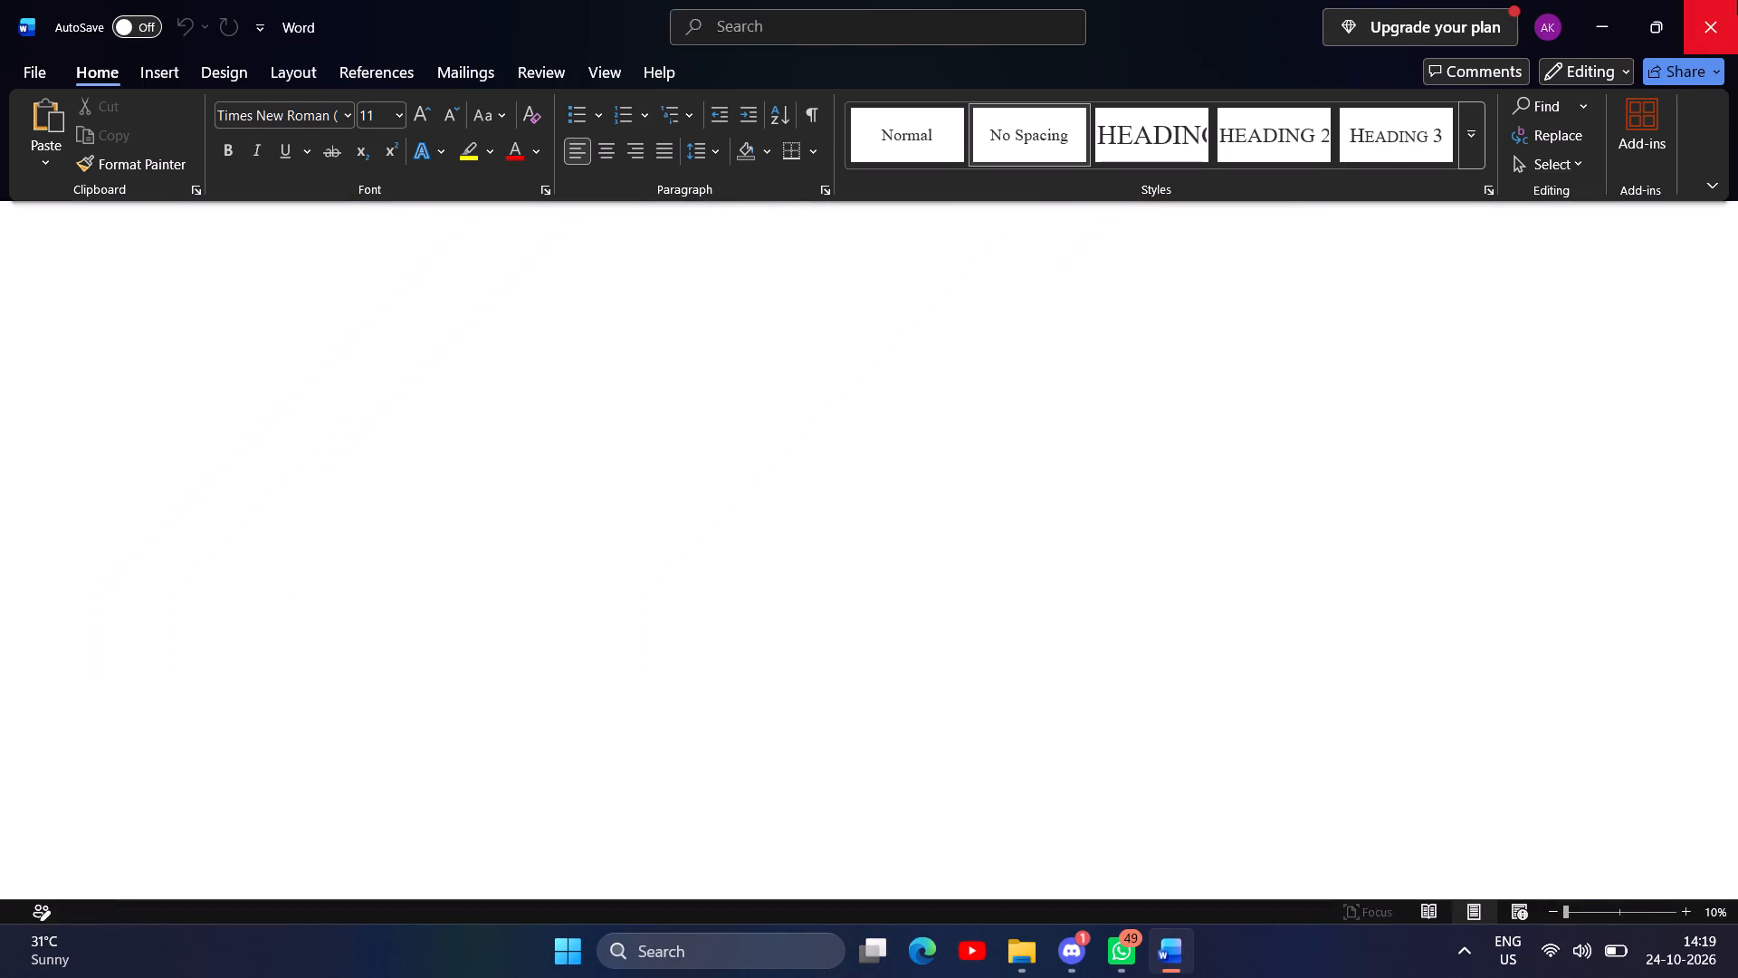
Open the report copy in Downloads and look through it from the cover and table of contents to the Introduction section.
{"action": "left_click", "coordinate": [623, 609]}
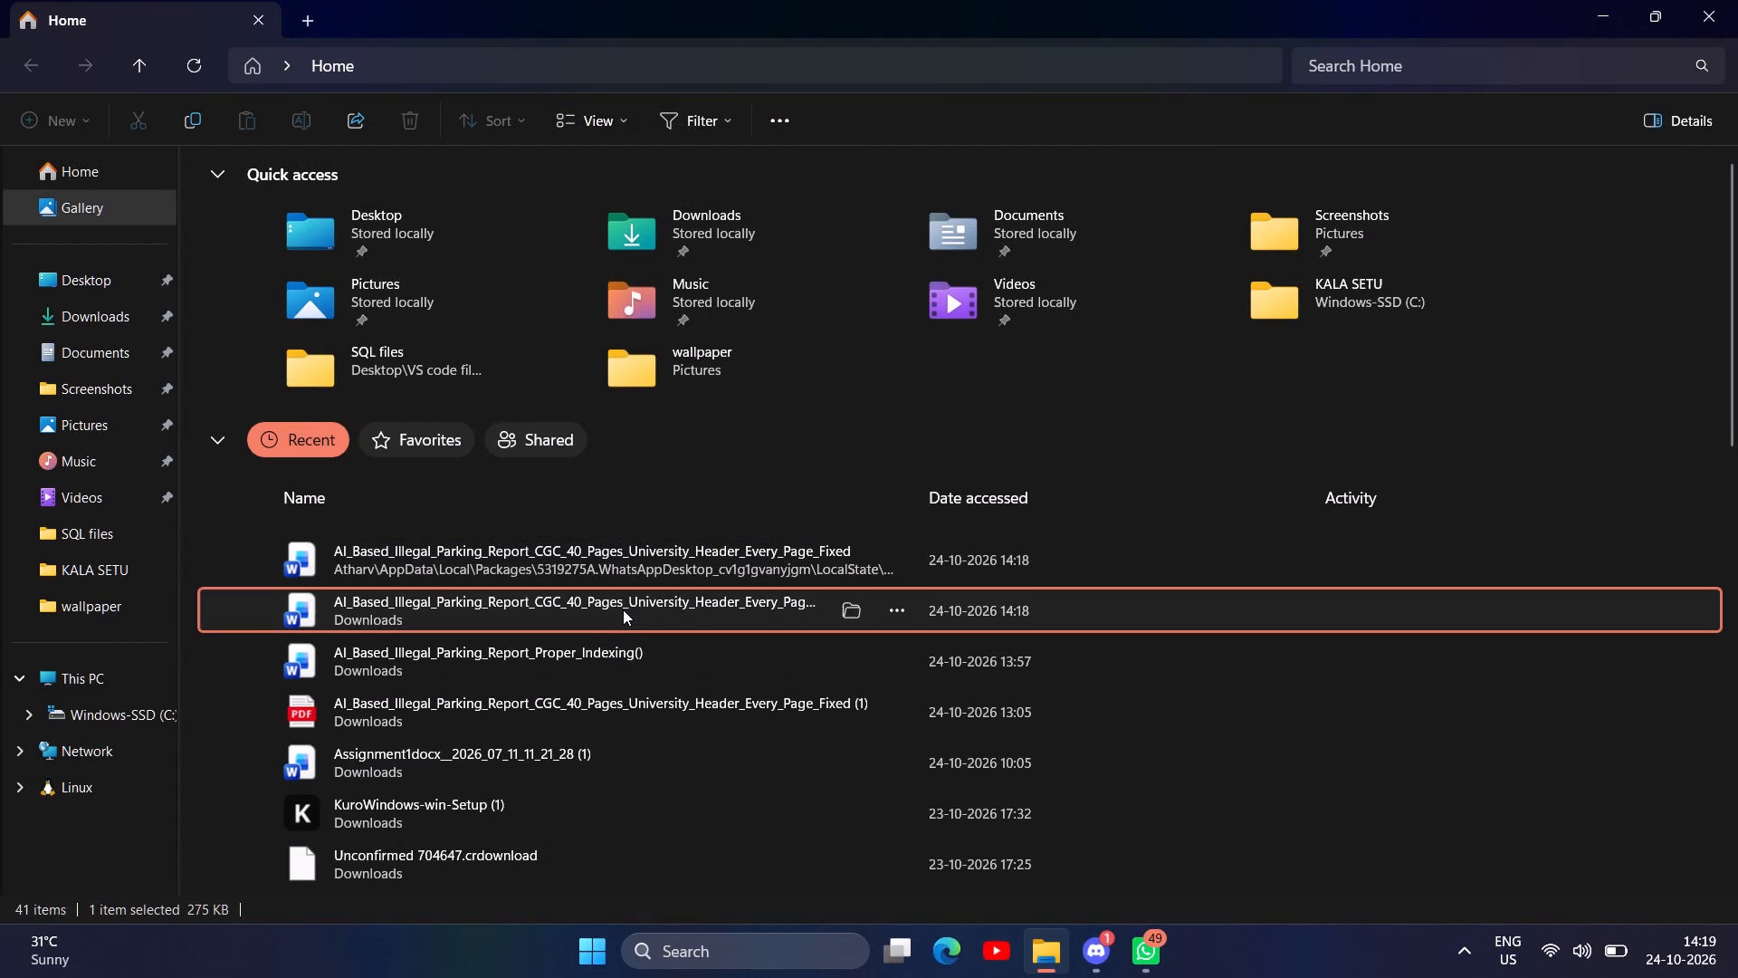
{"action": "double_click", "coordinate": [623, 609]}
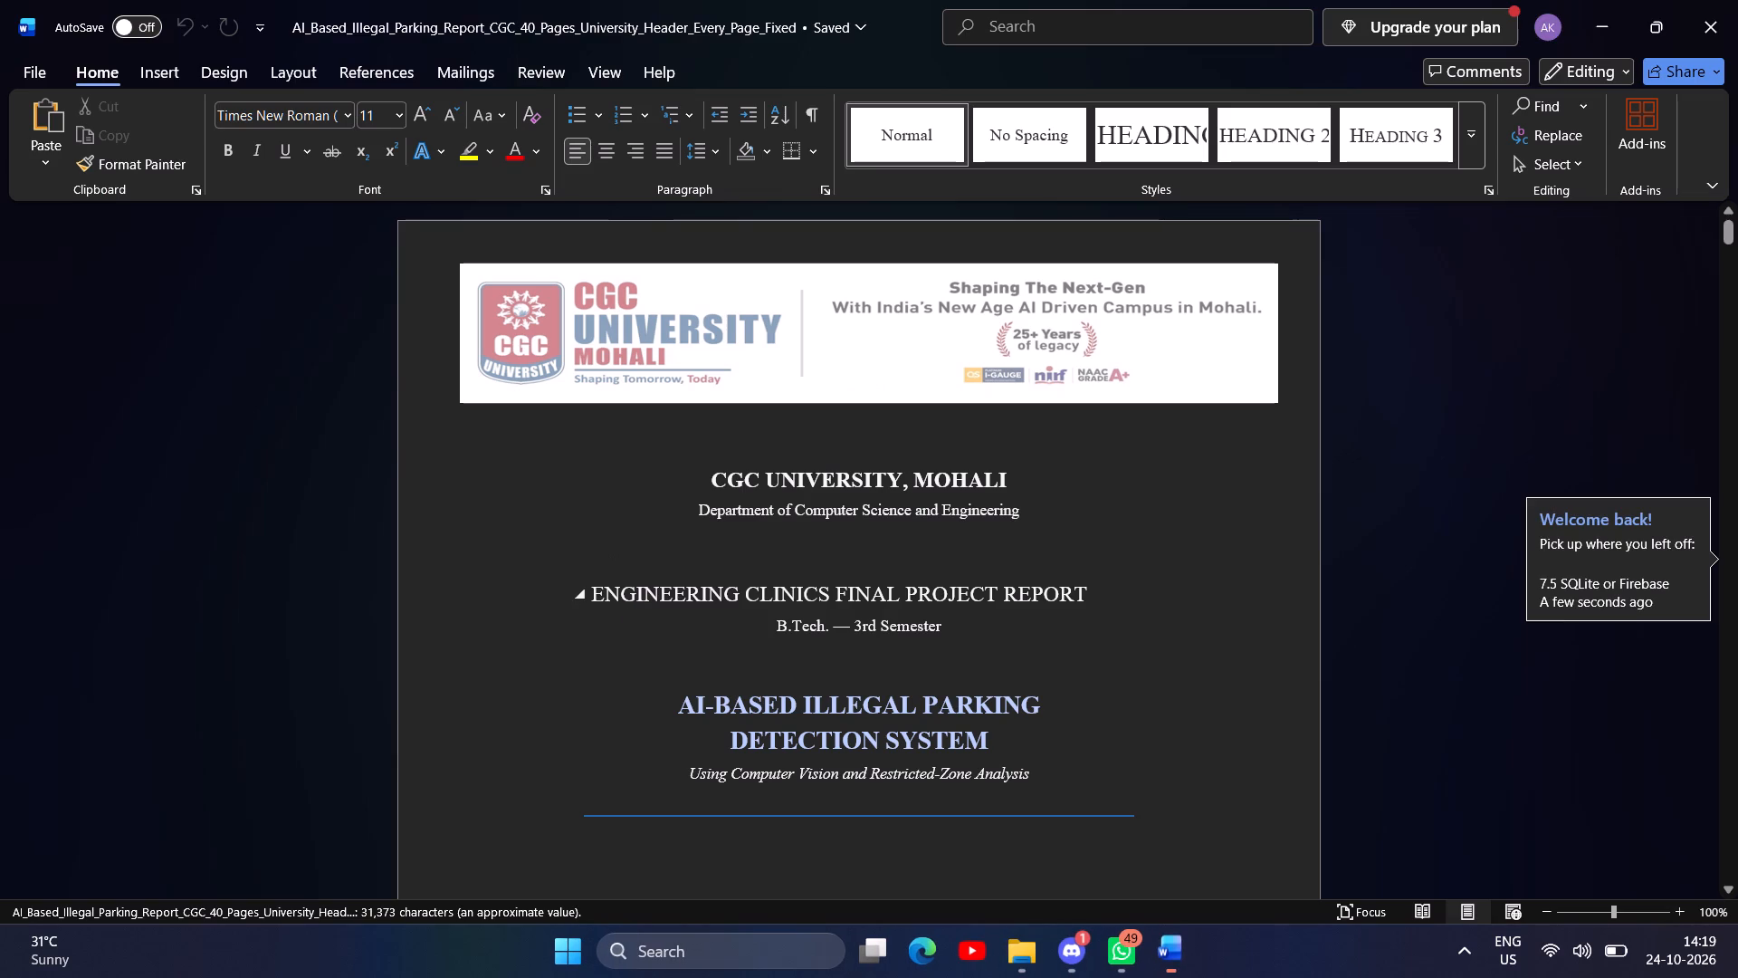
{"action": "scroll", "coordinate": [905, 583], "scroll_direction": "down", "scroll_amount": 6}
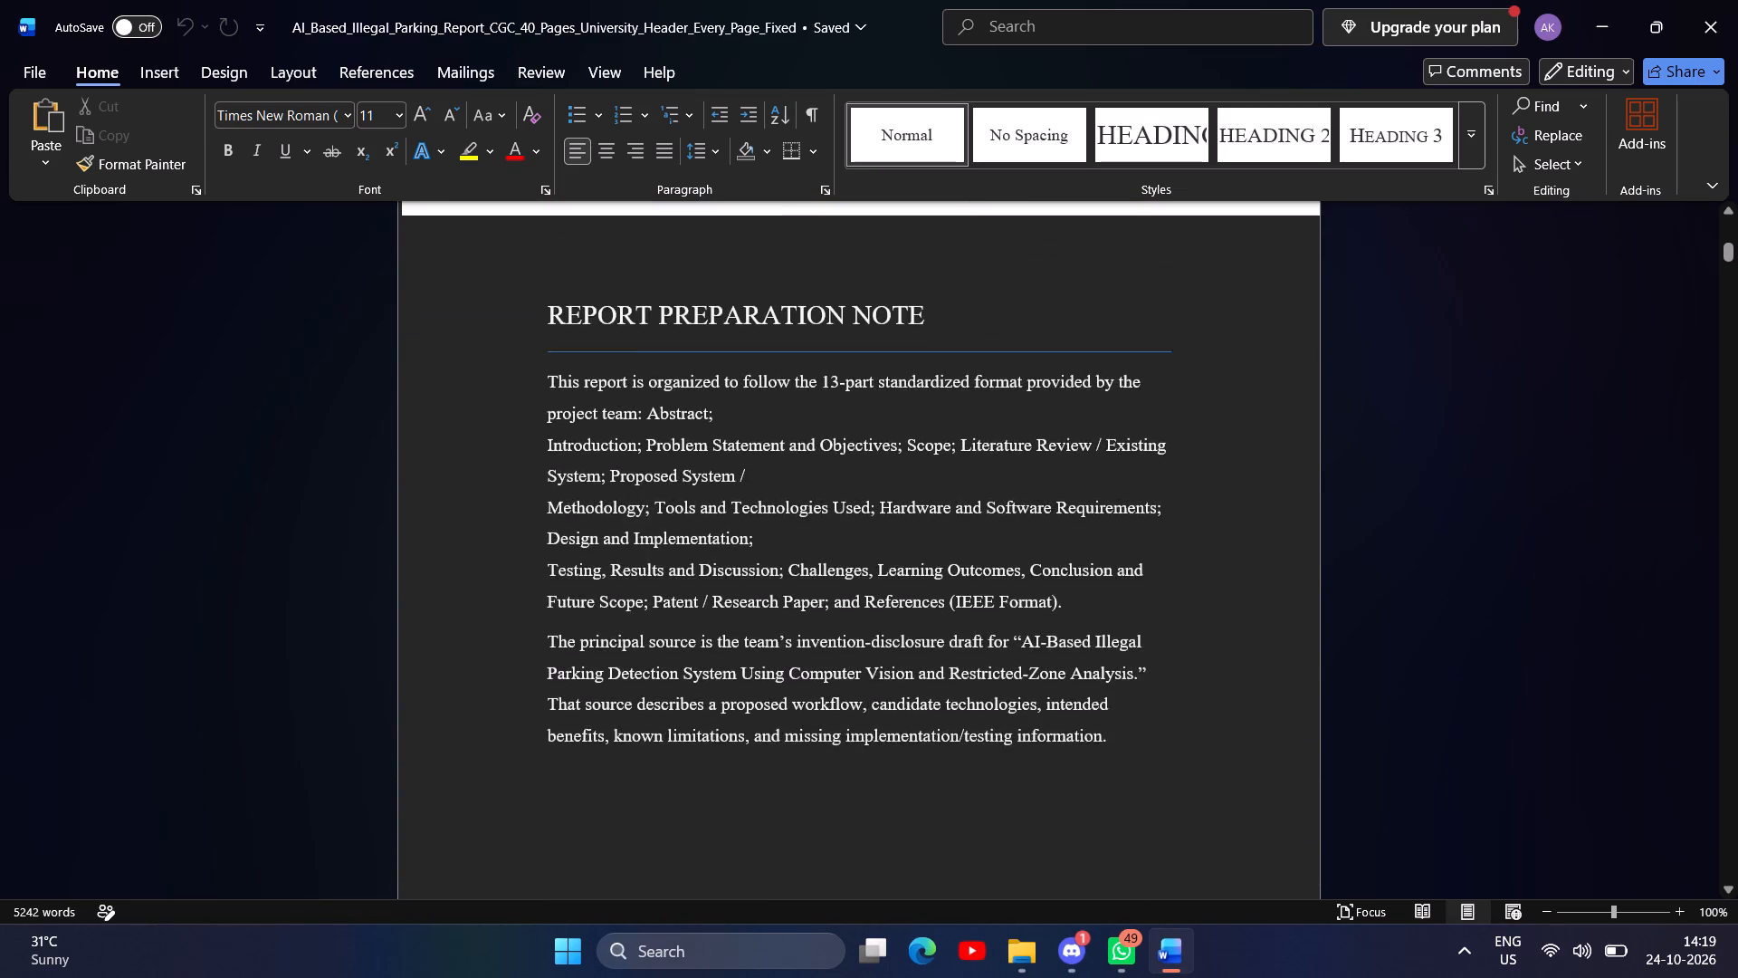
{"action": "scroll", "coordinate": [905, 583], "scroll_direction": "down", "scroll_amount": 4}
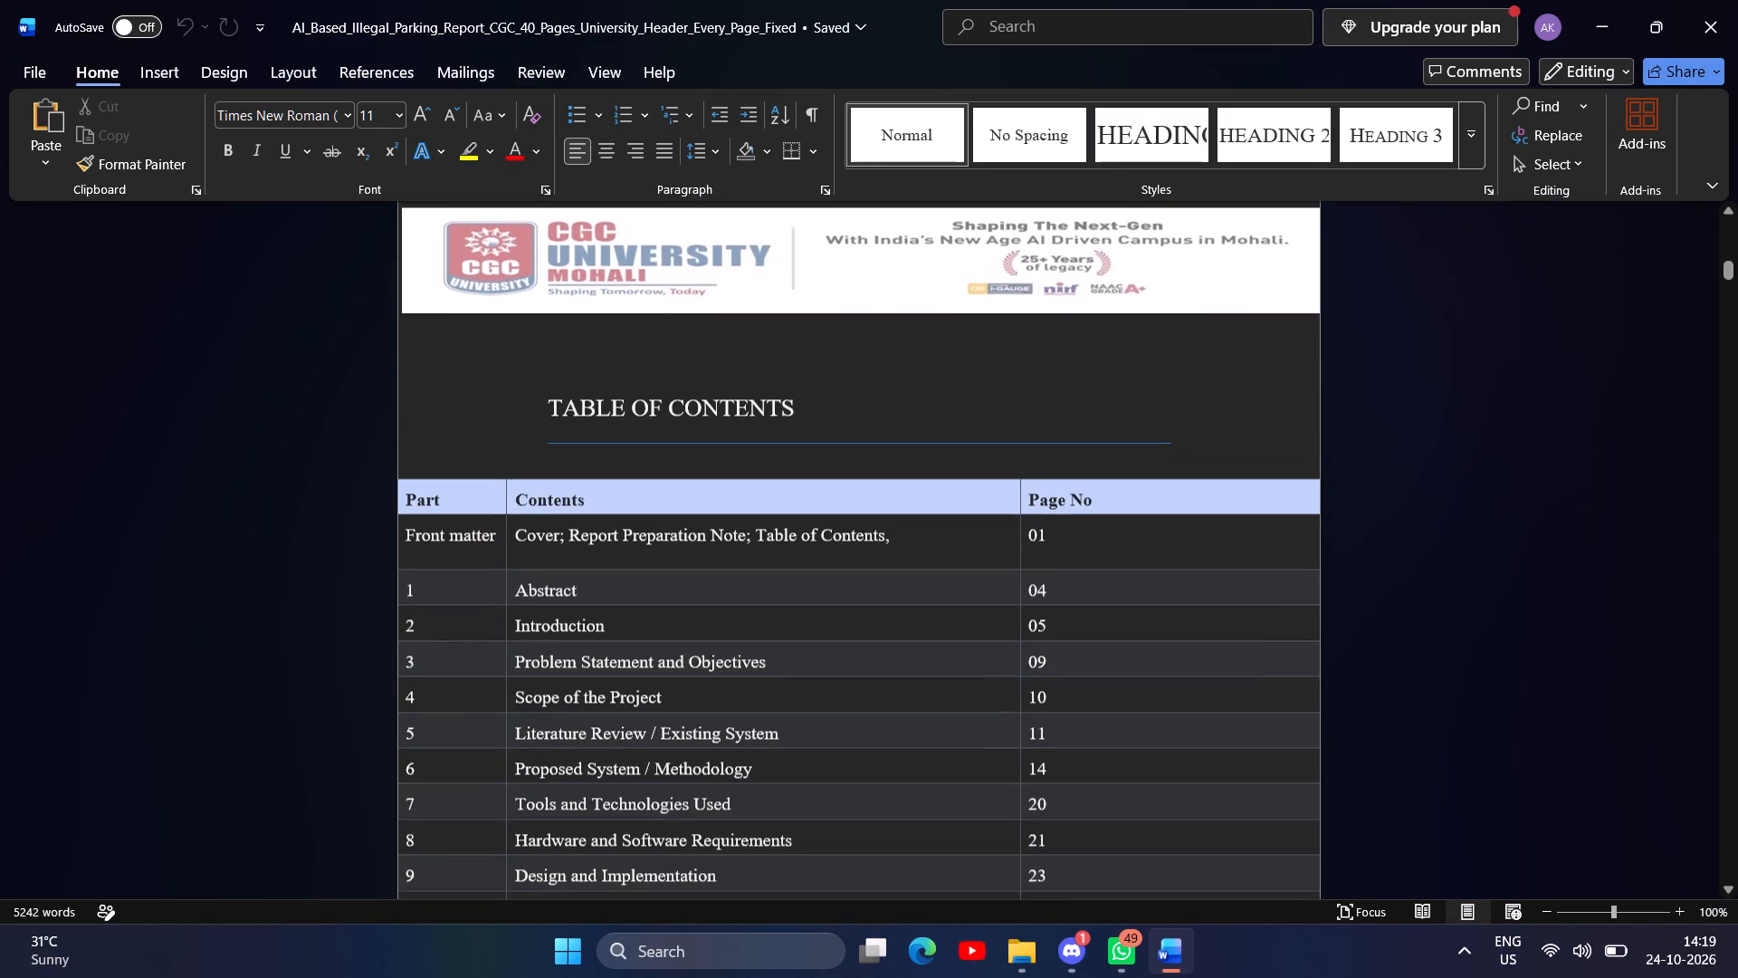
{"action": "scroll", "coordinate": [875, 474], "scroll_direction": "down", "scroll_amount": 5}
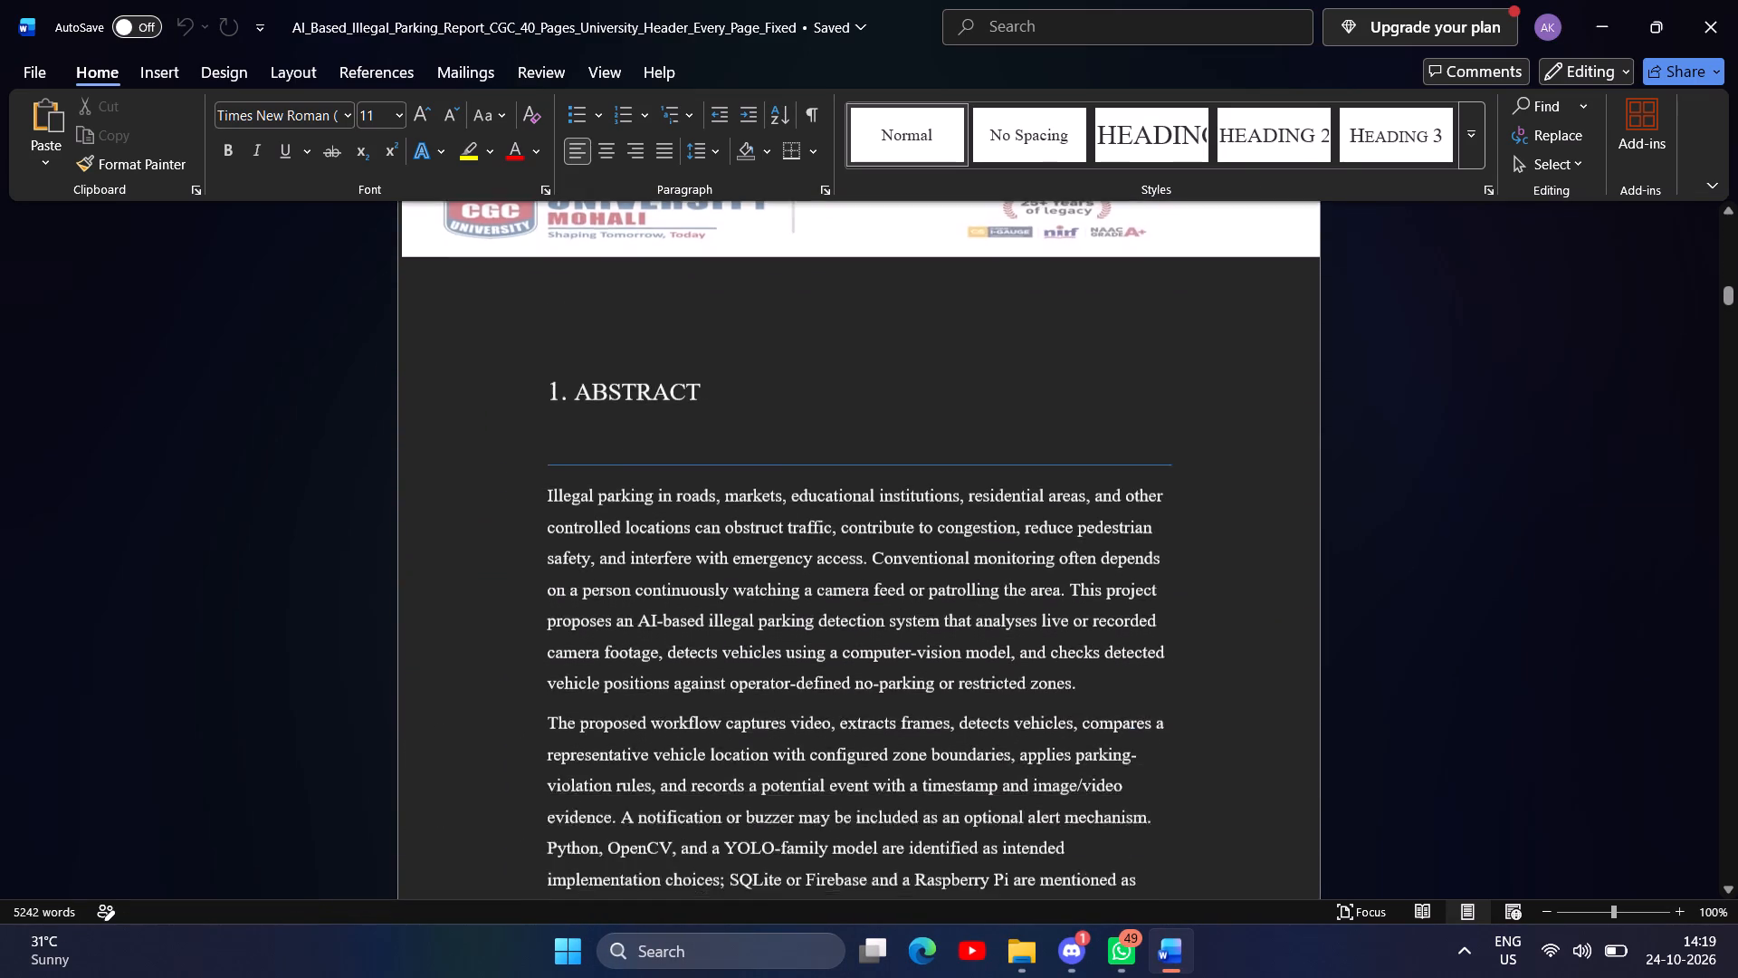
{"action": "scroll", "coordinate": [875, 474], "scroll_direction": "down", "scroll_amount": 4}
{"action": "scroll", "coordinate": [866, 450], "scroll_direction": "up", "scroll_amount": 1}
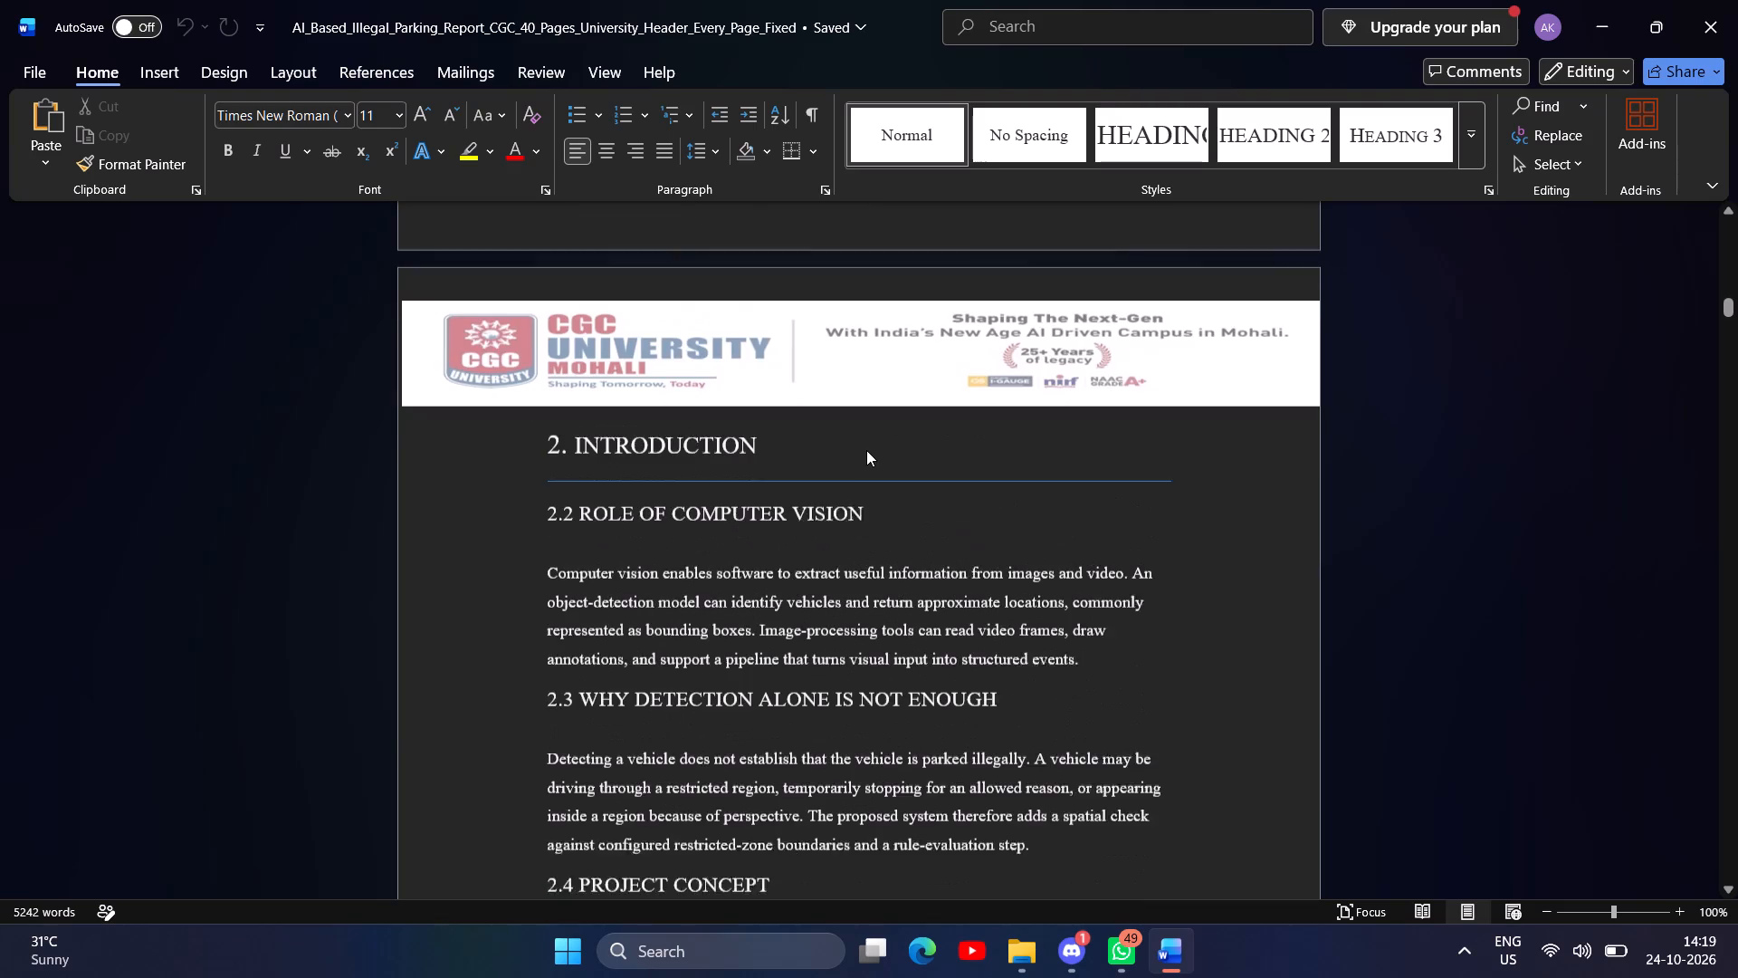
Check the font size of the "2. Introduction" heading.
{"action": "left_click_drag", "start_coordinate": [783, 469], "coordinate": [534, 475]}
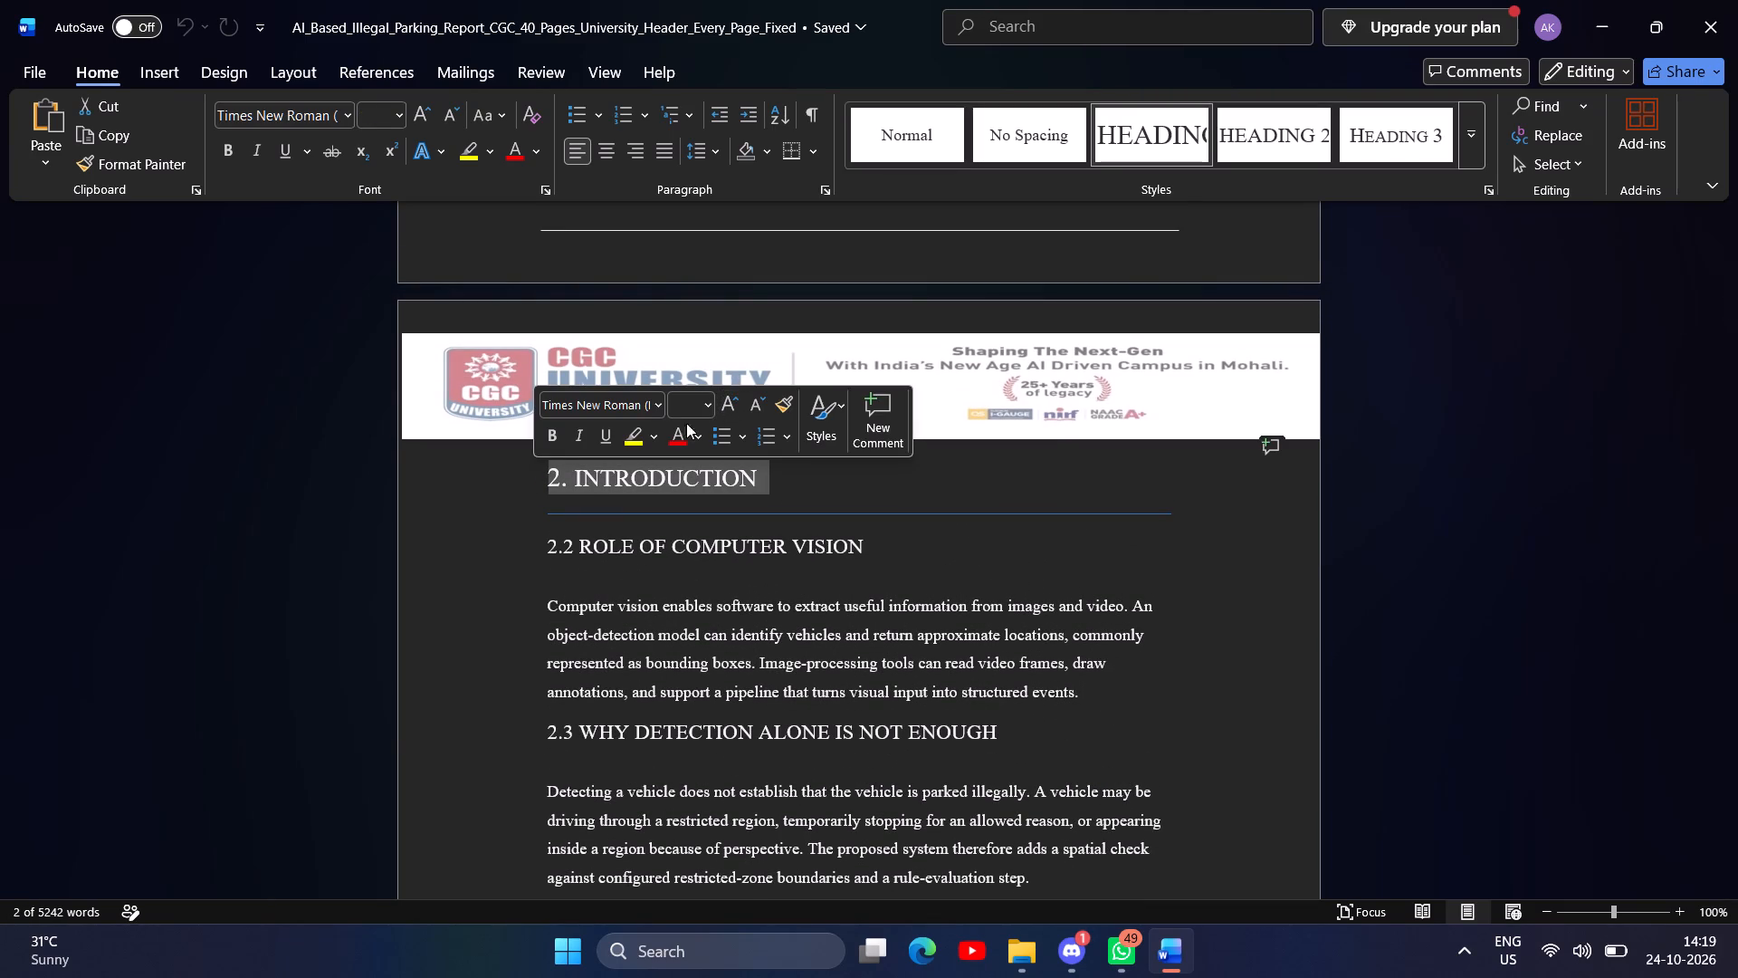
{"action": "left_click", "coordinate": [772, 459]}
{"action": "left_click_drag", "start_coordinate": [769, 471], "coordinate": [568, 488]}
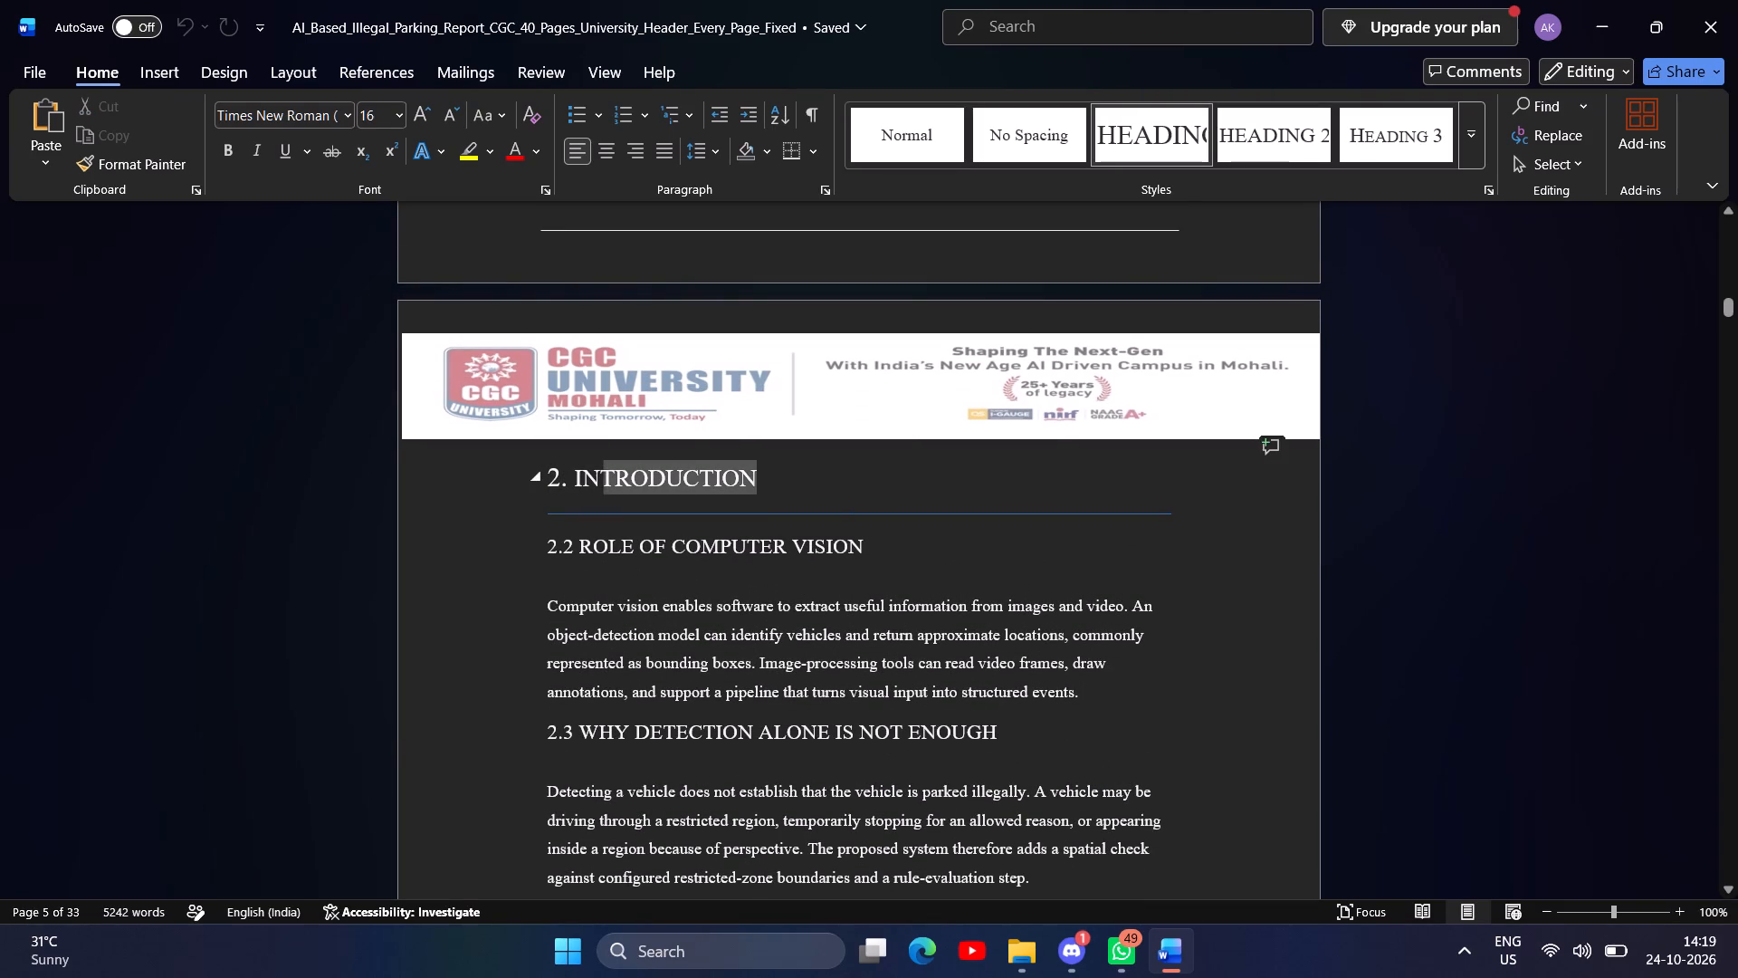
{"action": "left_click_drag", "start_coordinate": [568, 488], "coordinate": [572, 489]}
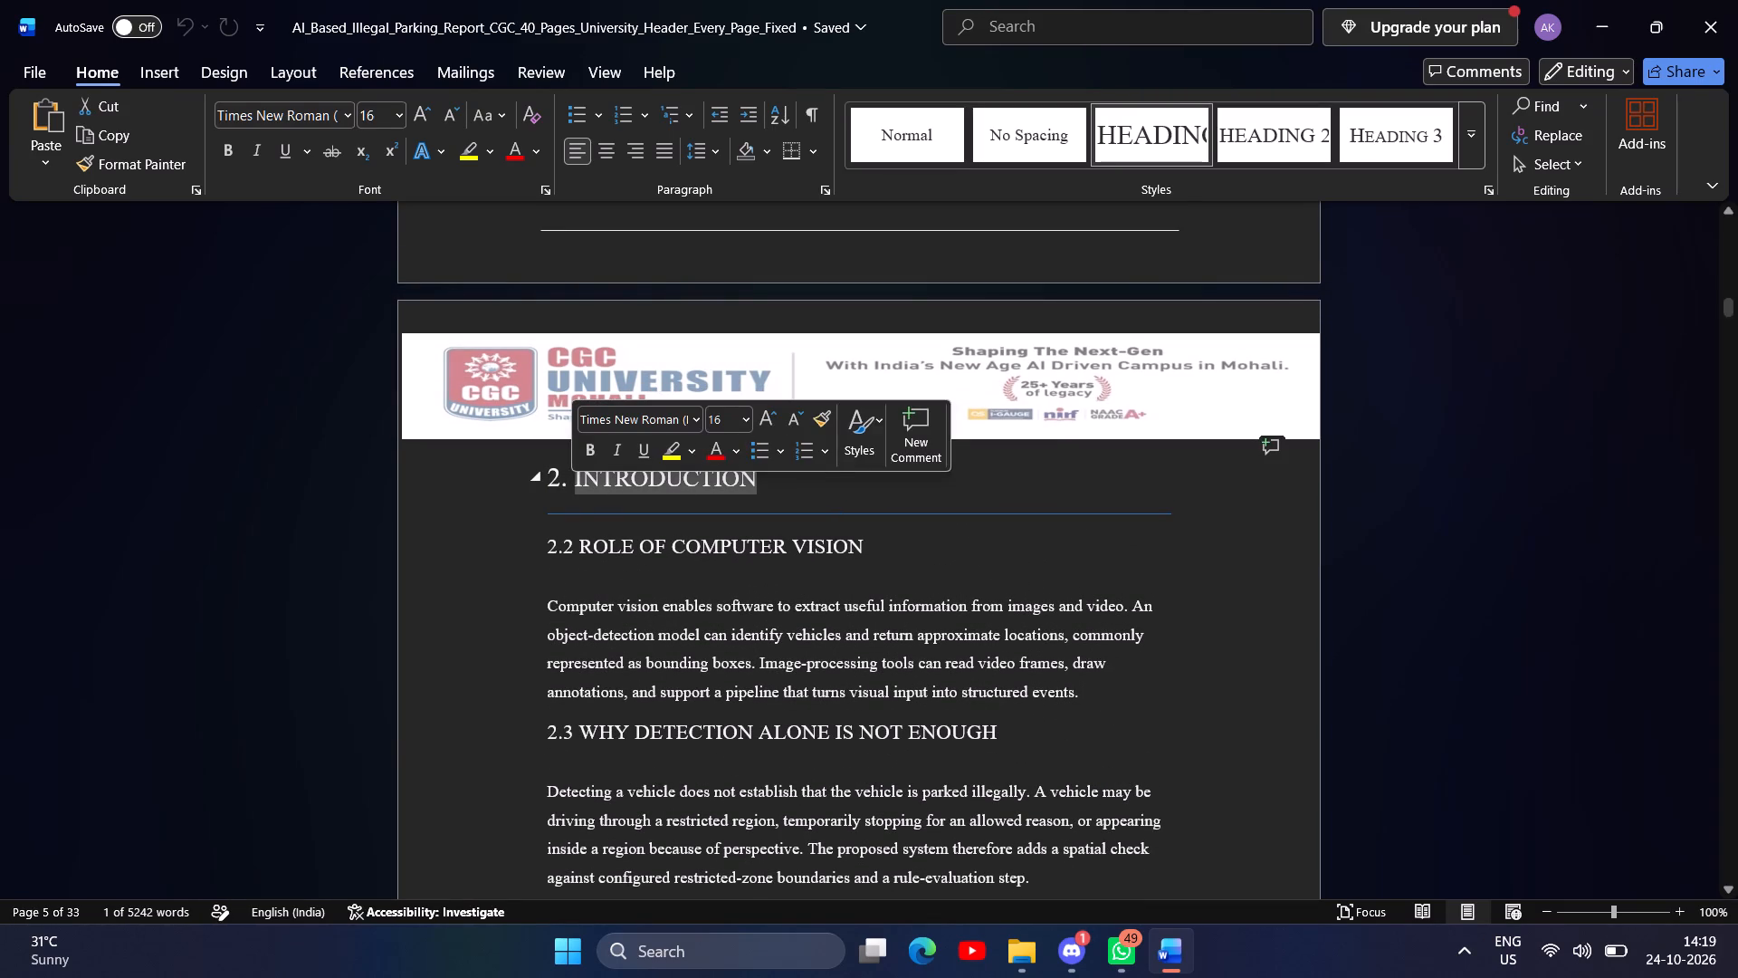
{"action": "left_click", "coordinate": [1071, 465]}
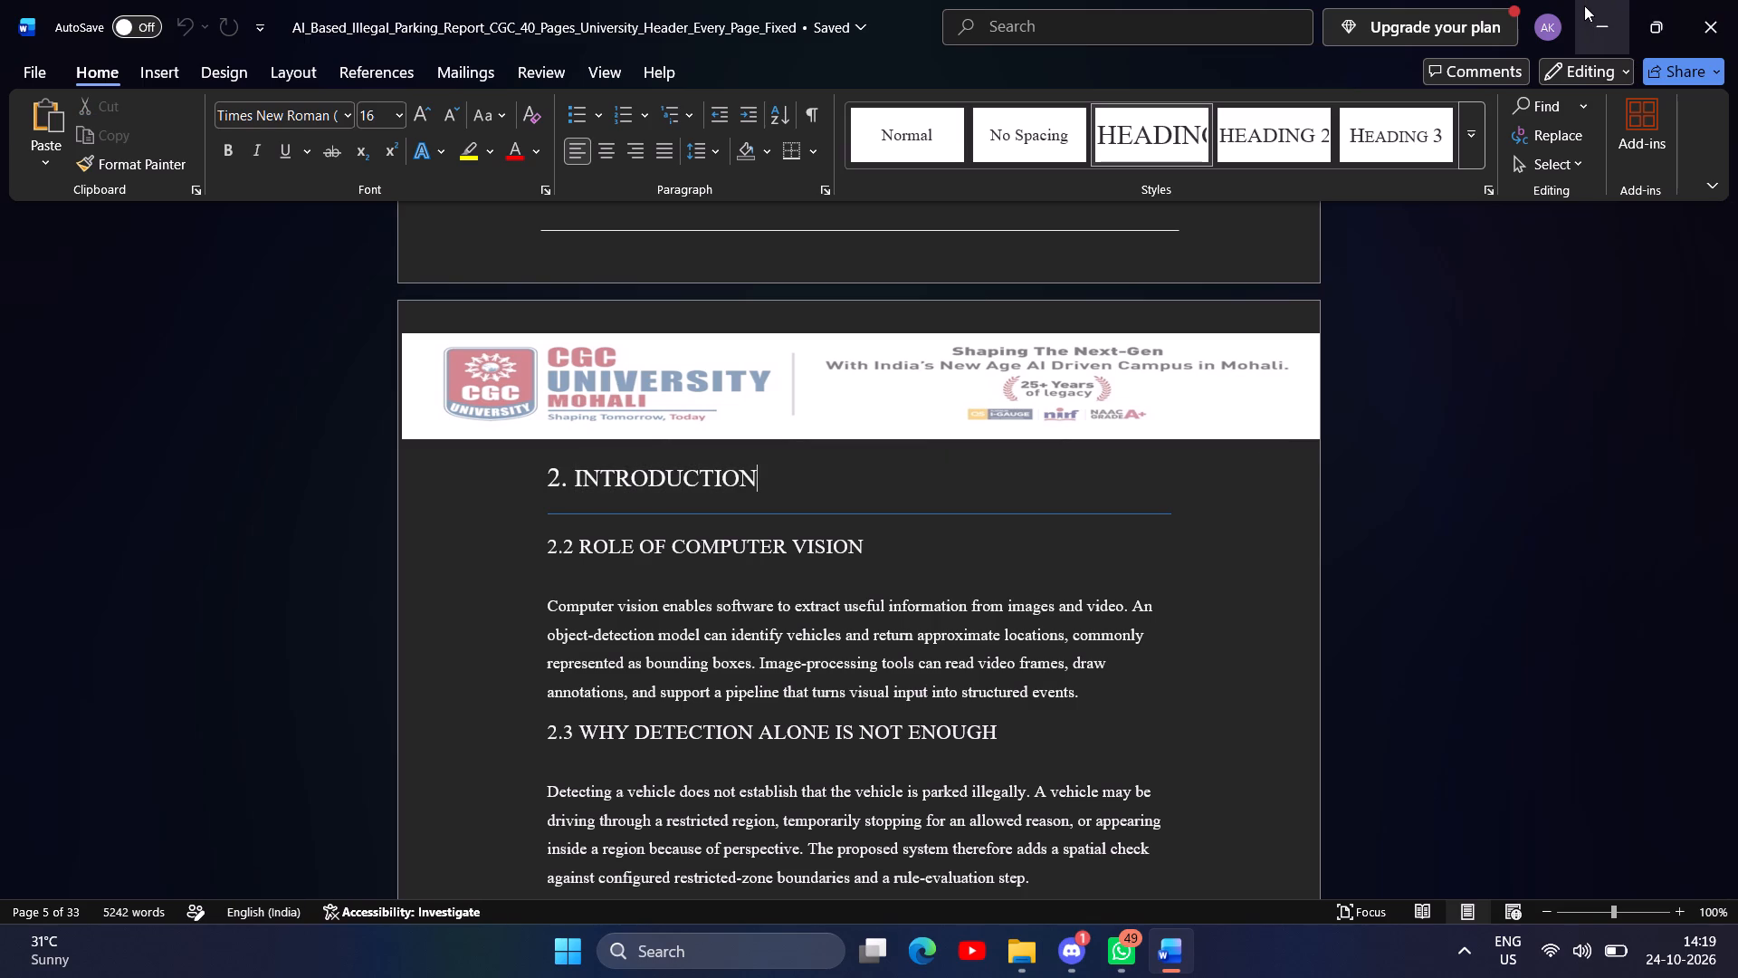
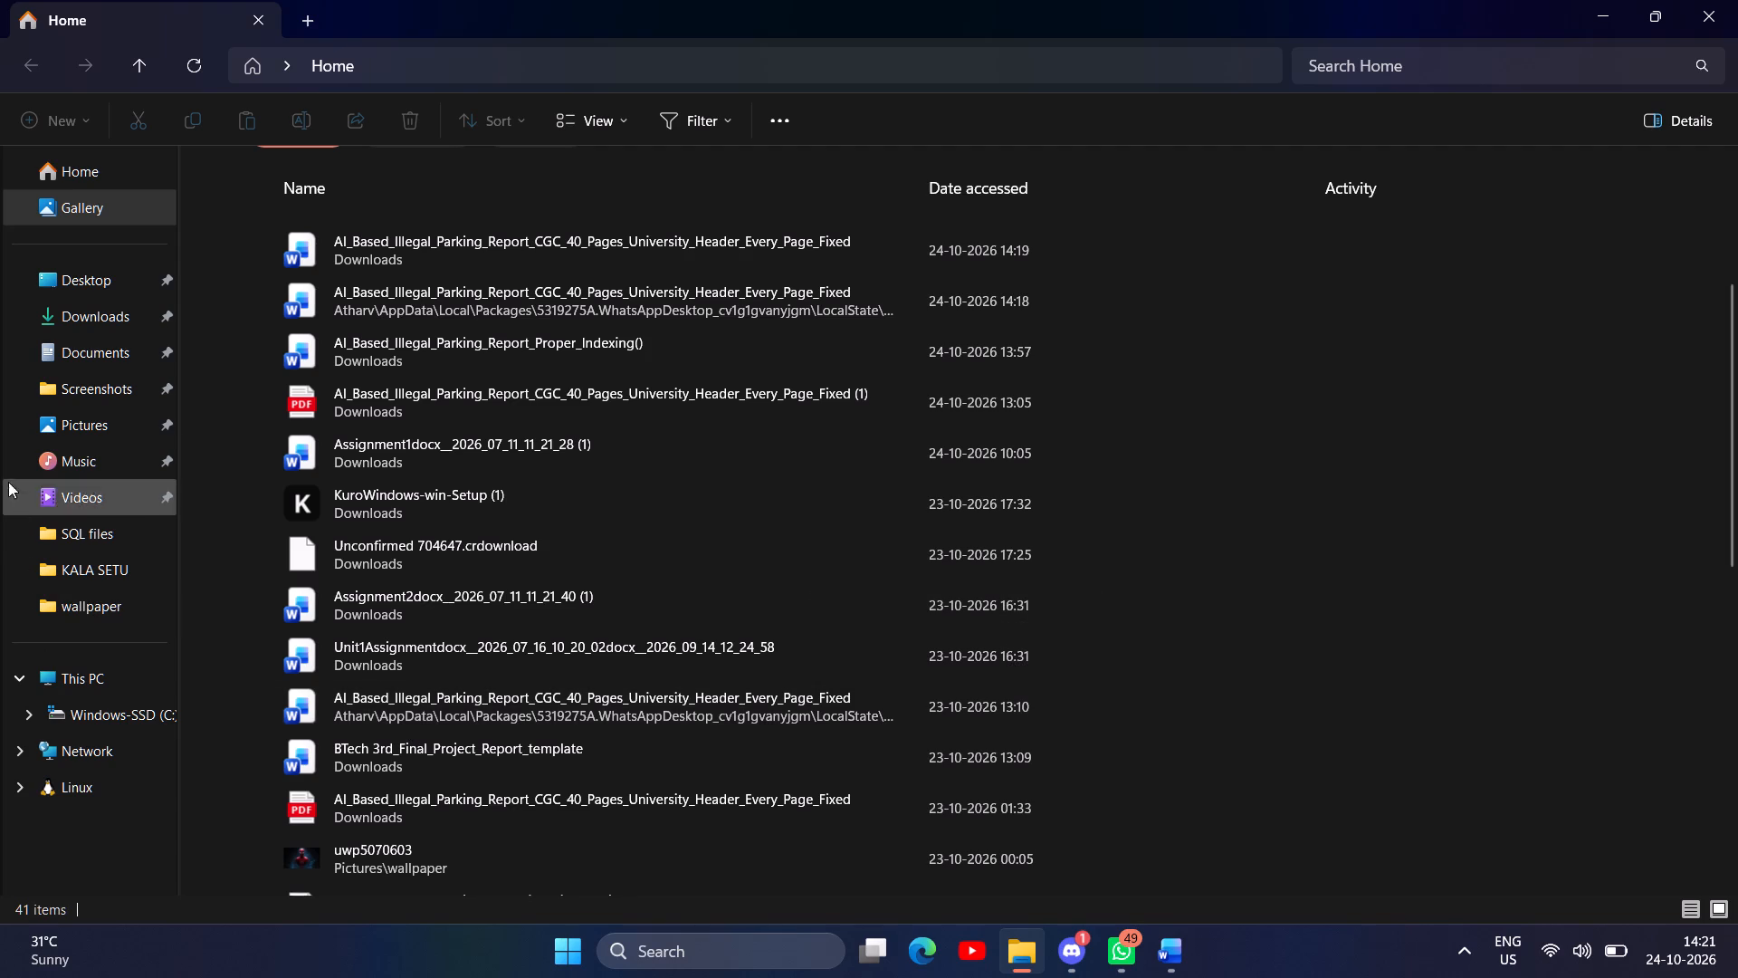
{"action": "left_click", "coordinate": [70, 353]}
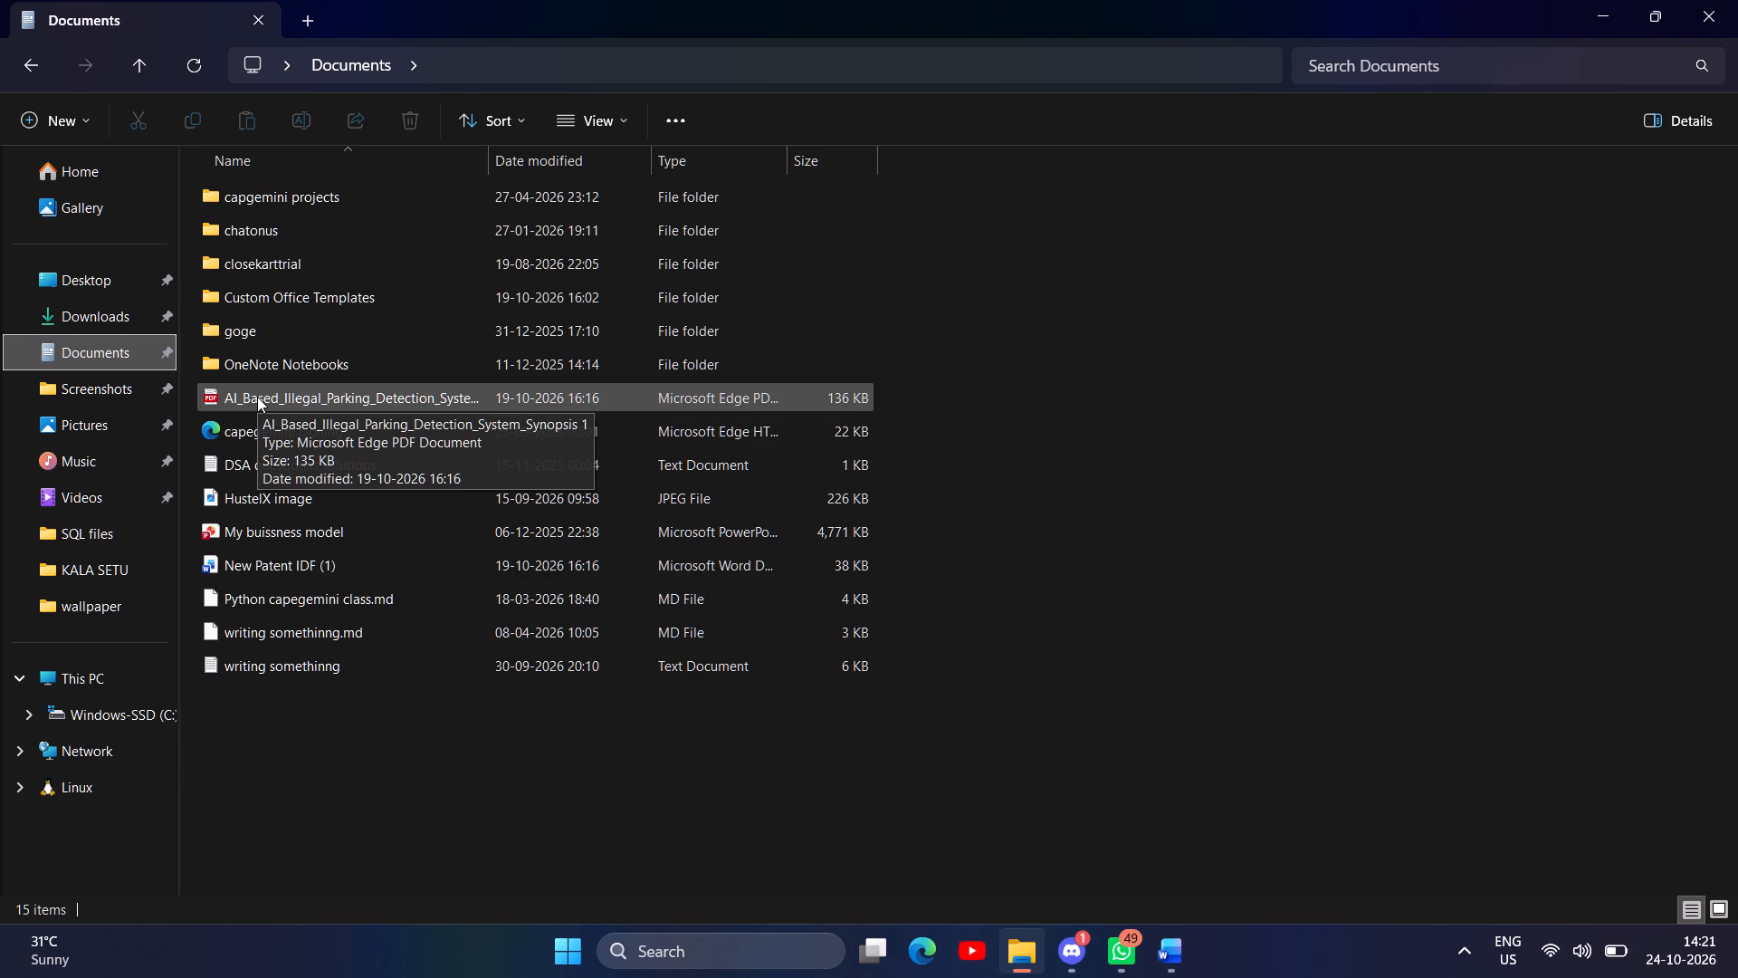
{"action": "left_click", "coordinate": [312, 726]}
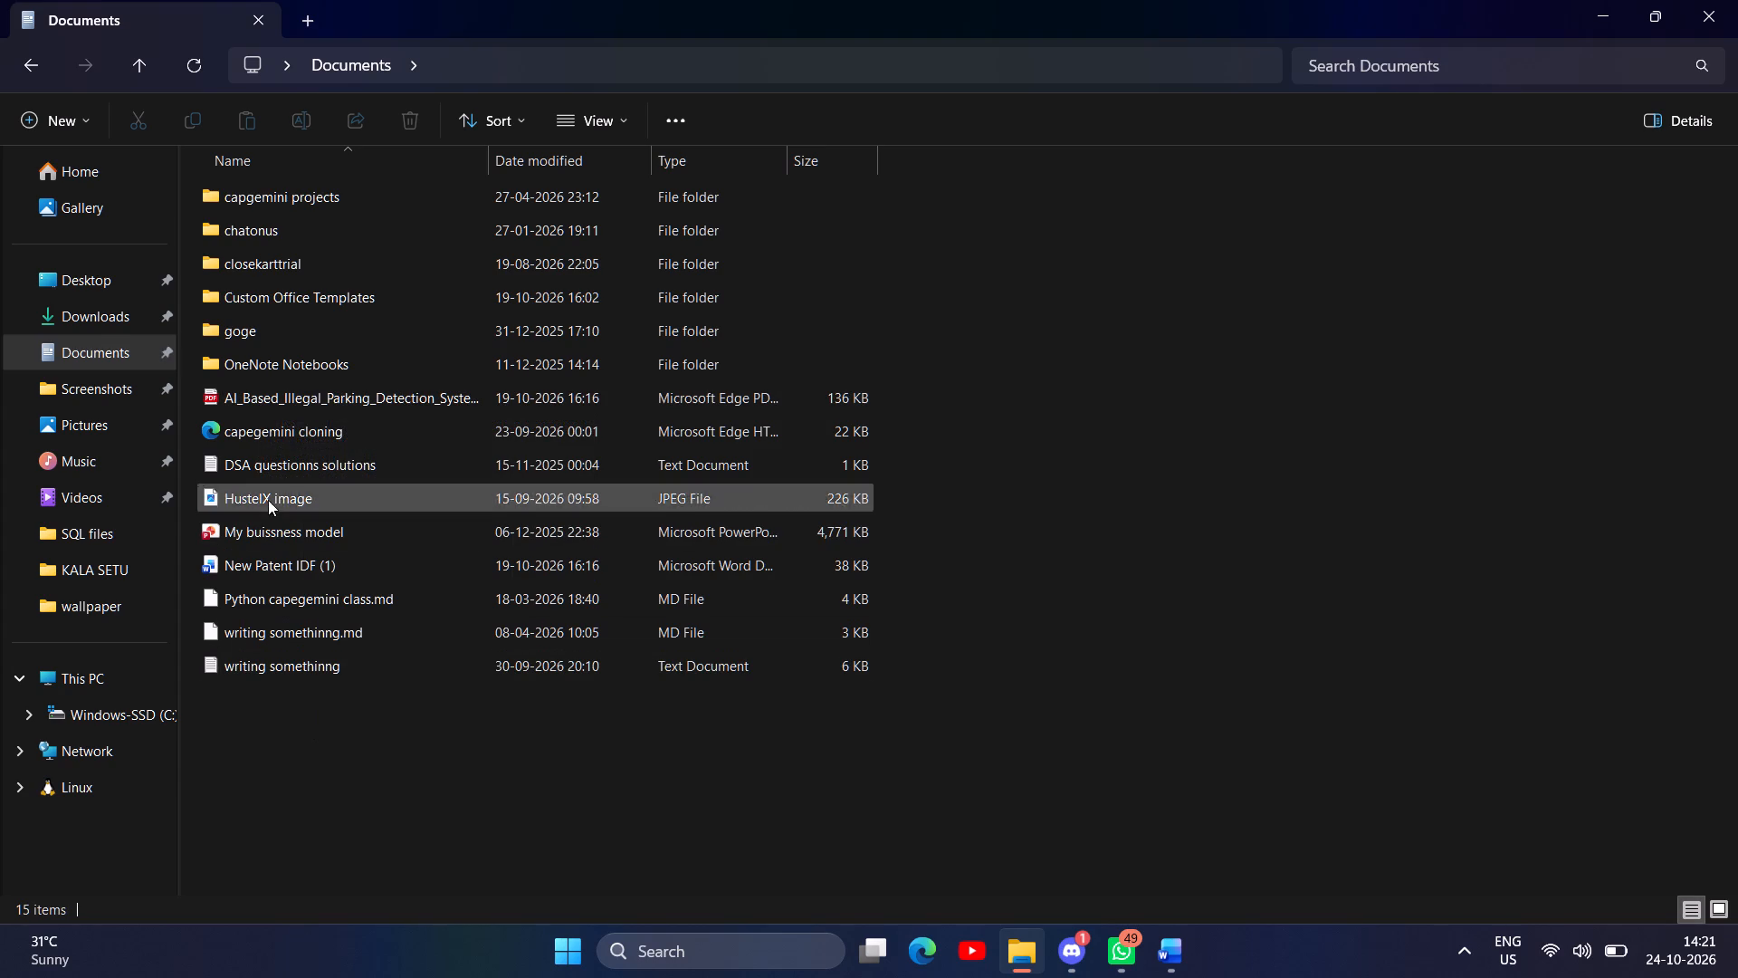